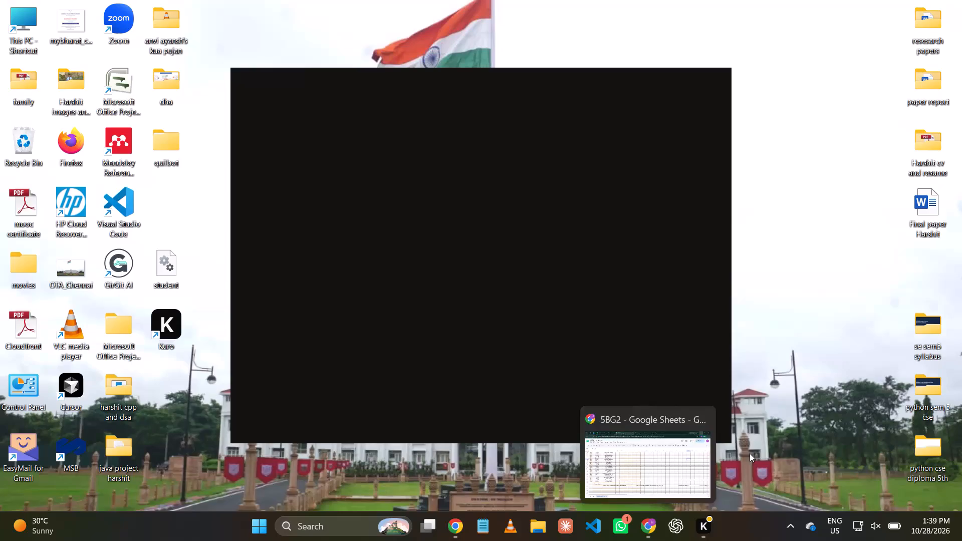
Open the unit 3 python sectionB presentation from the python sem 5 cse desktop folder, check its learning outcomes slide, and close it.
drag(750, 453, 741, 467)
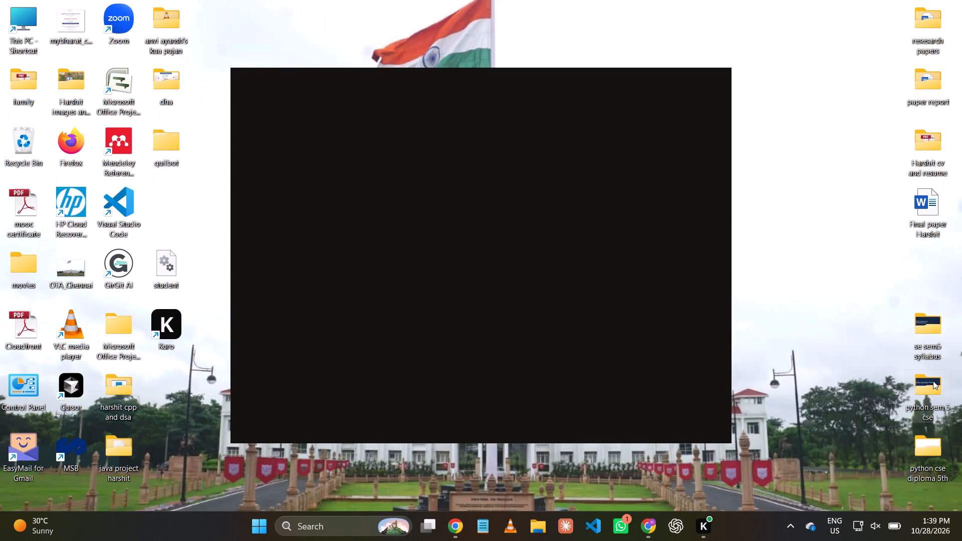
double_click(926, 398)
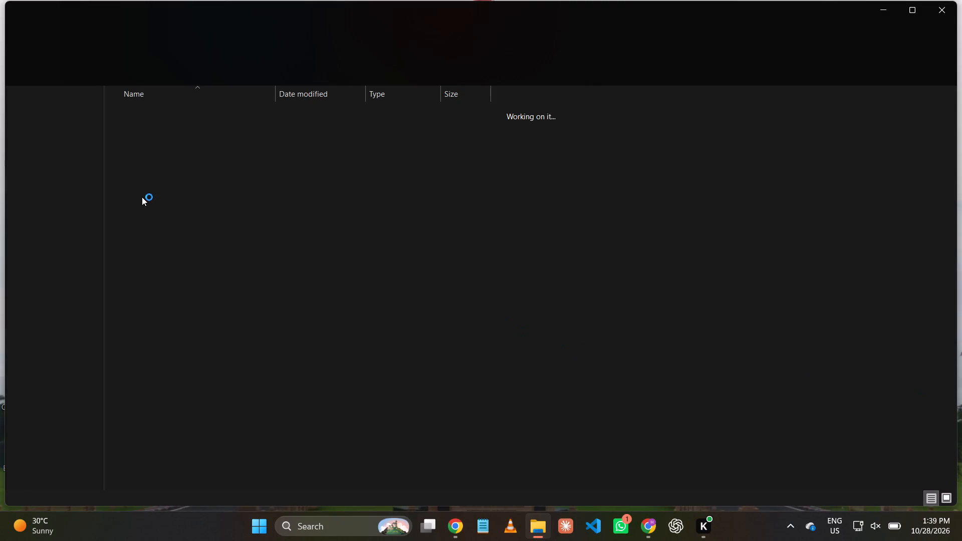
double_click(164, 136)
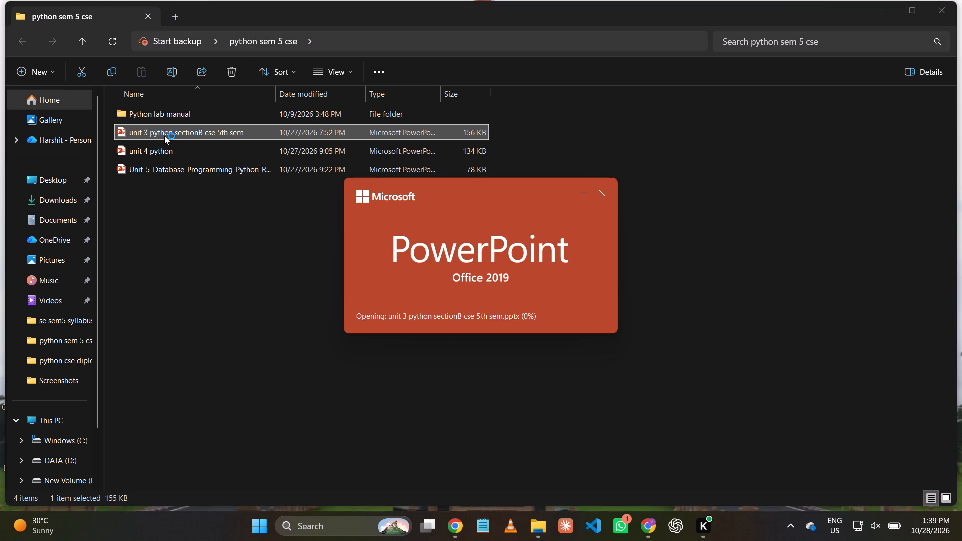
scroll(357, 257, down, 4)
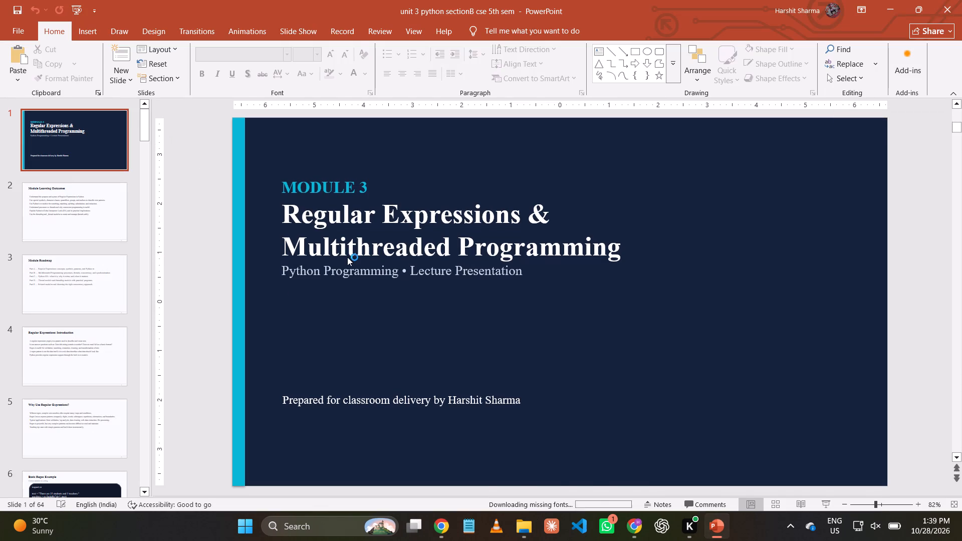
click(76, 213)
click(372, 221)
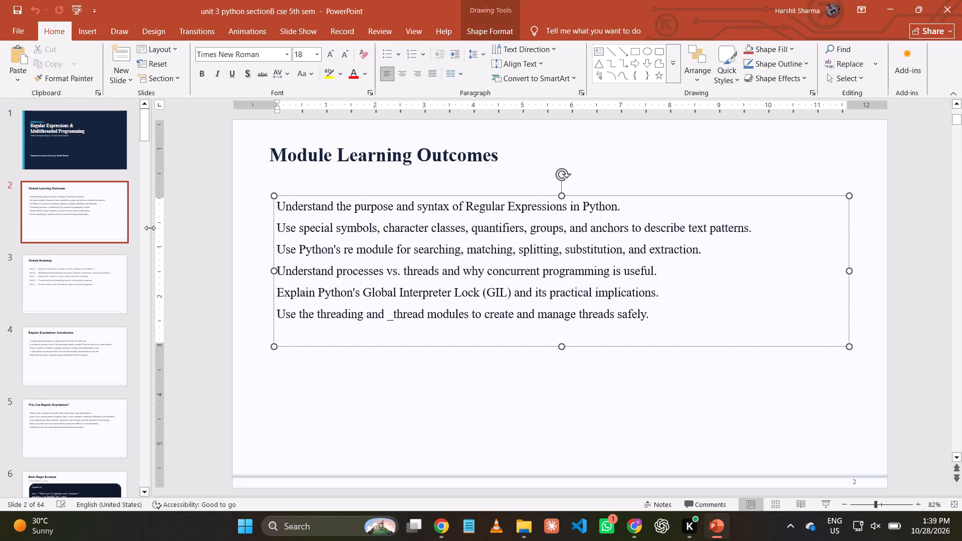
click(942, 7)
Open the unit 4 python presentation from the folder, check its title slide, and close it.
double_click(375, 148)
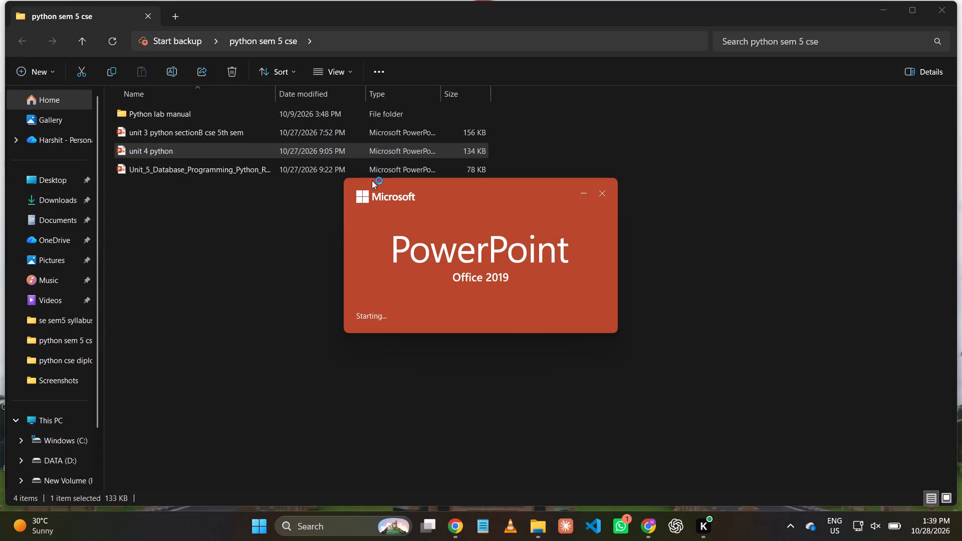
click(356, 253)
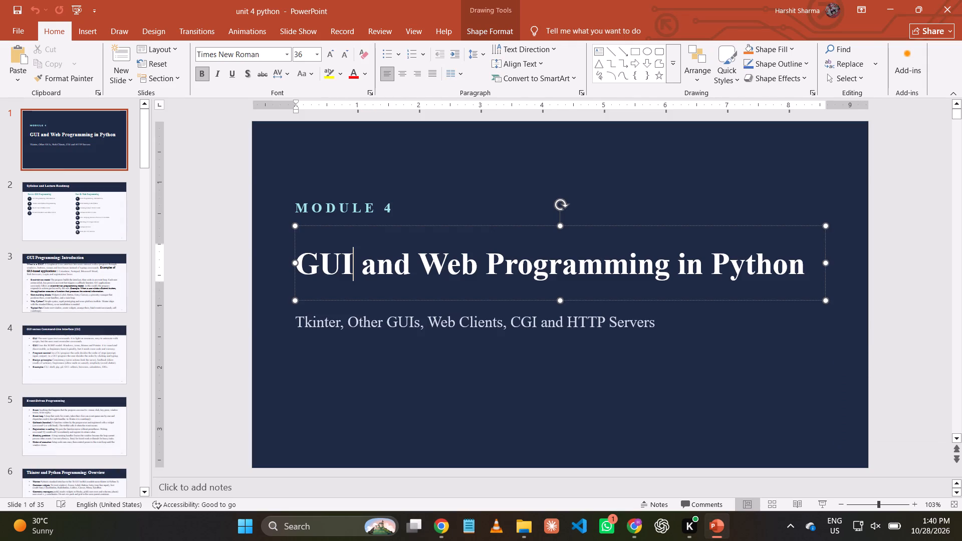
click(338, 263)
click(943, 10)
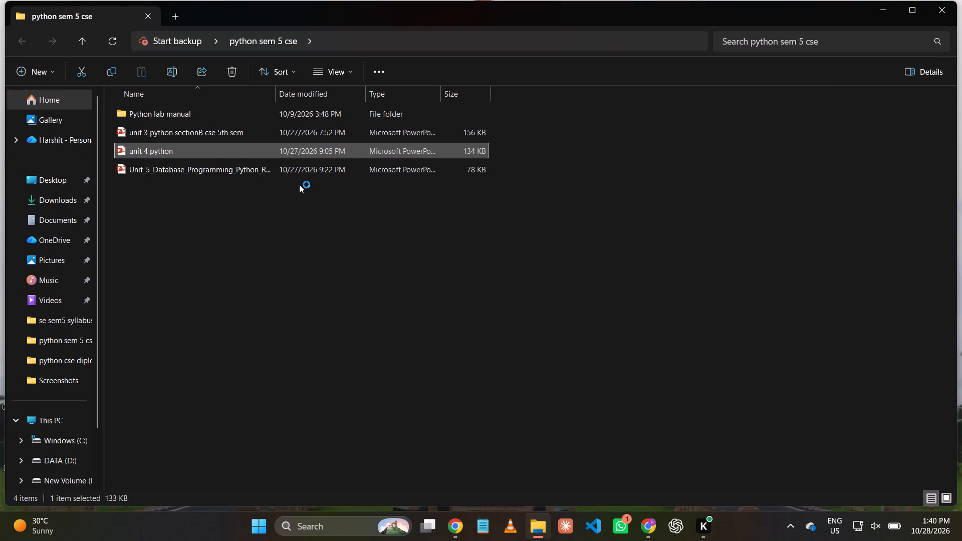
Open the Unit_5_Database_Programming_Python presentation, check the syllabus coverage on its title slide, and close it.
double_click(303, 177)
double_click(307, 174)
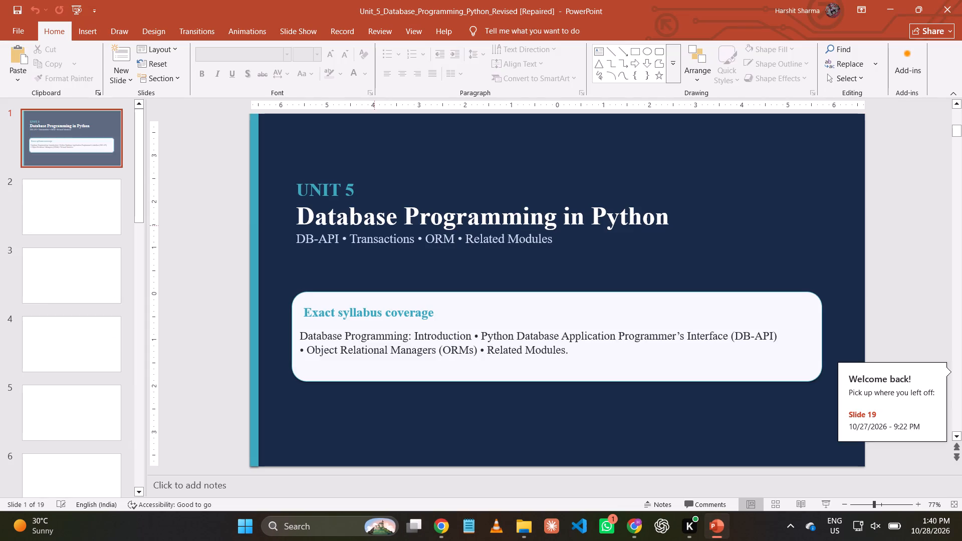
click(375, 242)
click(453, 337)
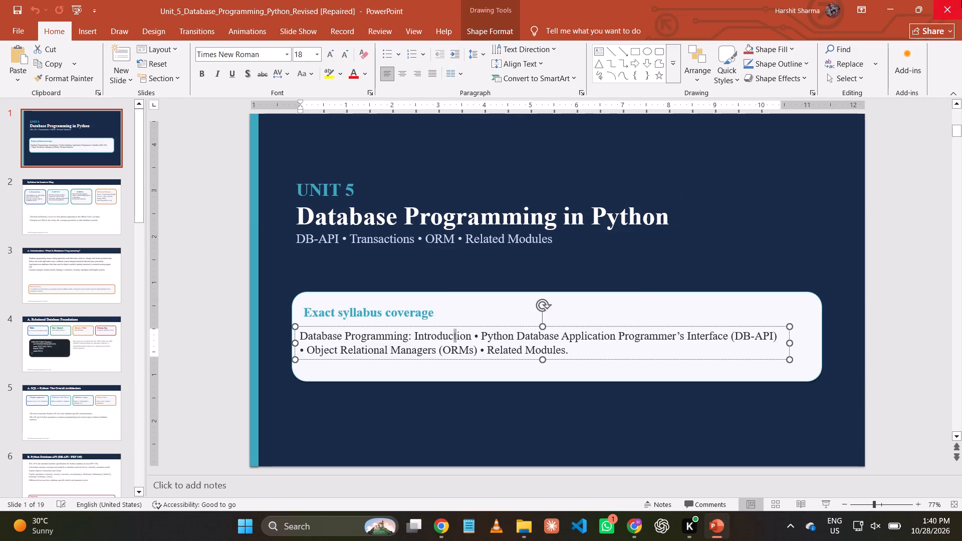
click(955, 5)
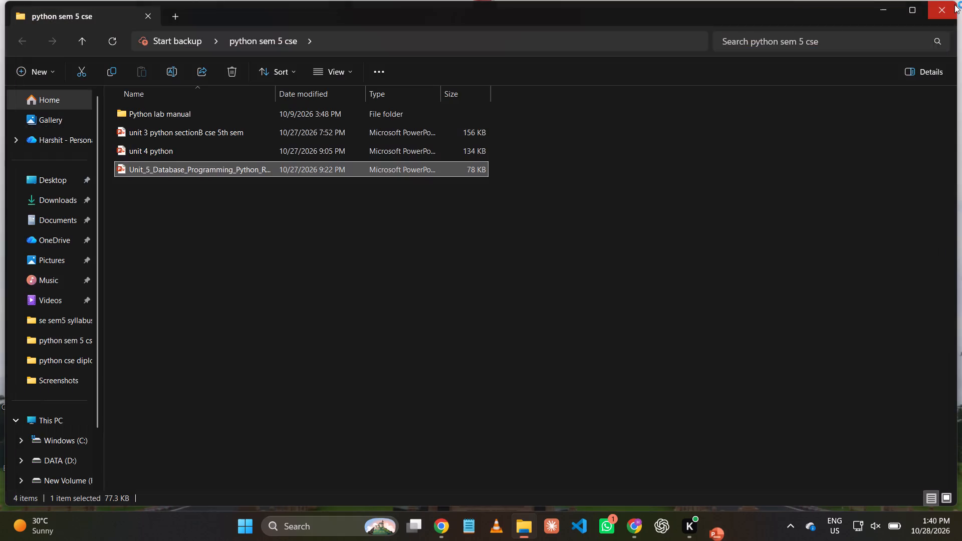
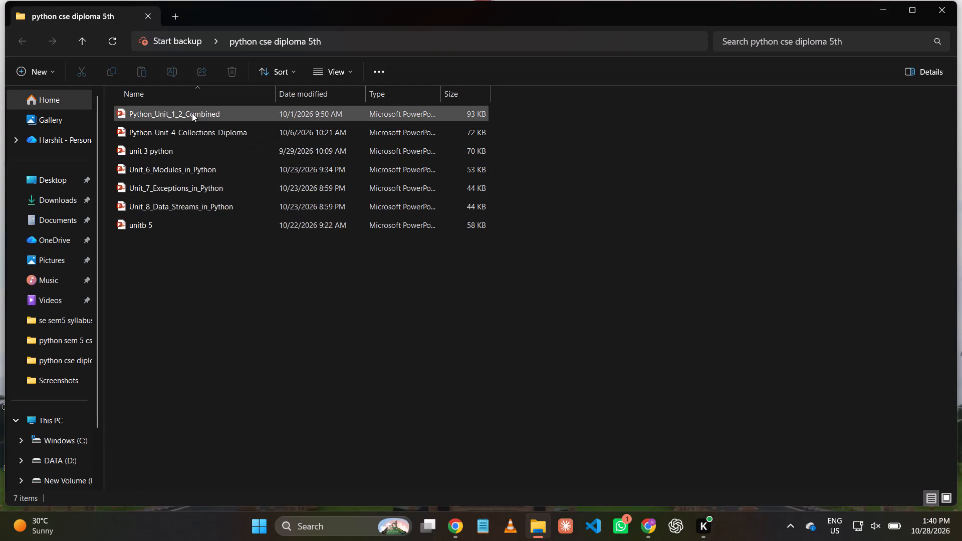
Open the Python_Unit_1_2_Combined presentation from the python cse diploma 5th folder.
double_click(192, 113)
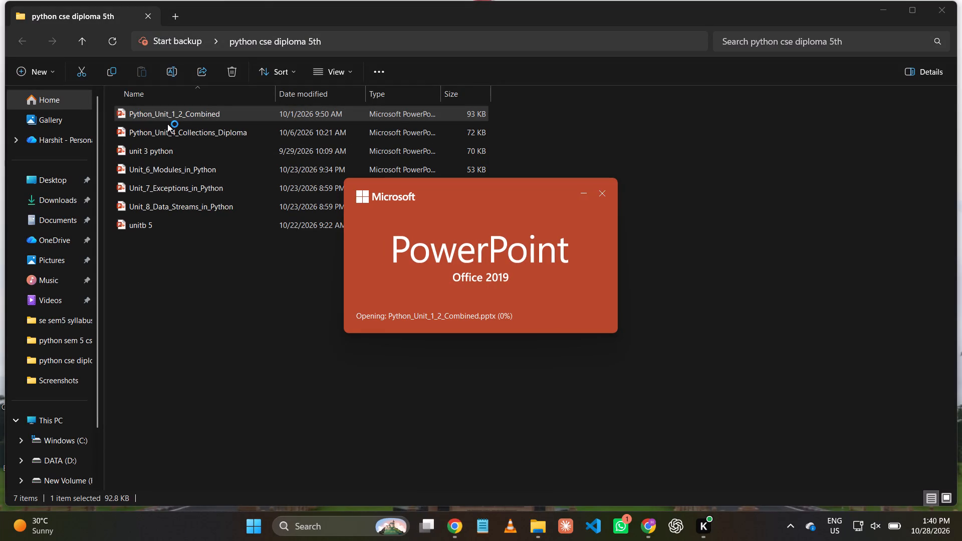
click(510, 52)
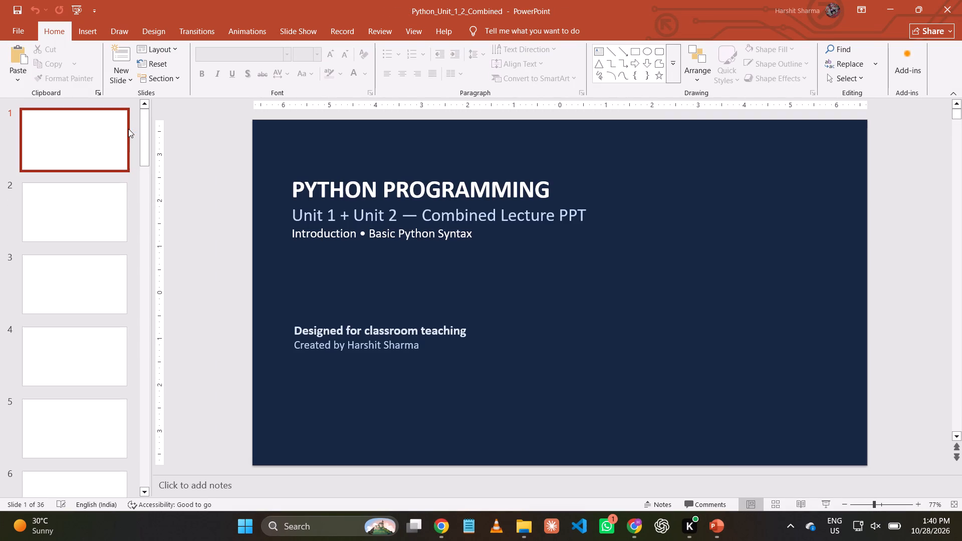
On the title slide, set the "Designed for classroom teaching" and author credit text to Times New Roman.
click(350, 187)
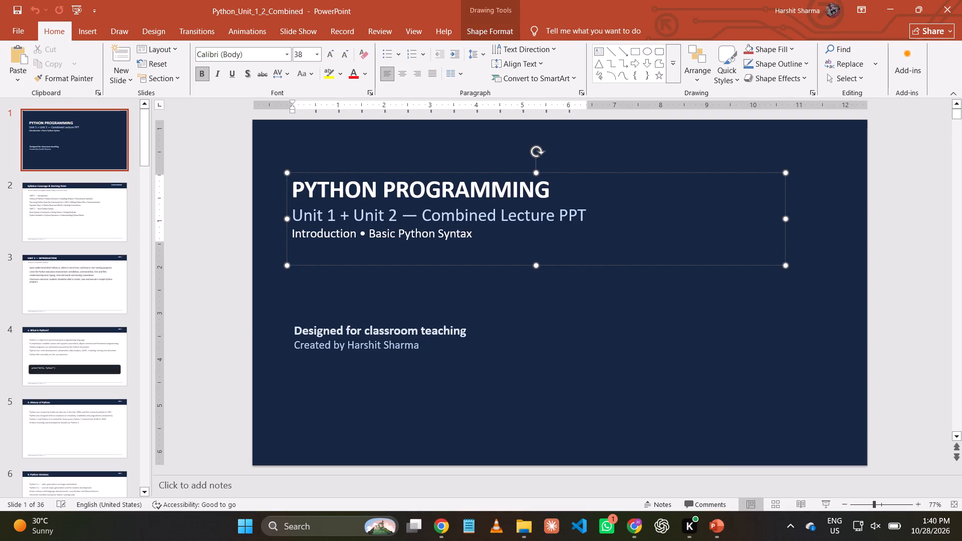
drag(430, 221, 428, 236)
click(446, 324)
key(ctrl+a)
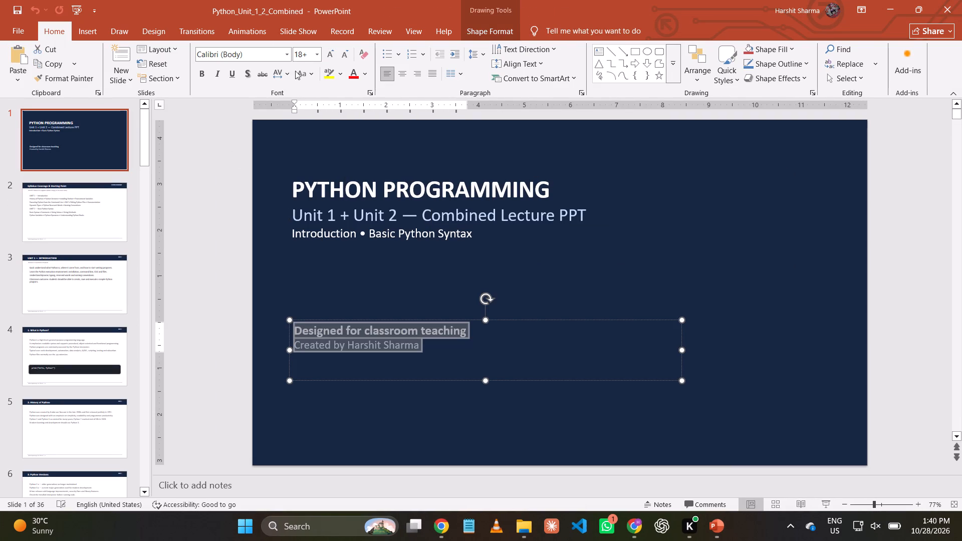
click(292, 58)
click(290, 58)
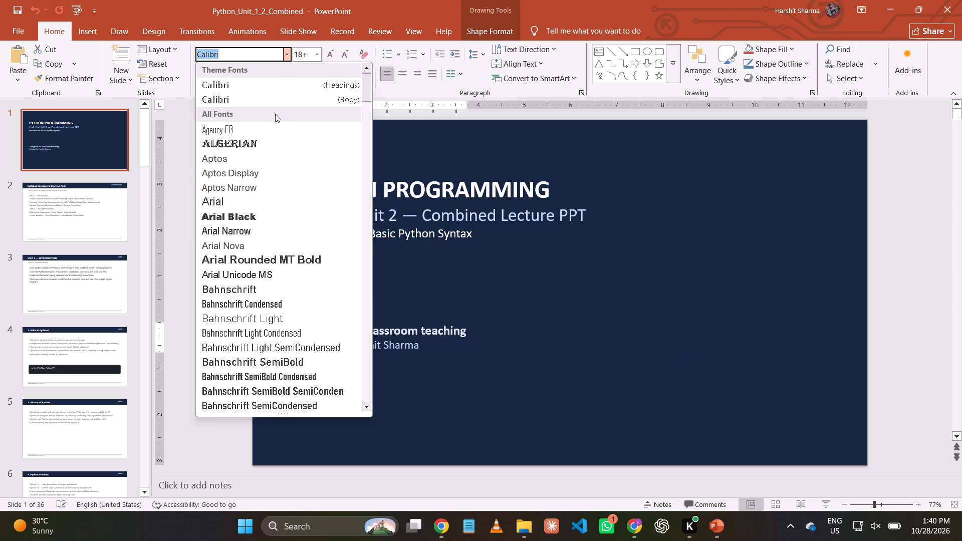
key(BackSpace)
text(tie)
key(BackSpace)
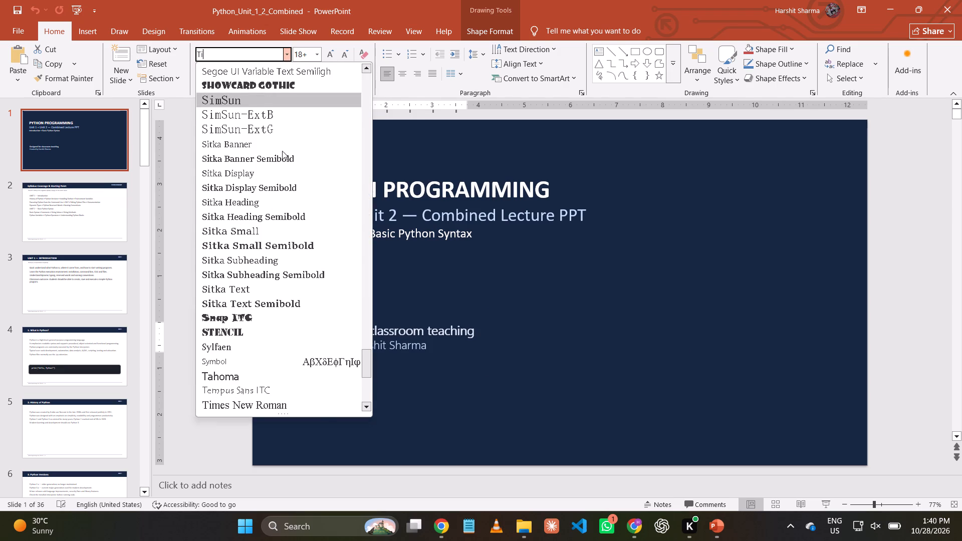
click(322, 401)
Apply Times New Roman to all the objects on the title slide, including the PYTHON PROGRAMMING heading.
click(669, 386)
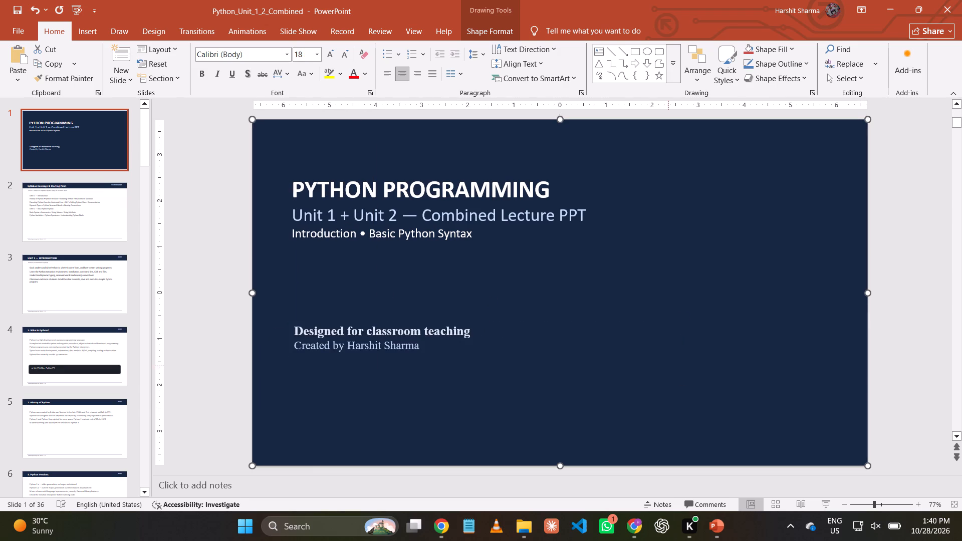
key(ctrl+a)
click(290, 56)
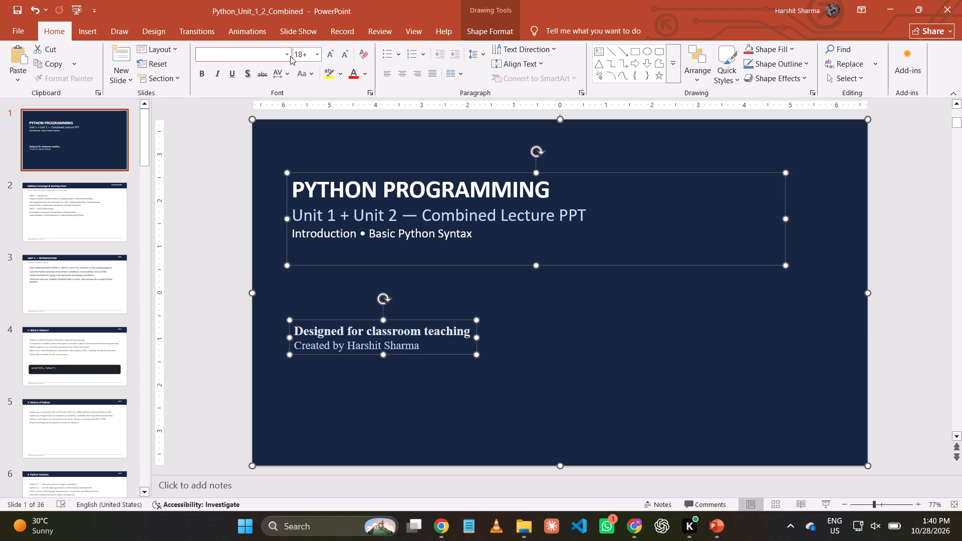
click(275, 126)
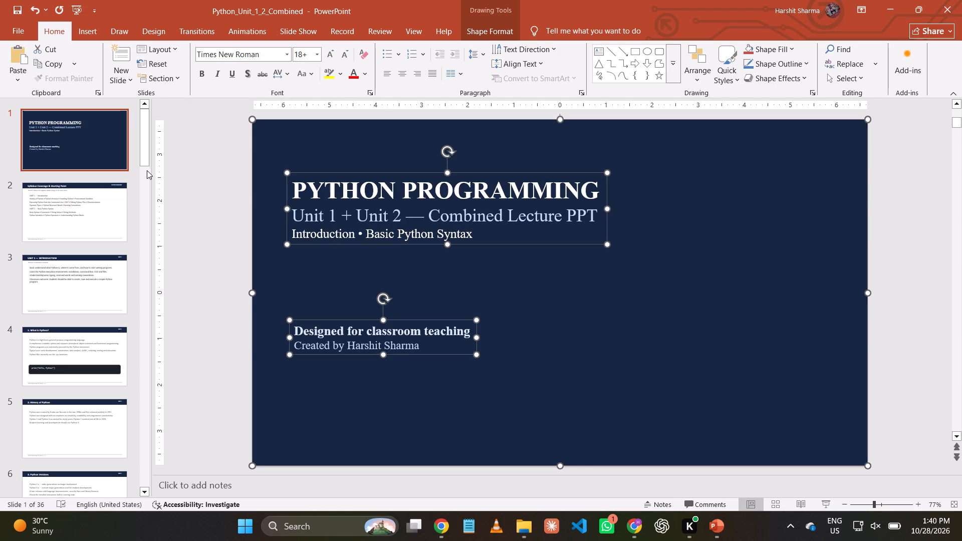
Set all text on slide 2, Syllabus Coverage & Starting Point, to Times New Roman and check the subtitle and COURSE ROADMAP label.
click(99, 214)
click(278, 337)
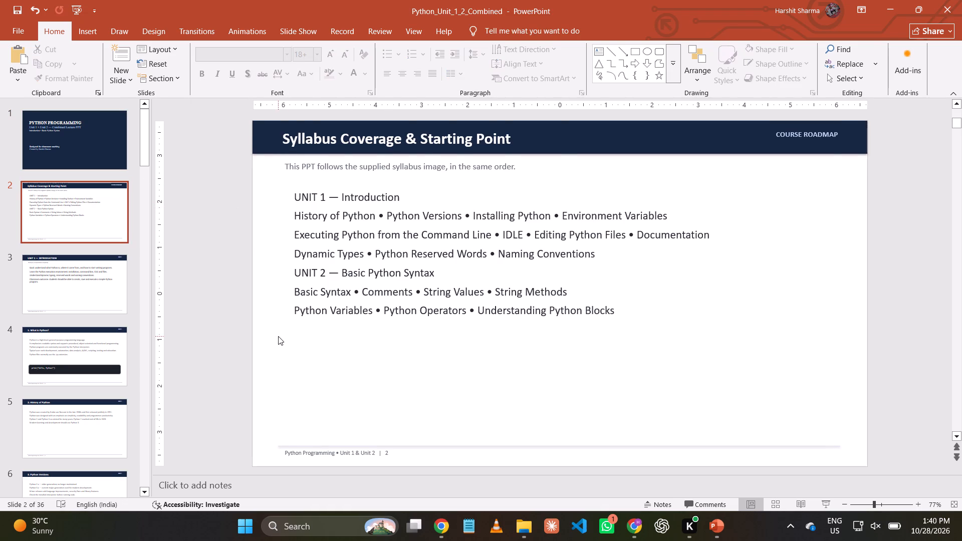
key(ctrl+a)
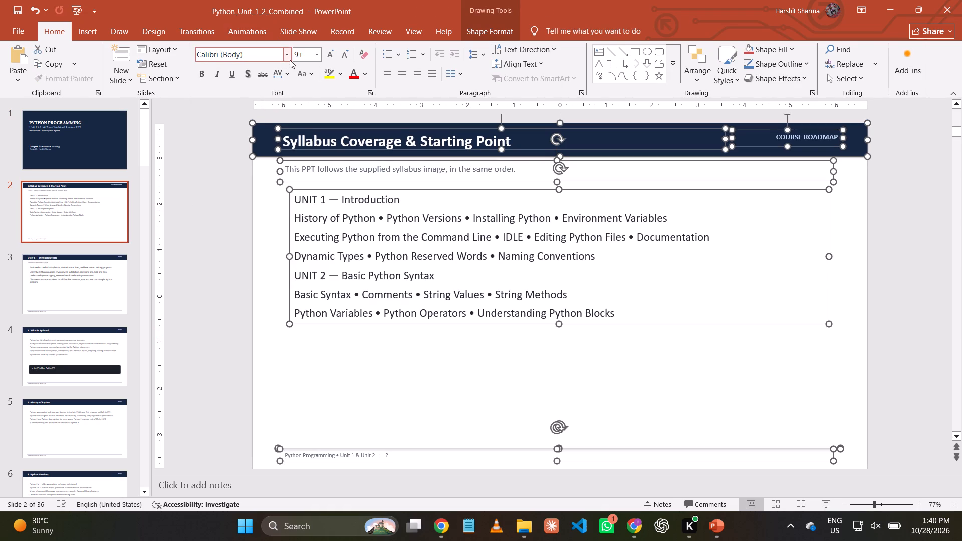
click(292, 60)
click(285, 54)
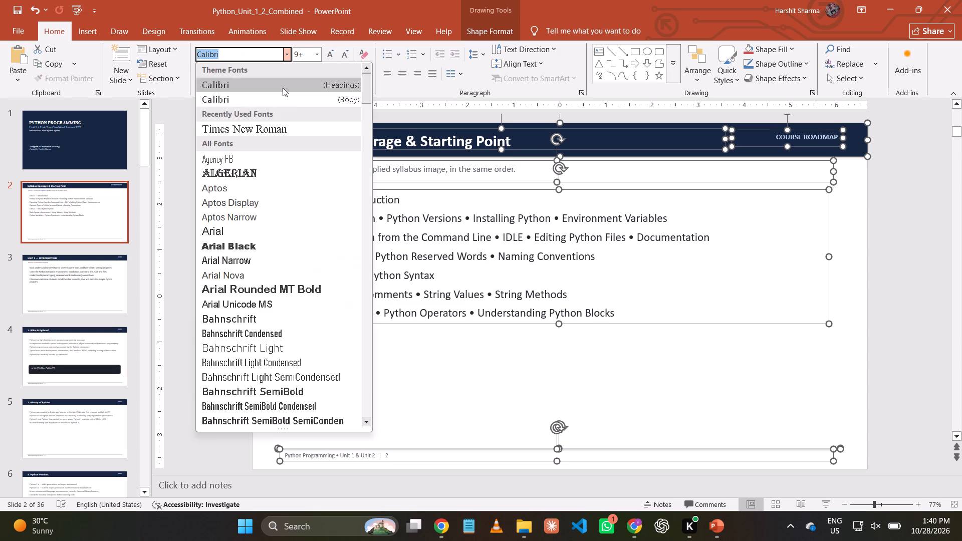
click(271, 124)
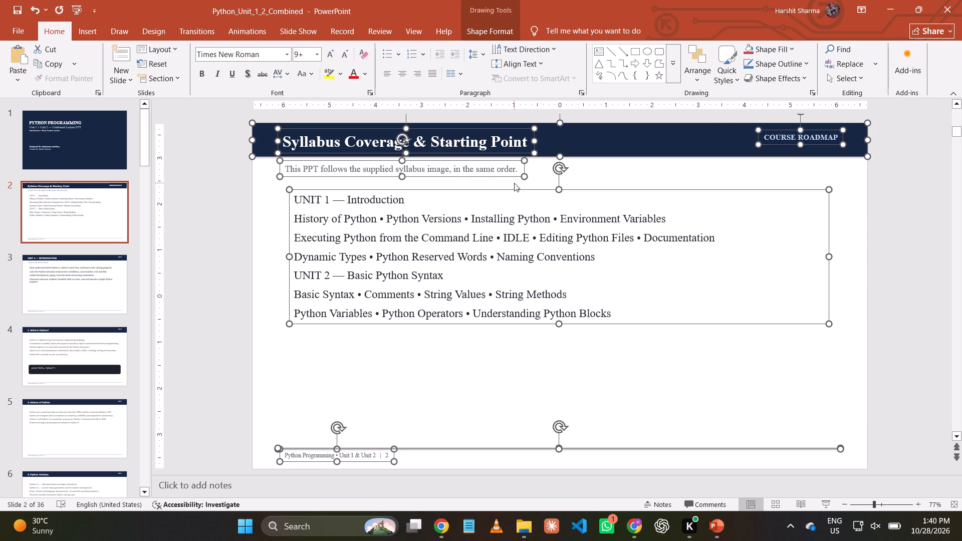
click(519, 173)
click(515, 172)
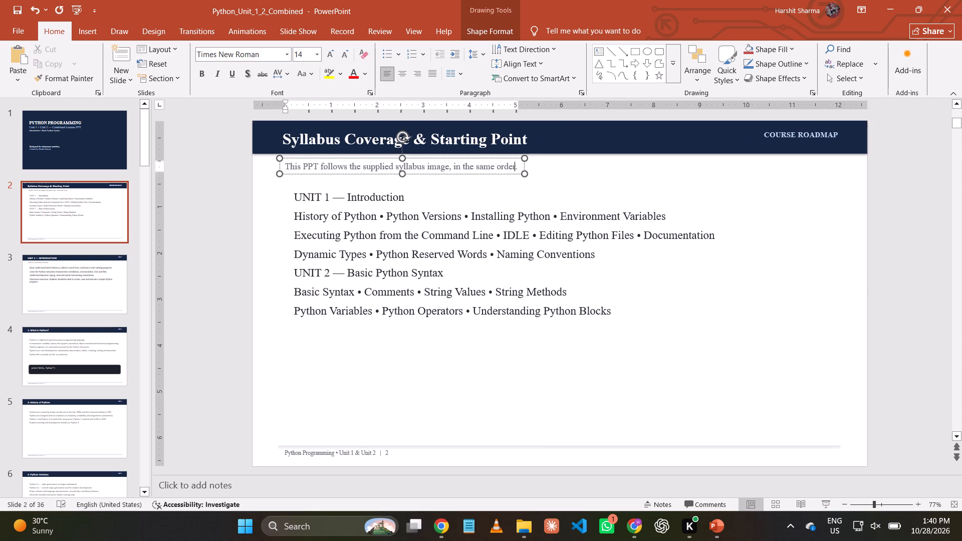
click(816, 138)
click(819, 132)
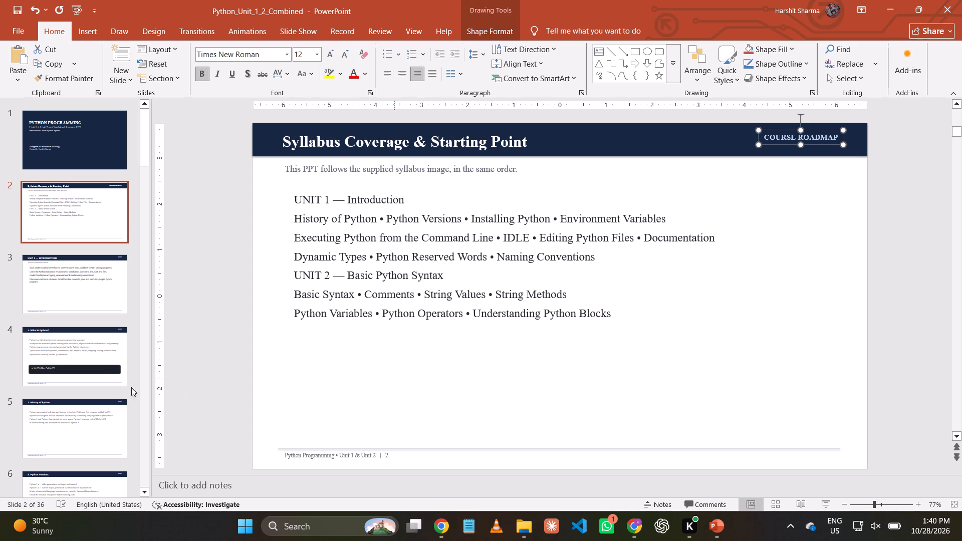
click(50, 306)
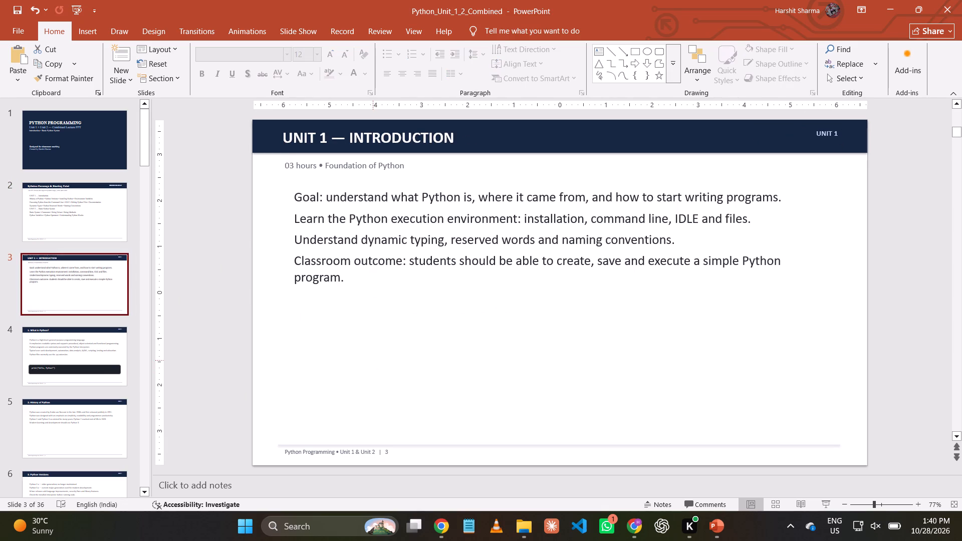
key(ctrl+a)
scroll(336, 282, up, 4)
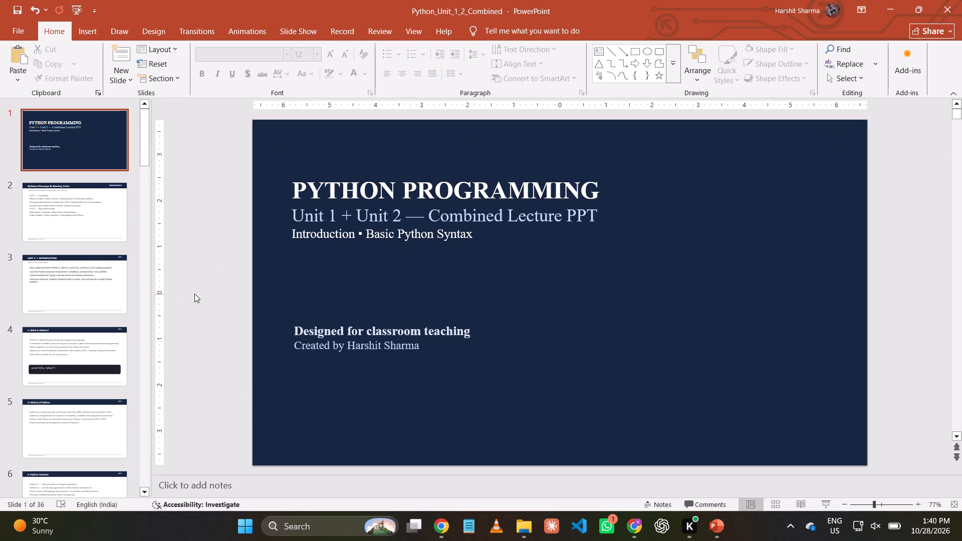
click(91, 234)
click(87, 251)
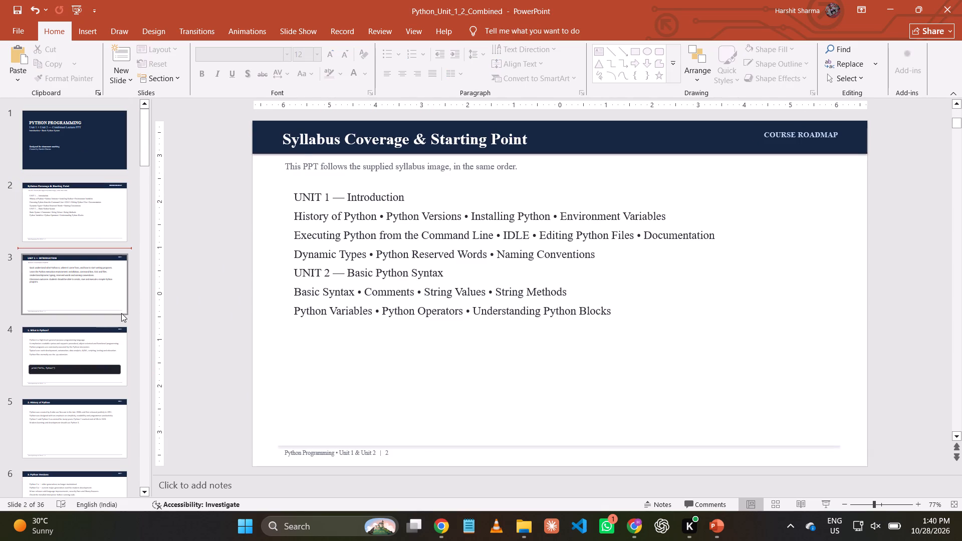
Set all text on slide 3, UNIT 1 — INTRODUCTION, to Times New Roman and save the presentation.
click(119, 311)
click(500, 366)
key(ctrl+a)
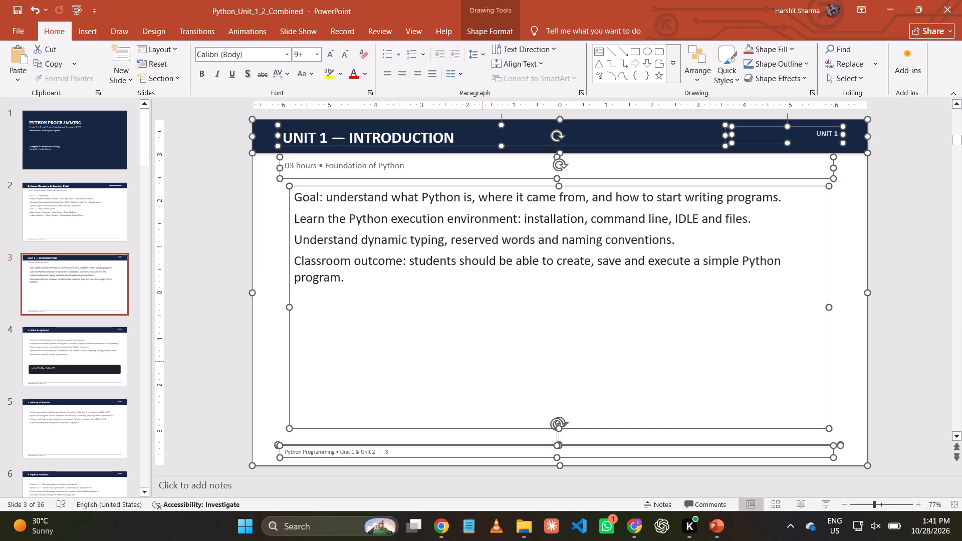
click(287, 56)
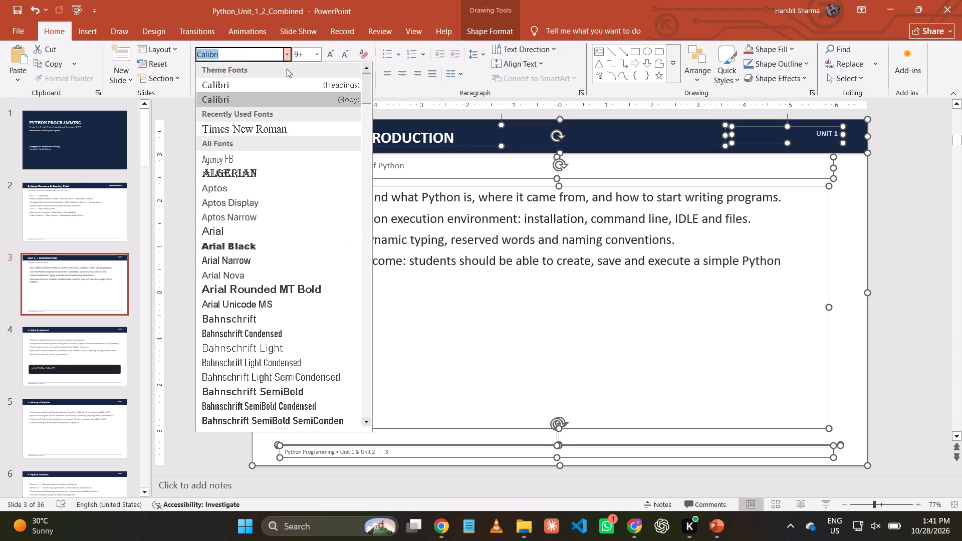
click(288, 135)
click(310, 326)
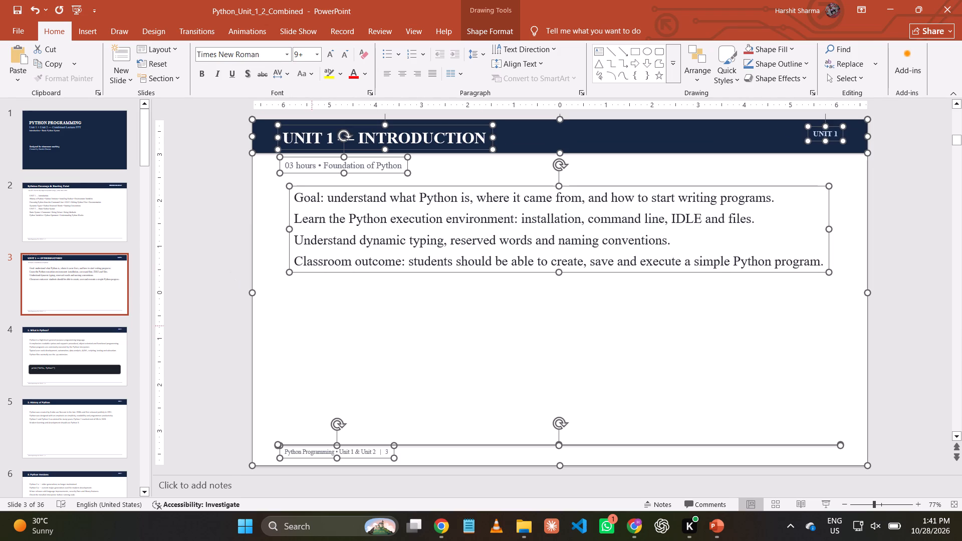
key(ctrl+s)
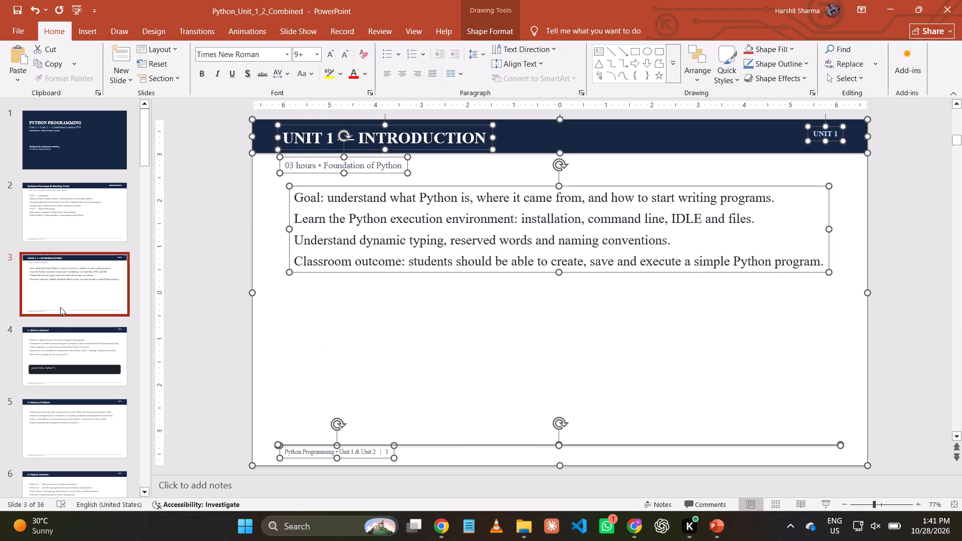
Set all text on slide 4, What is Python?, including its code box, to Times New Roman.
click(66, 295)
click(71, 362)
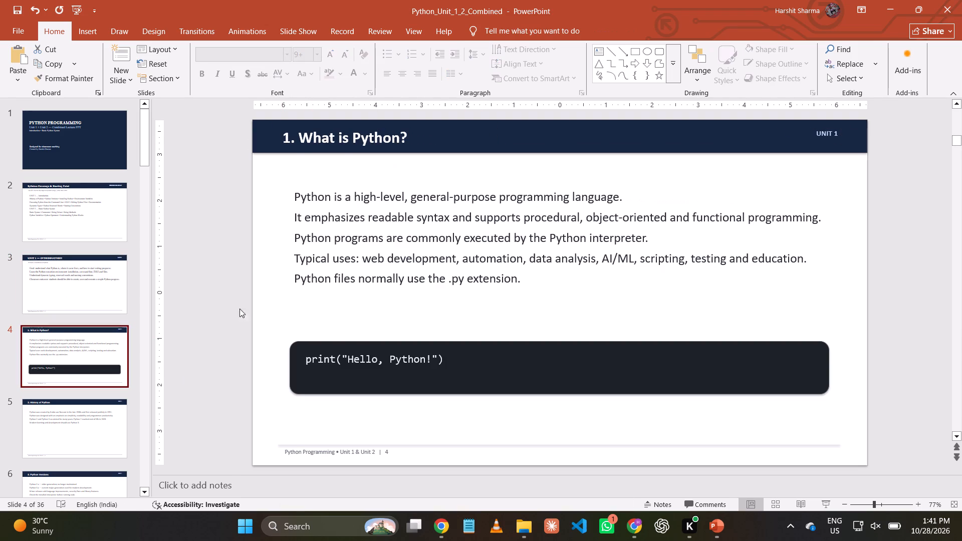
key(ctrl+a)
click(287, 297)
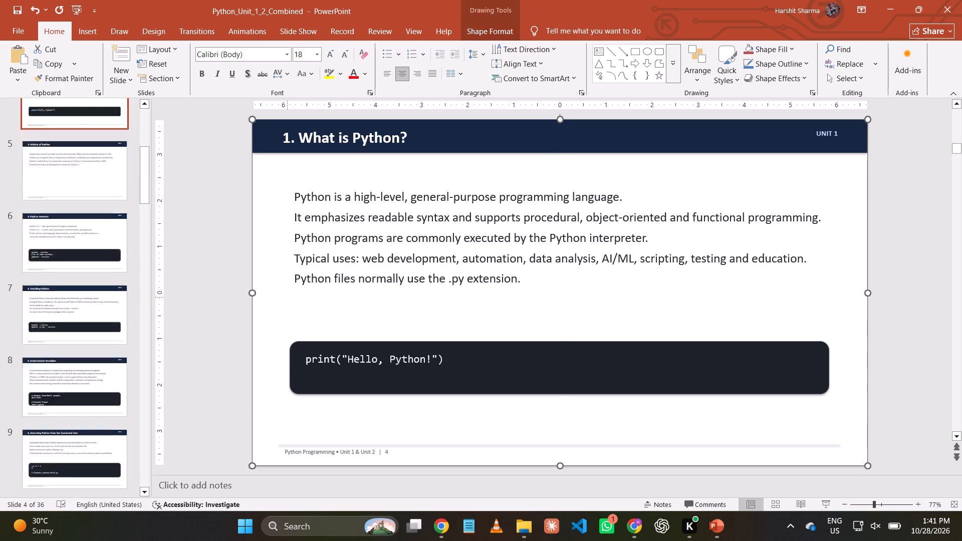
key(ctrl+a)
click(287, 51)
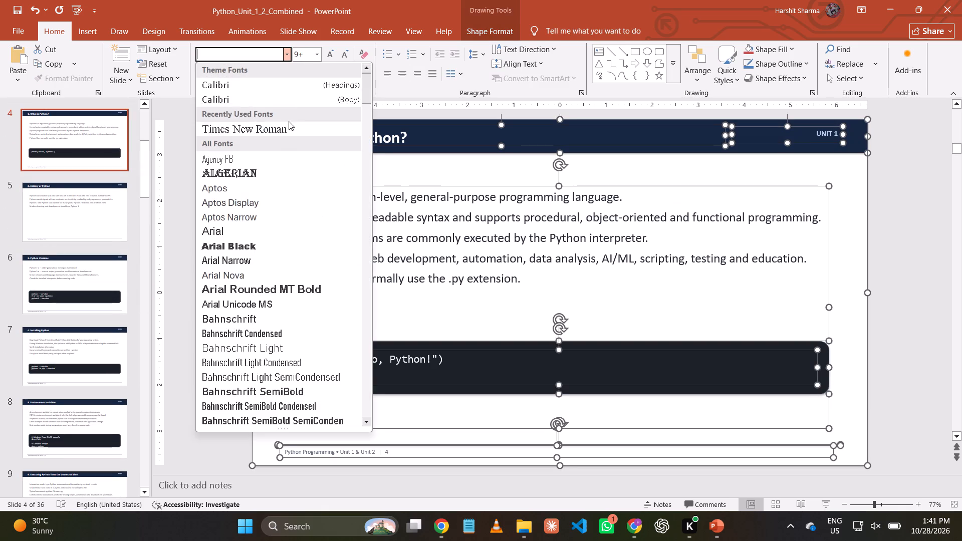
click(286, 132)
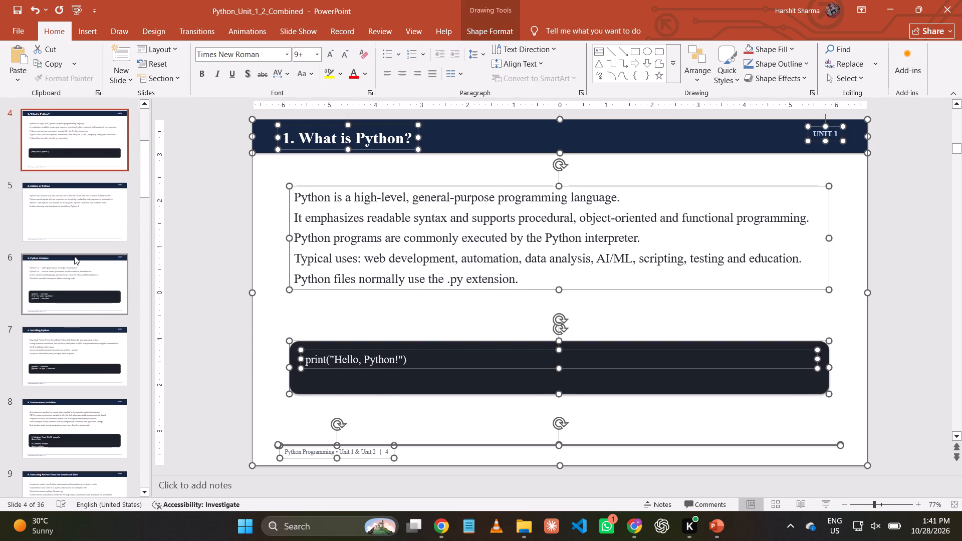
Set all text on slide 5, History of Python, to Times New Roman.
click(75, 239)
click(316, 304)
key(ctrl+a)
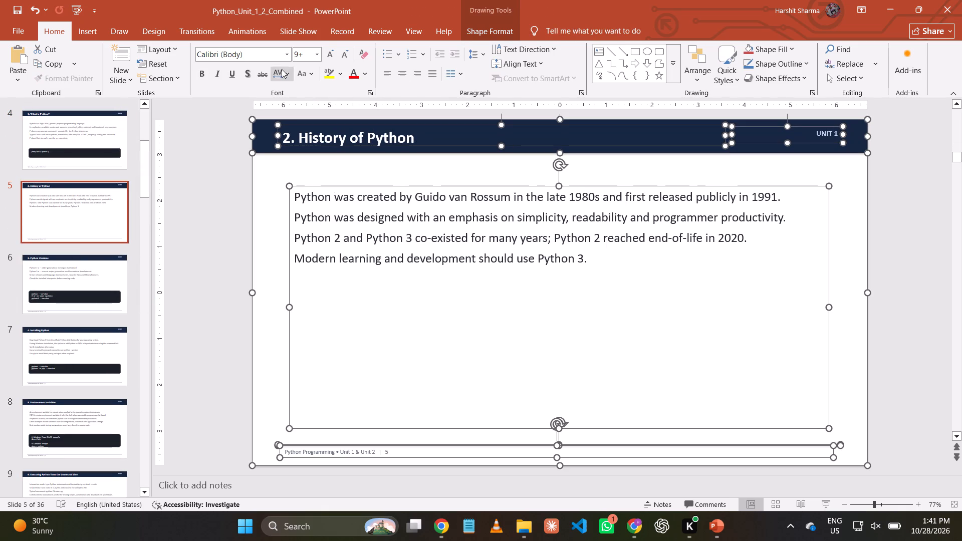
click(292, 60)
click(286, 60)
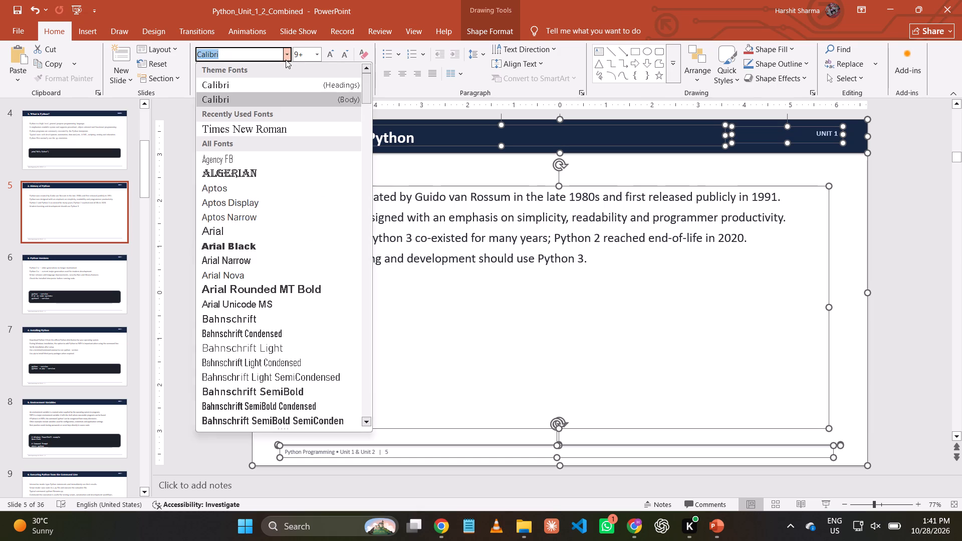
click(286, 126)
Set all text on slide 6, Python Versions, including its code box, to Times New Roman.
click(70, 297)
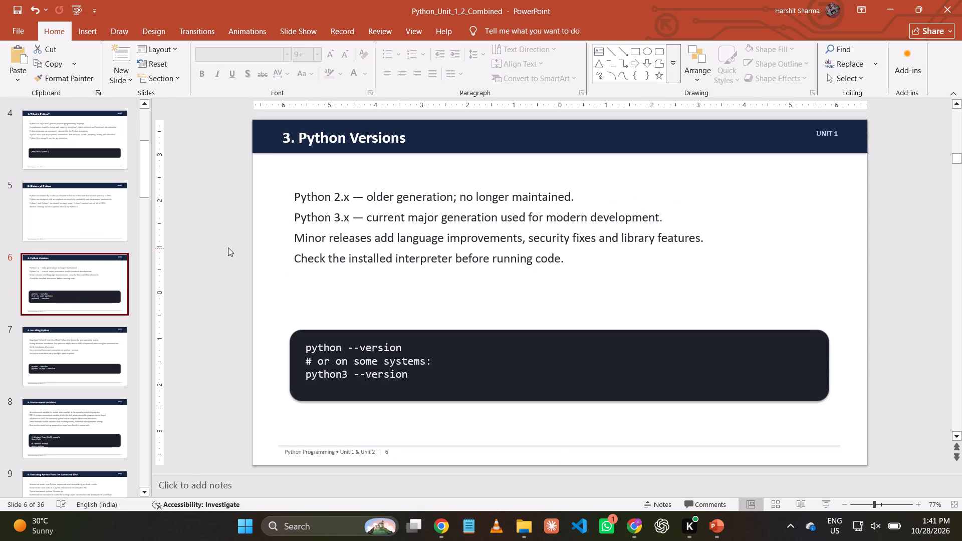
click(262, 282)
key(ctrl+a)
click(288, 49)
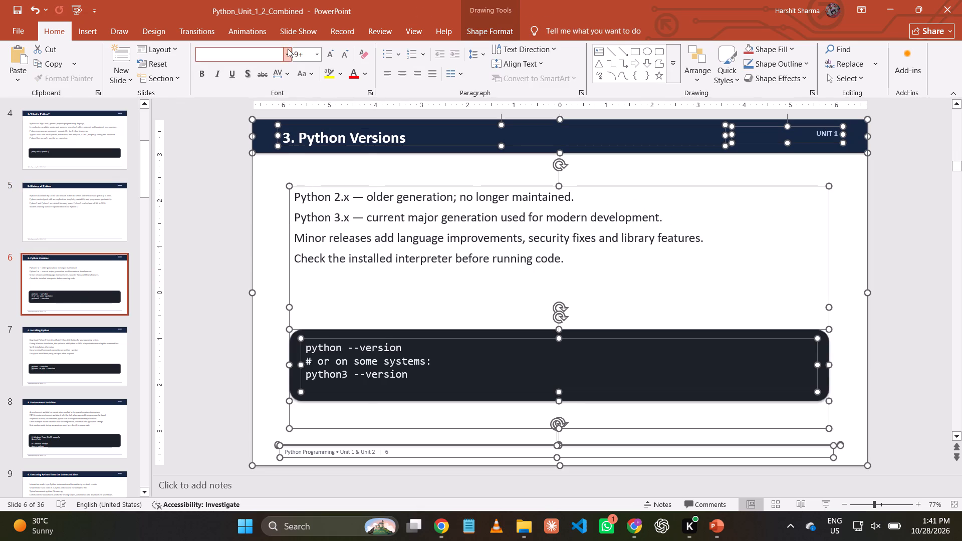
click(295, 136)
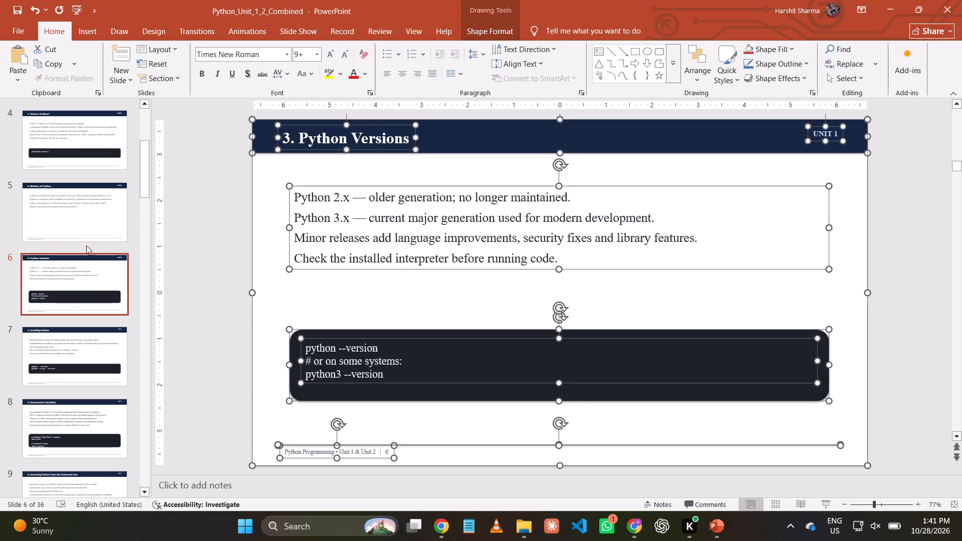
Set all text on slide 7, Installing Python, including its code box, to Times New Roman.
click(63, 353)
click(272, 241)
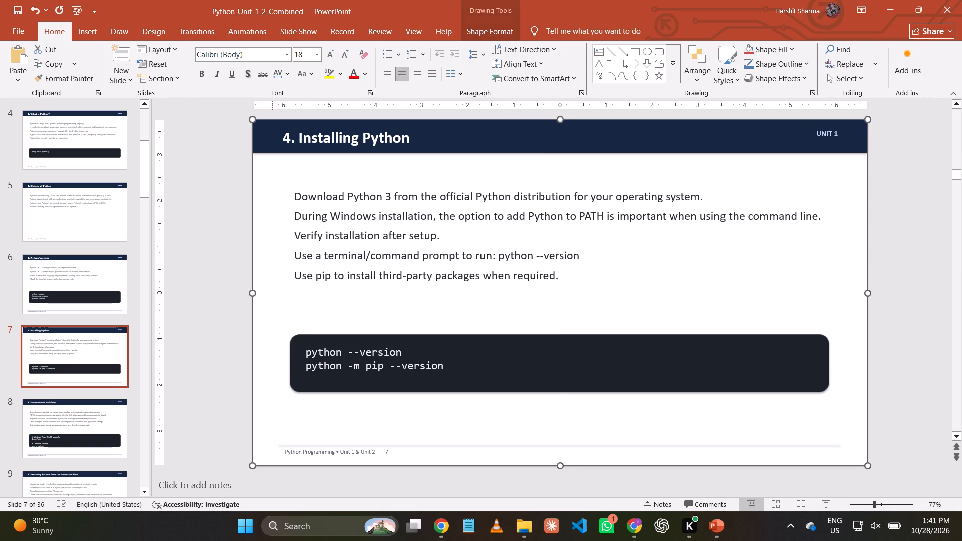
key(ctrl+a)
click(289, 58)
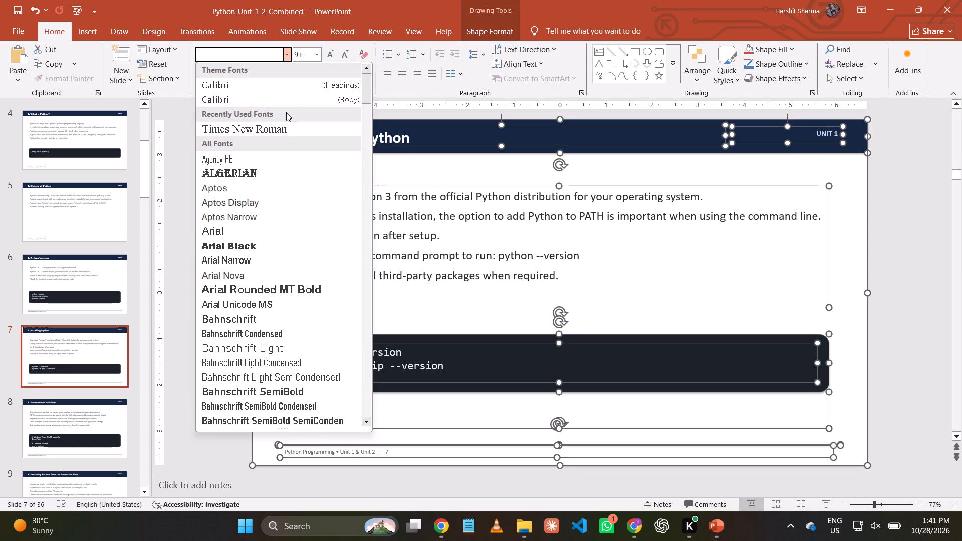
click(278, 133)
click(267, 244)
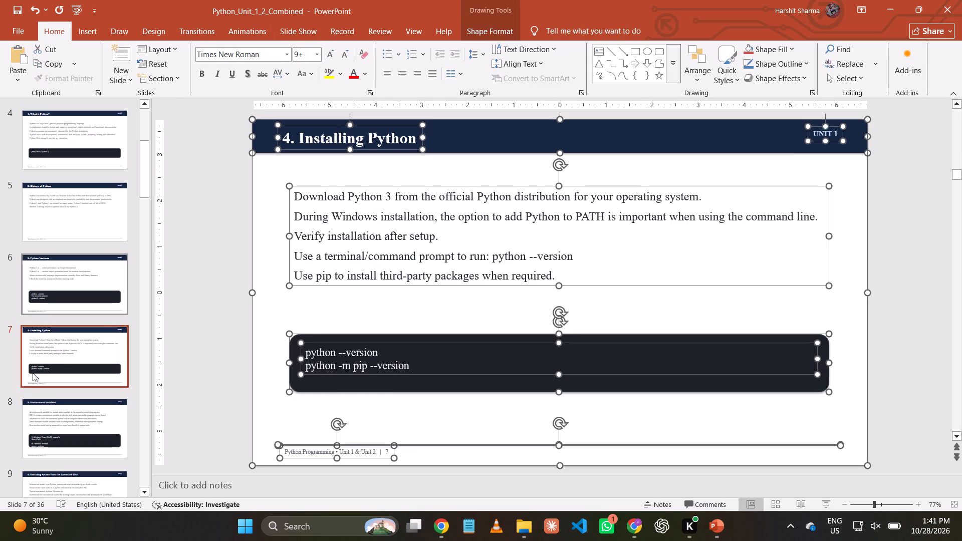
Set all text on slide 8, Environment Variables, including its code box, to Times New Roman and save the presentation.
click(51, 426)
click(266, 301)
key(ctrl+a)
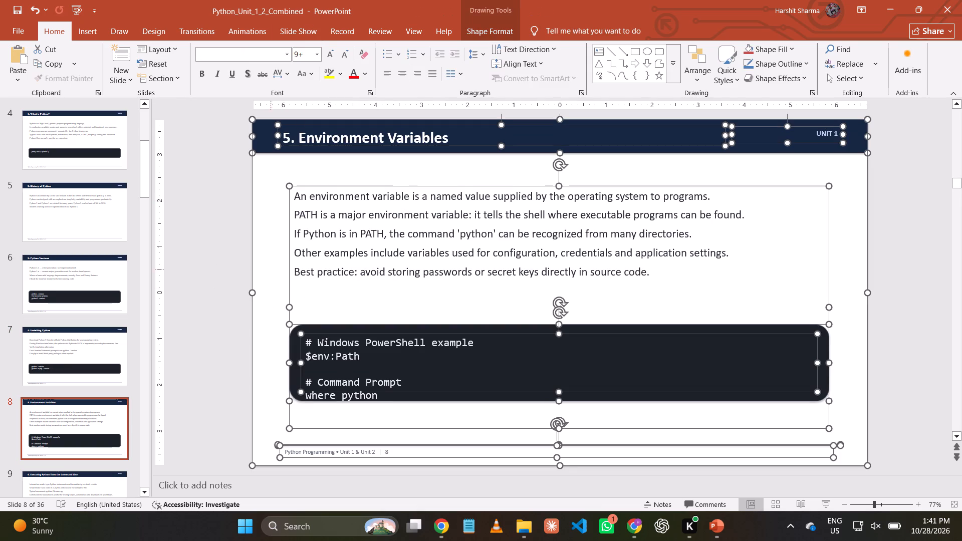
click(285, 58)
click(283, 127)
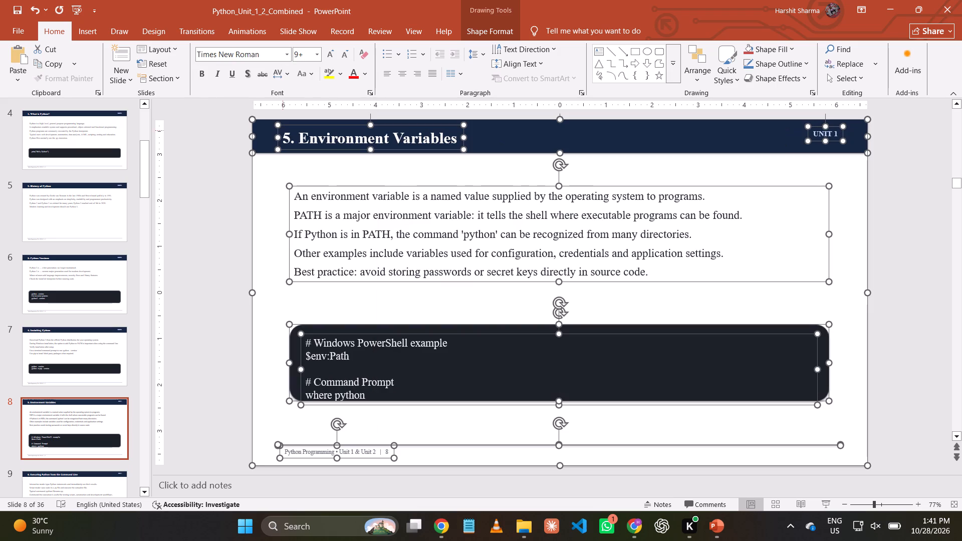
key(ctrl+s)
Set all text on slide 9, Executing Python from the Command Line, including its code box, to Times New Roman and save.
scroll(99, 306, down, 2)
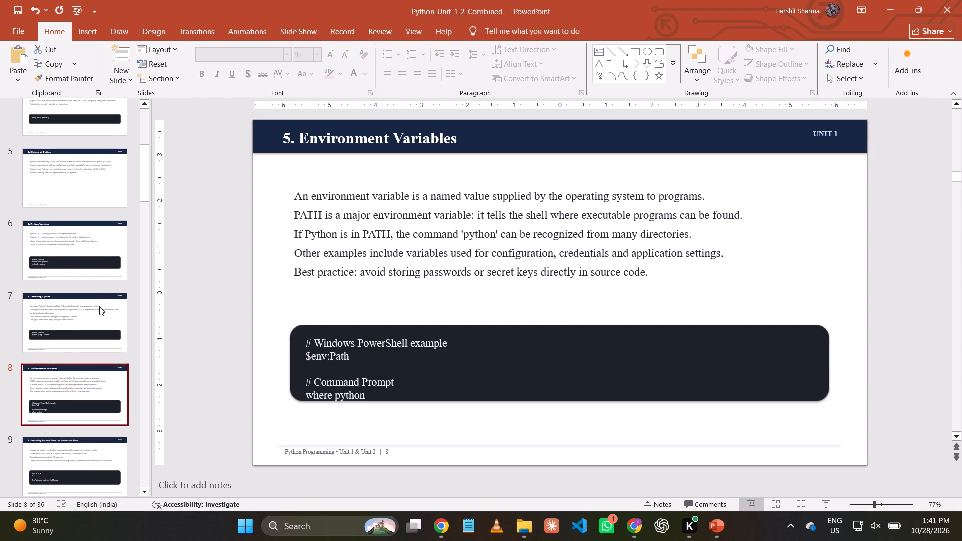
scroll(99, 306, down, 3)
click(91, 326)
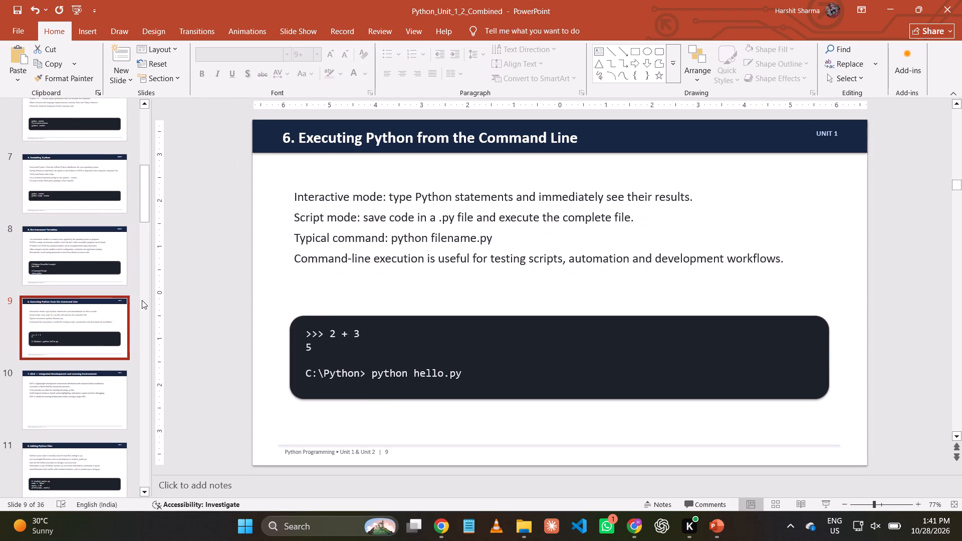
click(269, 227)
key(ctrl+a)
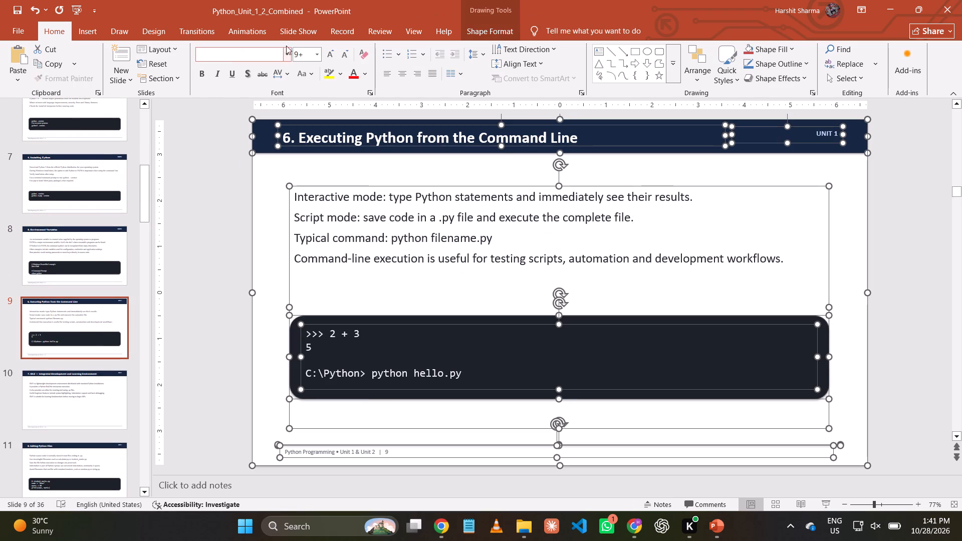
click(288, 56)
click(282, 128)
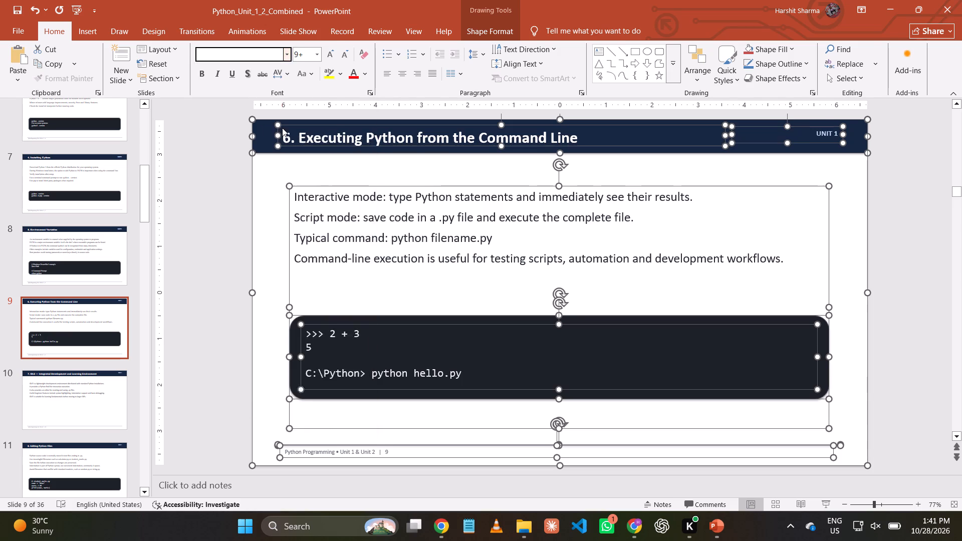
click(272, 249)
key(ctrl+s)
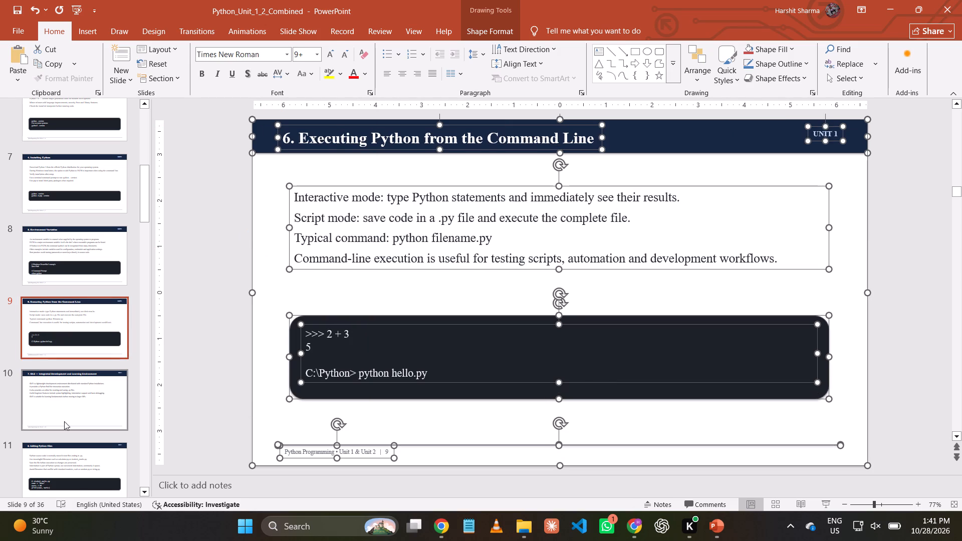
Set all text on slide 10, IDLE — Integrated Development and Learning Environment, to Times New Roman.
drag(65, 421, 75, 411)
scroll(269, 190, down, 1)
scroll(271, 200, up, 1)
click(273, 232)
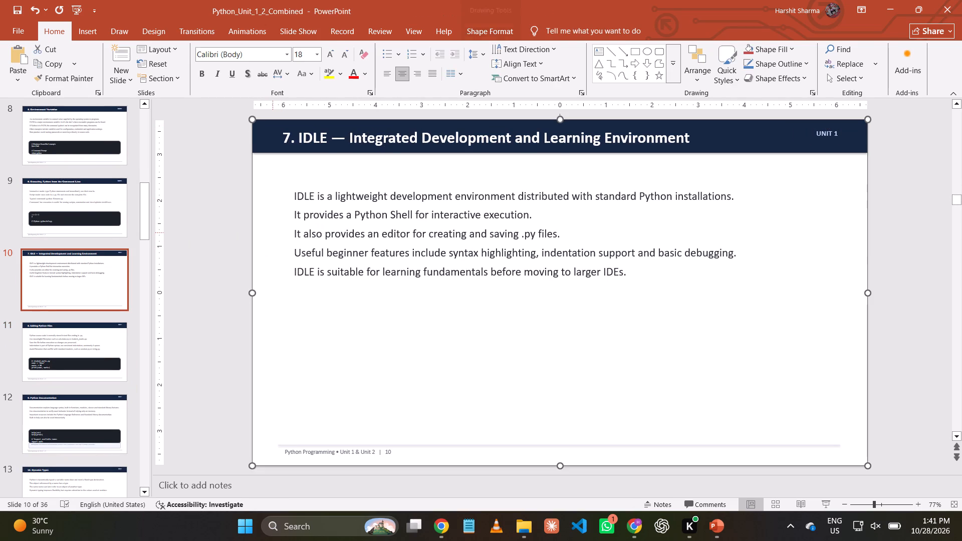
key(ctrl+a)
click(290, 54)
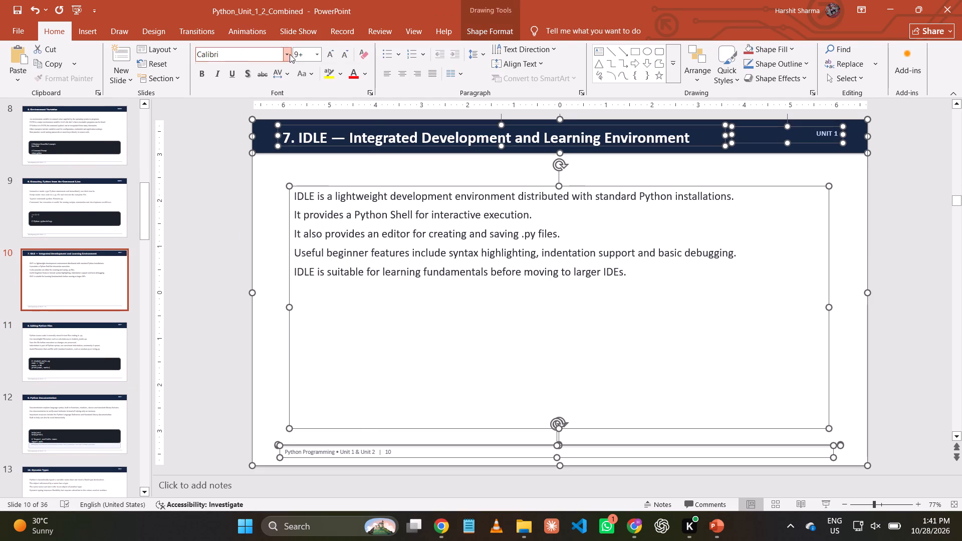
click(279, 130)
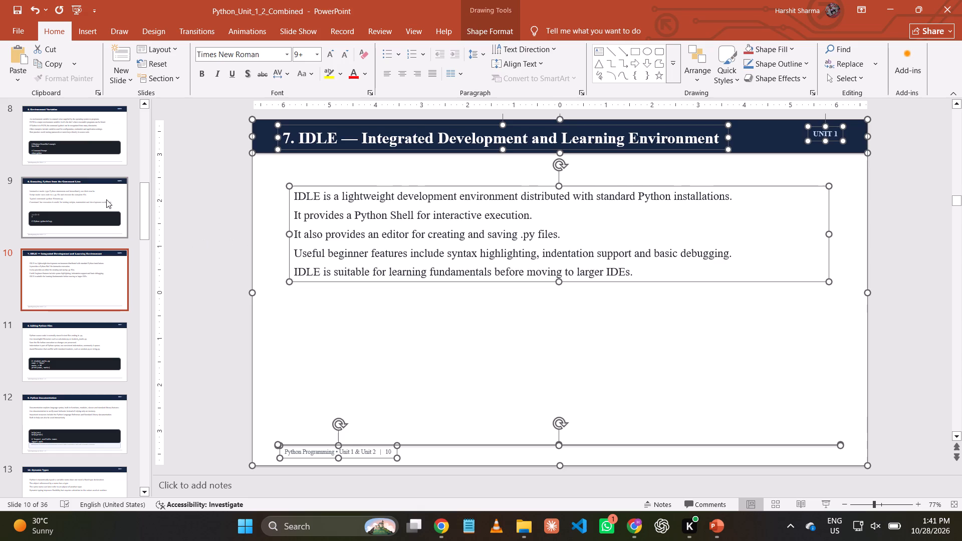
Set all text on slide 11, Editing Python Files, including its code box, to Times New Roman.
click(101, 199)
drag(75, 288, 71, 297)
click(36, 357)
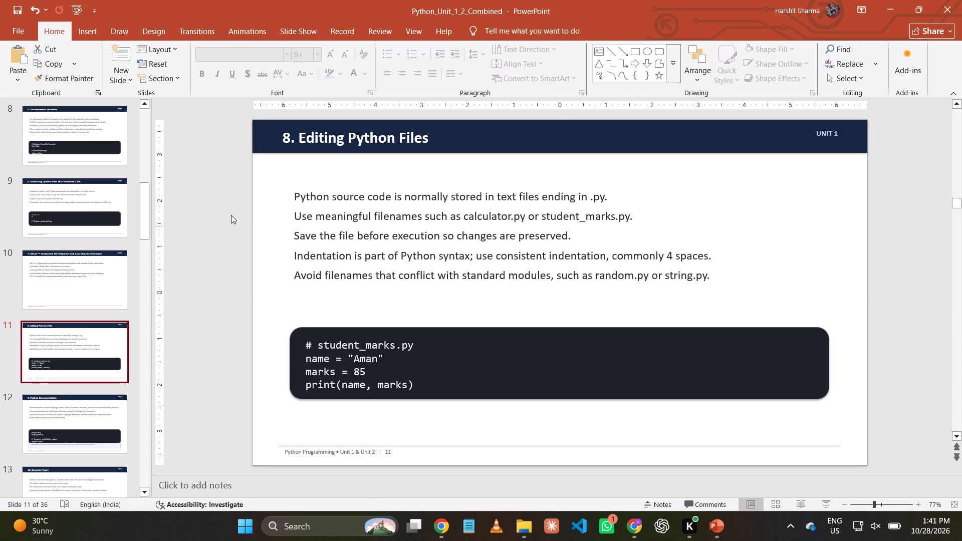
click(270, 200)
key(ctrl+a)
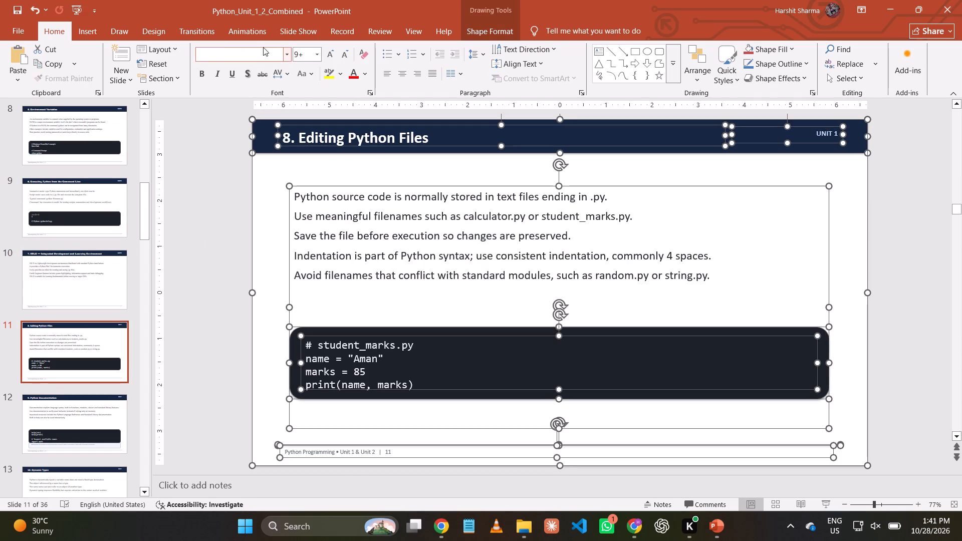
click(290, 55)
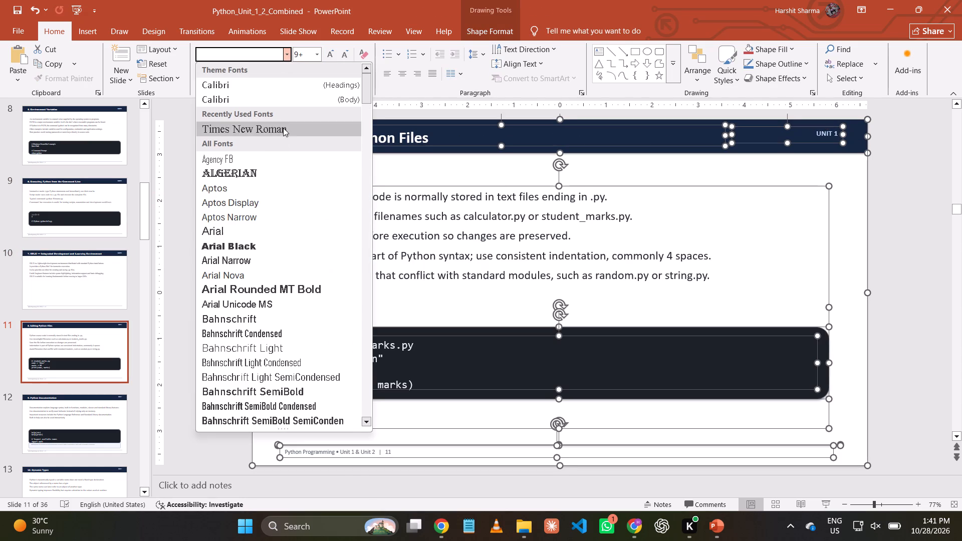
click(283, 127)
Set all text on slide 12, Python Documentation, including its code box and teaching note, to Times New Roman and save.
click(64, 401)
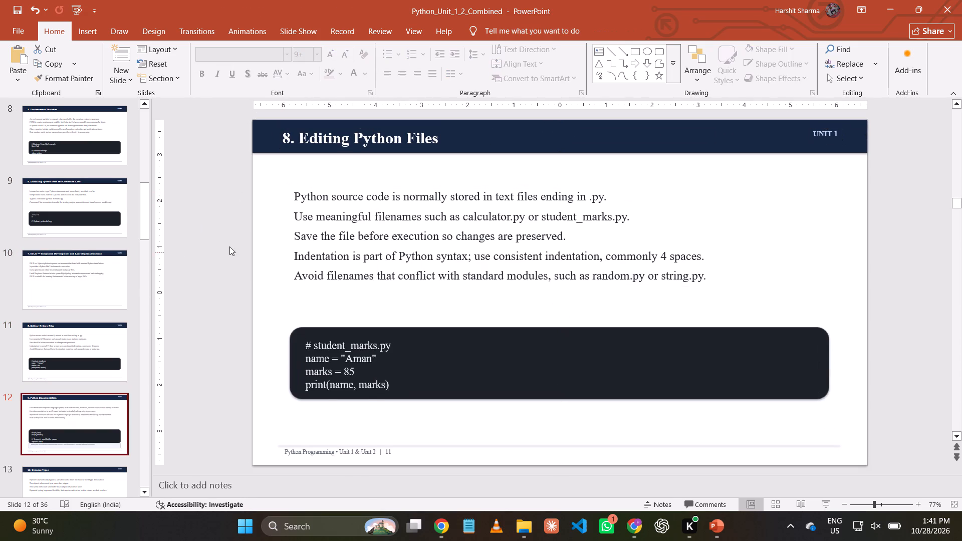
click(279, 232)
key(ctrl+a)
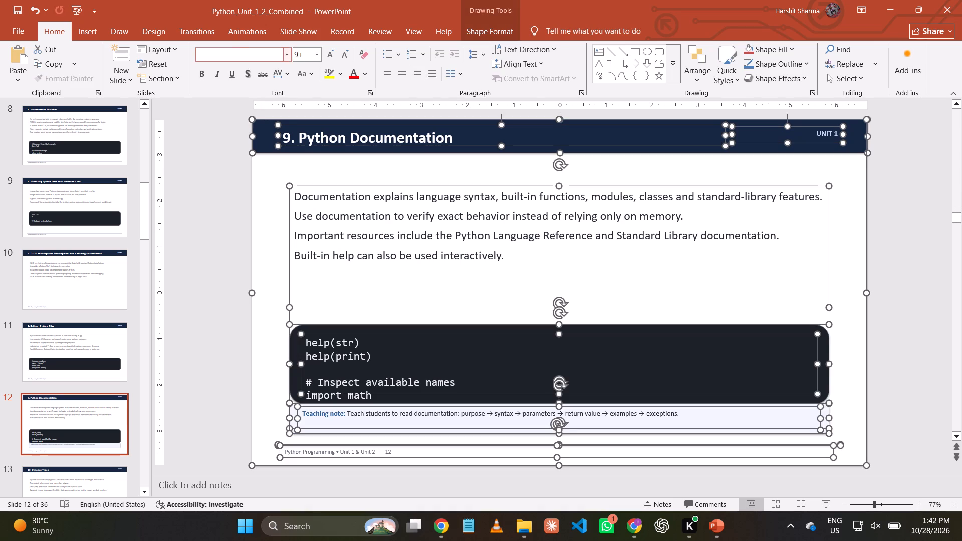
click(285, 56)
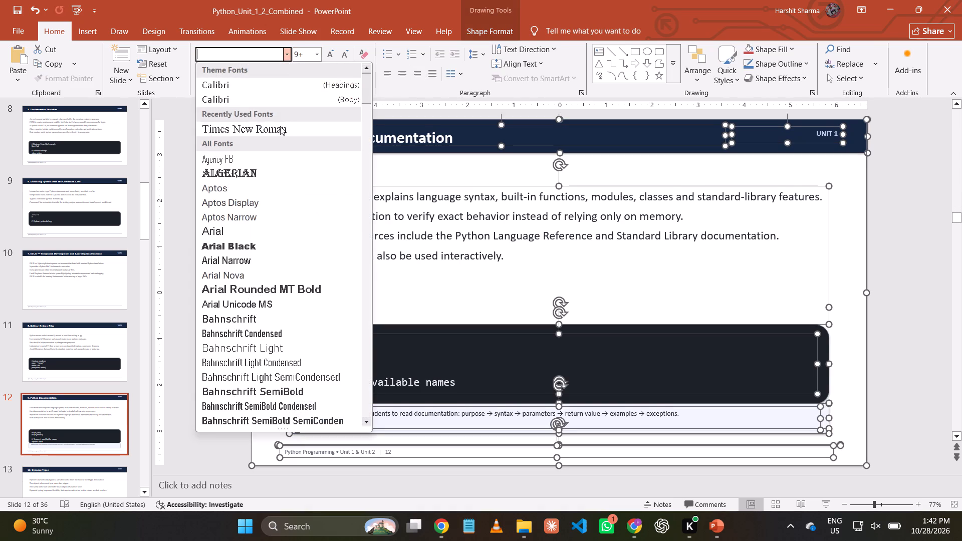
click(280, 126)
click(269, 241)
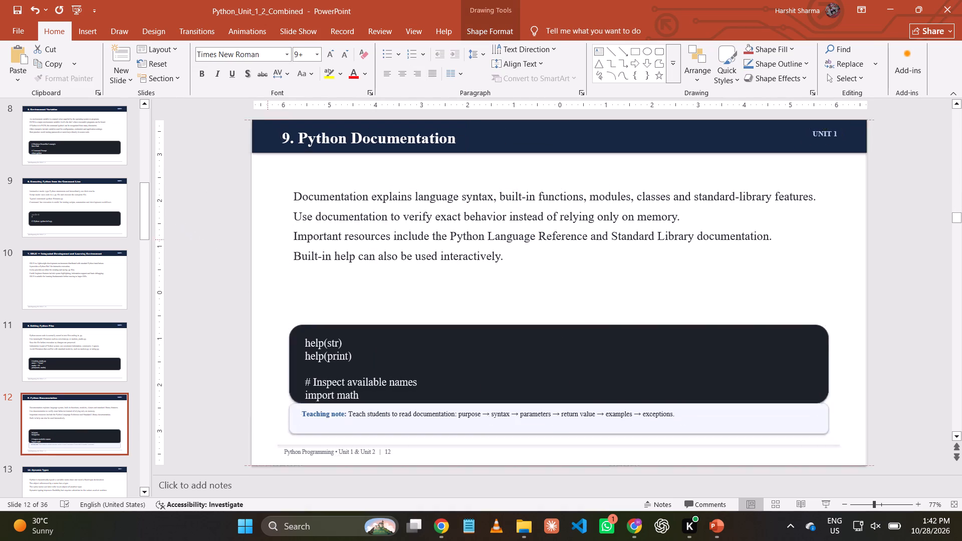
key(ctrl+s)
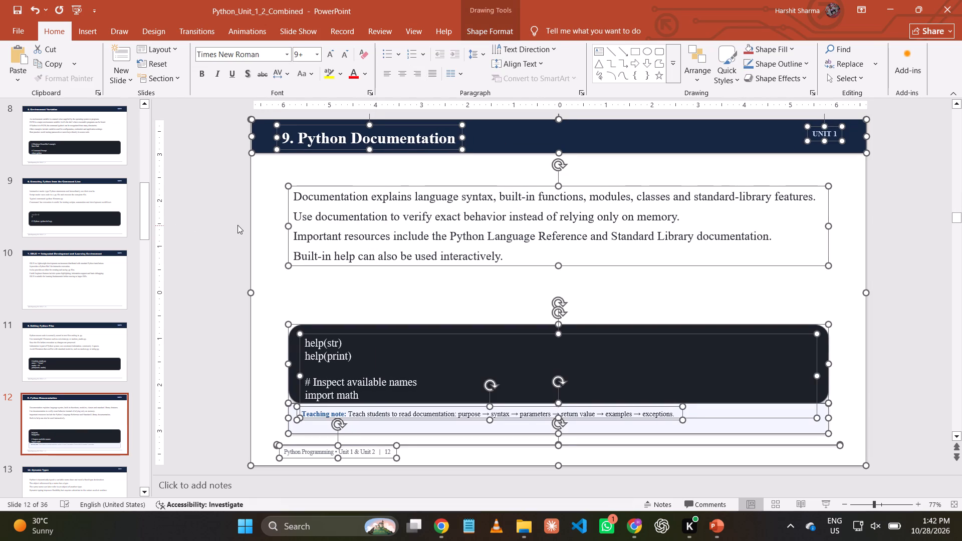
scroll(73, 415, down, 4)
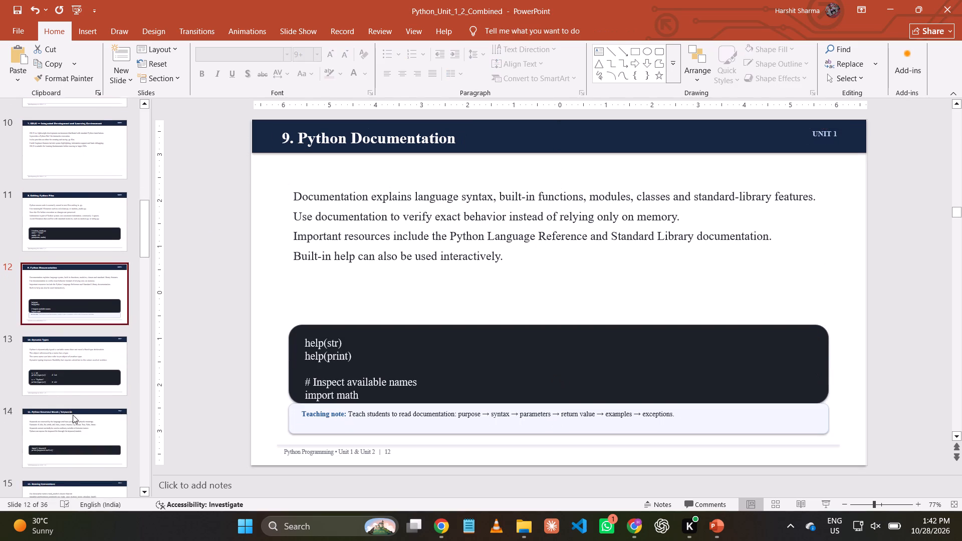
Set all text on slide 13, Dynamic Types, including its code box, to Times New Roman and save.
scroll(73, 415, down, 2)
click(63, 310)
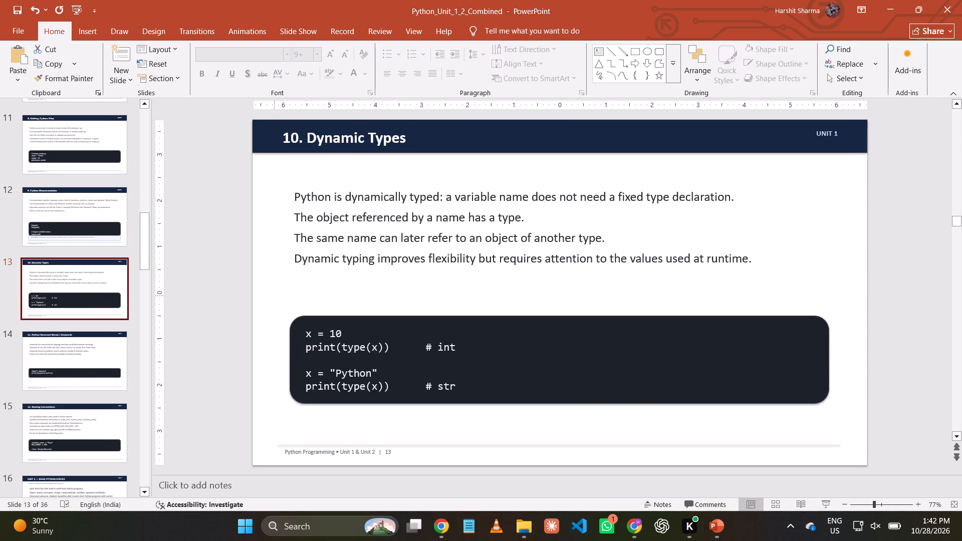
click(271, 296)
key(ctrl+a)
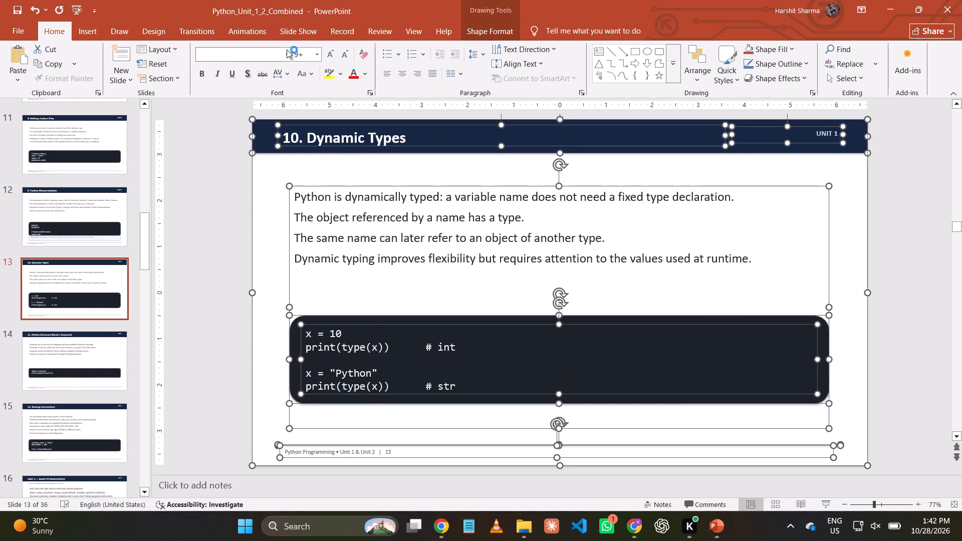
click(287, 50)
click(288, 129)
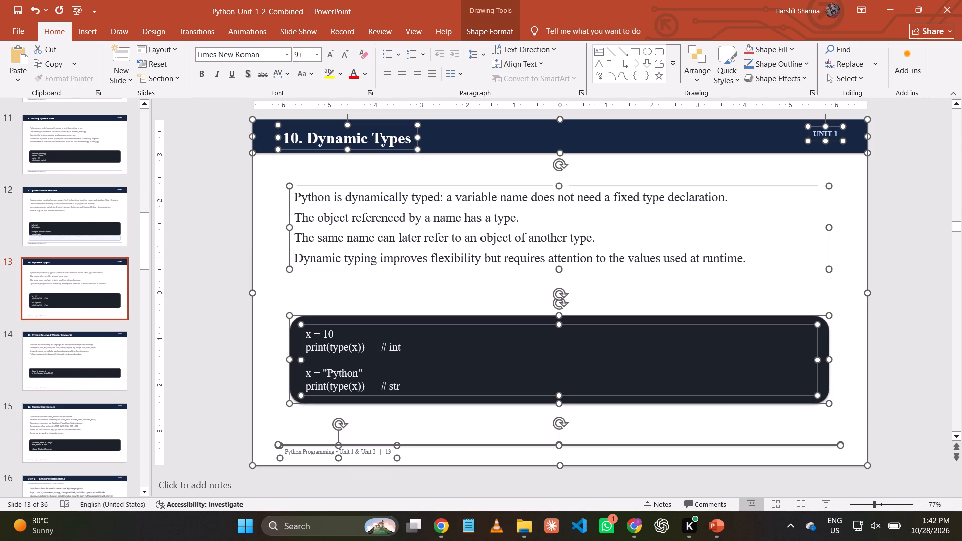
key(ctrl+s)
Switch to WhatsApp.
click(598, 525)
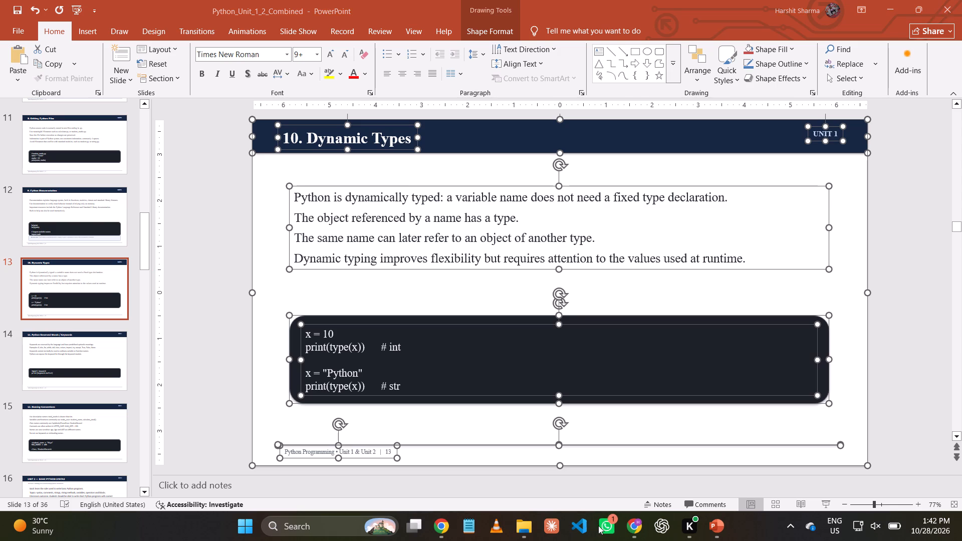
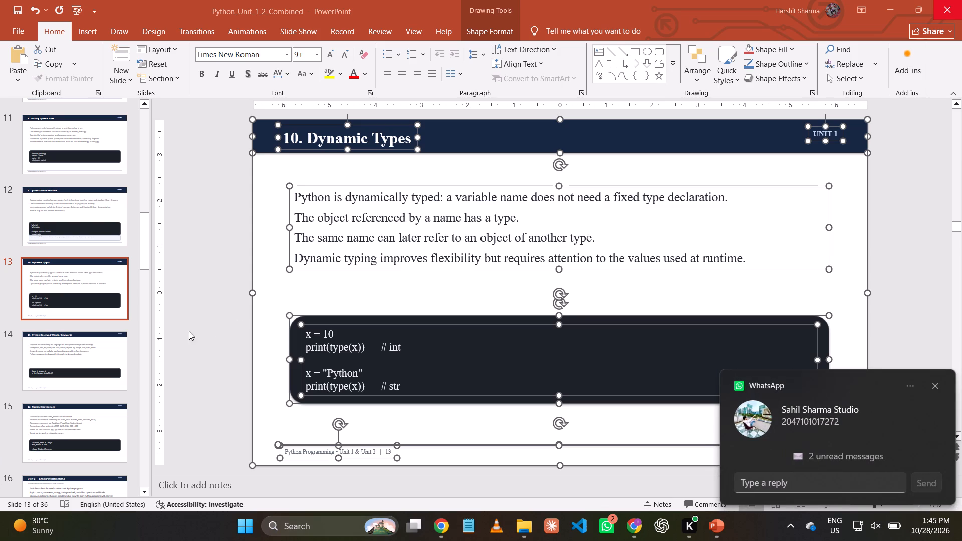
Set all text on slide 14, Python Reserved Words / Keywords, including its code box, to Times New Roman and save.
click(85, 354)
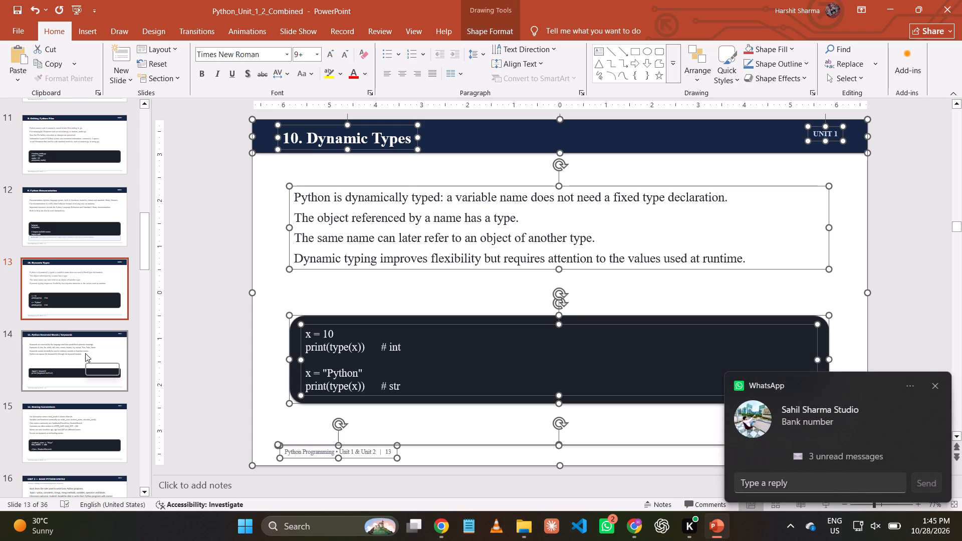
click(85, 353)
click(269, 248)
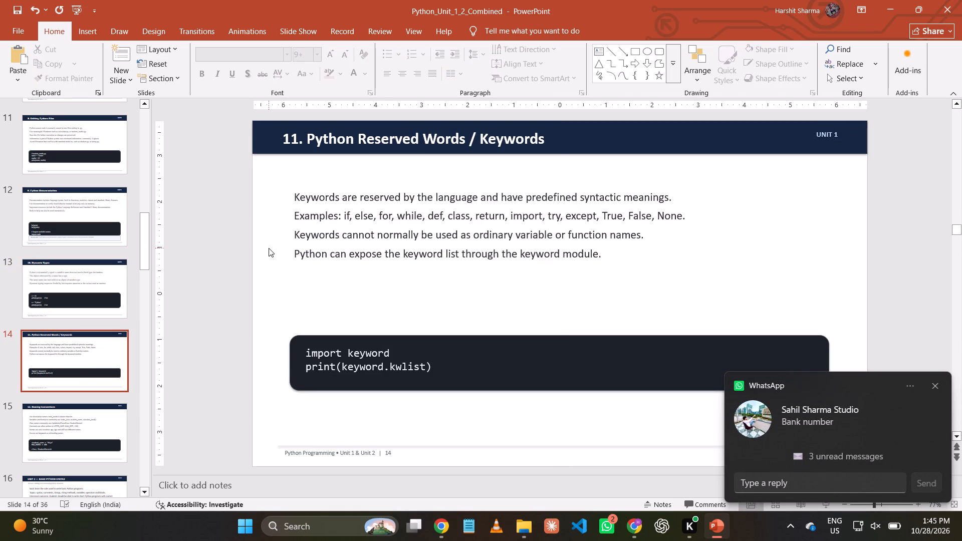
key(ctrl+a)
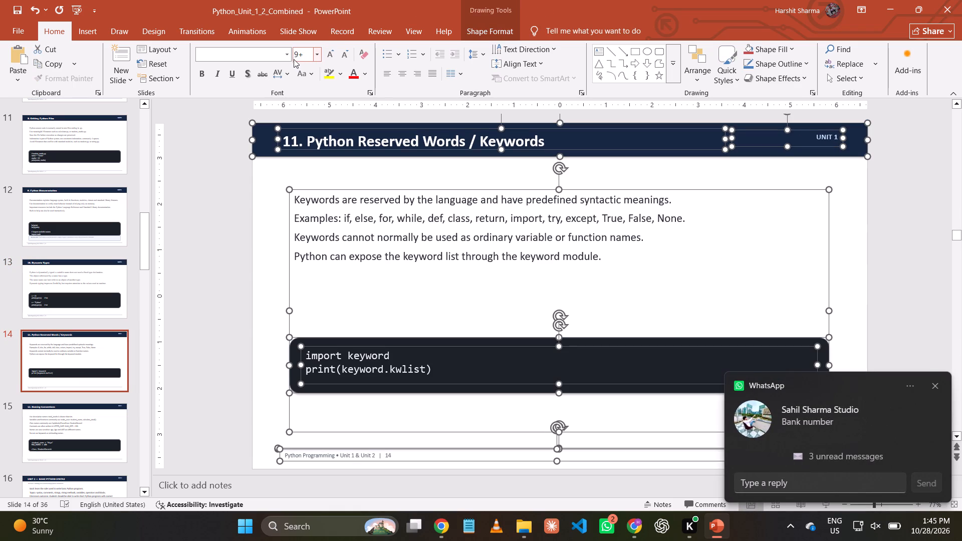
click(288, 54)
click(282, 125)
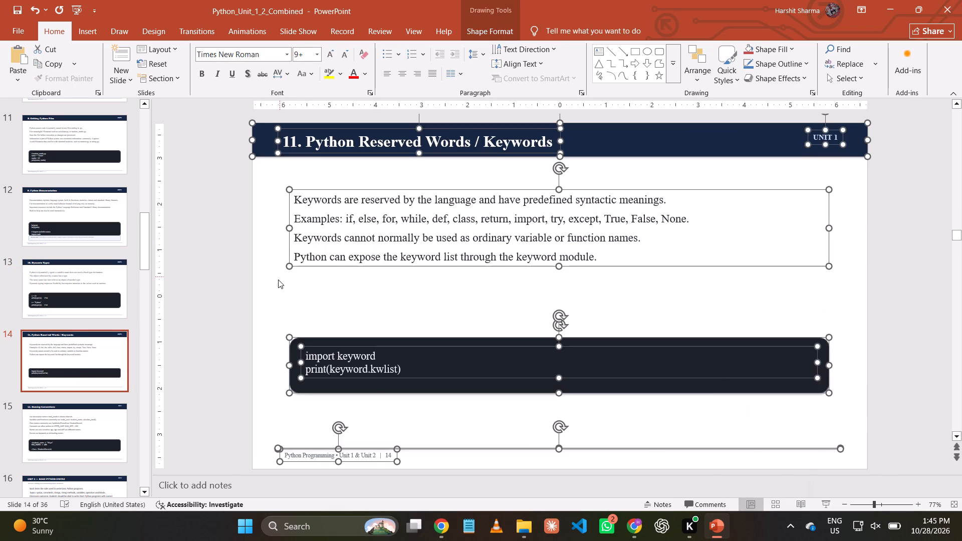
click(278, 280)
key(ctrl+s)
Set all text on slide 15, Naming Conventions, including its code box, to Times New Roman.
click(82, 447)
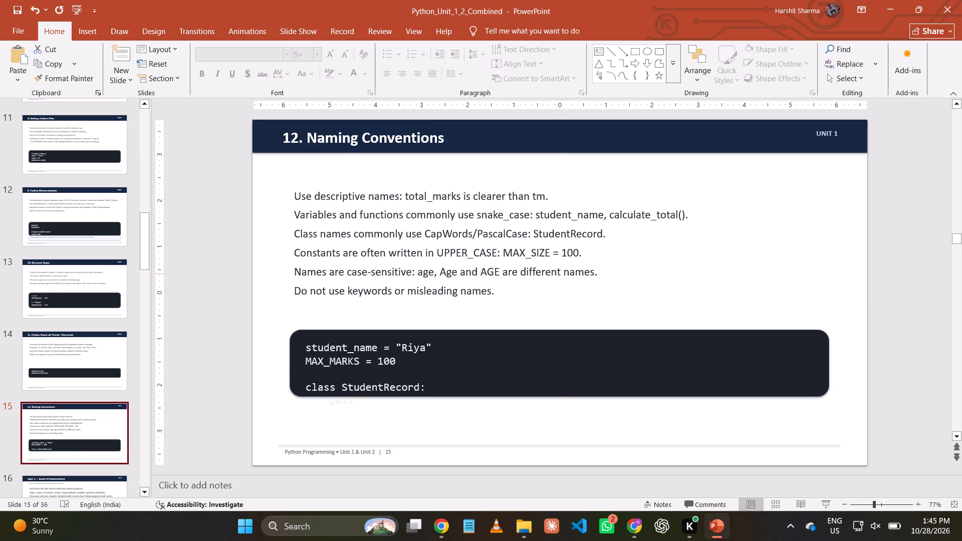
click(278, 253)
key(ctrl+a)
click(286, 48)
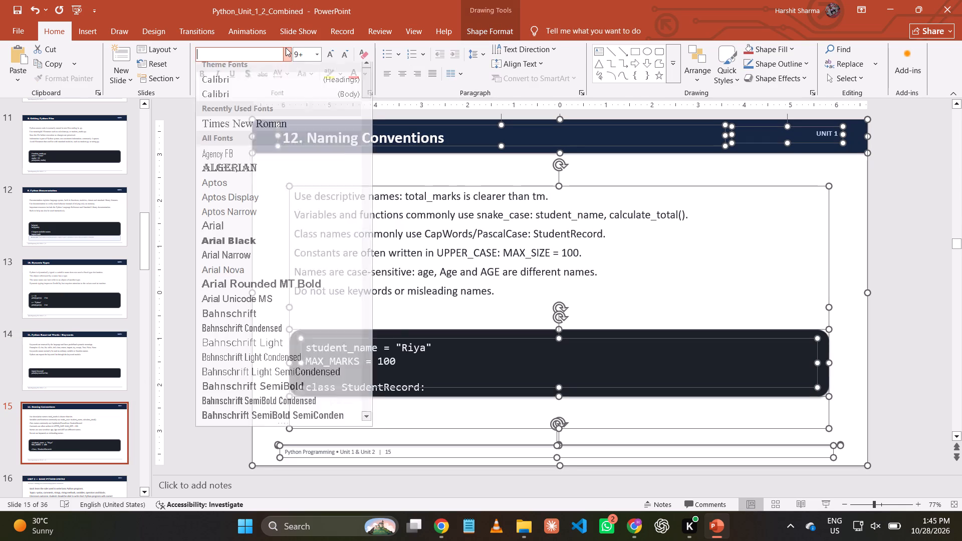
click(286, 130)
Switch to WhatsApp to check the unread messages.
click(603, 518)
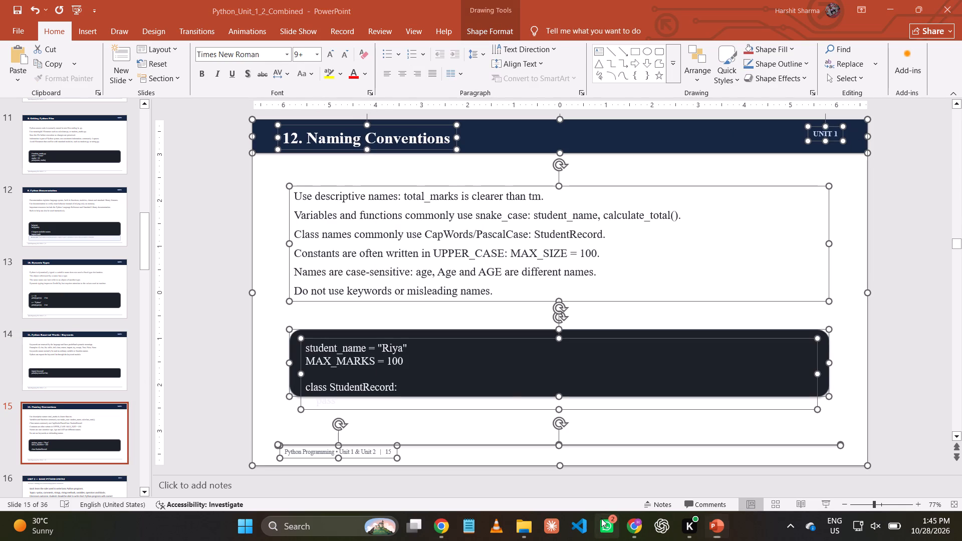
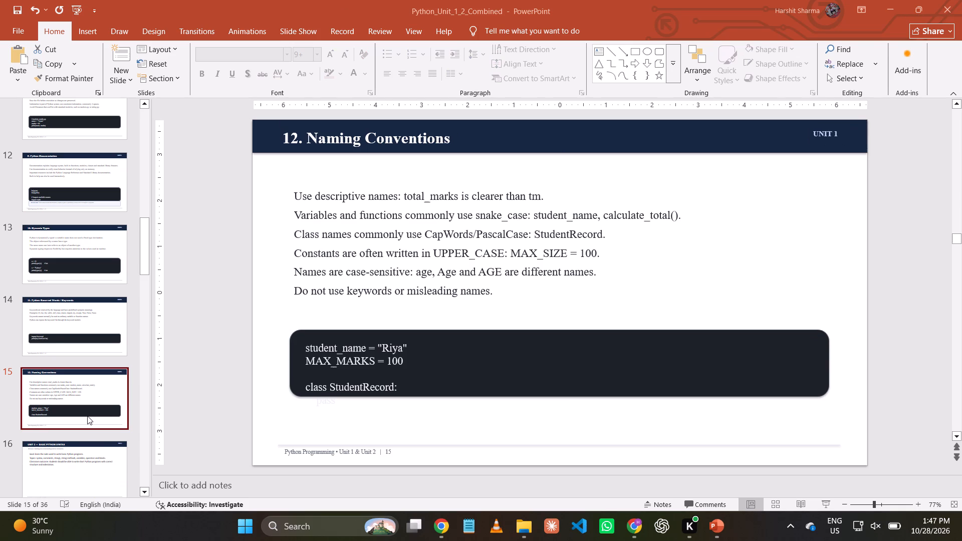
Set all text on slide 16, UNIT 2 — BASIC PYTHON SYNTAX, to Times New Roman.
click(312, 272)
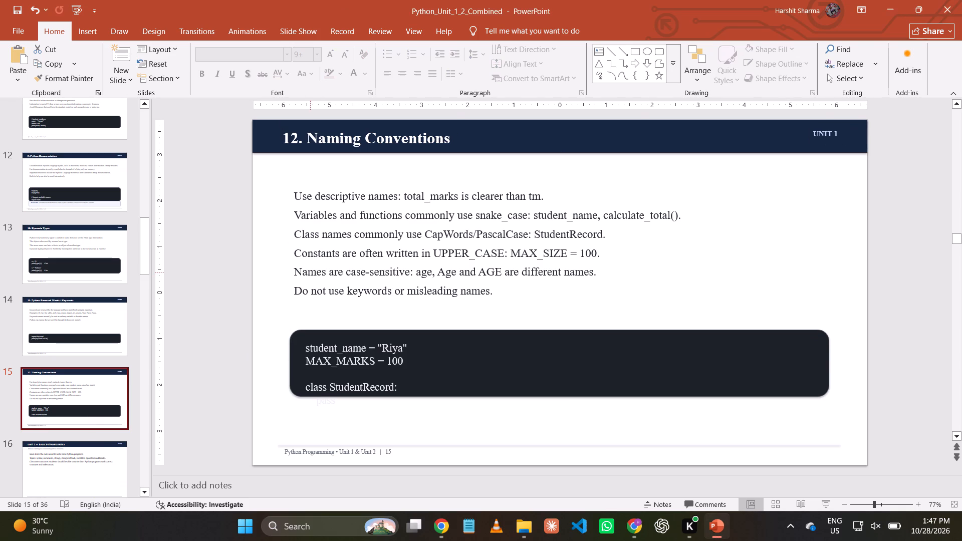
click(323, 268)
click(50, 458)
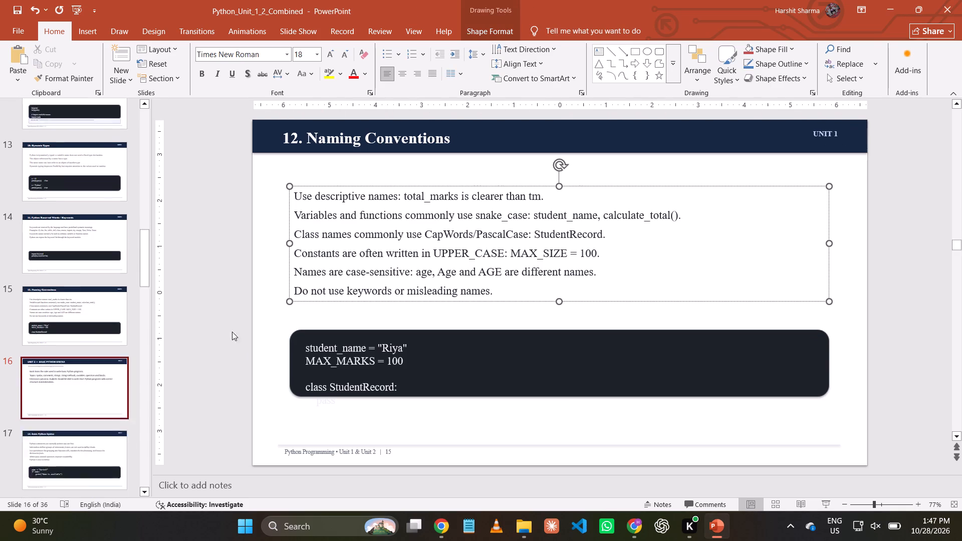
click(312, 321)
key(ctrl+a)
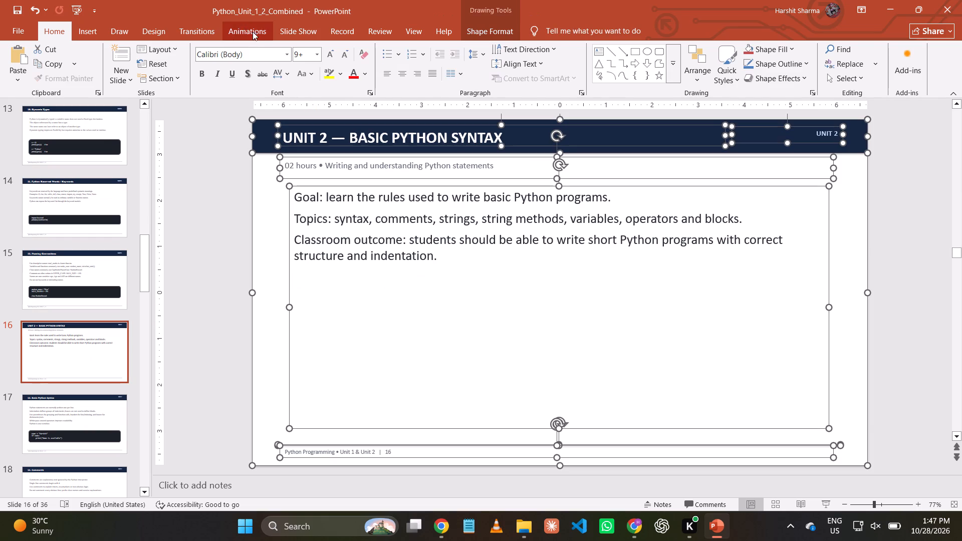
click(292, 55)
click(287, 57)
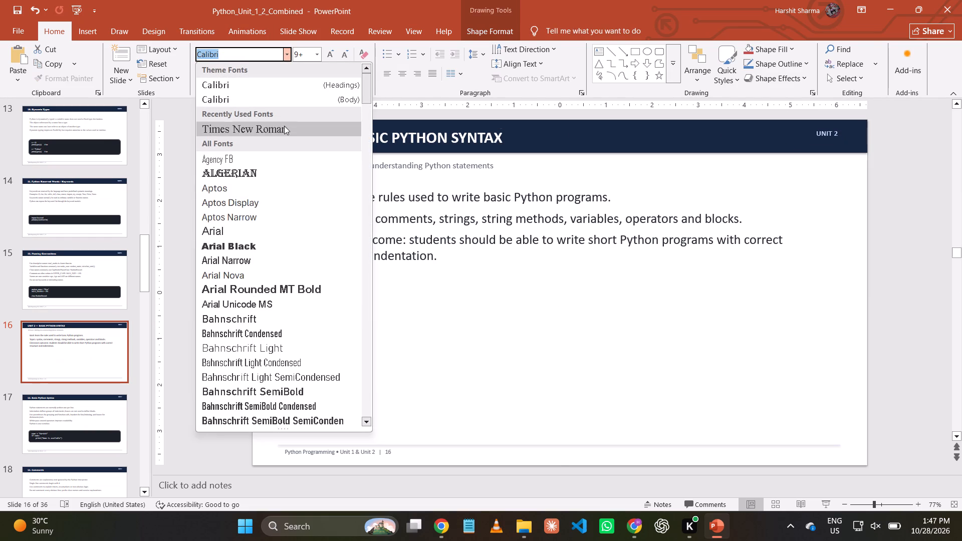
click(284, 127)
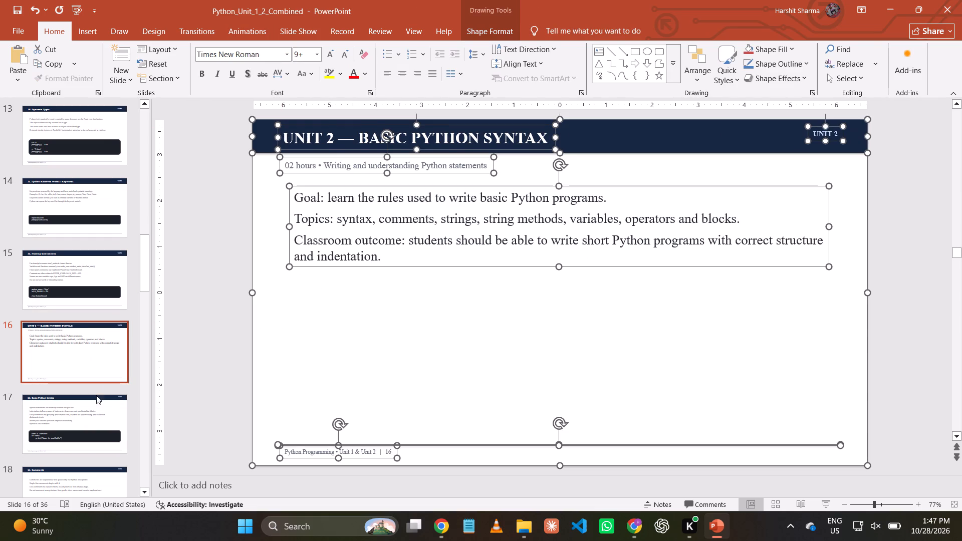
Set all text on slide 17, Basic Python Syntax, including its code box, to Times New Roman.
click(93, 419)
click(271, 237)
key(ctrl+a)
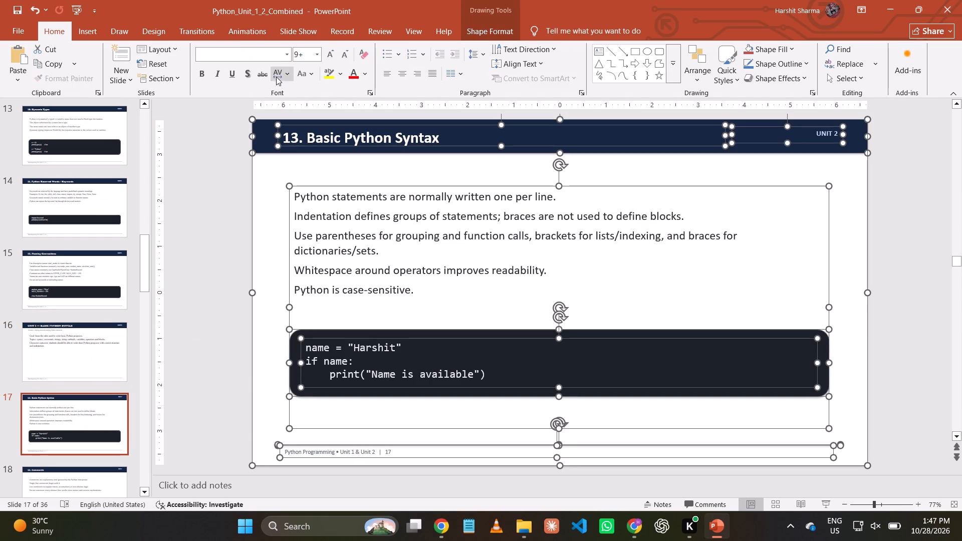
Set all selected text on slide 17, Basic Python Syntax, including its code box, to Times New Roman.
click(284, 55)
click(284, 125)
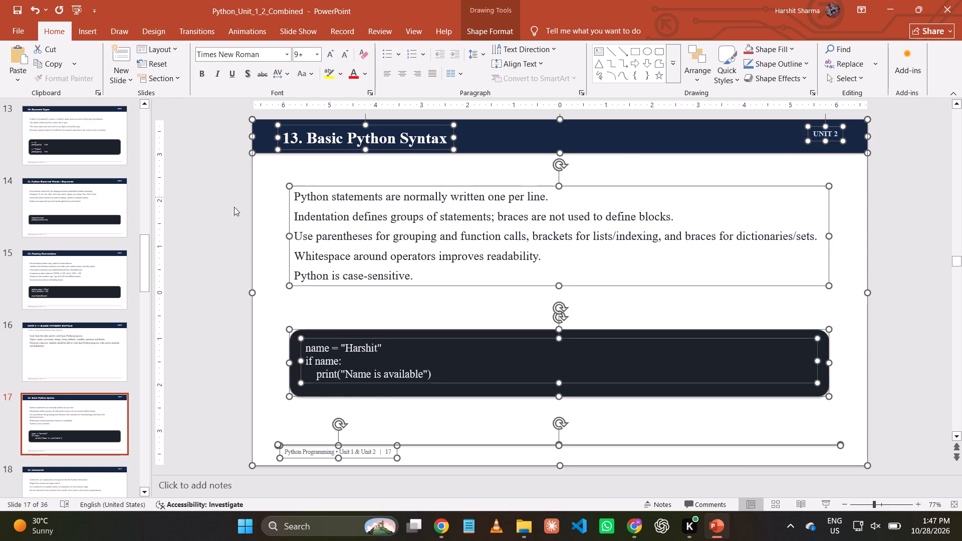
Set all text on slide 18, Comments, including its code box, to Times New Roman.
scroll(68, 343, down, 5)
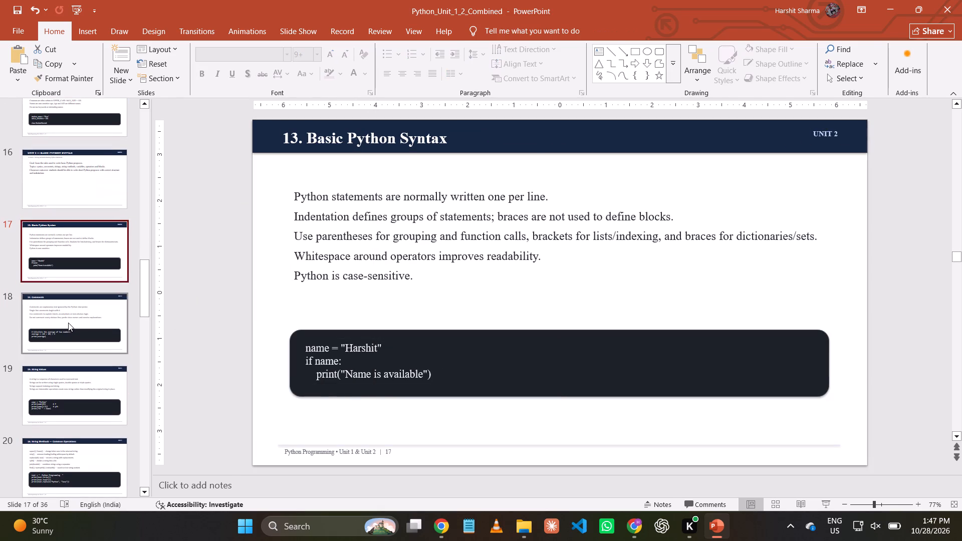
click(68, 323)
click(263, 248)
key(ctrl+a)
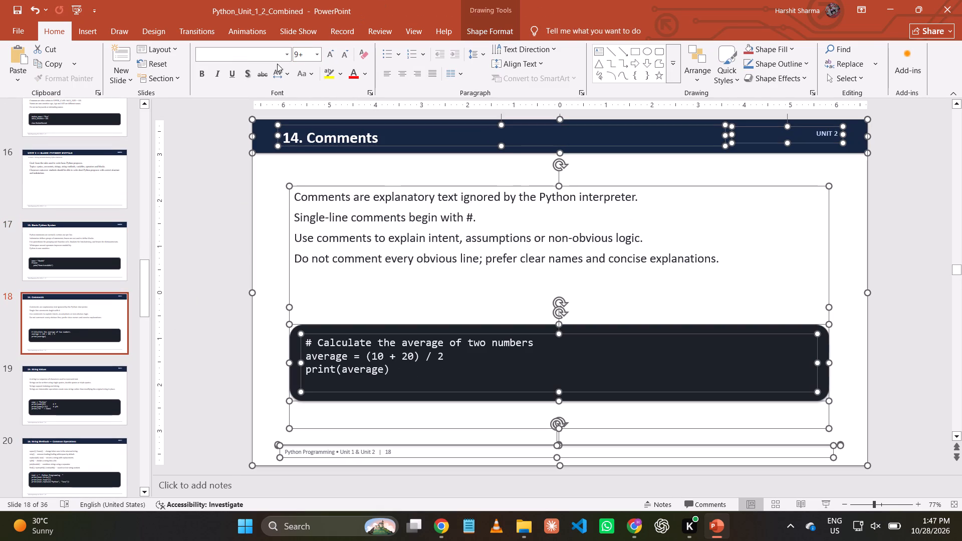
click(293, 57)
click(287, 56)
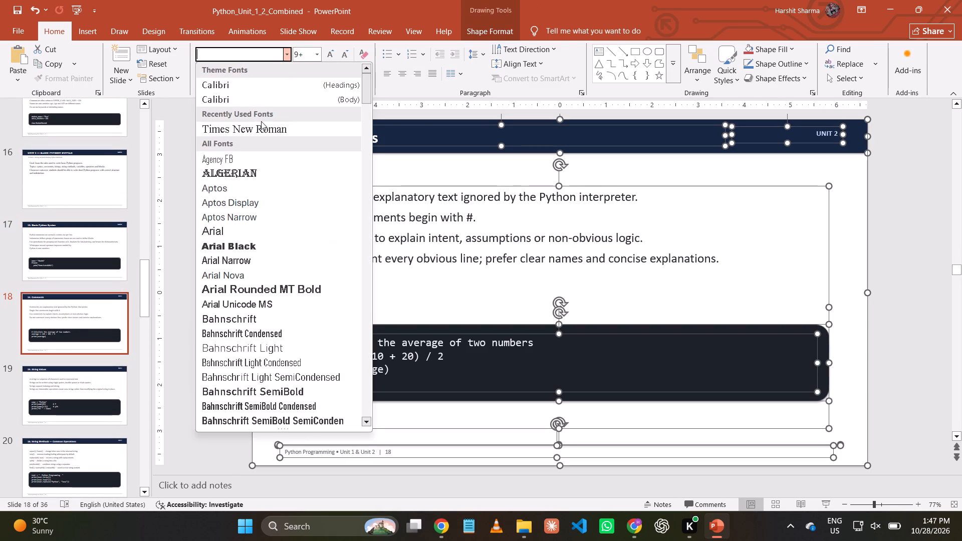
click(261, 130)
Set all text on slide 19, String Values, including its code box, to Times New Roman and save.
click(81, 407)
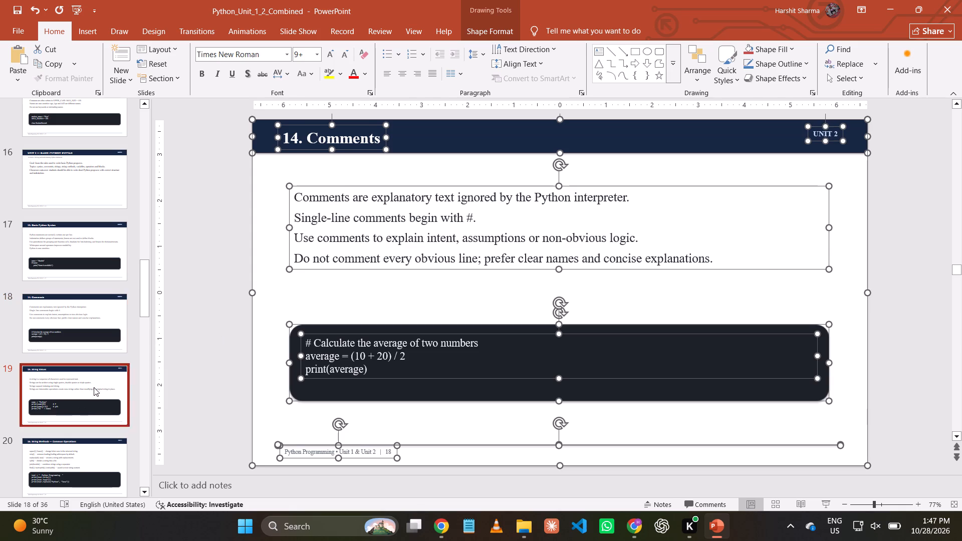
click(283, 191)
key(ctrl+a)
click(285, 50)
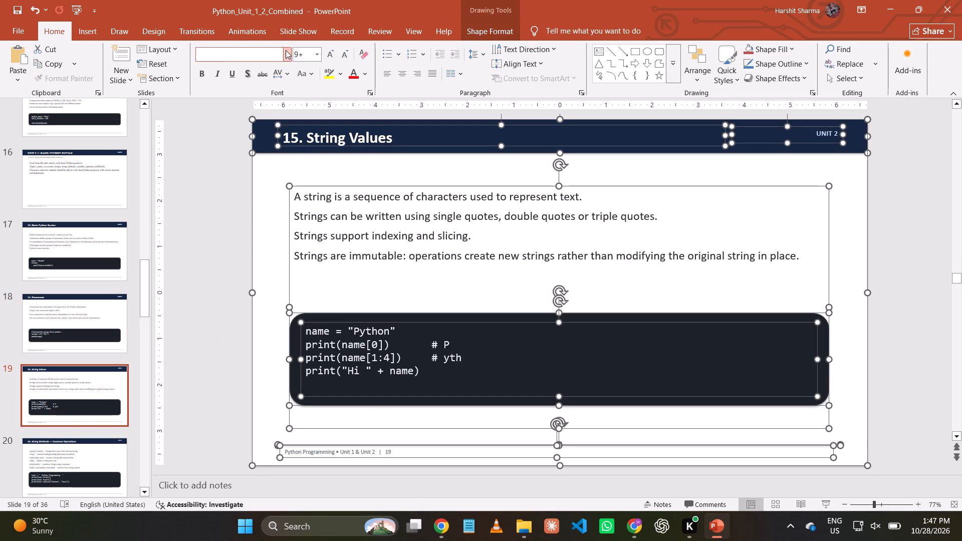
click(260, 129)
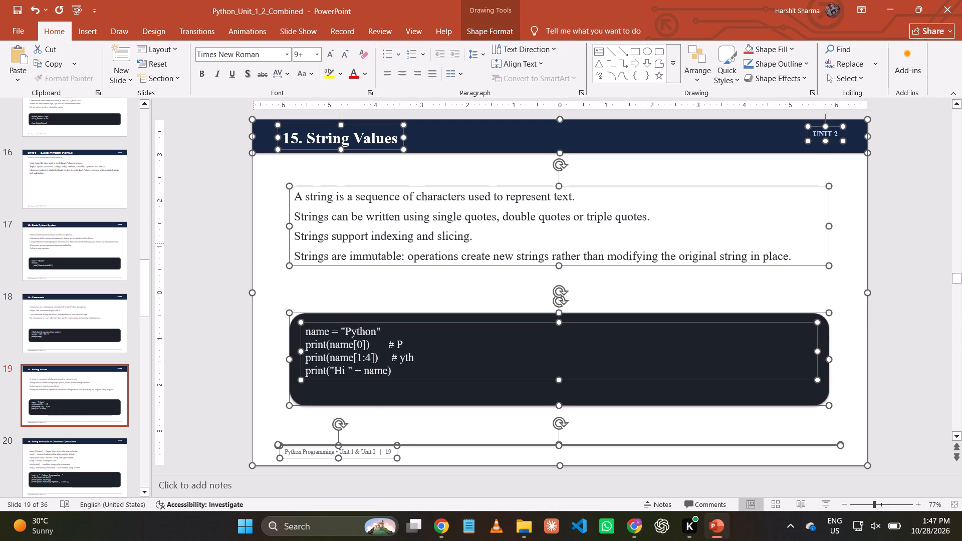
key(ctrl+s)
Set all text on slide 20, String Methods — Common Operations, including its code box, to Times New Roman.
scroll(177, 375, down, 2)
click(86, 283)
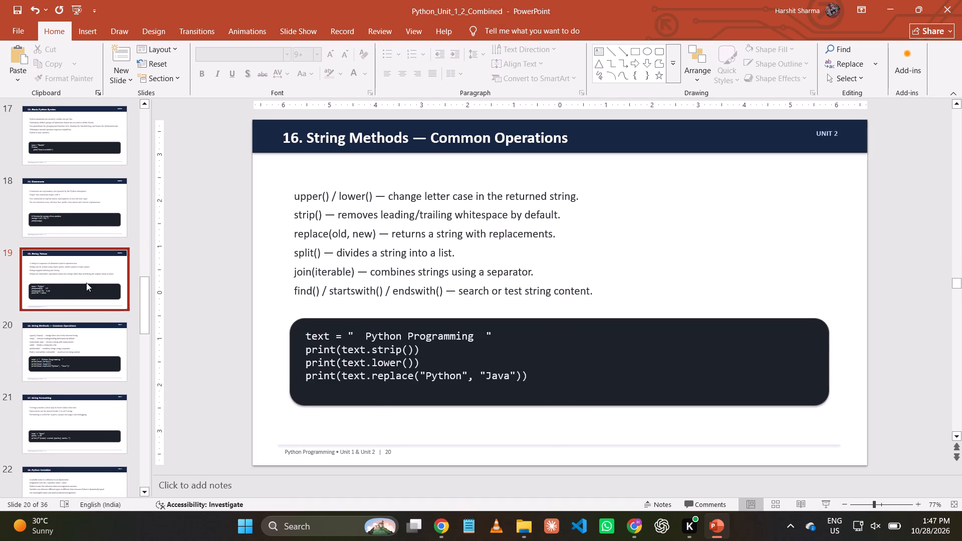
scroll(65, 350, down, 3)
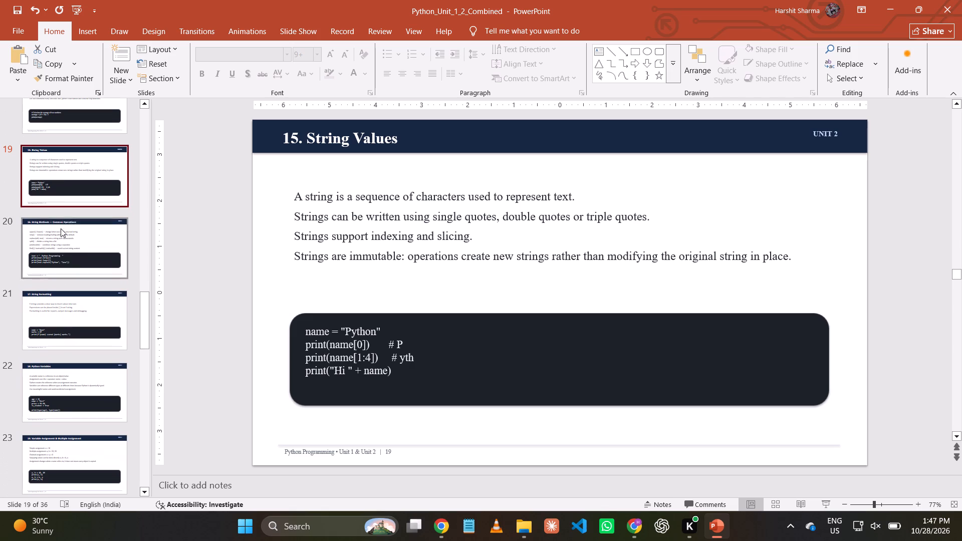
click(59, 175)
click(75, 287)
click(277, 196)
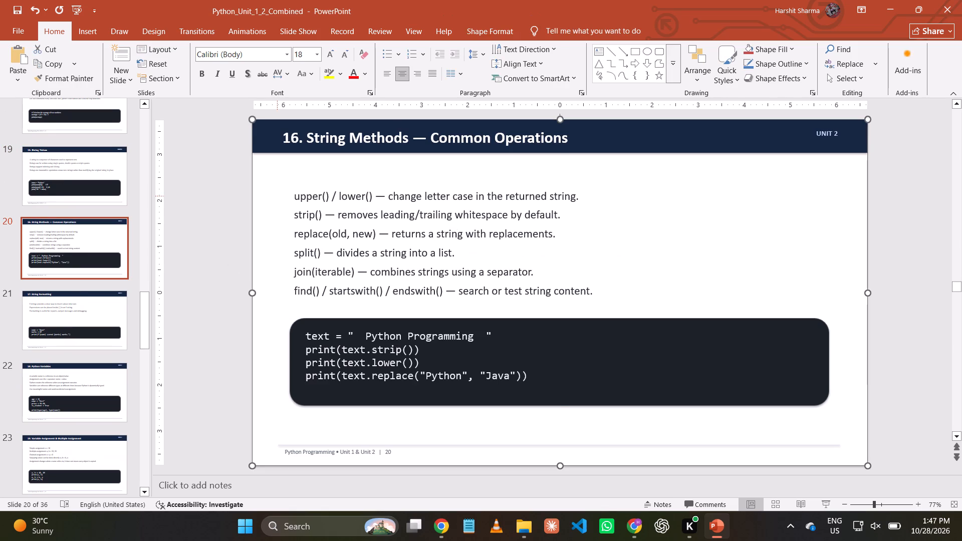
key(ctrl+a)
click(289, 51)
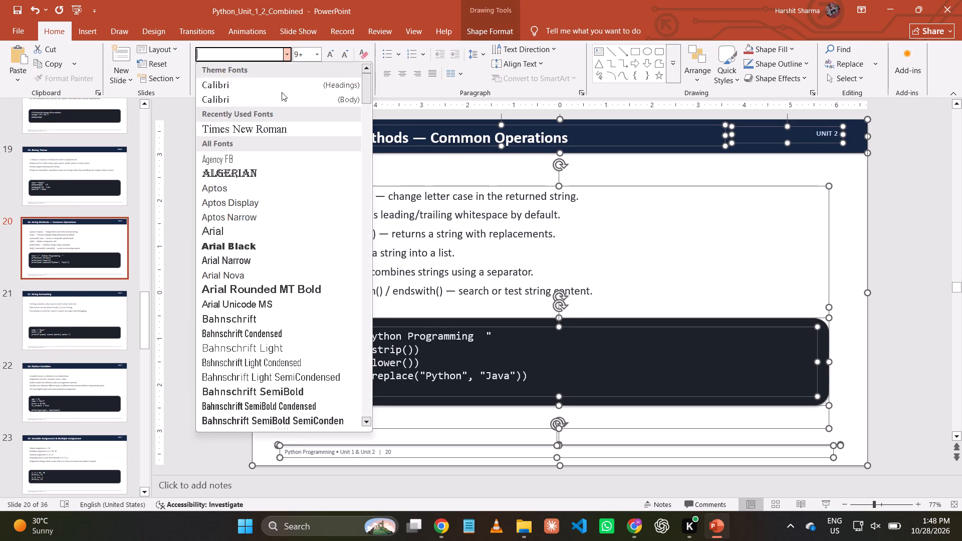
click(270, 132)
Set all text on slide 21, String Formatting, including its code box, to Times New Roman and save.
click(105, 312)
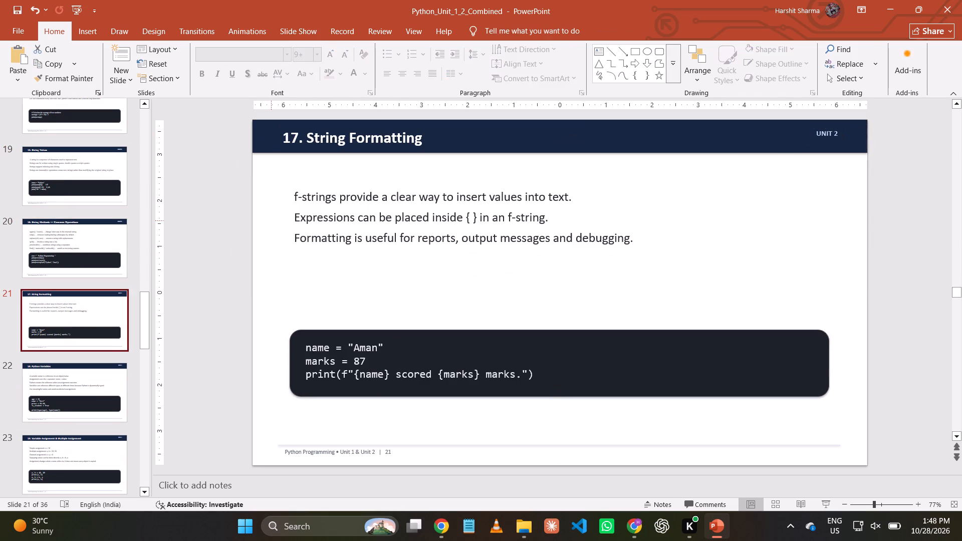
click(272, 220)
key(ctrl+a)
click(290, 57)
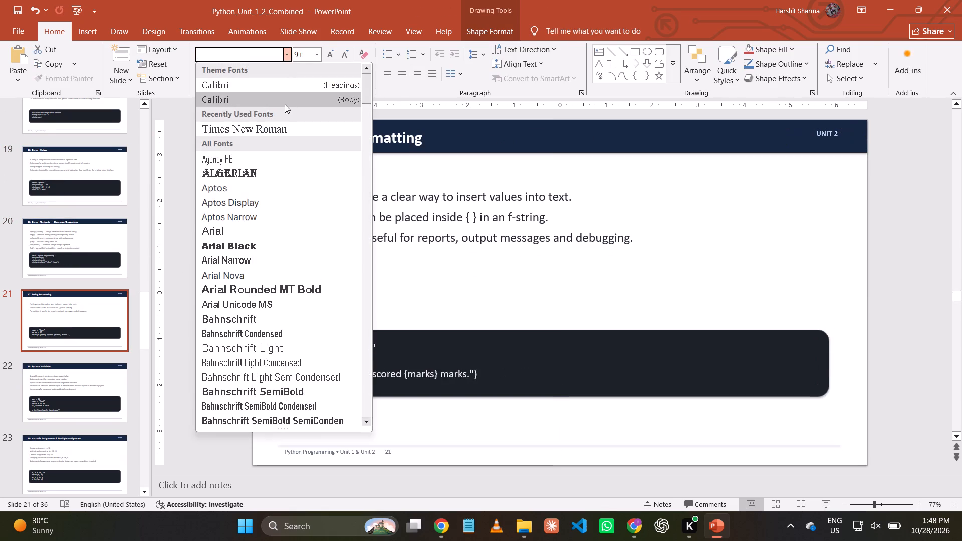
click(276, 128)
key(ctrl+s)
Set all text on slide 22, Python Variables, including its code box, to Times New Roman and save.
click(60, 318)
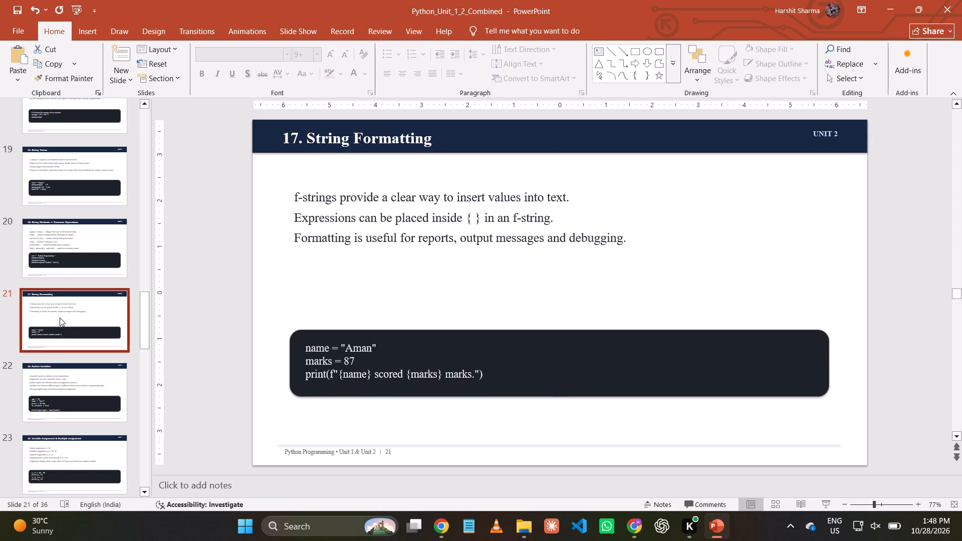
click(61, 389)
click(260, 199)
key(ctrl+a)
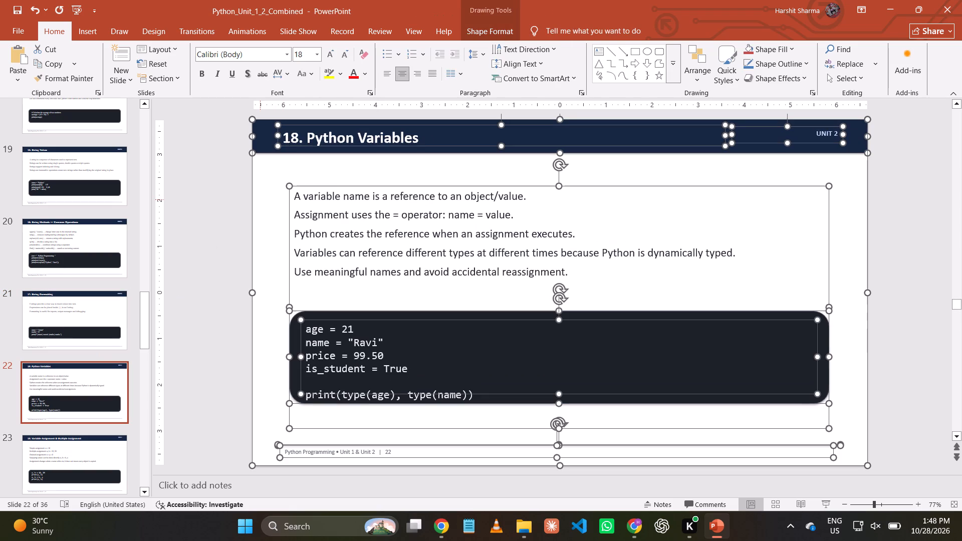
click(284, 49)
click(275, 131)
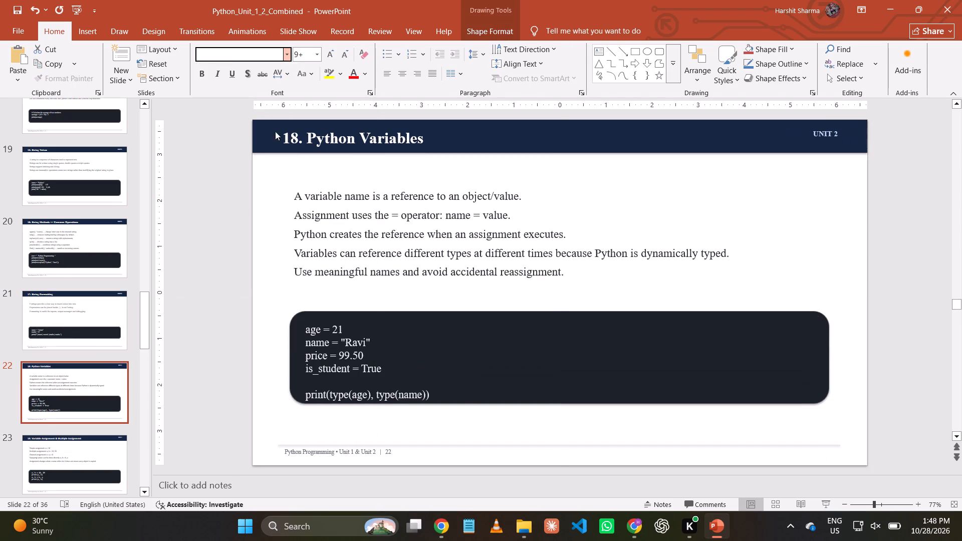
key(ctrl+s)
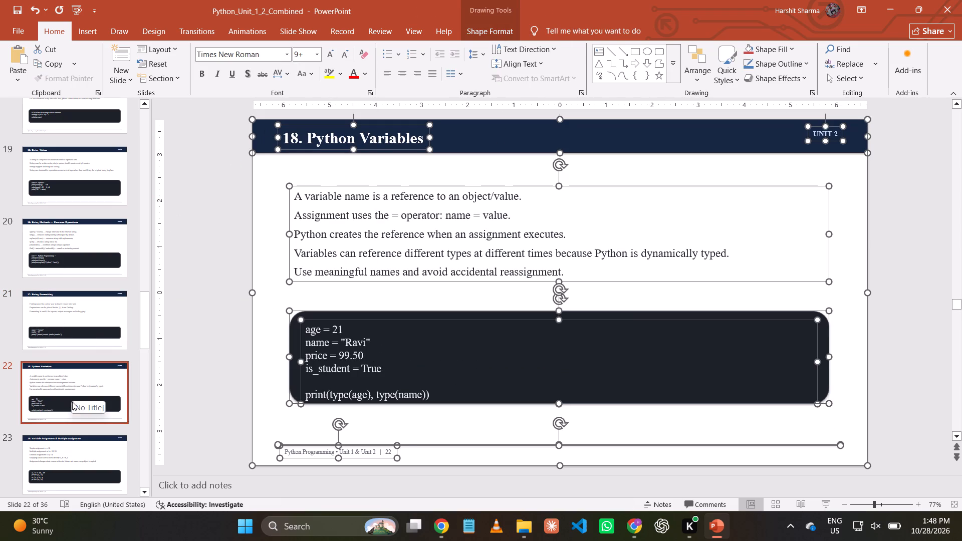
Set all text on slide 23, Variable Assignment & Multiple Assignment, including its code box, to Times New Roman and save.
click(72, 402)
drag(71, 448, 72, 442)
scroll(127, 329, down, 3)
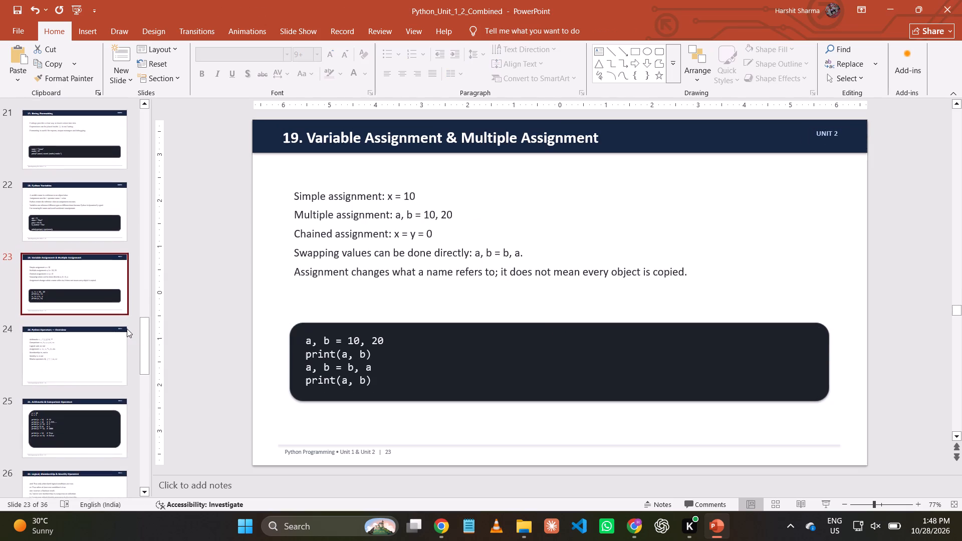
scroll(125, 322, down, 2)
click(262, 229)
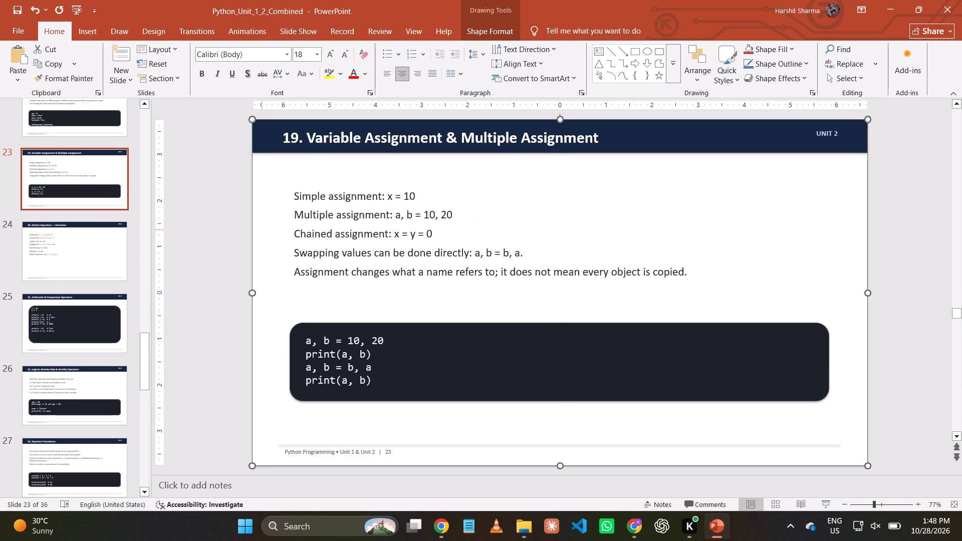
key(ctrl+a)
click(286, 53)
click(278, 132)
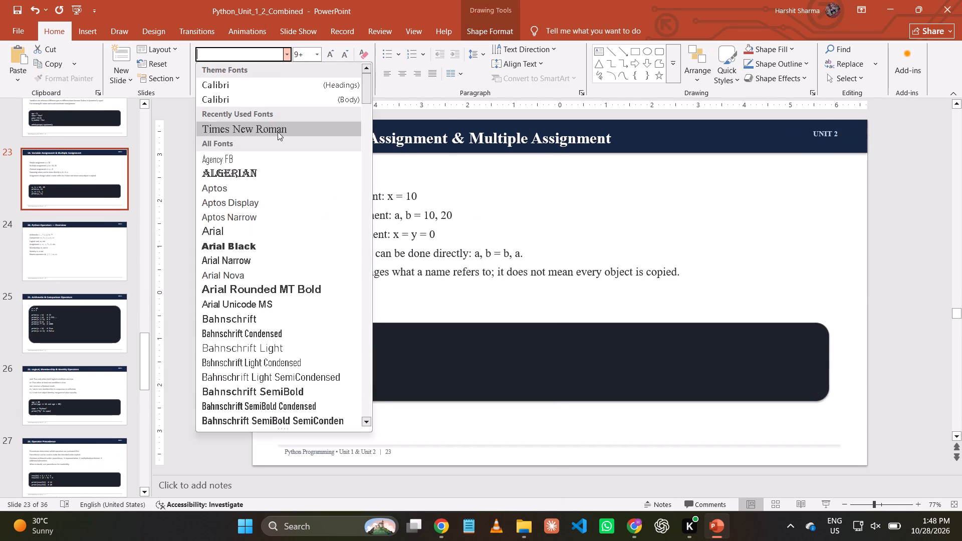
key(ctrl+s)
Set all text on slide 24, Python Operators — Overview, to Times New Roman.
click(60, 236)
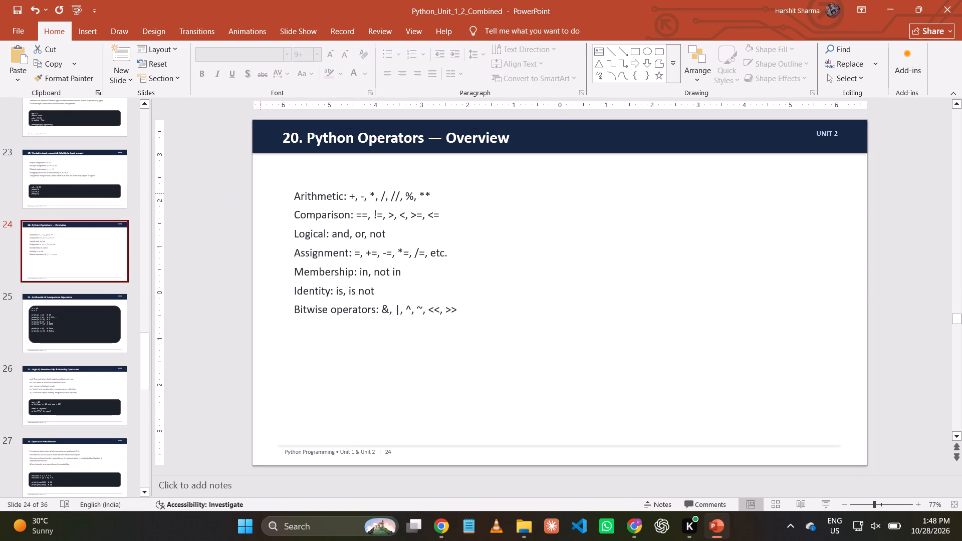
click(261, 187)
key(ctrl+a)
click(288, 57)
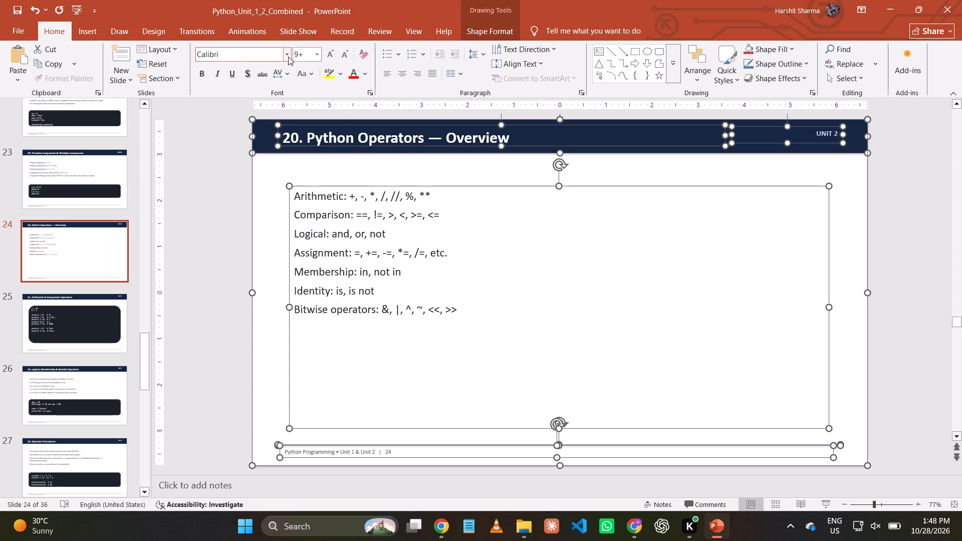
click(284, 126)
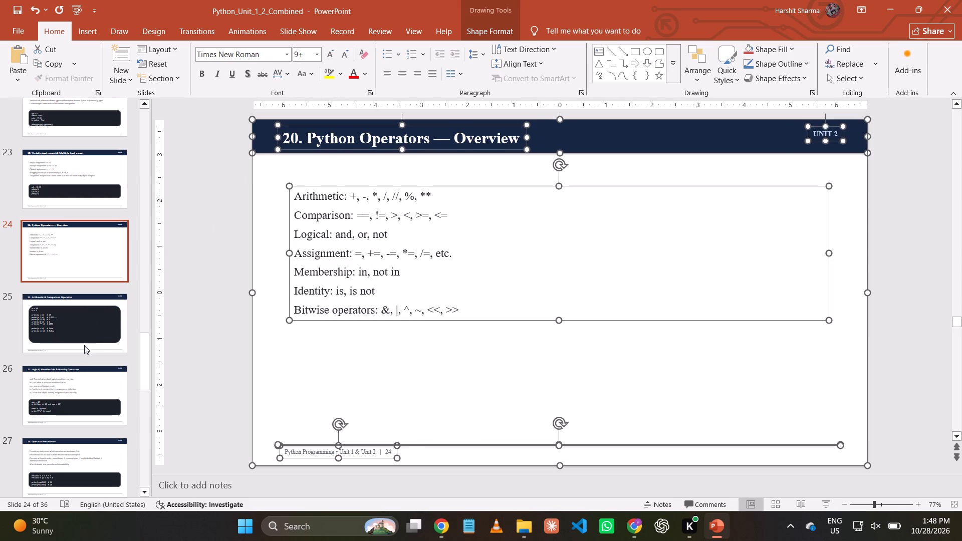
Set all text on slide 25, Arithmetic & Comparison Operators, including its code box, to Times New Roman and save.
click(85, 341)
click(278, 206)
key(ctrl+a)
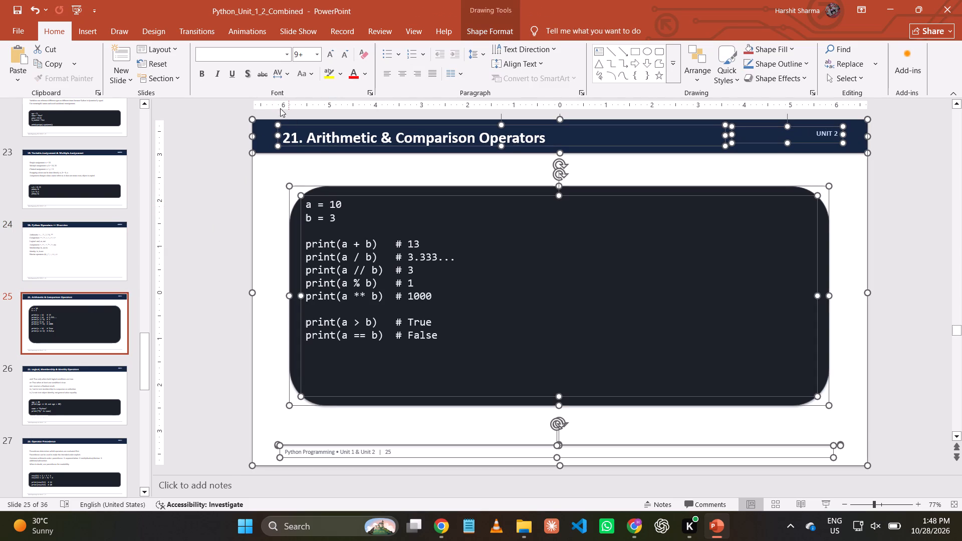
click(288, 52)
click(297, 131)
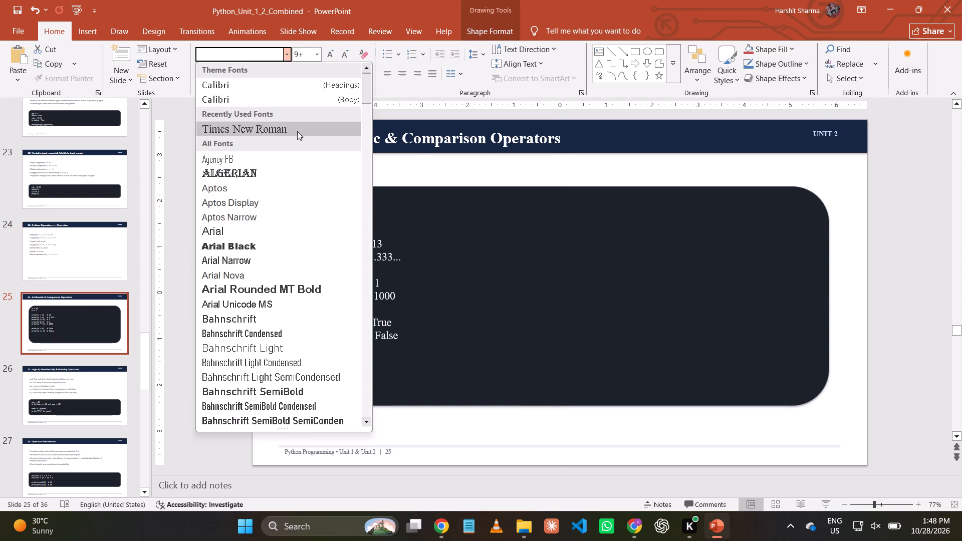
key(ctrl+s)
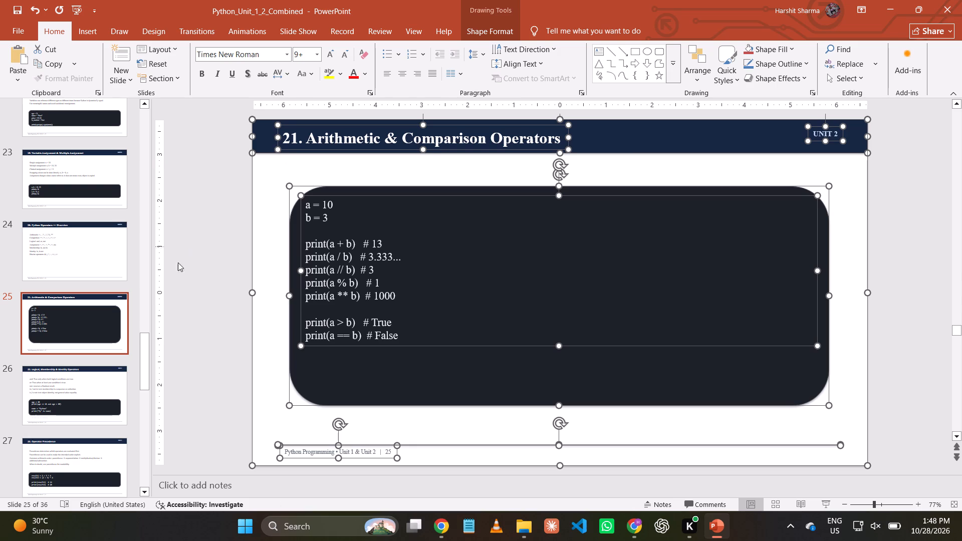
Set all text on slide 27, Operator Precedence, including its code box, to Times New Roman.
click(109, 368)
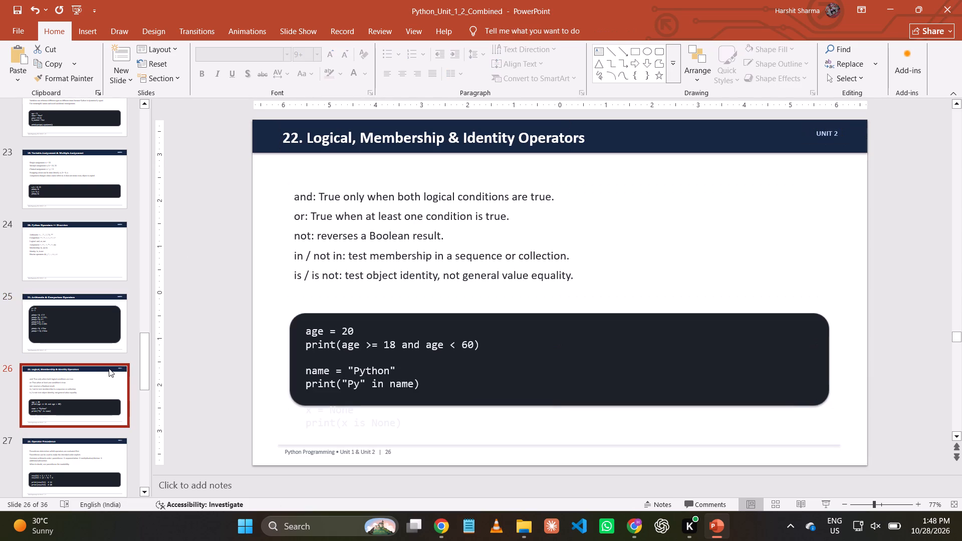
scroll(82, 388, down, 1)
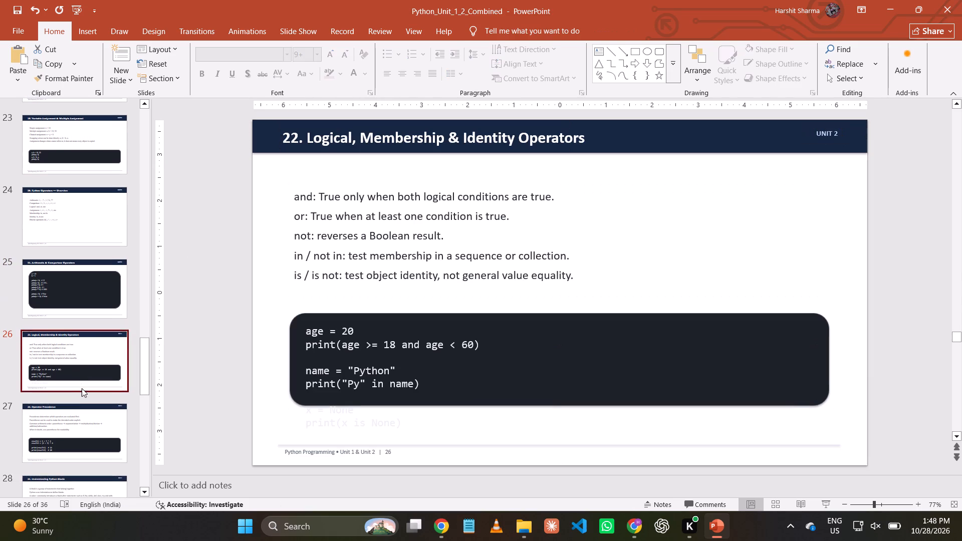
scroll(82, 387, down, 1)
click(82, 387)
click(274, 244)
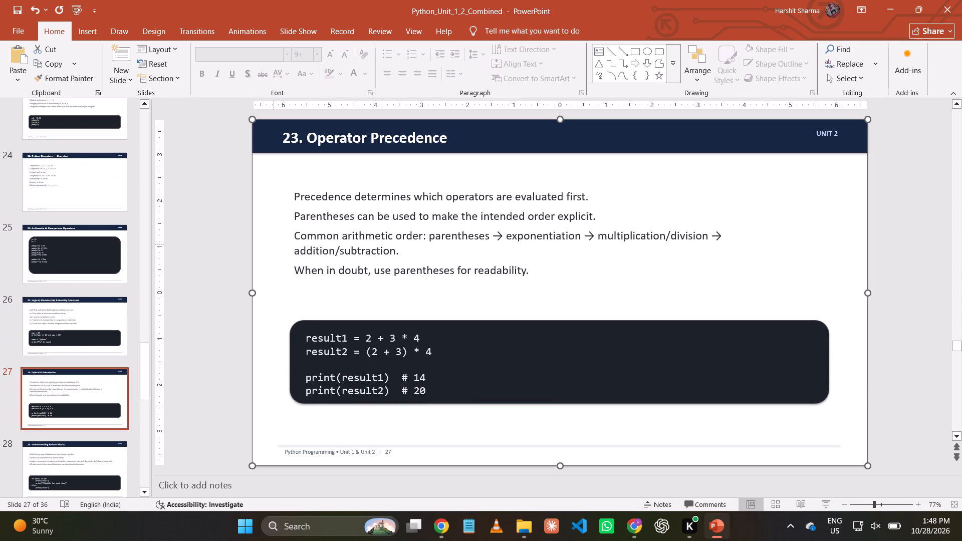
key(ctrl+a)
click(287, 51)
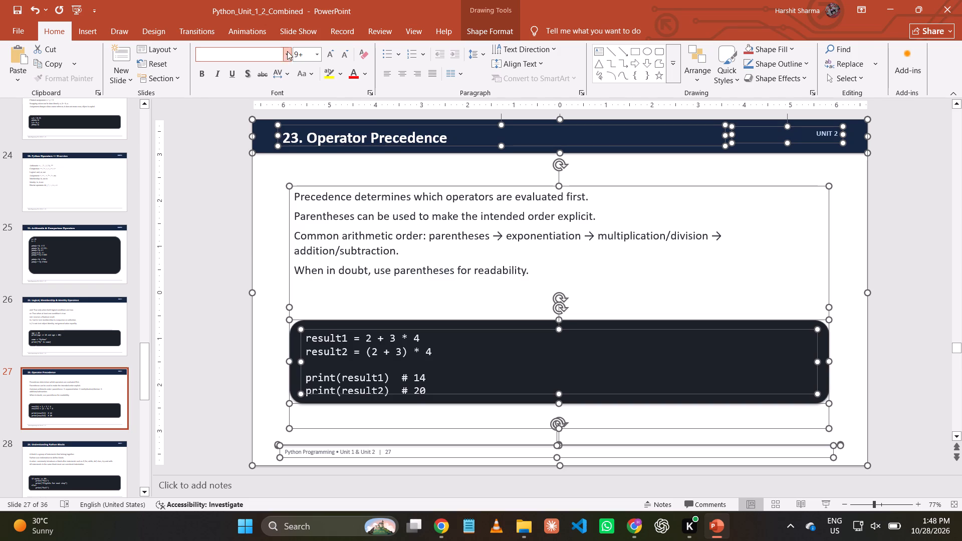
click(275, 127)
Set all text on slide 28, Understanding Python Blocks, including its code box, to Times New Roman and save.
scroll(105, 321, down, 7)
click(100, 247)
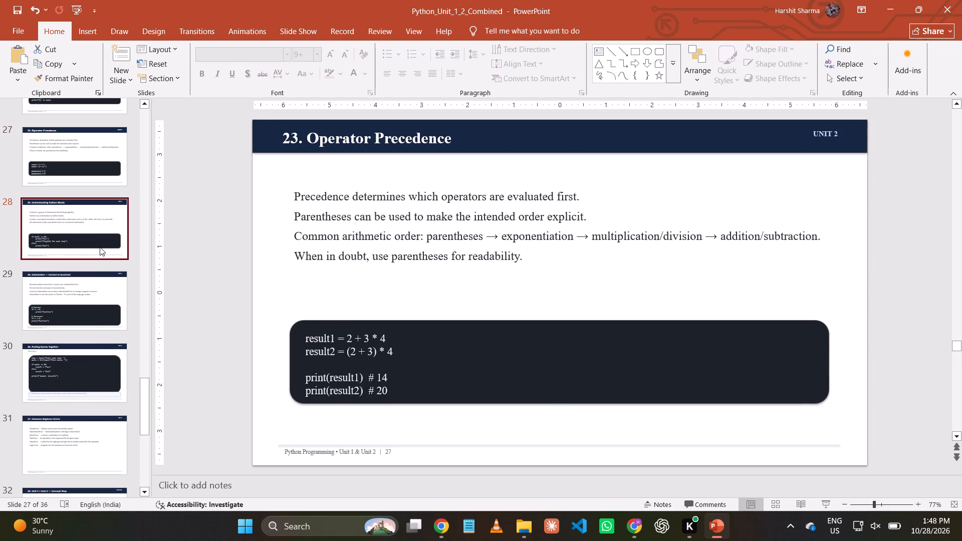
click(268, 234)
key(ctrl+a)
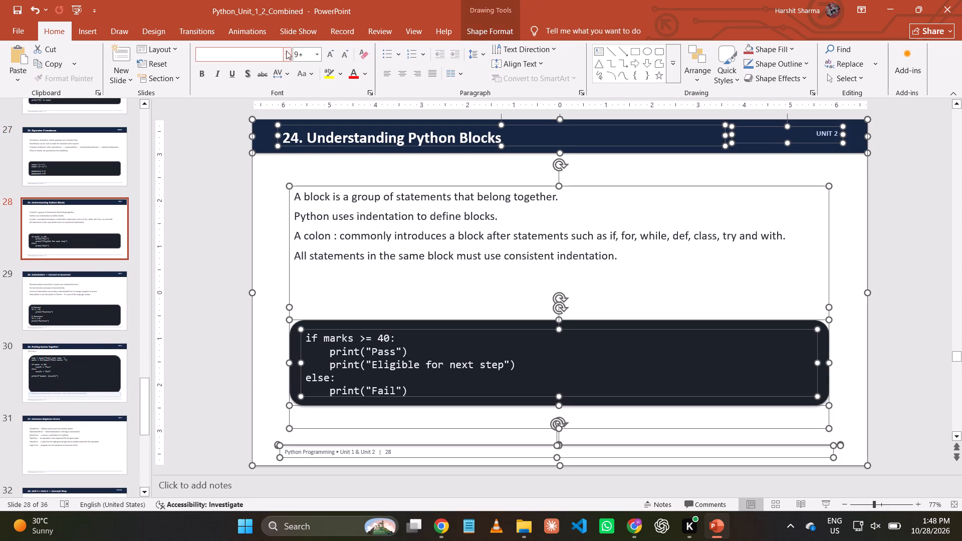
click(288, 57)
click(285, 130)
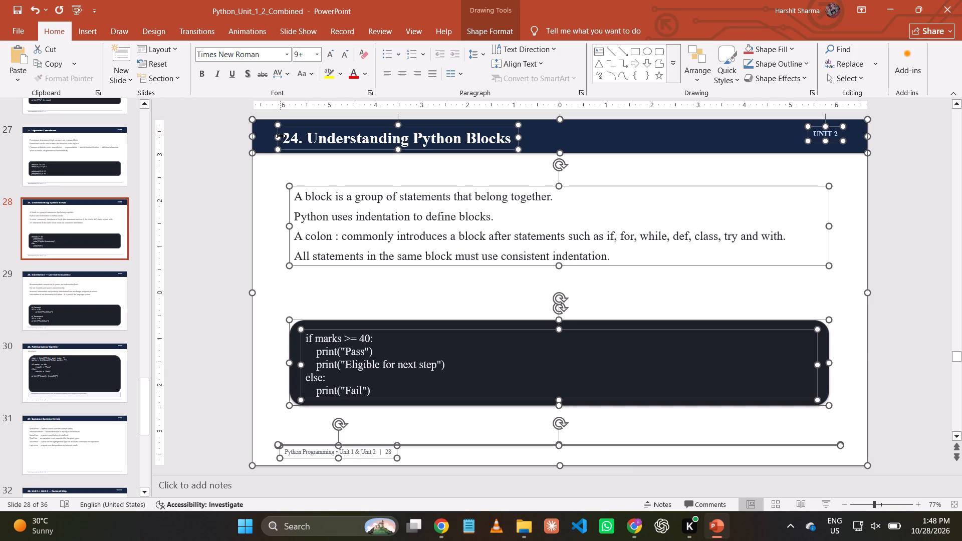
key(ctrl+s)
Set all text on slide 29, Indentation — Correct vs Incorrect, including its code box, to Times New Roman.
click(96, 319)
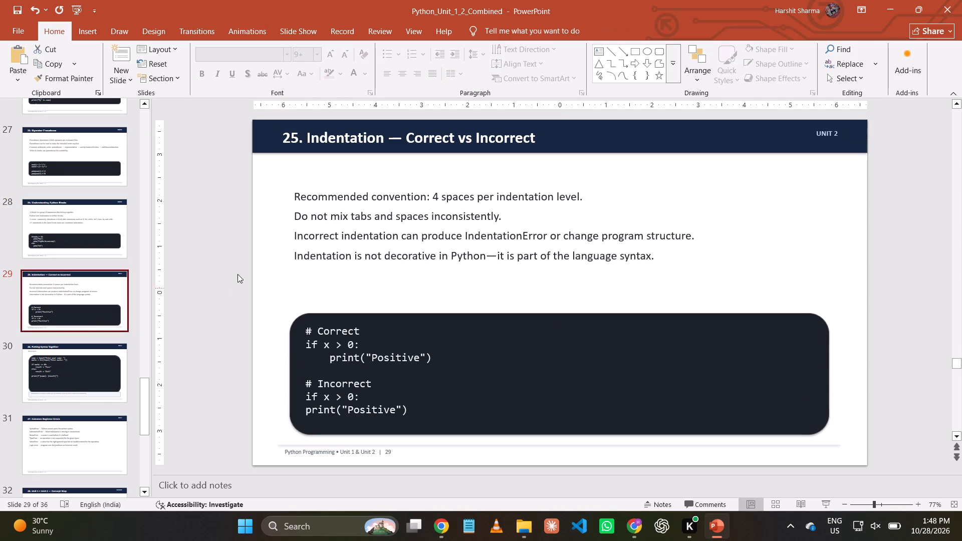
click(265, 252)
key(ctrl+a)
click(289, 49)
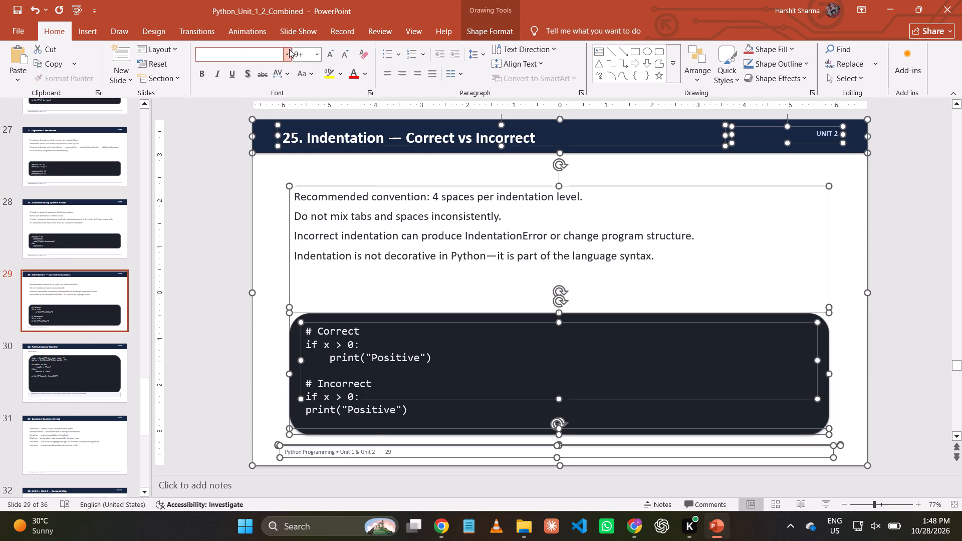
click(290, 131)
key(ctrl+a)
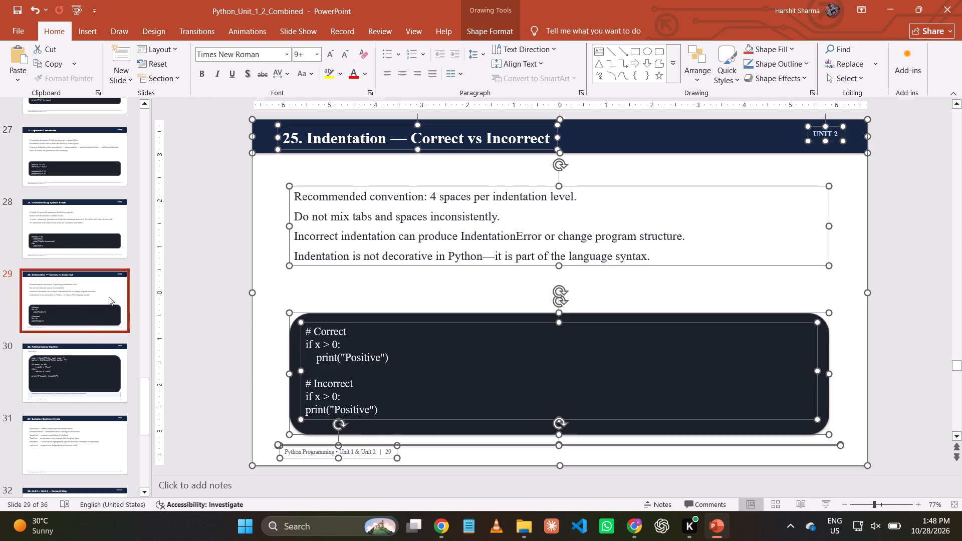
Set all text on slide 30, Putting Syntax Together, including its code box and teaching note, to Times New Roman.
drag(81, 376, 96, 363)
ctrl+click(279, 205)
key(ctrl+a)
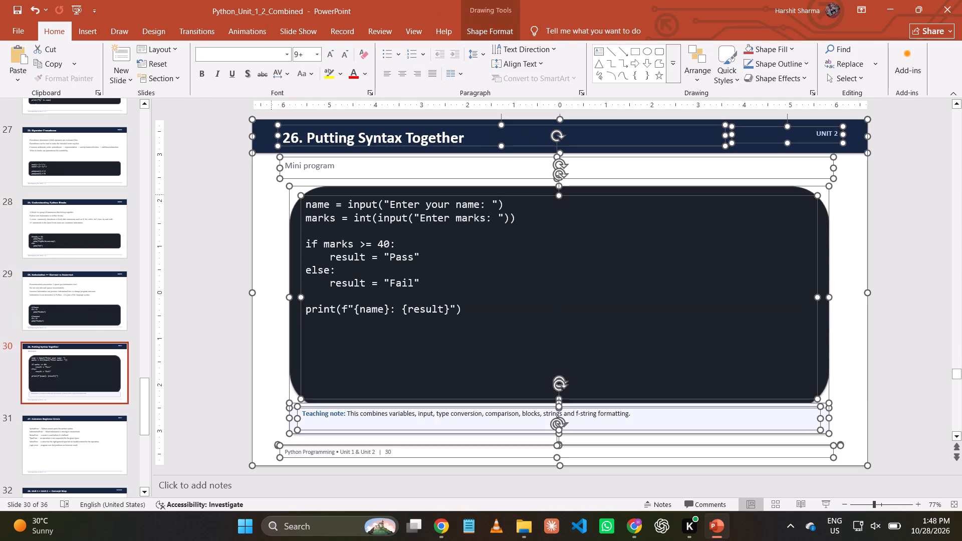
click(286, 57)
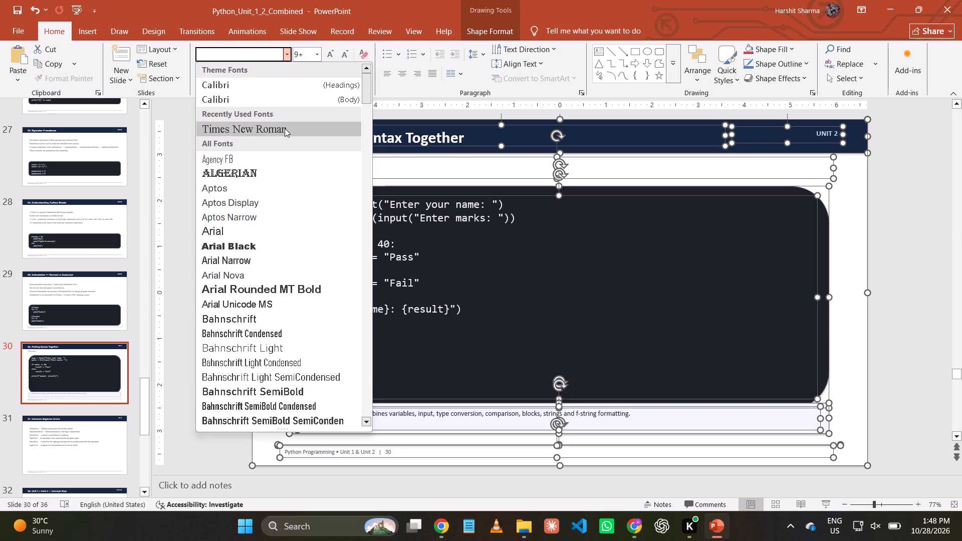
click(285, 128)
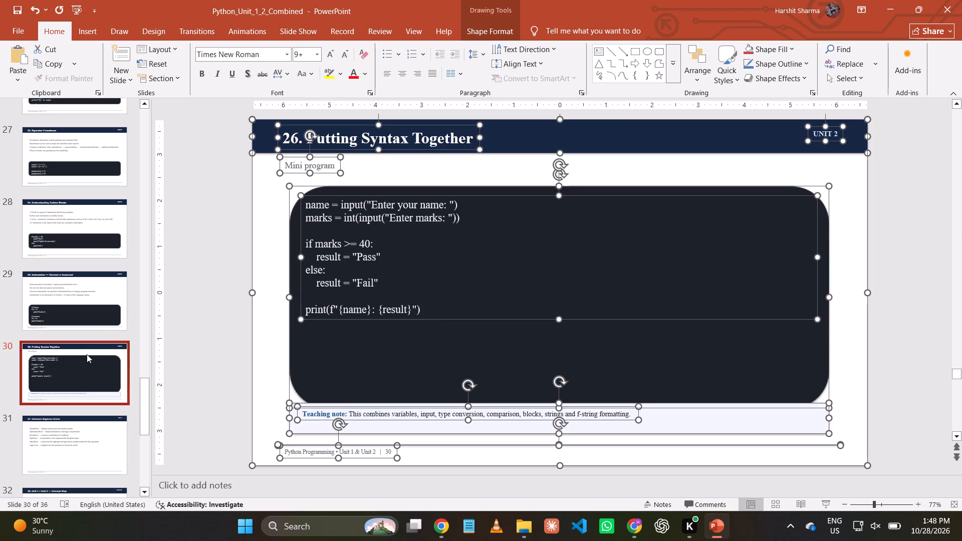
Set all text on slide 31, Common Beginner Errors, to Times New Roman and save the presentation.
click(40, 429)
click(273, 192)
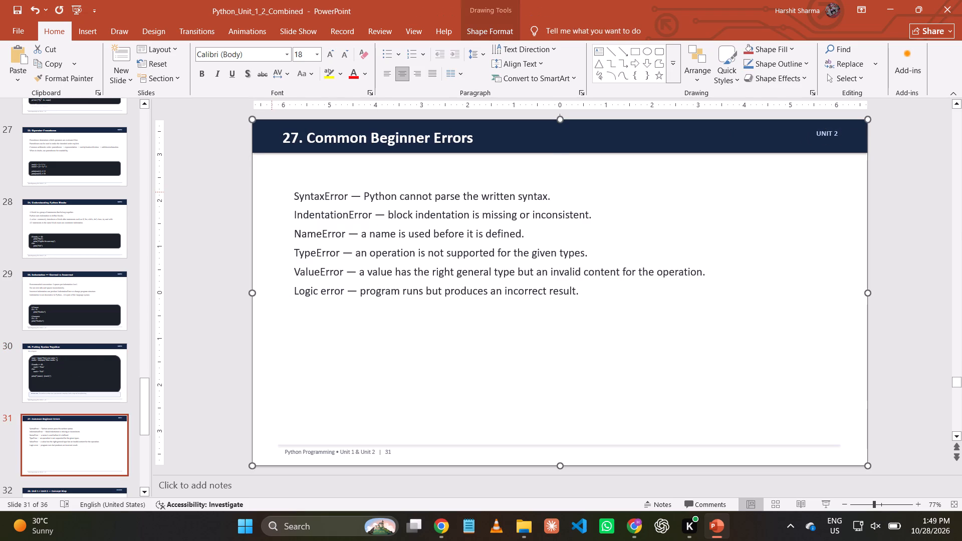
key(ctrl+a)
click(289, 58)
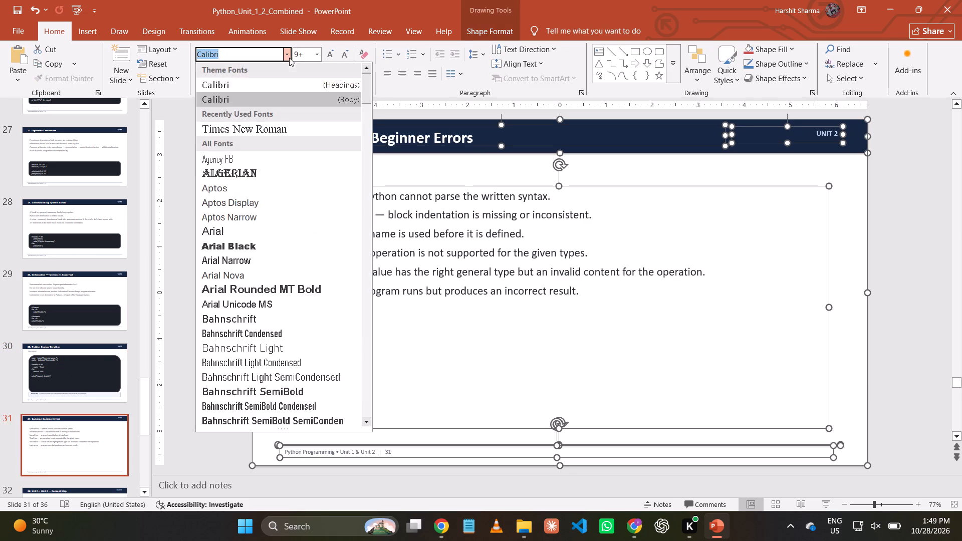
click(277, 130)
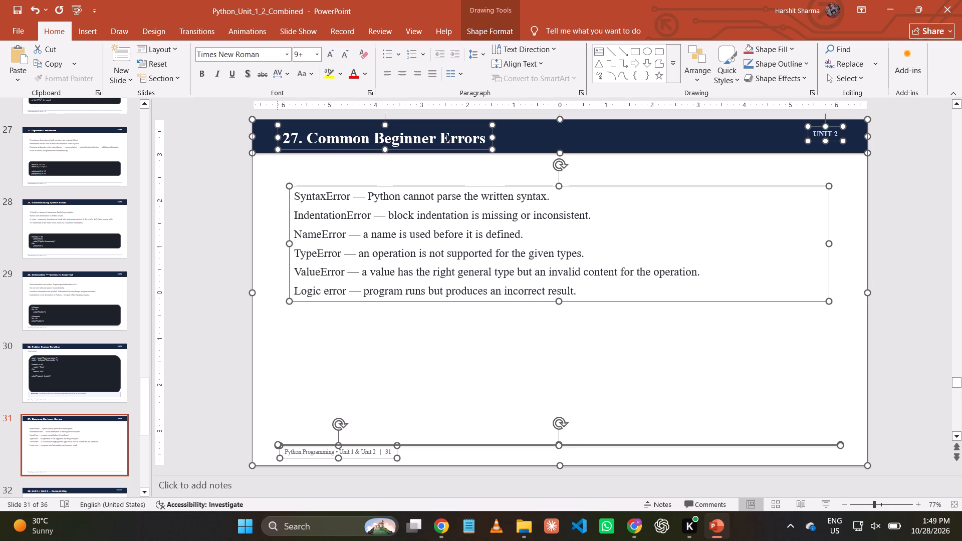
key(ctrl+a)
key(ctrl+s)
Set all text on slide 32, Unit 1 + Unit 2 — Concept Map, to Times New Roman.
scroll(78, 436, down, 2)
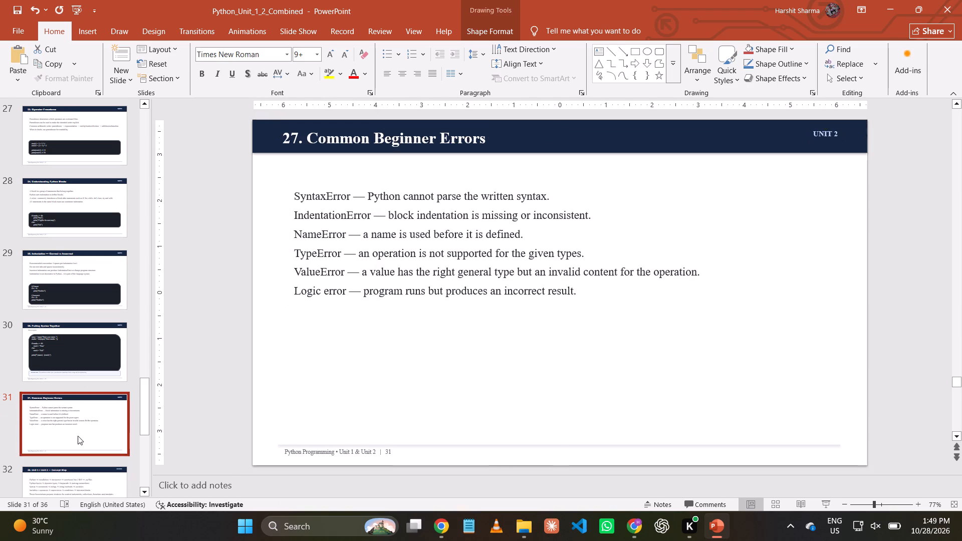
scroll(78, 436, down, 2)
click(74, 377)
click(102, 305)
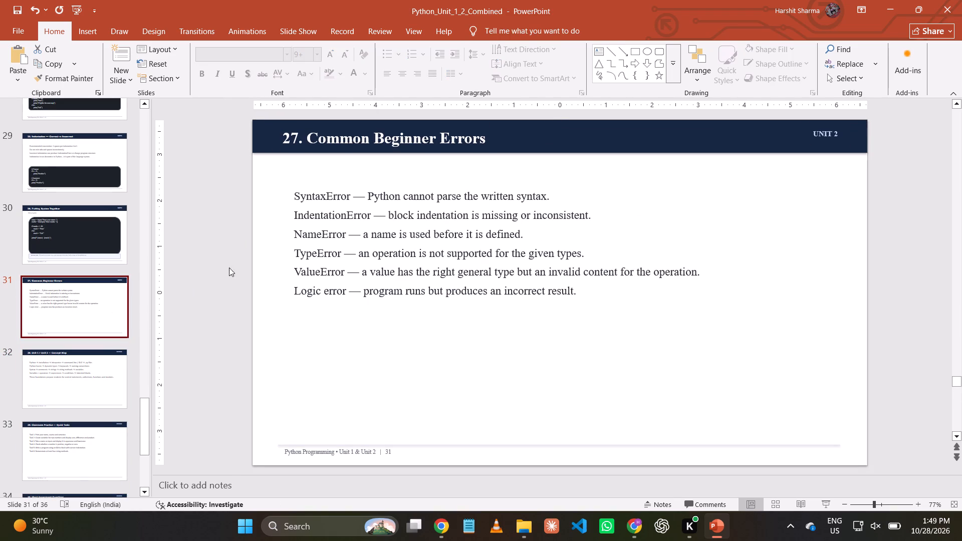
click(268, 233)
click(101, 368)
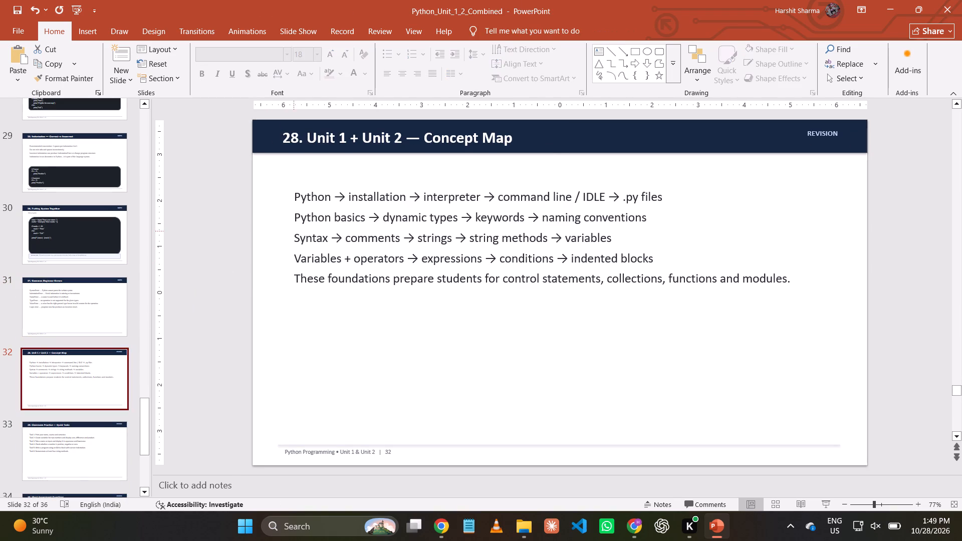
click(281, 232)
key(ctrl+a)
click(286, 56)
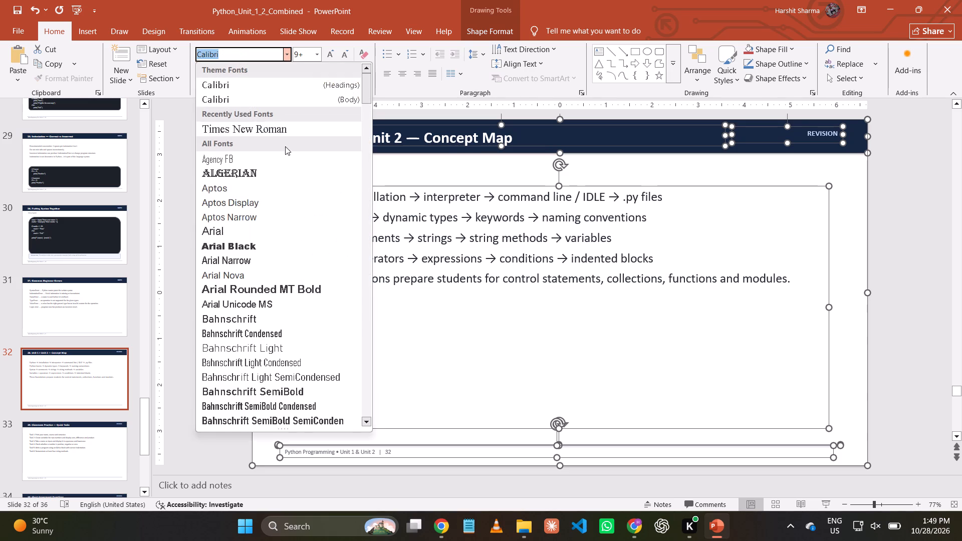
click(290, 127)
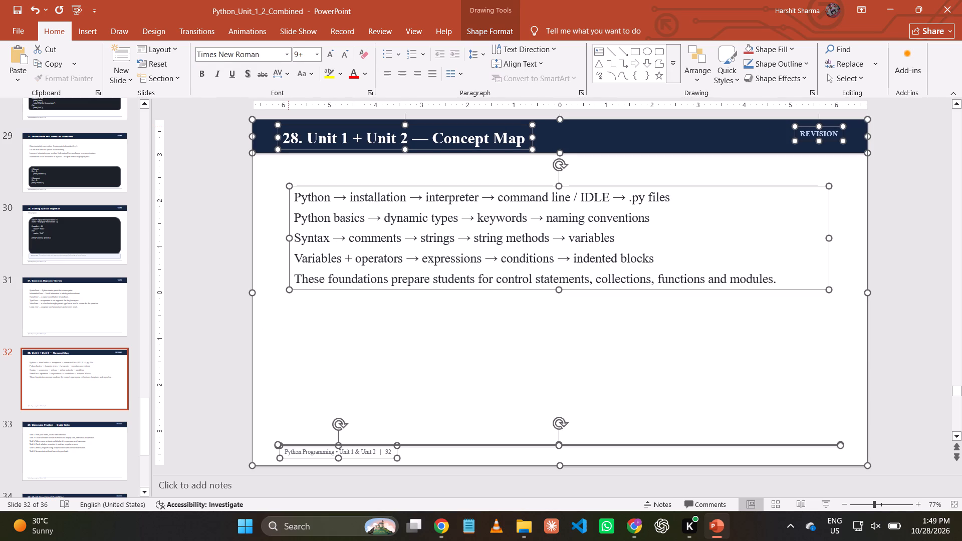
Set all text on slide 33, Classroom Practice — Quick Tasks, to Times New Roman.
click(78, 434)
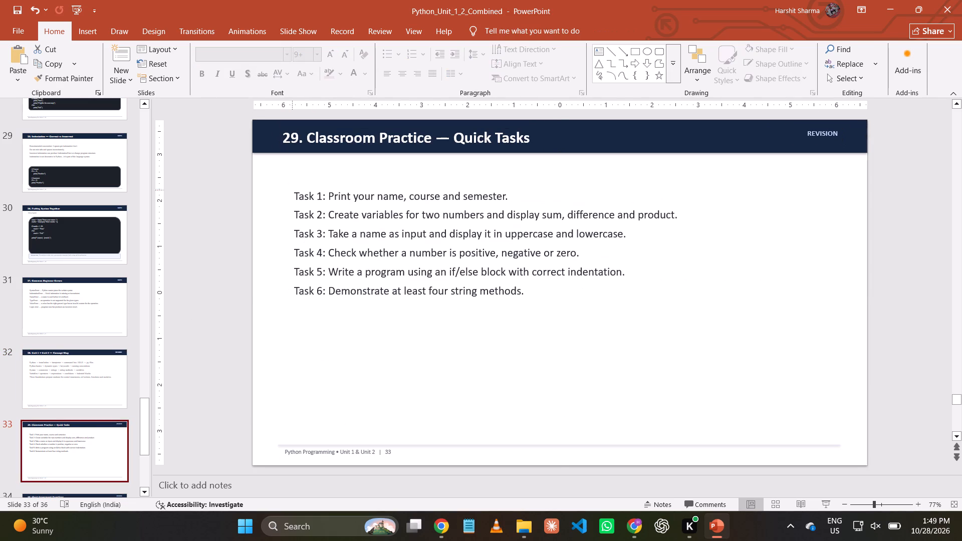
click(274, 204)
key(ctrl+a)
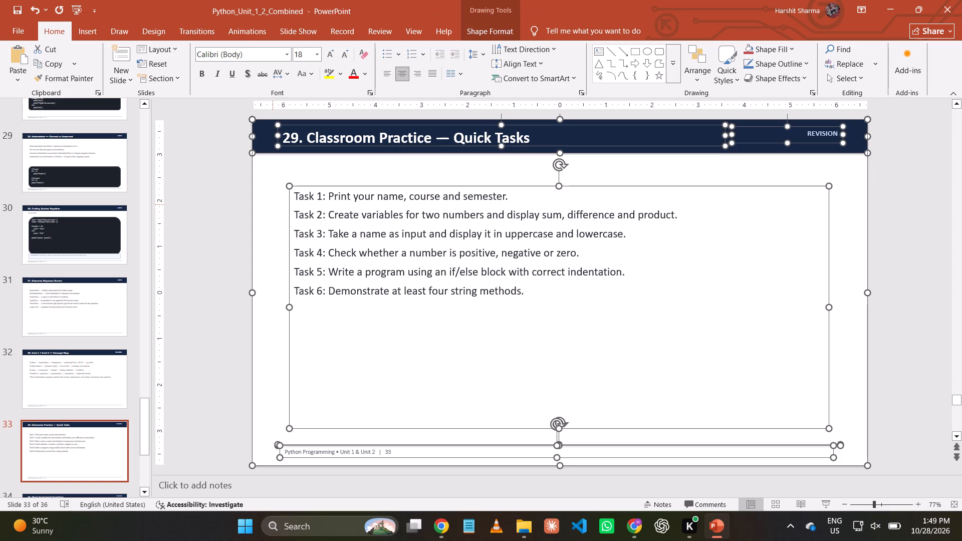
click(286, 55)
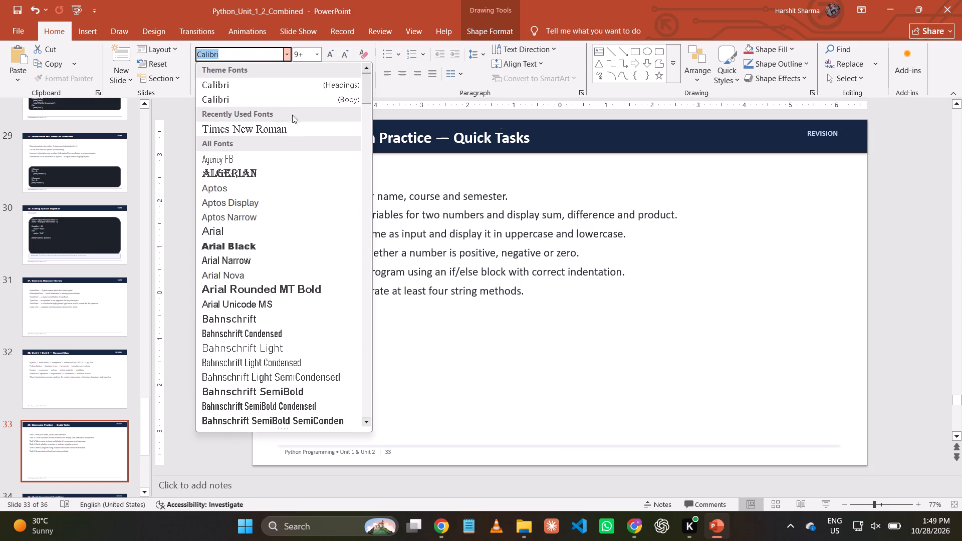
click(287, 128)
Set all text on slide 34, Short Assessment Questions, to Times New Roman.
scroll(137, 337, down, 5)
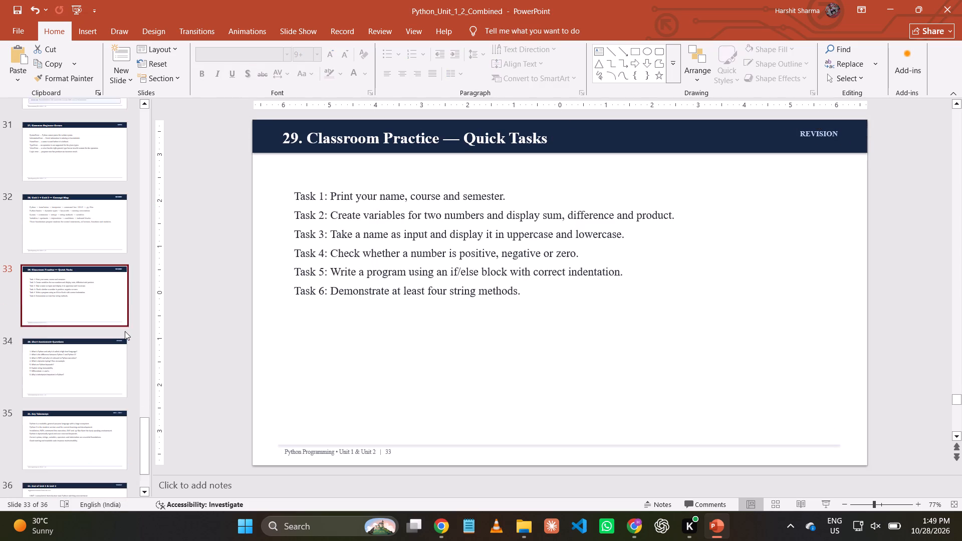
drag(110, 355, 125, 341)
click(270, 237)
key(ctrl+a)
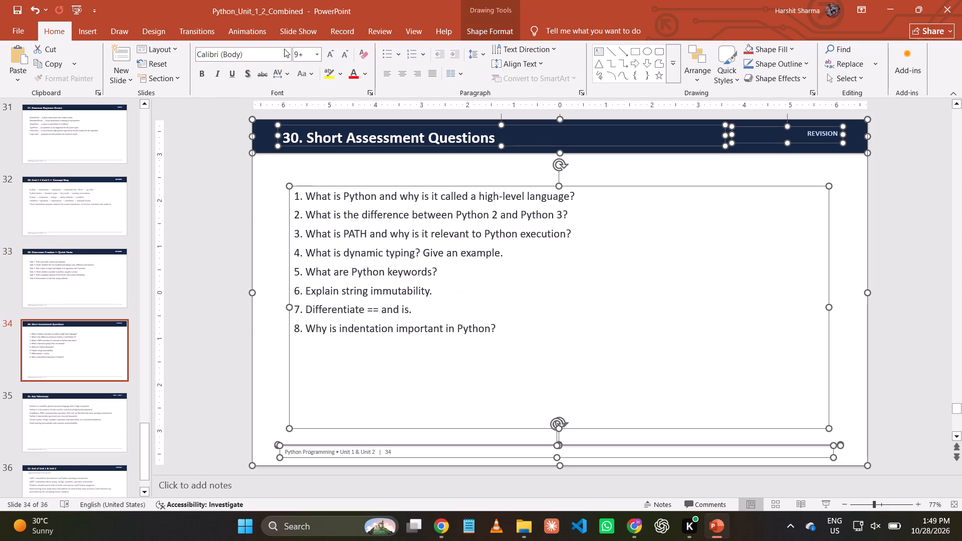
click(289, 54)
click(288, 126)
Set all text on slide 35, Key Takeaways, to Times New Roman.
scroll(96, 299, down, 4)
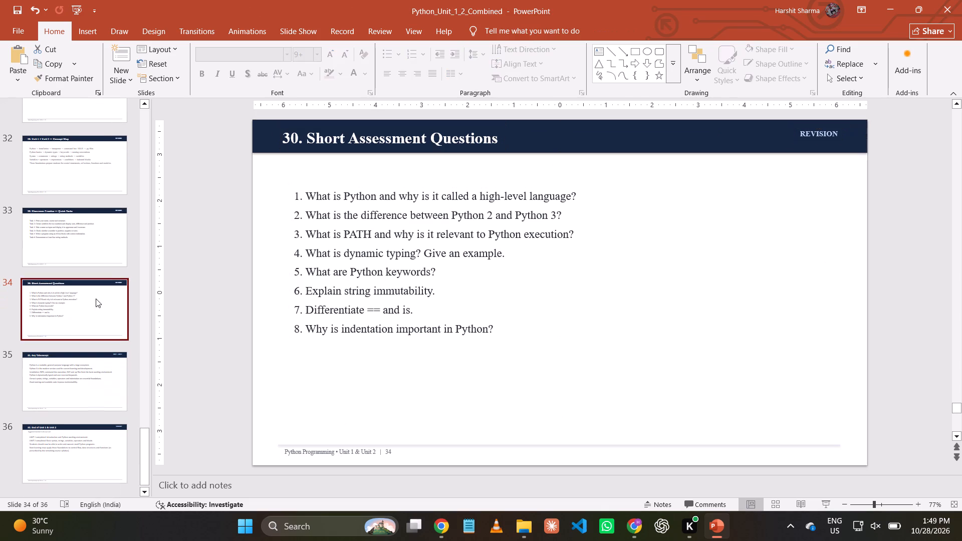
drag(41, 372, 52, 366)
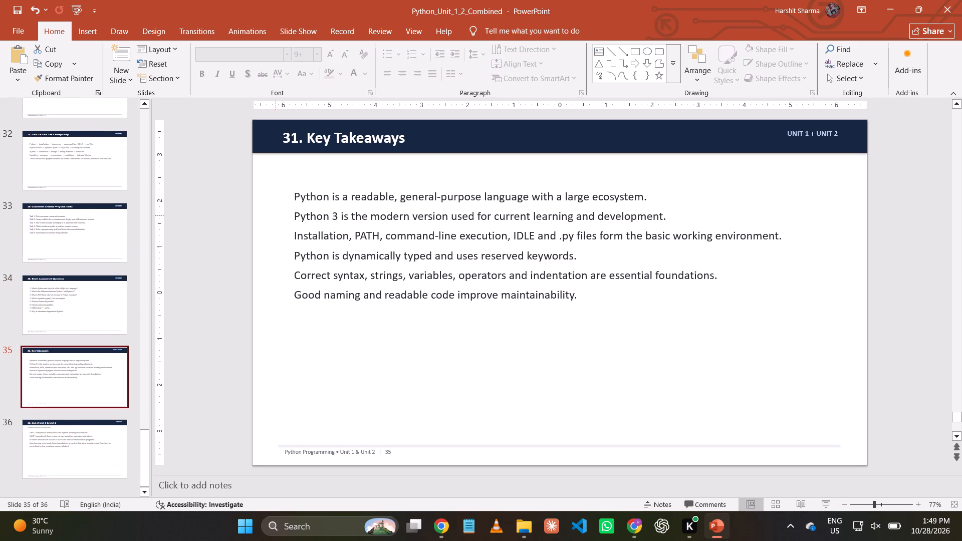
click(276, 209)
key(ctrl+a)
click(286, 56)
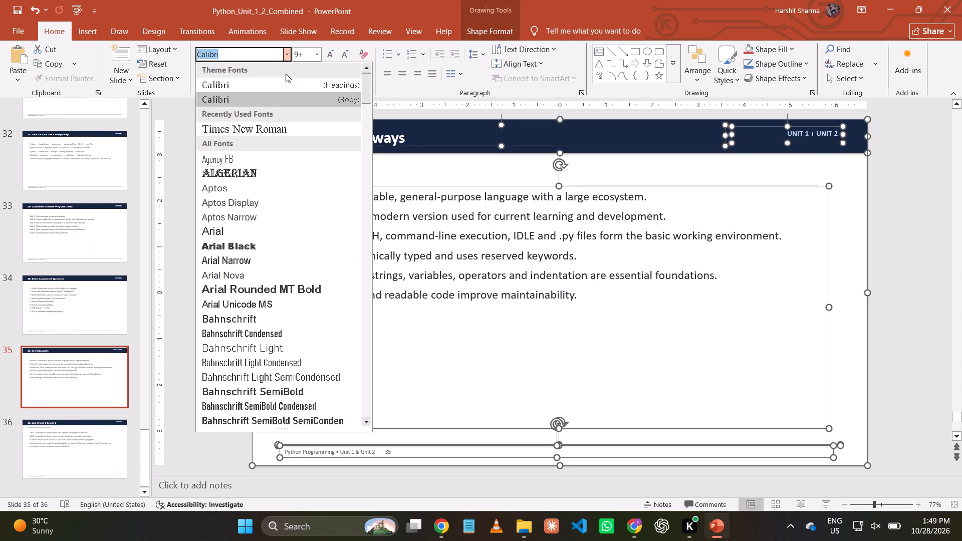
click(268, 127)
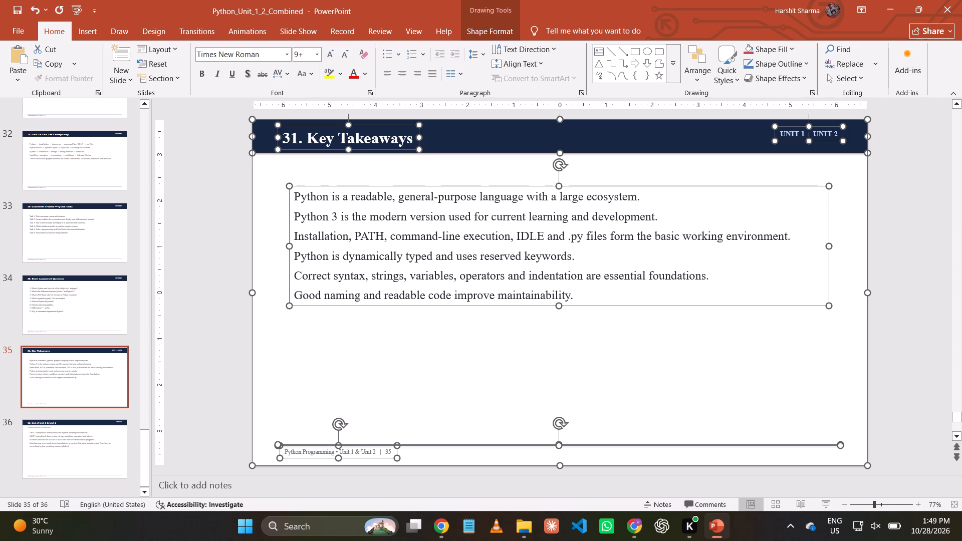
Set all text on slide 36, End of Unit 1 & Unit 2, to Times New Roman.
click(74, 453)
click(282, 199)
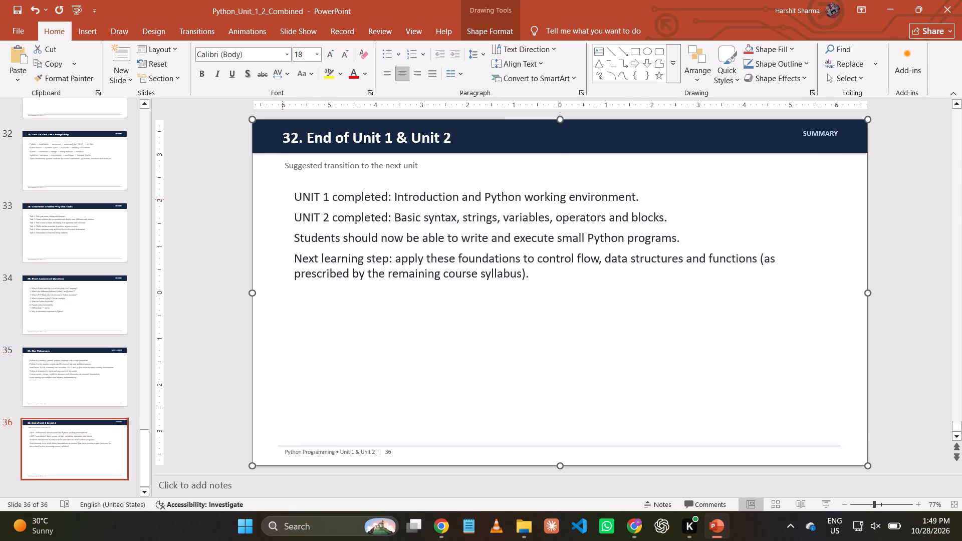
key(ctrl+a)
click(286, 49)
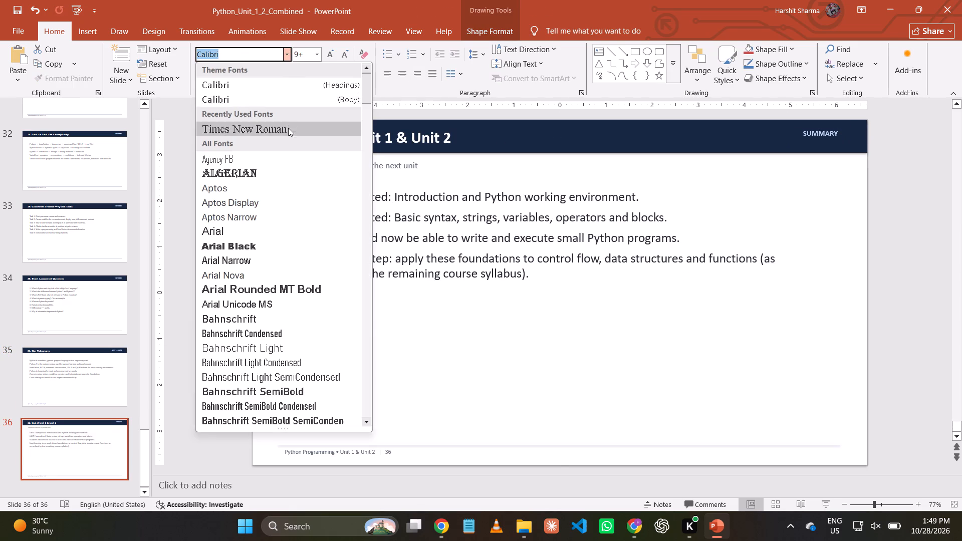
click(288, 128)
Review the slides from the end of the deck back to the title slide to check their fonts.
scroll(132, 354, down, 3)
scroll(90, 363, down, 1)
click(90, 363)
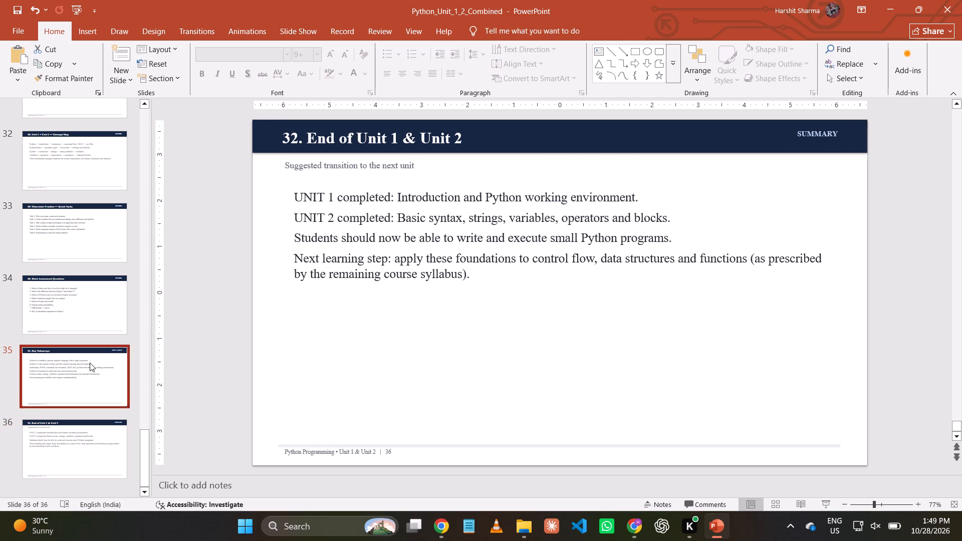
click(90, 363)
click(94, 296)
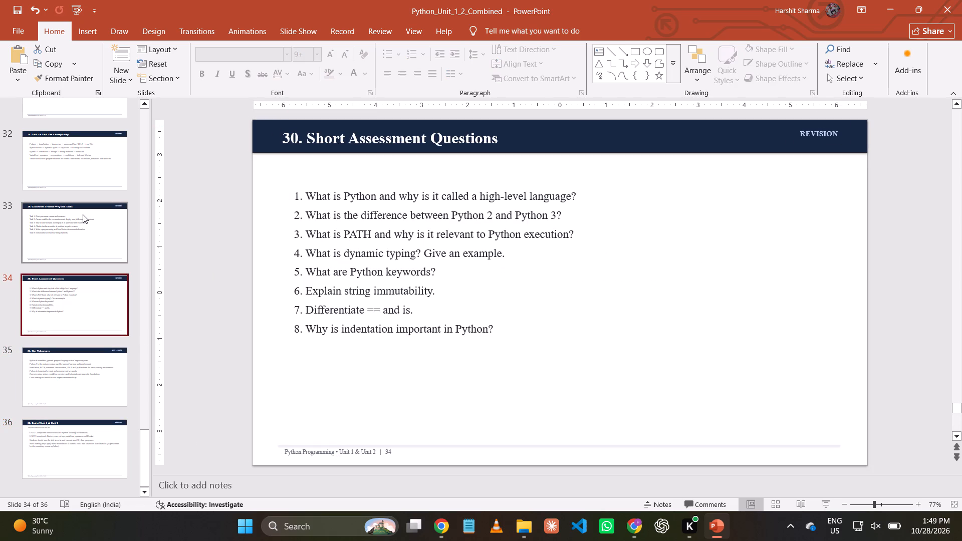
click(83, 214)
click(100, 159)
scroll(48, 152, up, 13)
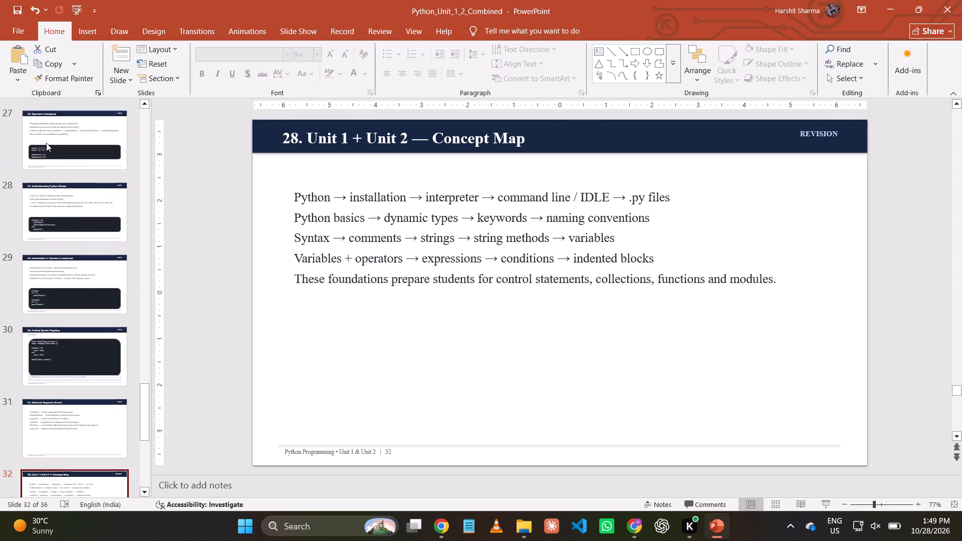
scroll(46, 143, up, 17)
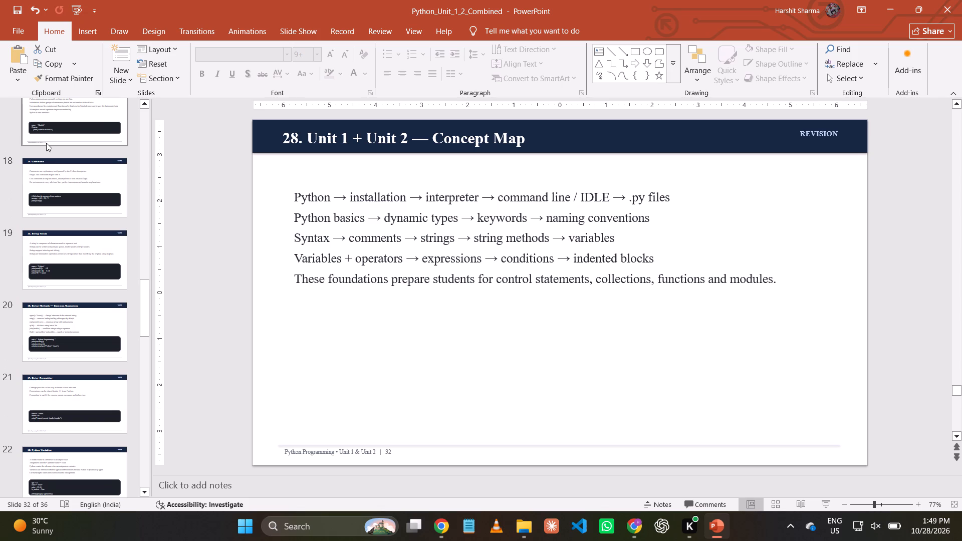
scroll(46, 143, up, 10)
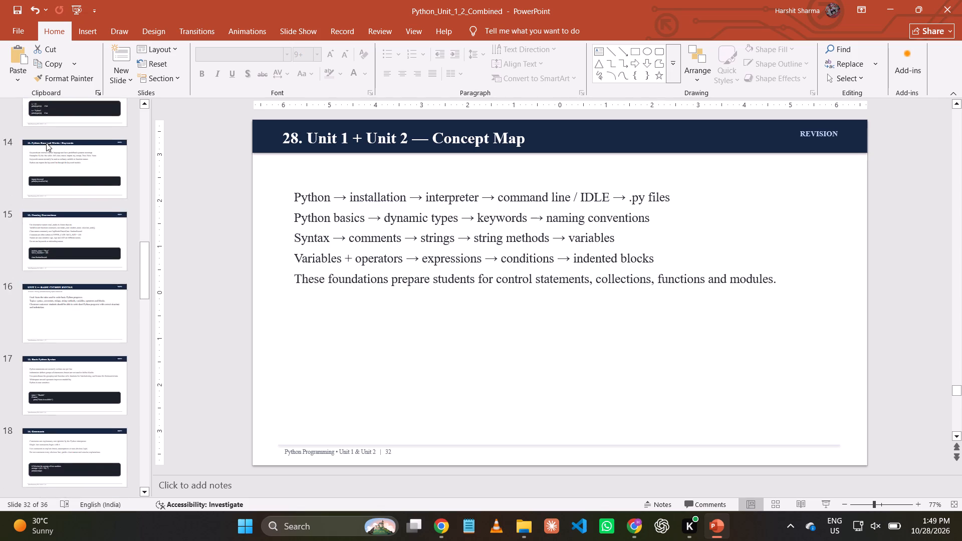
scroll(46, 143, up, 7)
scroll(46, 143, down, 1)
scroll(46, 143, up, 20)
scroll(46, 143, up, 5)
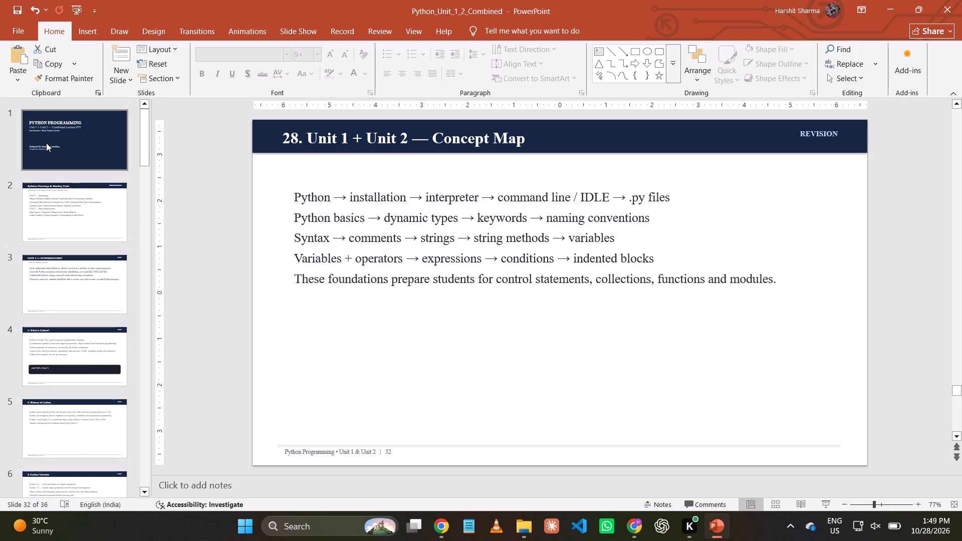
click(46, 143)
Delete the subtitle text box about following the supplied syllabus image from slide 2, Syllabus Coverage & Starting Point.
click(91, 240)
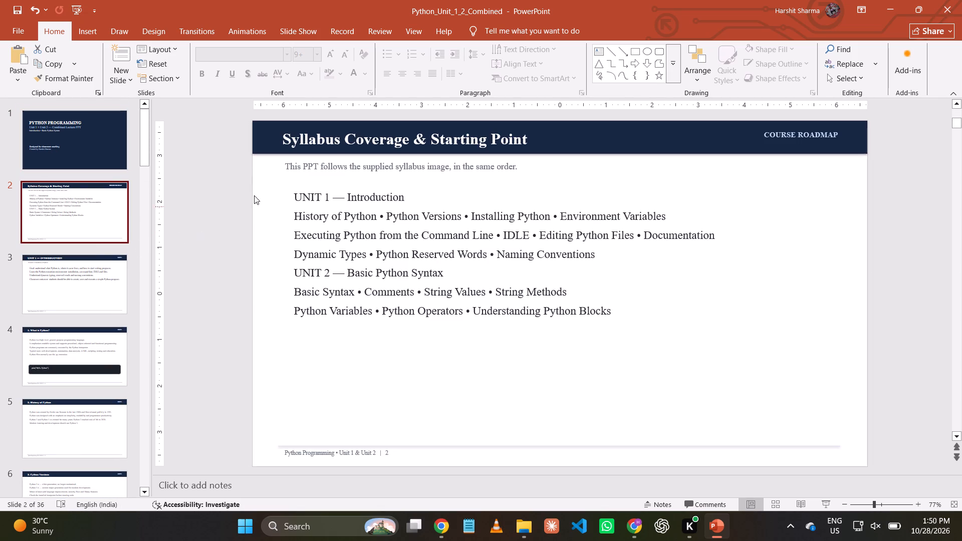
click(290, 202)
click(313, 163)
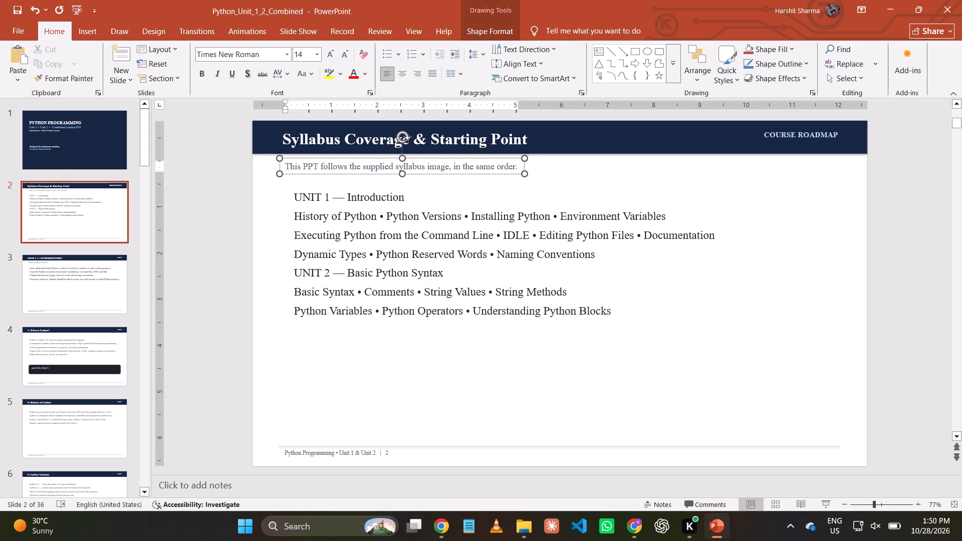
key(Delete)
click(324, 157)
key(Delete)
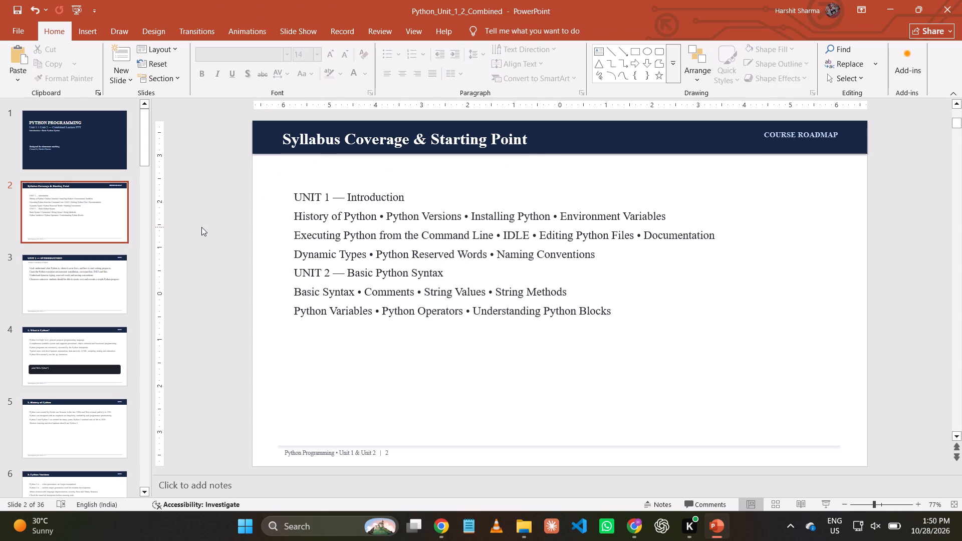
click(306, 173)
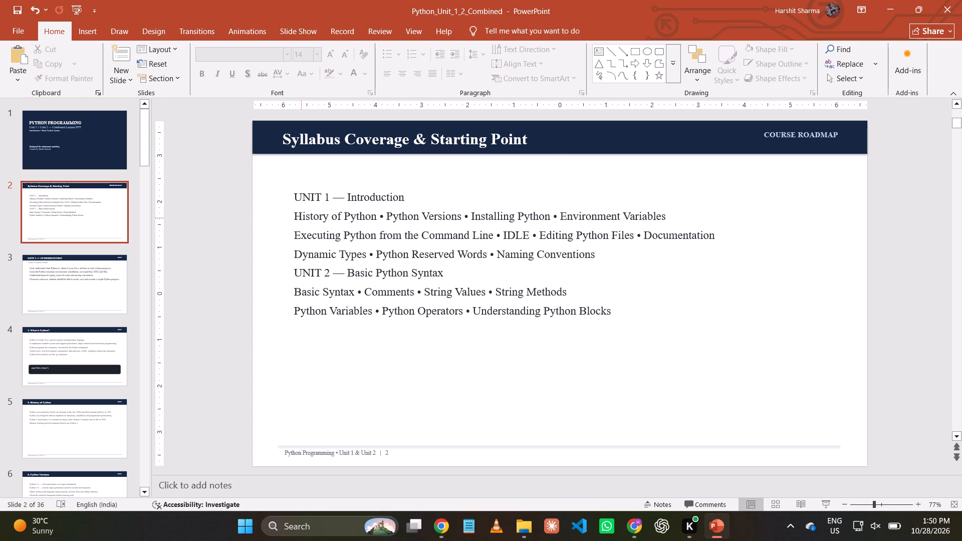
Set the body text on slide 2, Syllabus Coverage & Starting Point, to 24 pt.
click(301, 218)
key(ctrl+a)
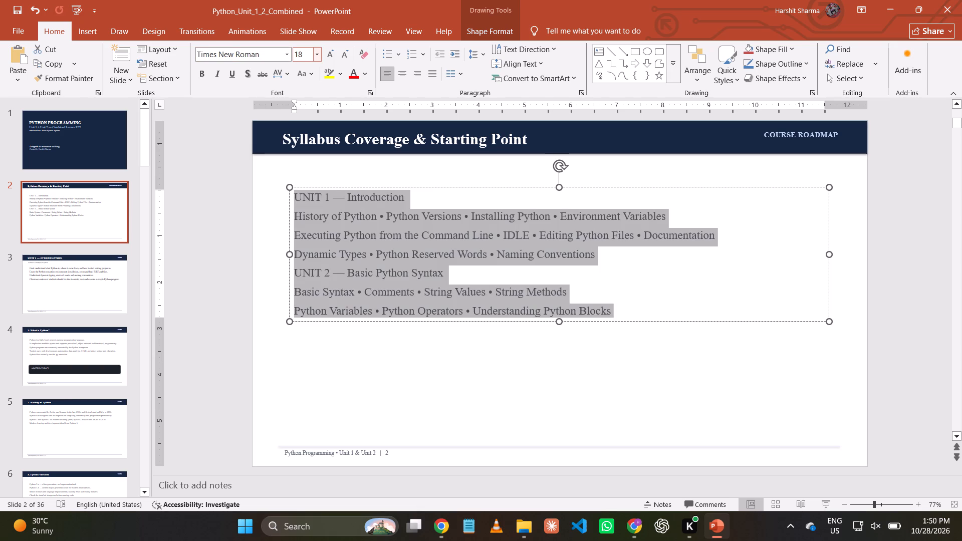
double_click(327, 56)
Delete the "03 hours • Foundation of Python" subtitle text box from slide 3, UNIT 1 — INTRODUCTION.
click(94, 307)
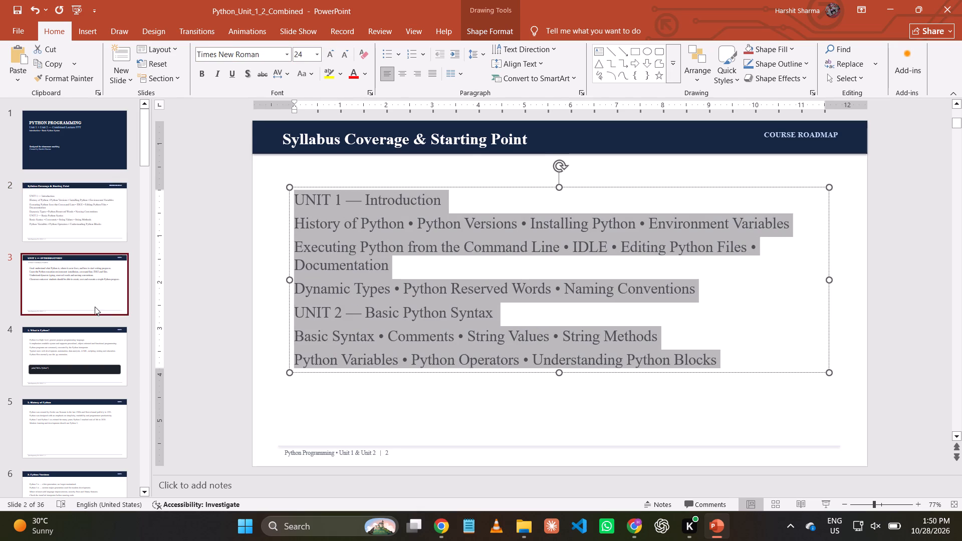
click(268, 212)
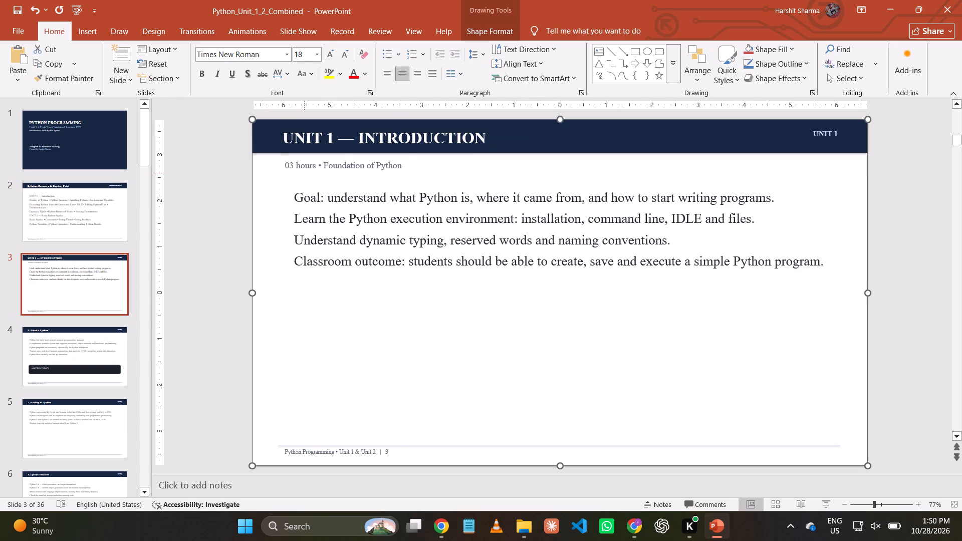
click(307, 170)
click(295, 158)
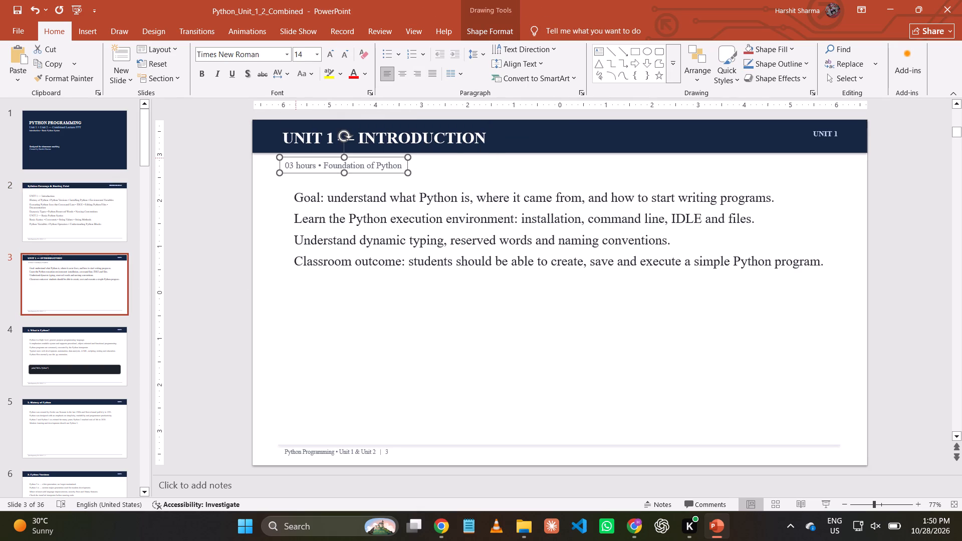
key(Delete)
Set all four lines of body text on slide 3, UNIT 1 — INTRODUCTION, to 24 pt.
click(276, 205)
click(293, 205)
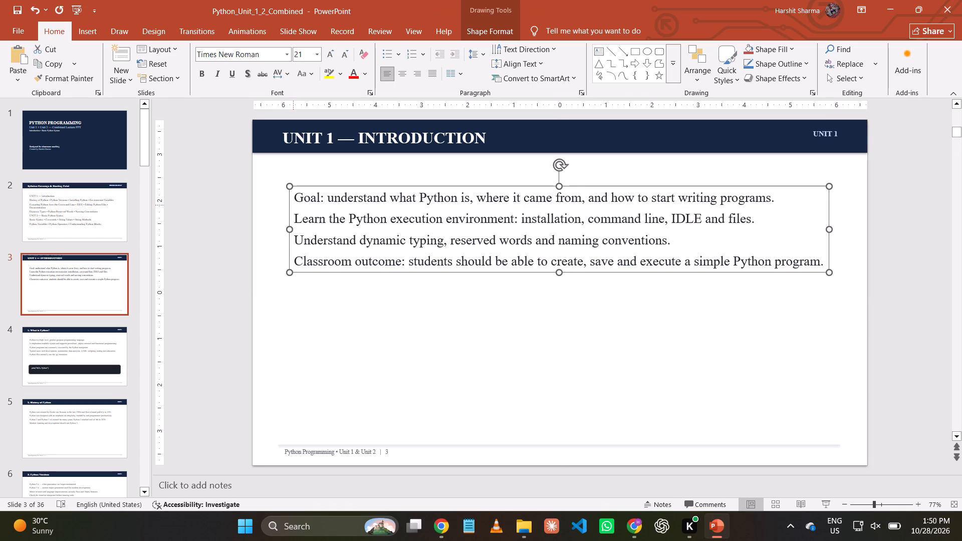
key(ctrl+a)
click(310, 215)
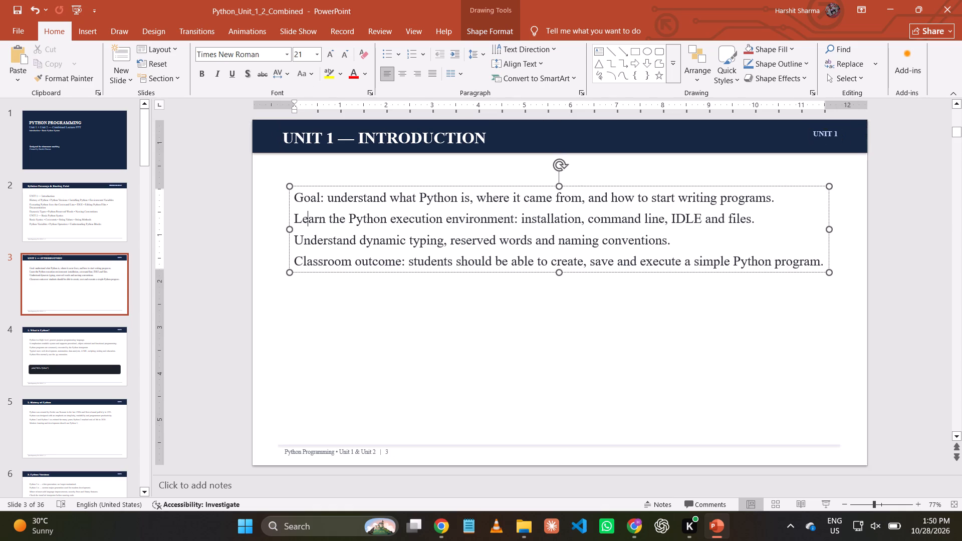
key(ctrl+a)
click(328, 49)
click(71, 280)
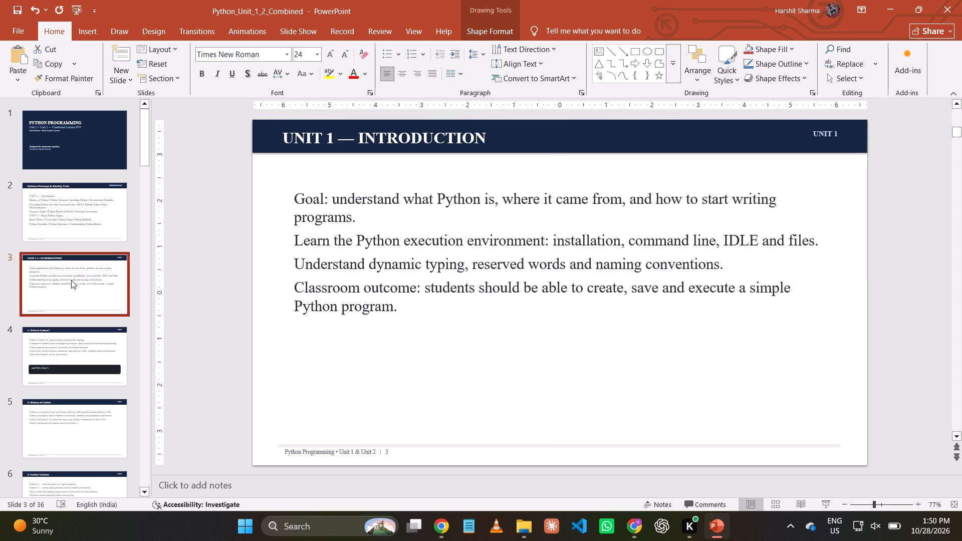
Set the body text on slide 4, What is Python?, to 24 pt.
click(65, 362)
click(352, 236)
key(ctrl+a)
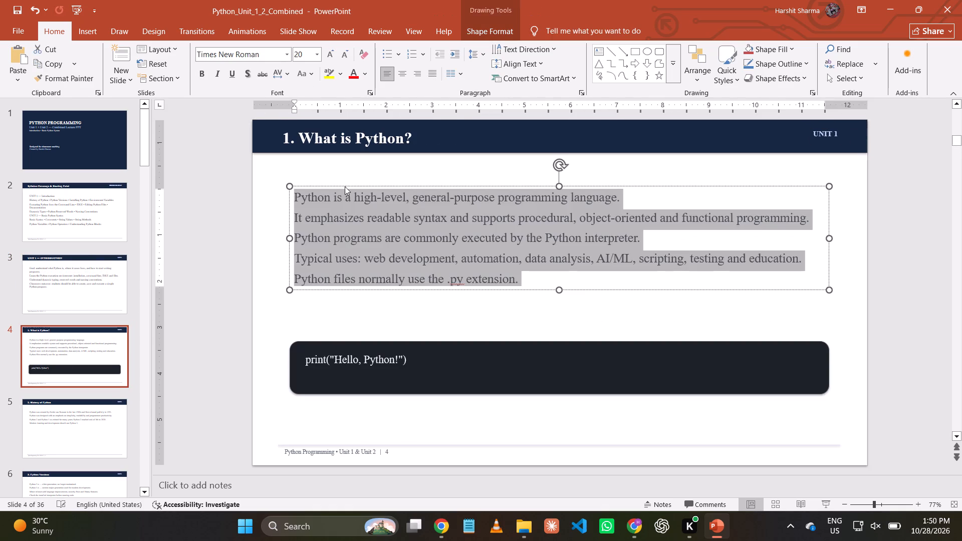
click(327, 60)
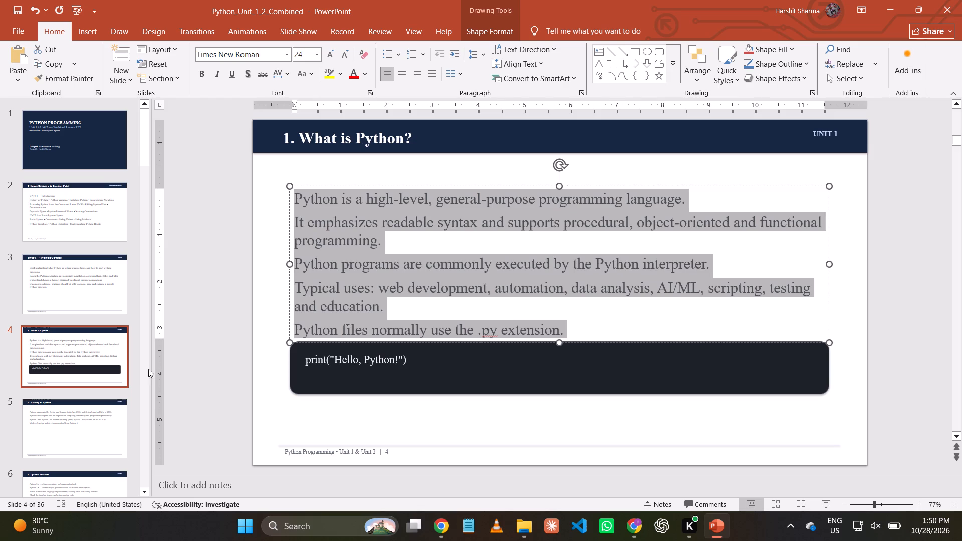
Move slide 4's dark code box and its print("Hello, Python!") text down, clear of the enlarged body text.
click(270, 311)
click(307, 361)
click(659, 343)
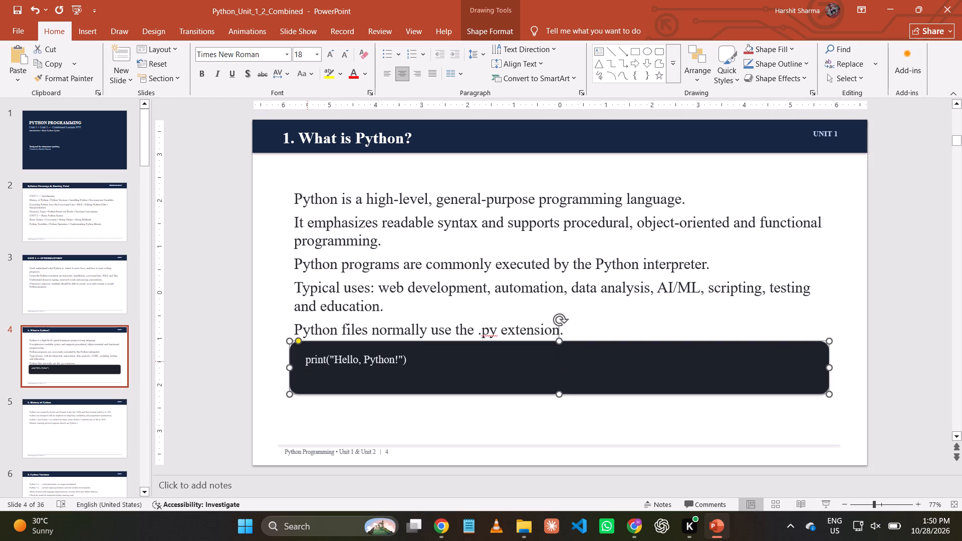
drag(660, 341, 657, 369)
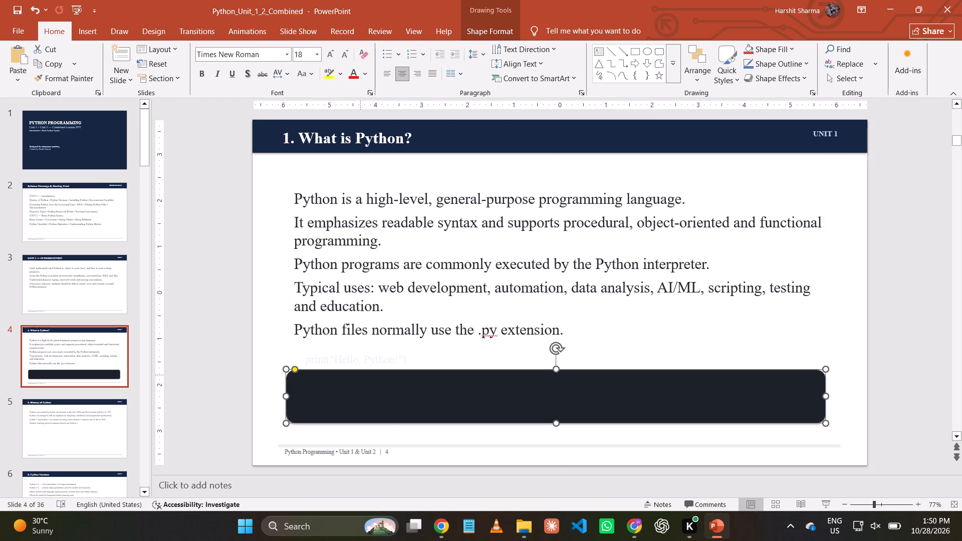
click(360, 375)
click(359, 368)
click(369, 359)
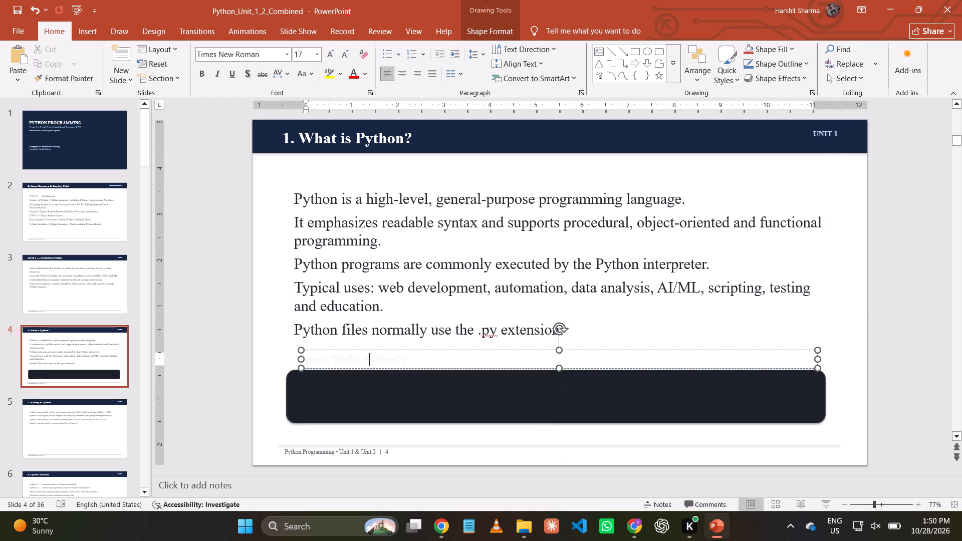
drag(428, 348, 421, 381)
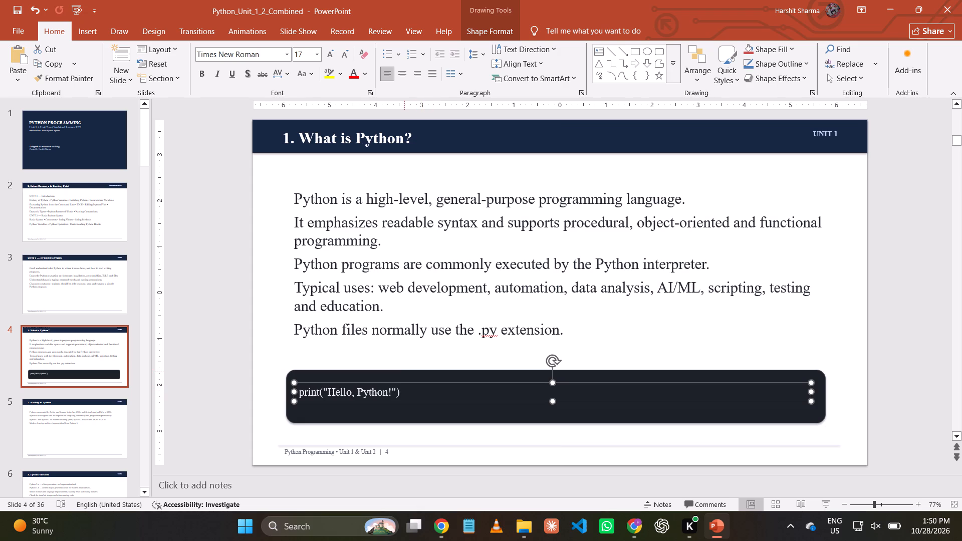
Set the print("Hello, Python!") code text on slide 4 to 24 pt.
click(402, 396)
key(ctrl+a)
click(378, 384)
click(376, 391)
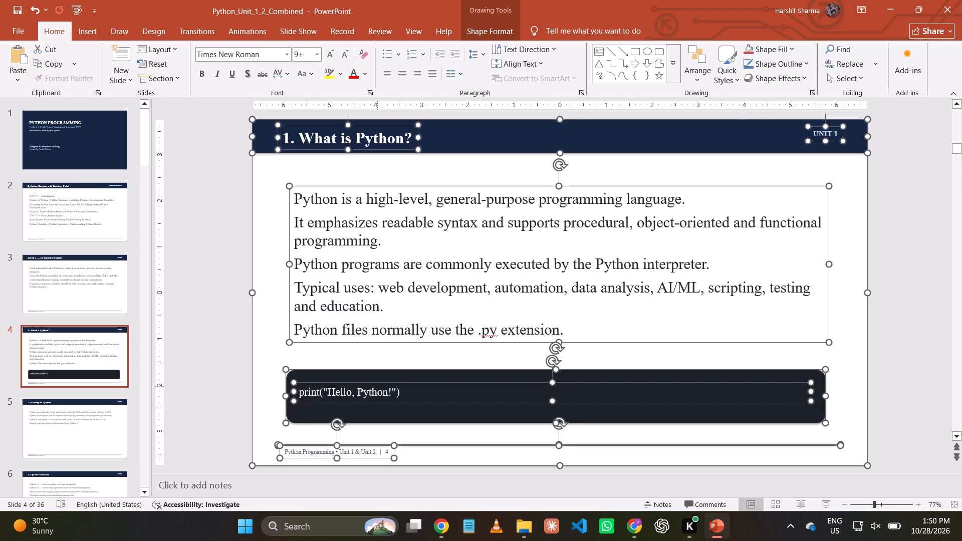
key(ctrl+a)
click(327, 54)
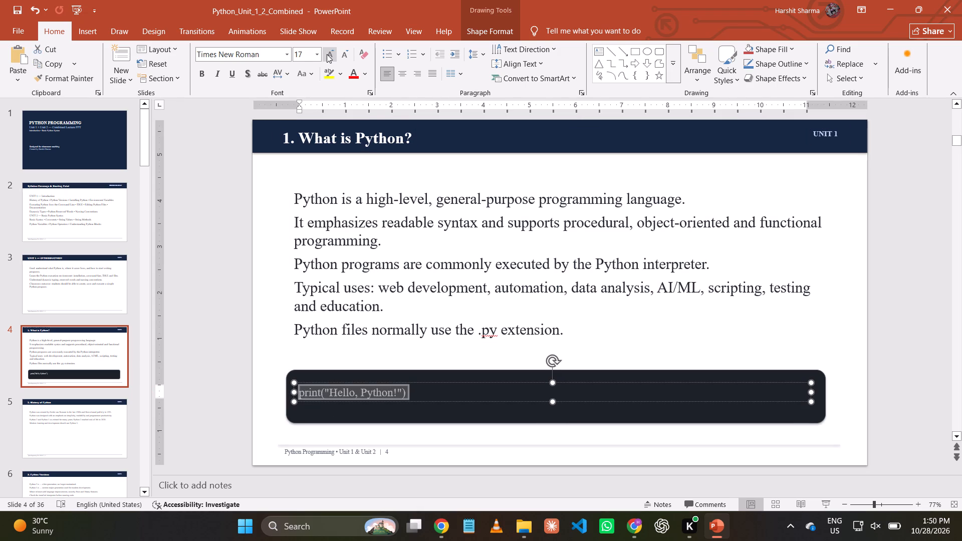
click(328, 54)
click(328, 54)
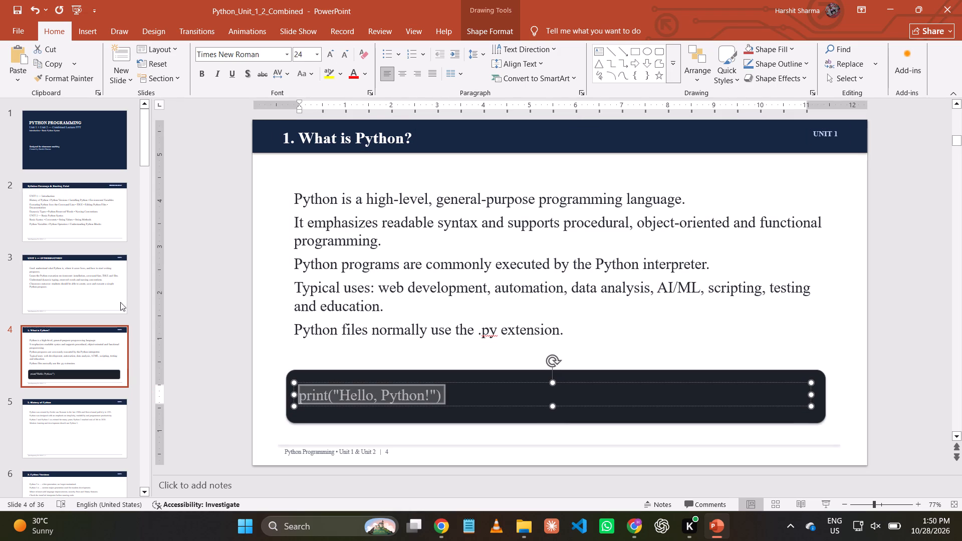
Set the body text on slide 5, History of Python, to 24 pt.
click(92, 410)
click(376, 274)
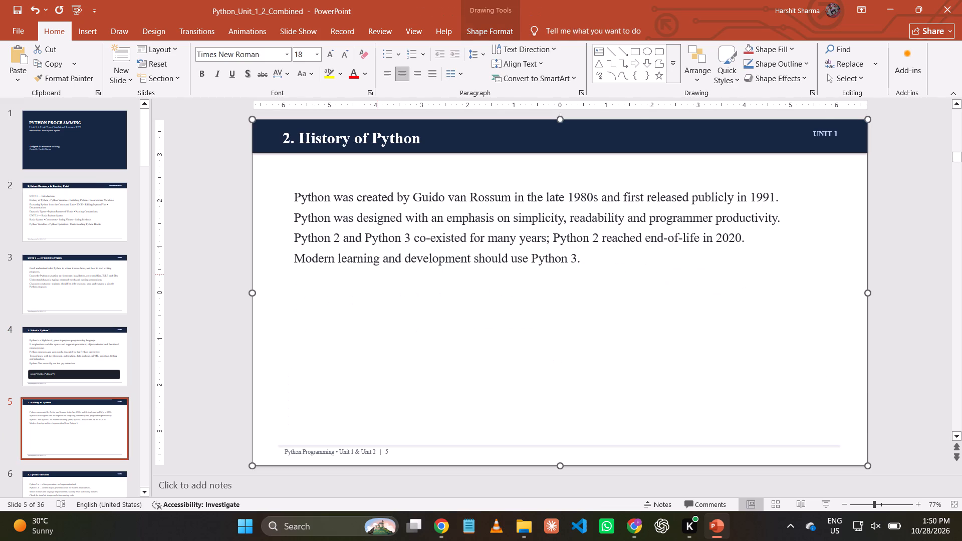
click(378, 257)
key(ctrl+a)
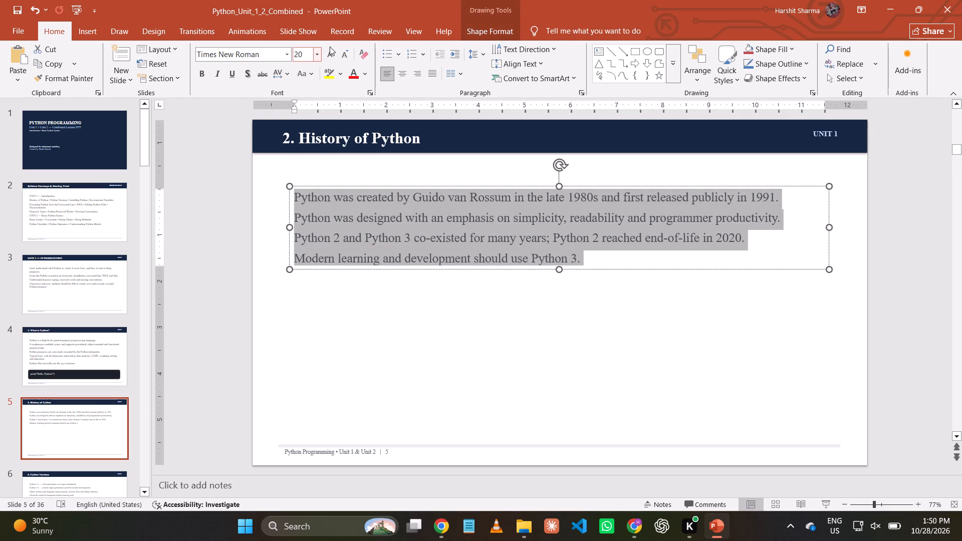
click(330, 47)
click(330, 47)
click(329, 51)
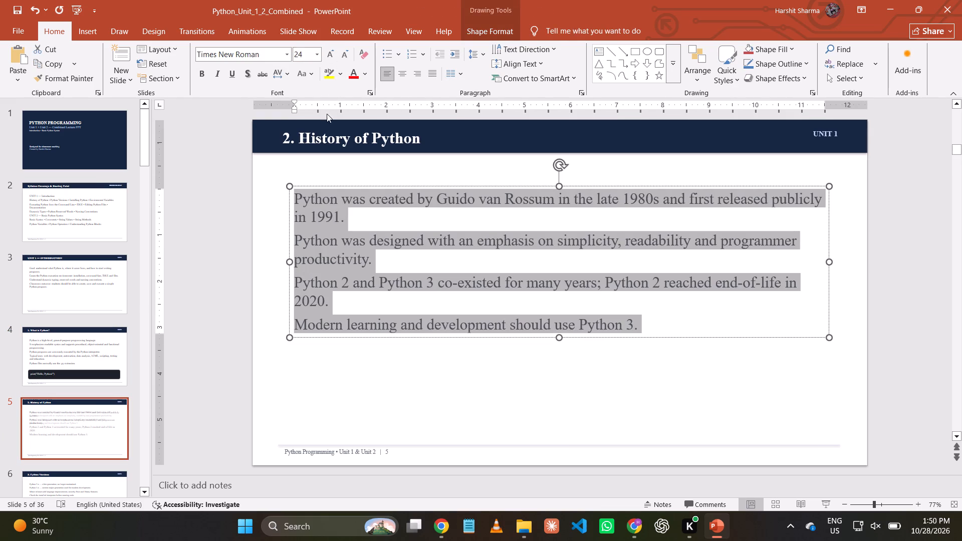
click(324, 136)
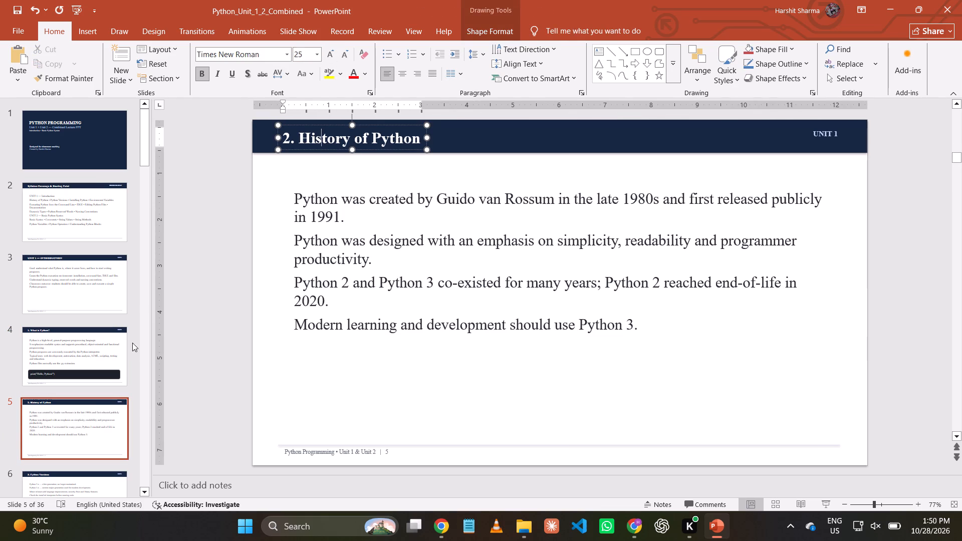
Set the body text on slide 6, Python Versions, to 24 pt.
click(46, 415)
scroll(53, 424, down, 2)
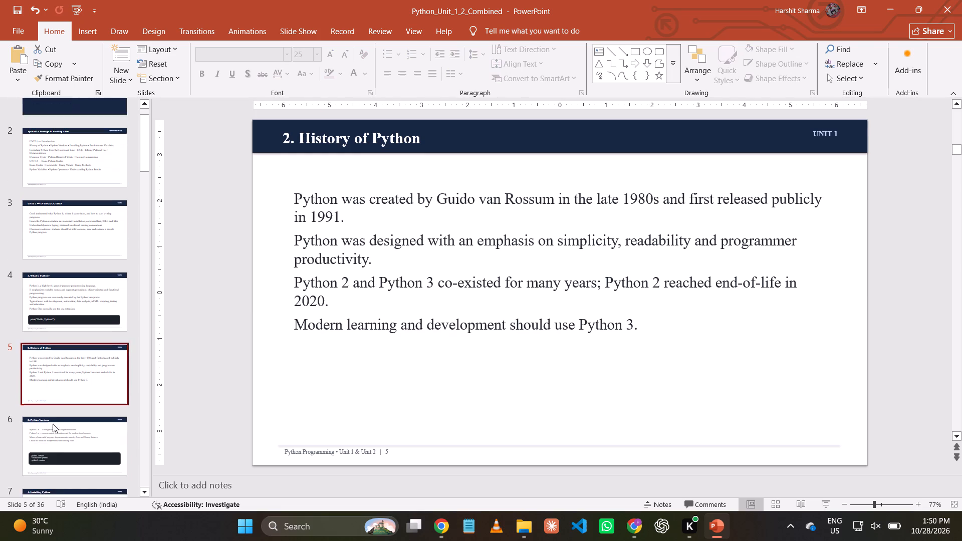
scroll(53, 424, down, 6)
click(66, 197)
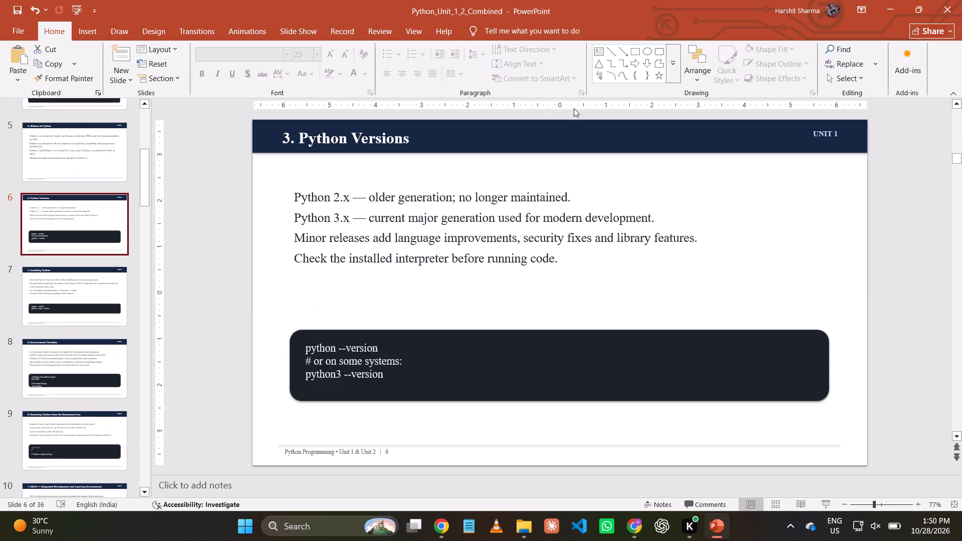
click(479, 194)
key(ctrl+a)
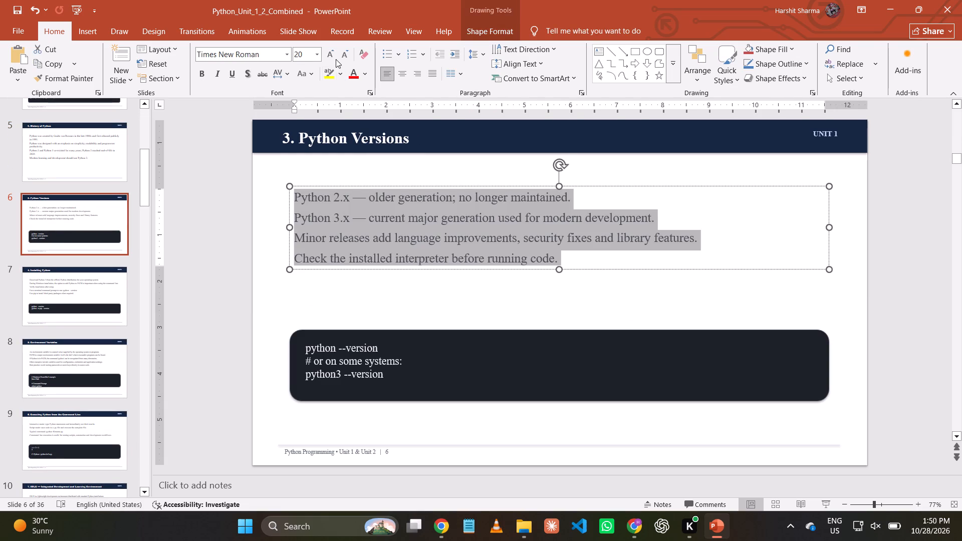
click(334, 58)
Set the three lines of version-check code in slide 6's dark box to 24 pt.
click(354, 375)
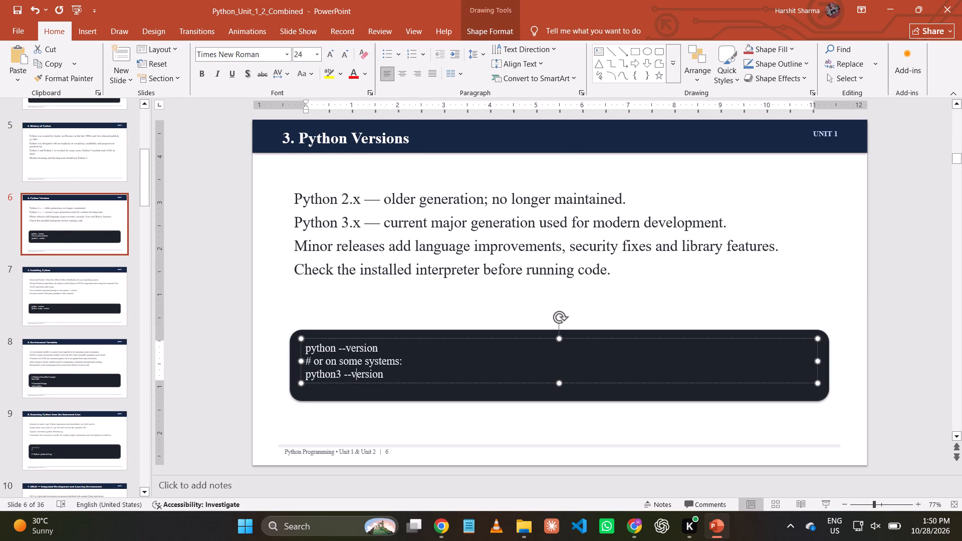
key(ctrl+a)
click(331, 61)
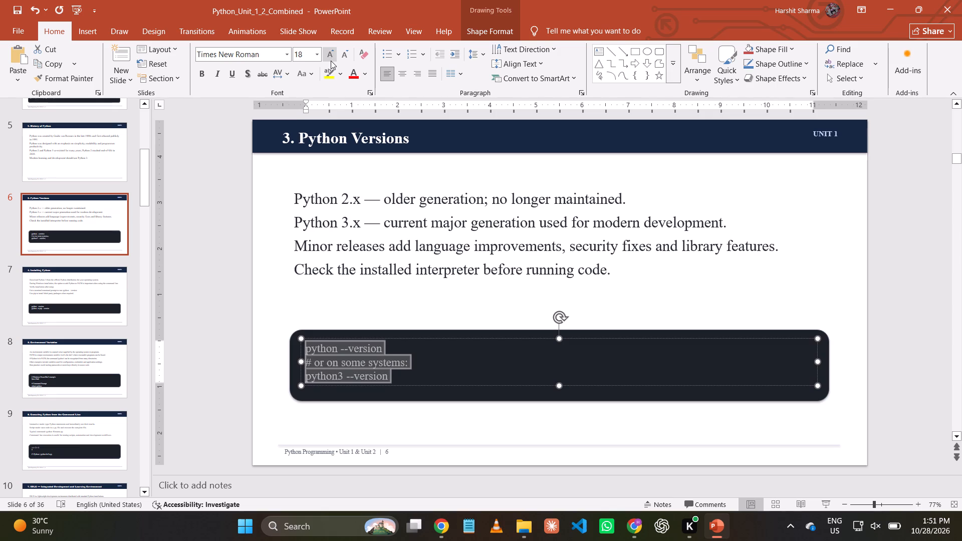
click(331, 61)
click(331, 61)
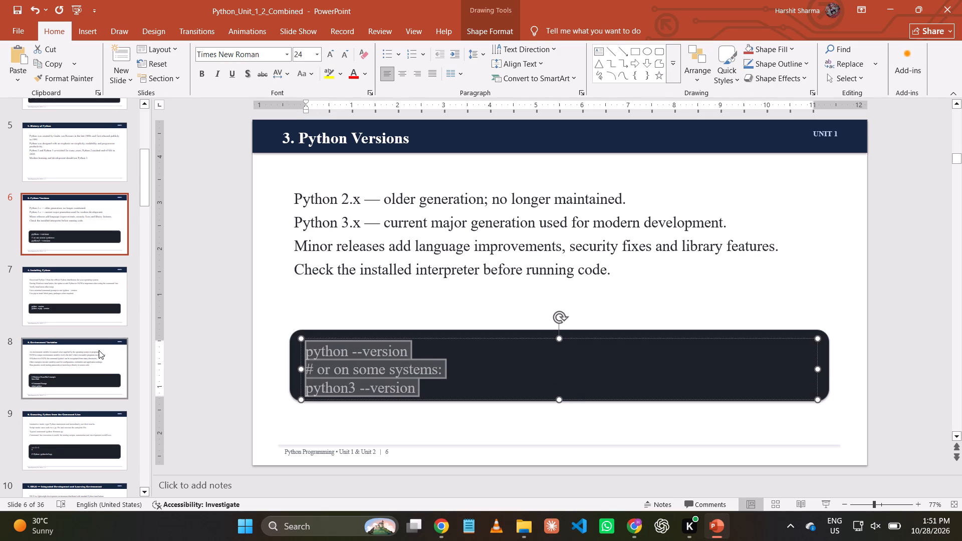
Set the body text on slide 7, Installing Python, to 24 pt.
click(95, 315)
click(426, 215)
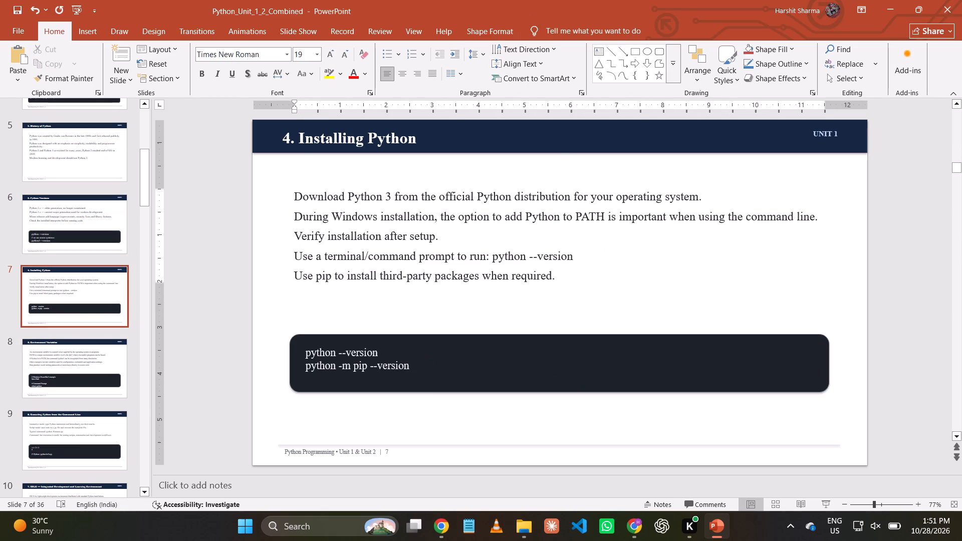
key(ctrl+a)
double_click(331, 51)
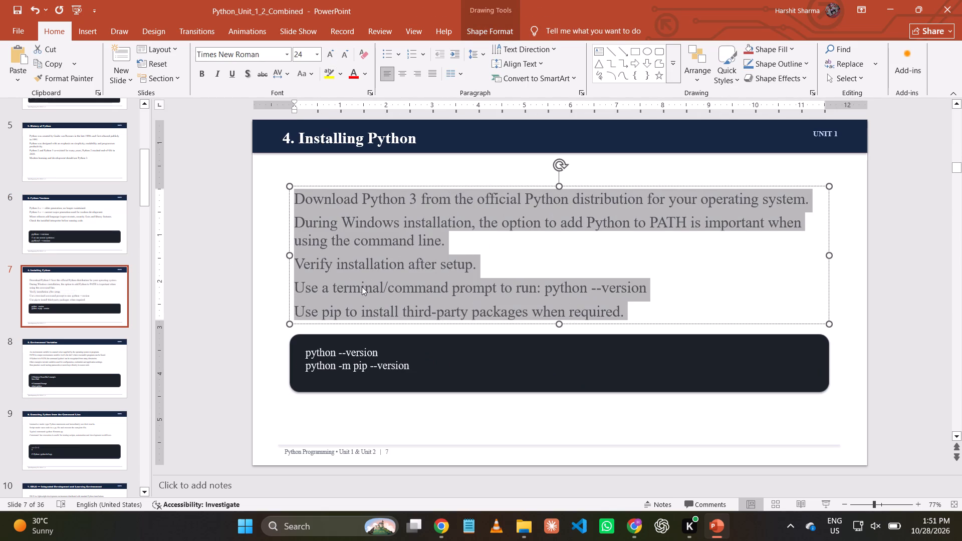
Set the two version-command lines in slide 7's dark code box to 24 pt.
click(340, 378)
key(ctrl+a)
click(340, 362)
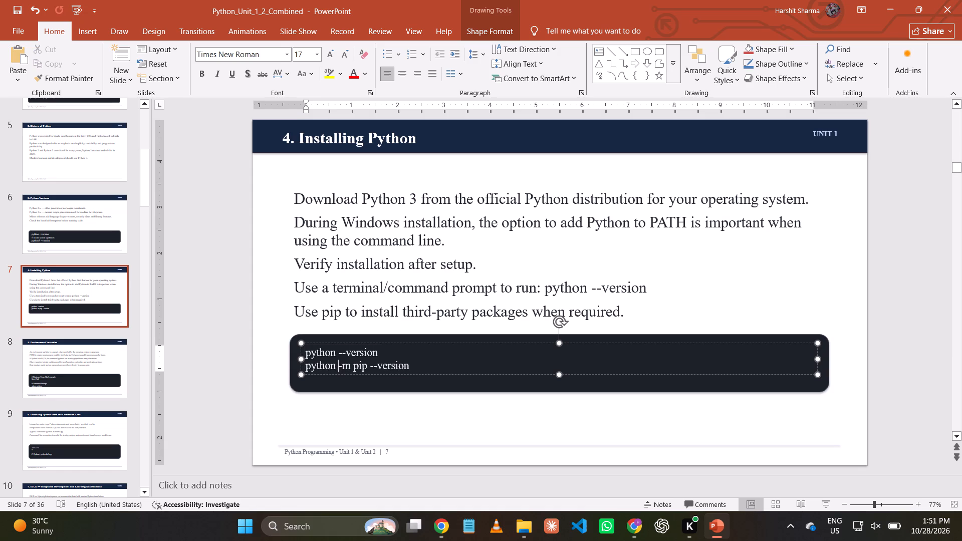
key(ctrl+a)
click(330, 60)
click(330, 60)
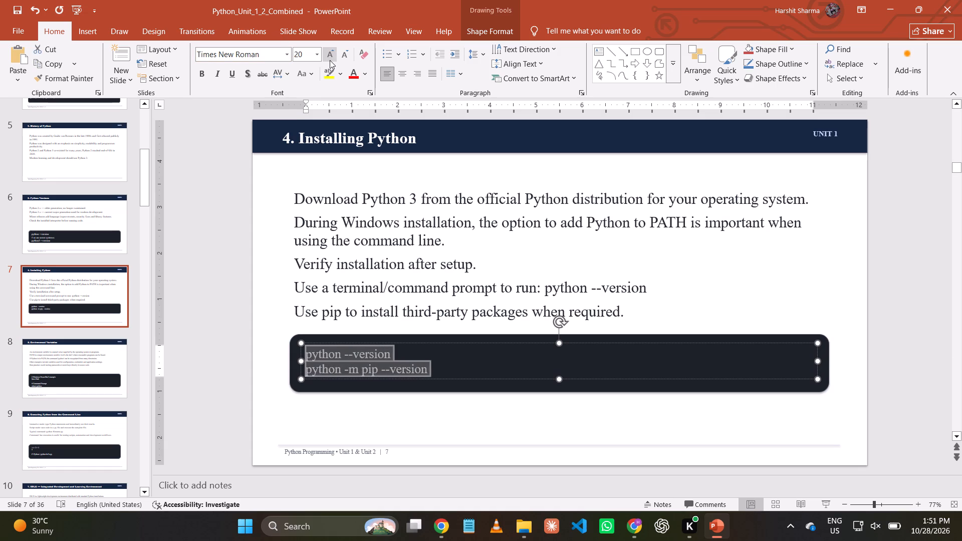
click(330, 60)
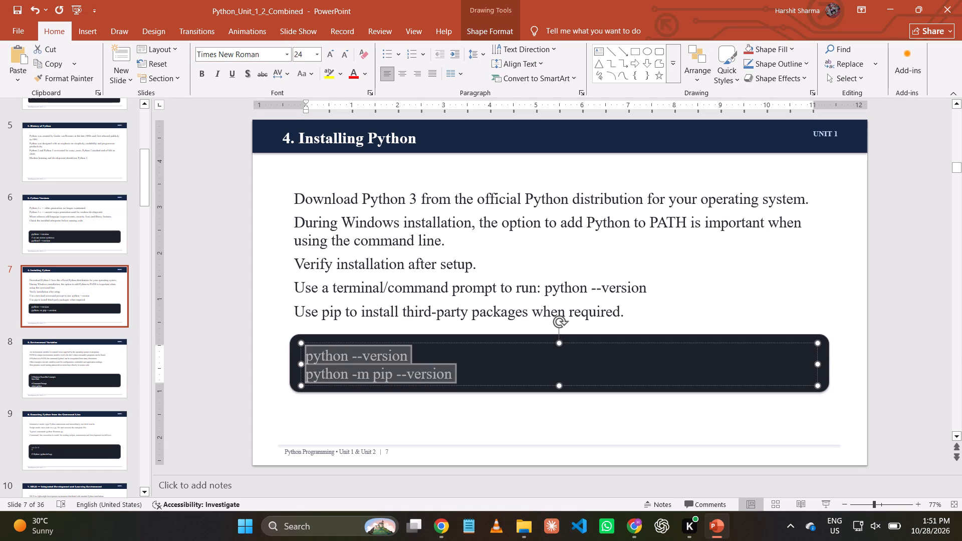
click(294, 394)
Set the body text on slide 8, Environment Variables, to 24 pt.
click(95, 372)
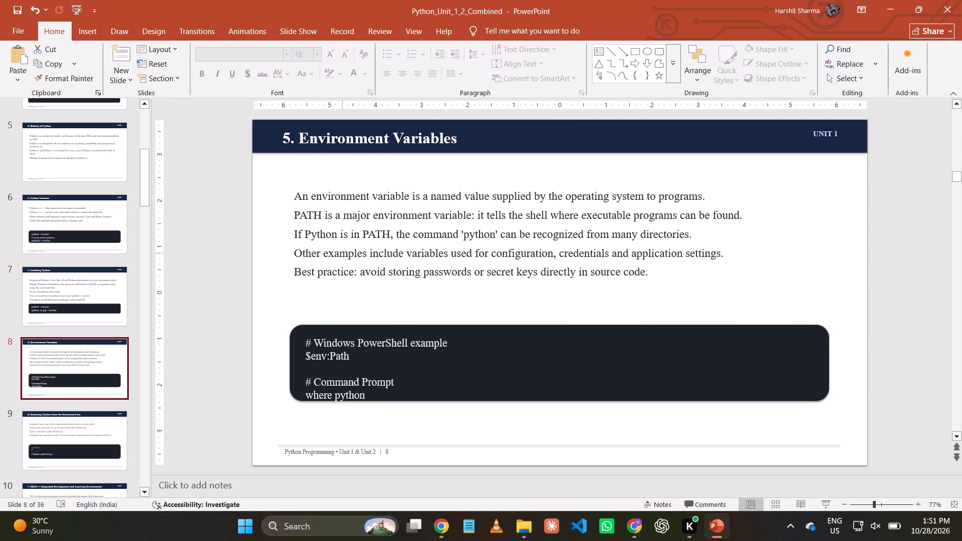
click(342, 253)
key(ctrl+a)
click(338, 55)
double_click(326, 56)
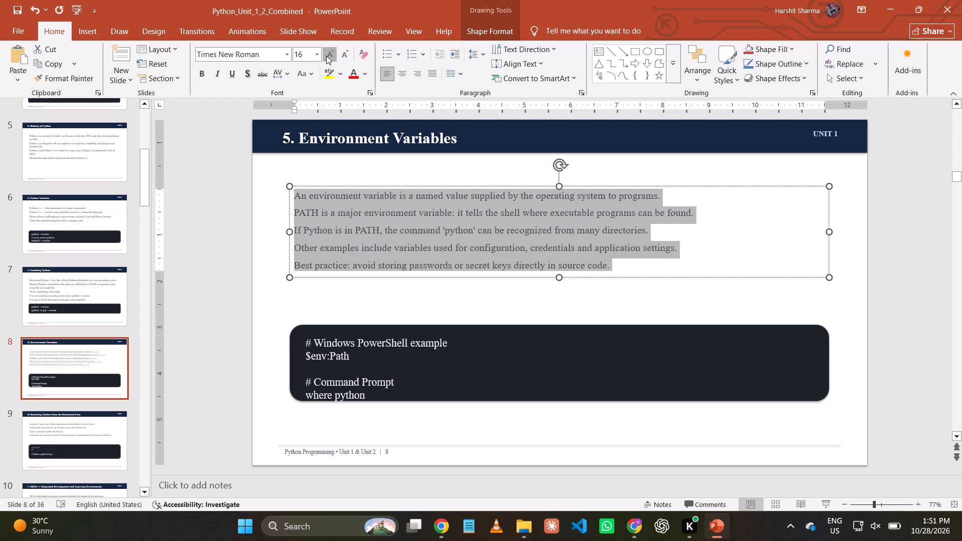
click(326, 56)
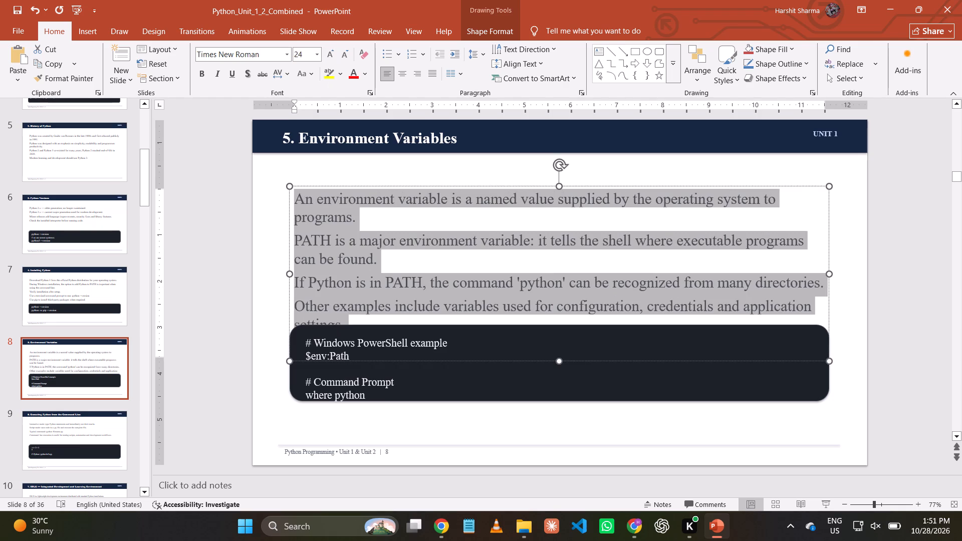
click(592, 474)
click(582, 410)
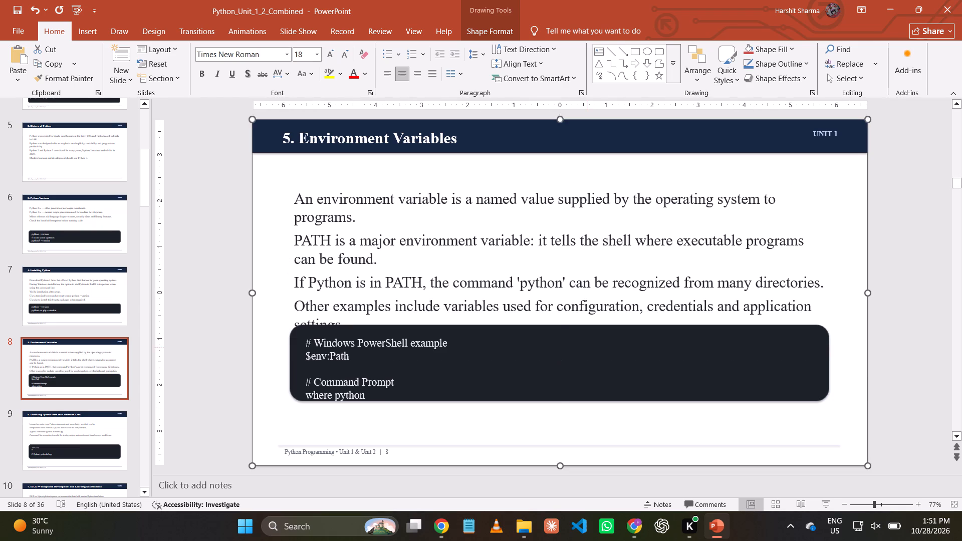
Move slide 8's dark code box and its PowerShell and Command Prompt text down, clear of the last body line.
click(589, 331)
drag(592, 324, 588, 344)
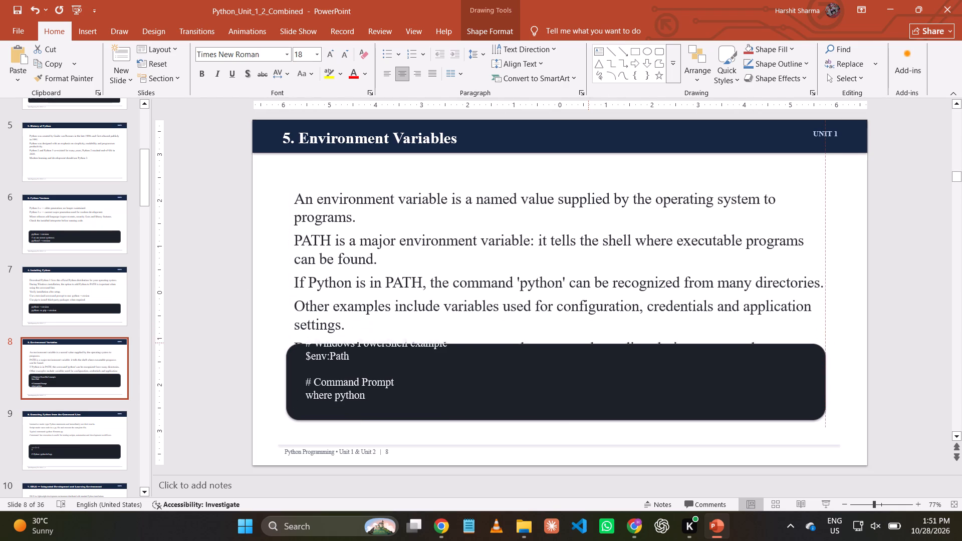
drag(588, 344, 583, 367)
click(362, 393)
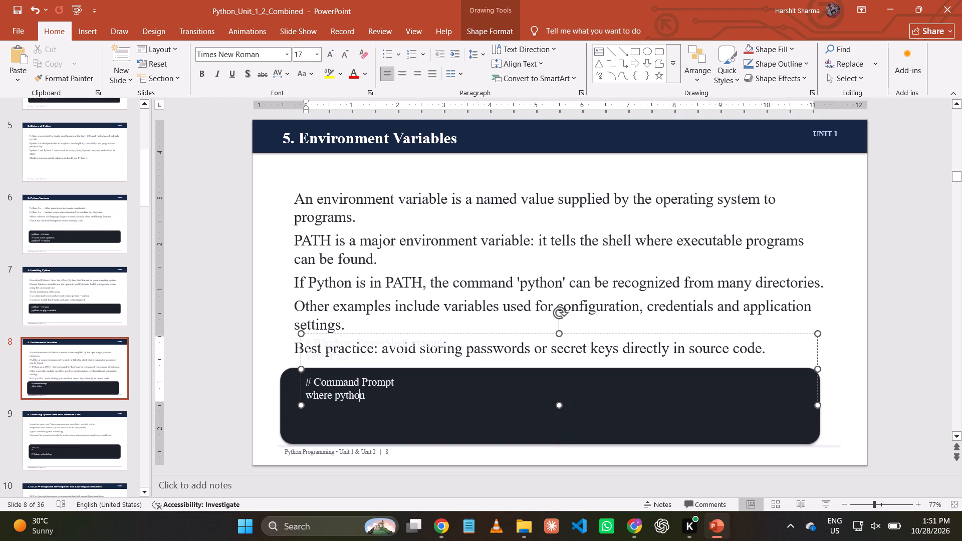
drag(408, 333, 397, 371)
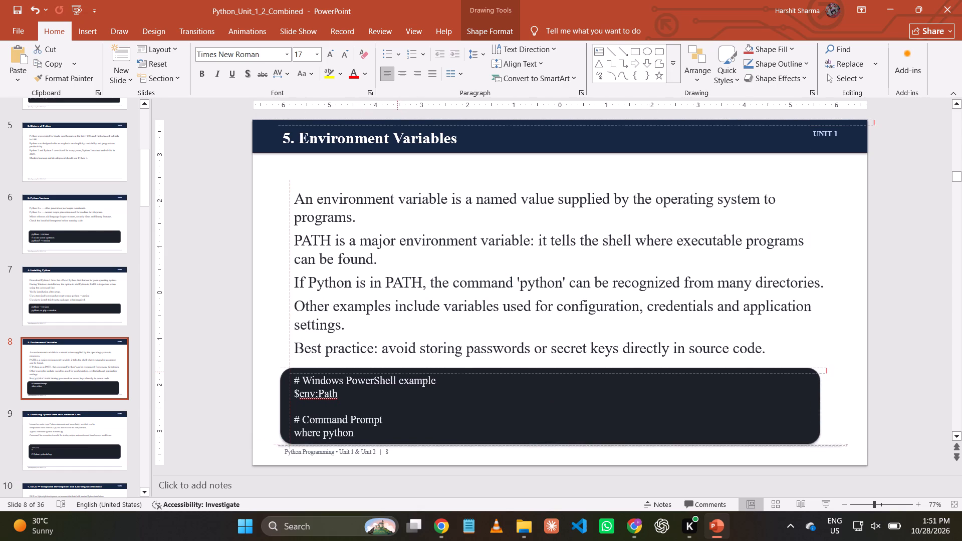
drag(397, 371, 394, 373)
Set all the code text in slide 8's dark box to 18 pt.
click(354, 410)
key(ctrl+a)
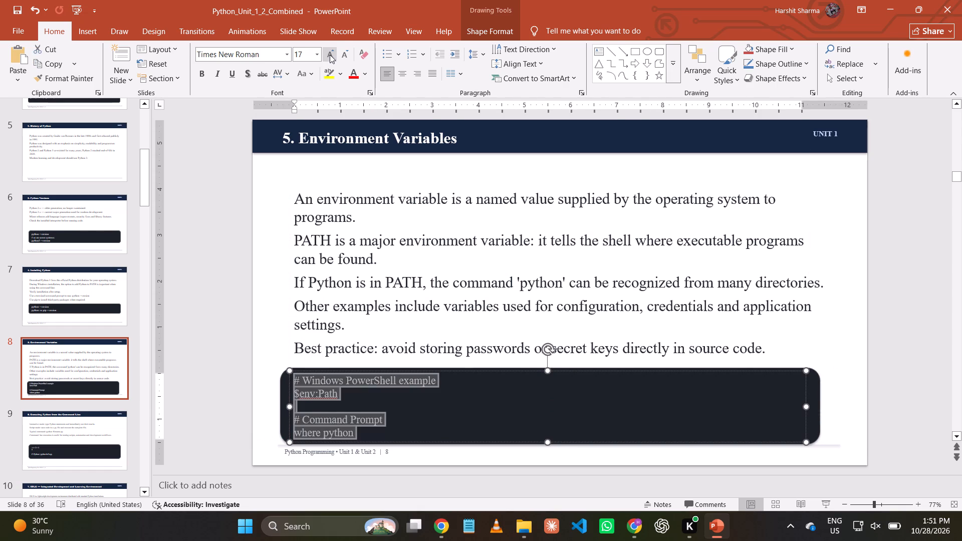
click(324, 54)
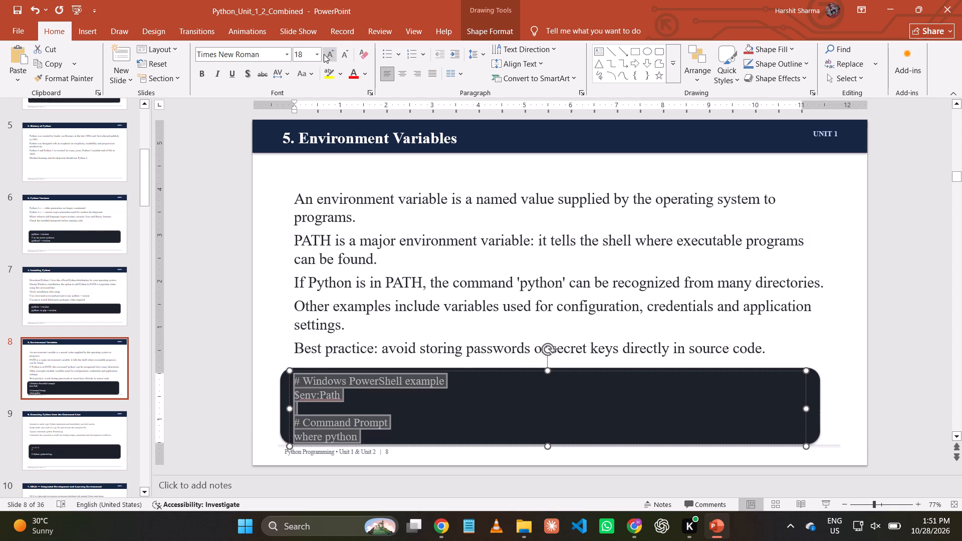
Move slide 8's body text block up to just beneath the title bar.
click(341, 311)
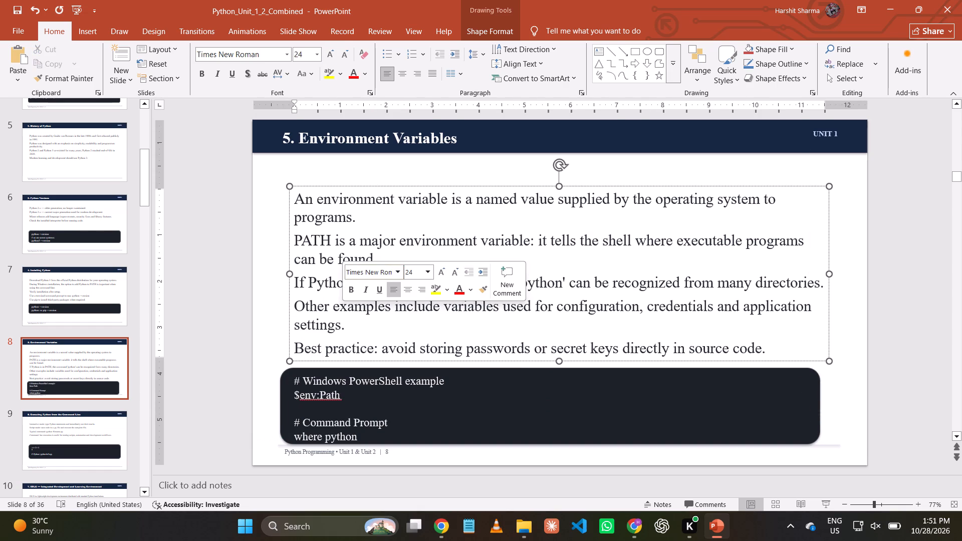
drag(466, 185, 457, 157)
Move slide 8's dark code box and its code text up together, closer beneath the body text.
click(451, 398)
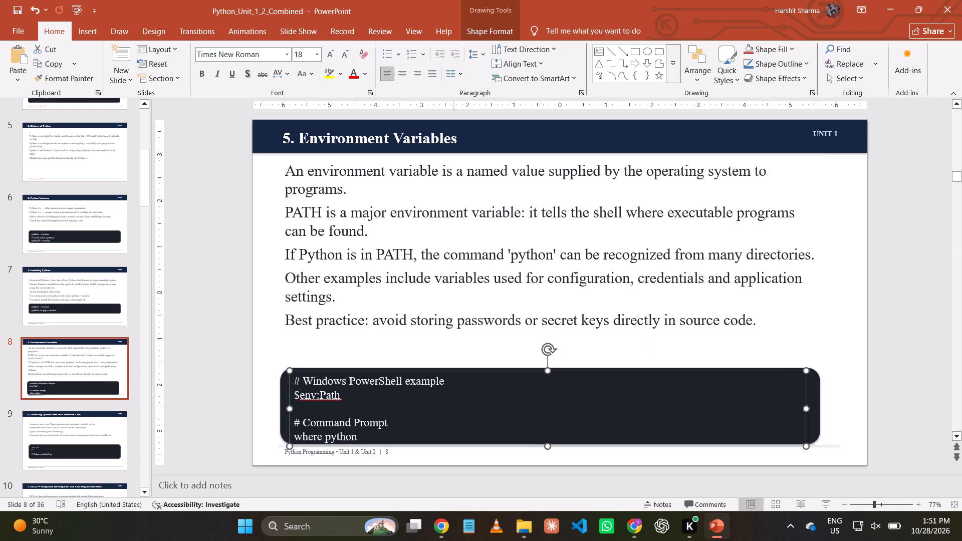
drag(477, 368, 477, 343)
click(424, 392)
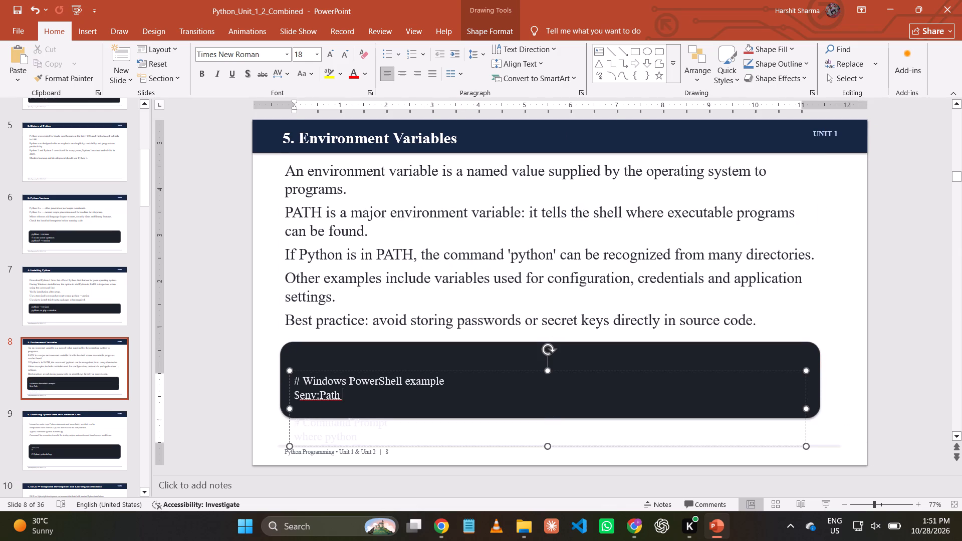
drag(430, 371, 432, 347)
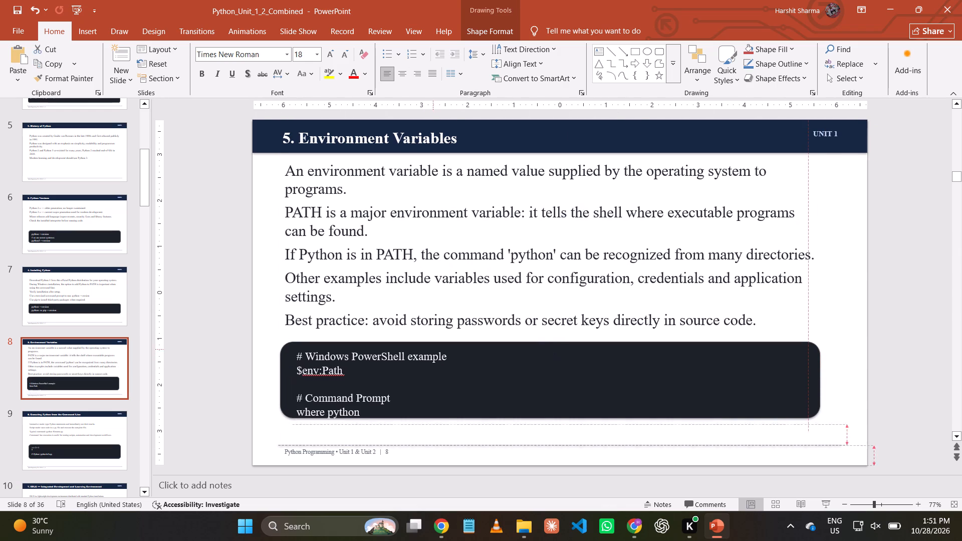
drag(432, 347, 429, 342)
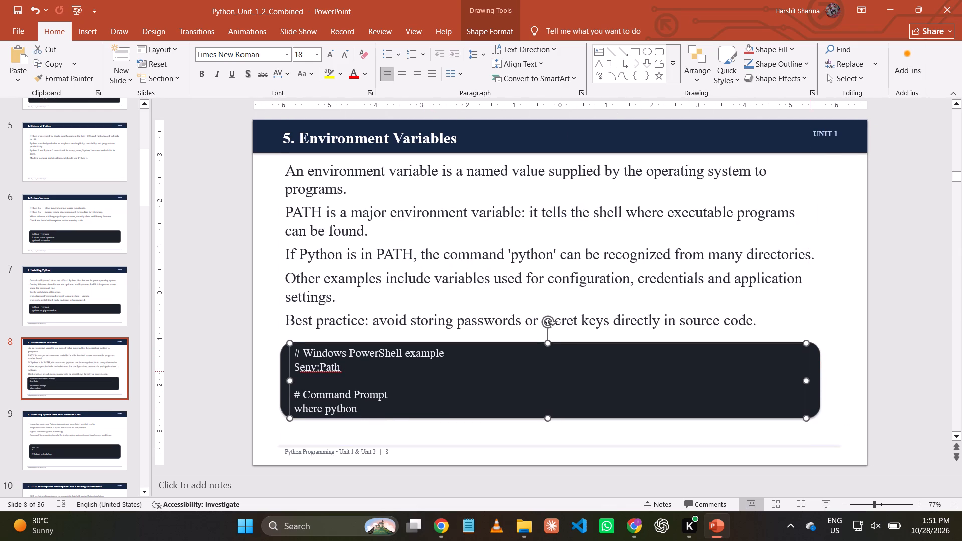
Extend the bottom edges of slide 8's dark box and code text frame to just above the footer line, and save the deck.
click(813, 371)
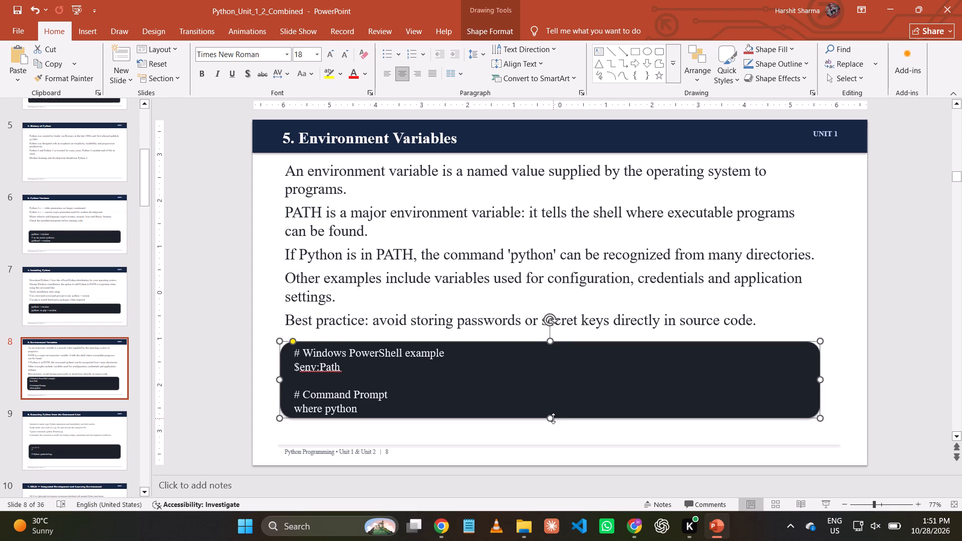
drag(551, 420, 551, 435)
click(355, 402)
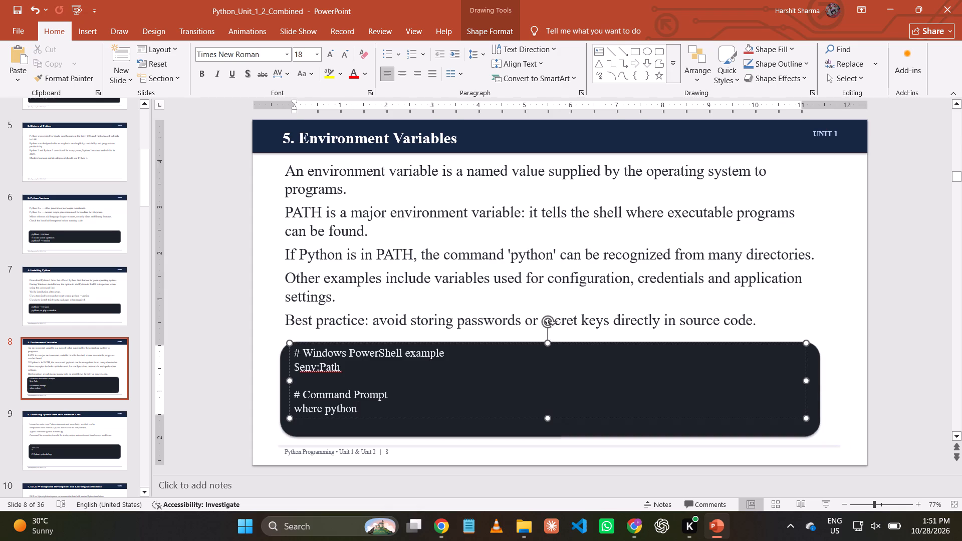
drag(549, 419, 549, 433)
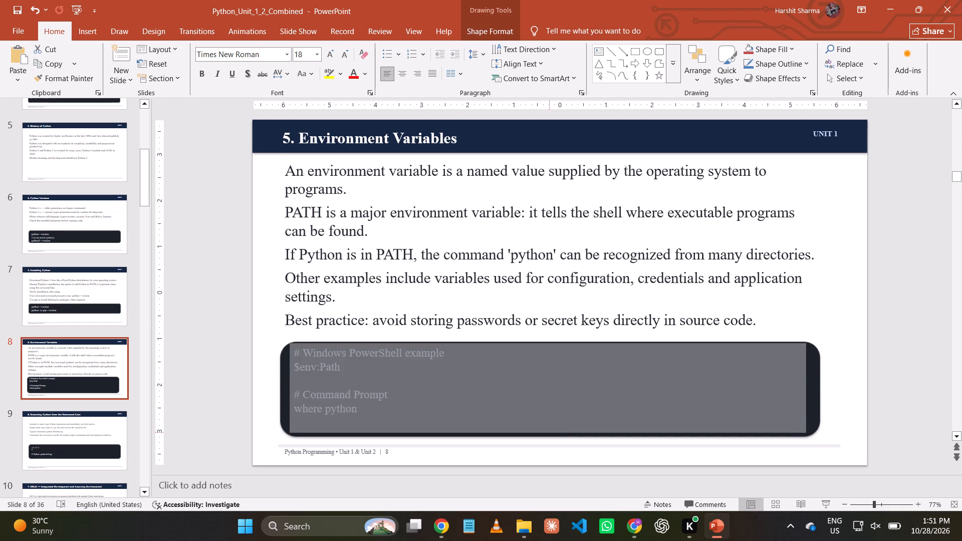
drag(549, 433, 549, 434)
click(259, 272)
key(ctrl+s)
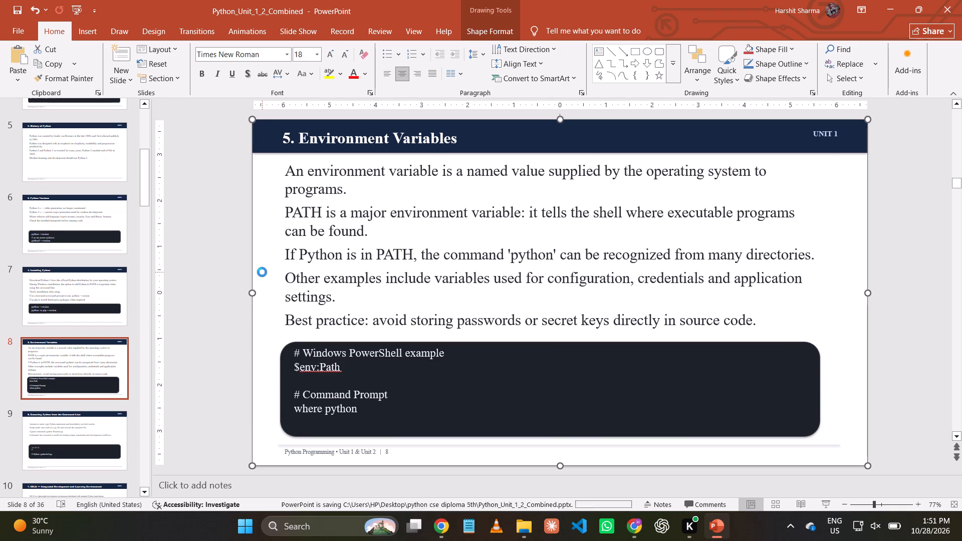
Move the body text on slide 9, Executing Python from the Command Line, up to just beneath the title bar.
click(98, 413)
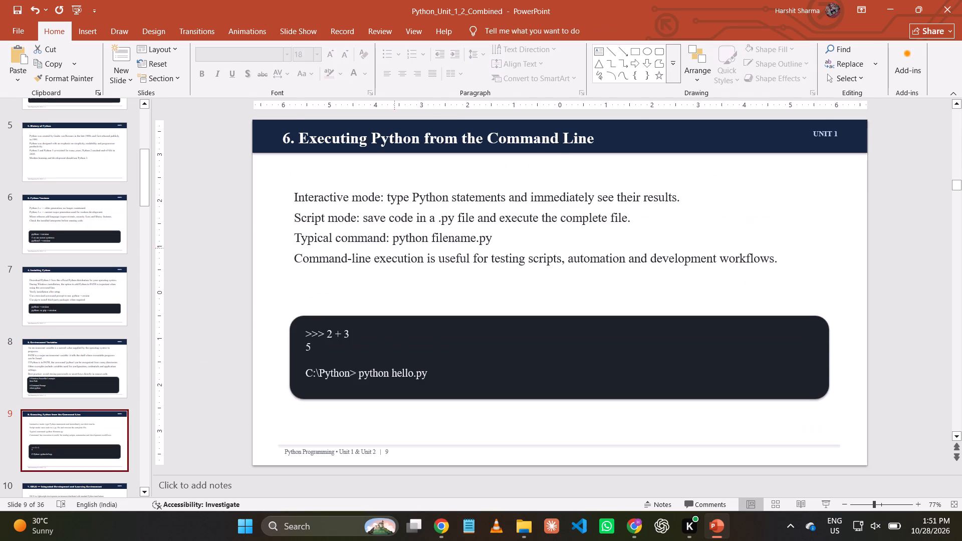
click(399, 245)
drag(424, 186, 420, 162)
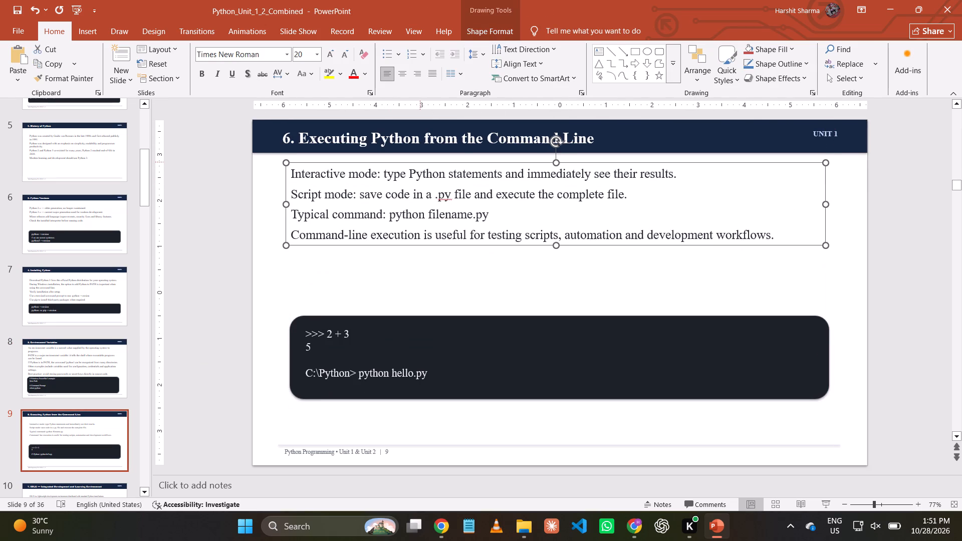
Set all the body text on slide 9 to 24 pt.
click(416, 195)
key(ctrl+a)
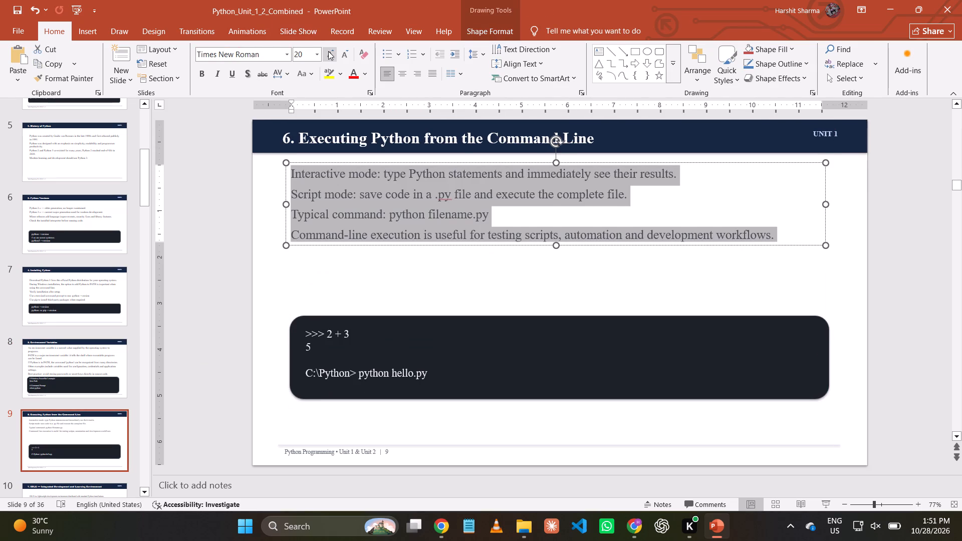
click(328, 51)
click(328, 51)
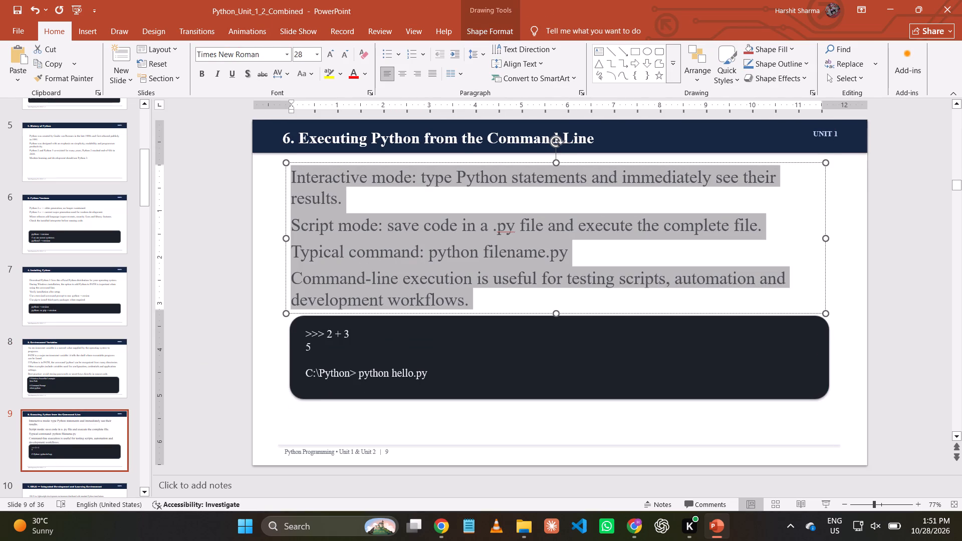
click(345, 53)
Set the code text in slide 9's dark box to 20 pt.
click(391, 343)
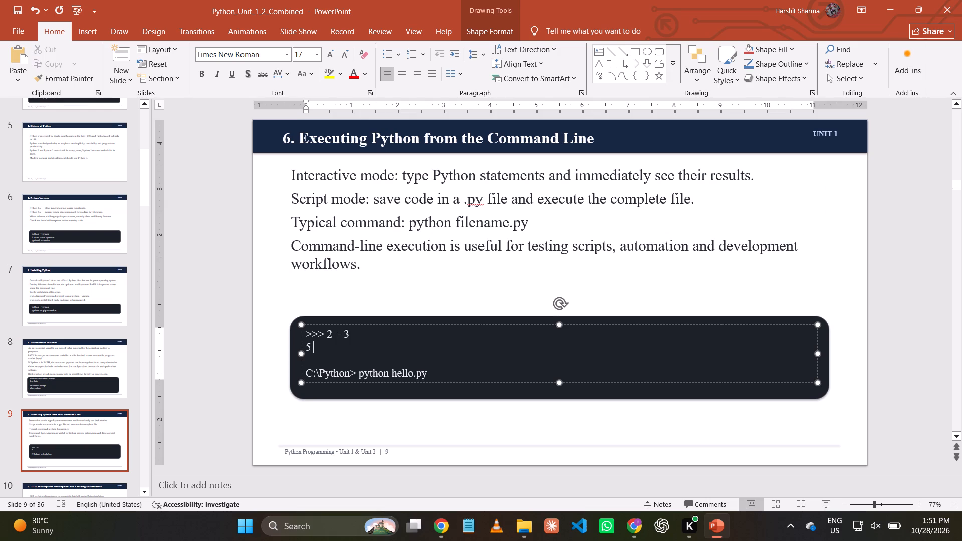
key(ctrl+a)
click(325, 51)
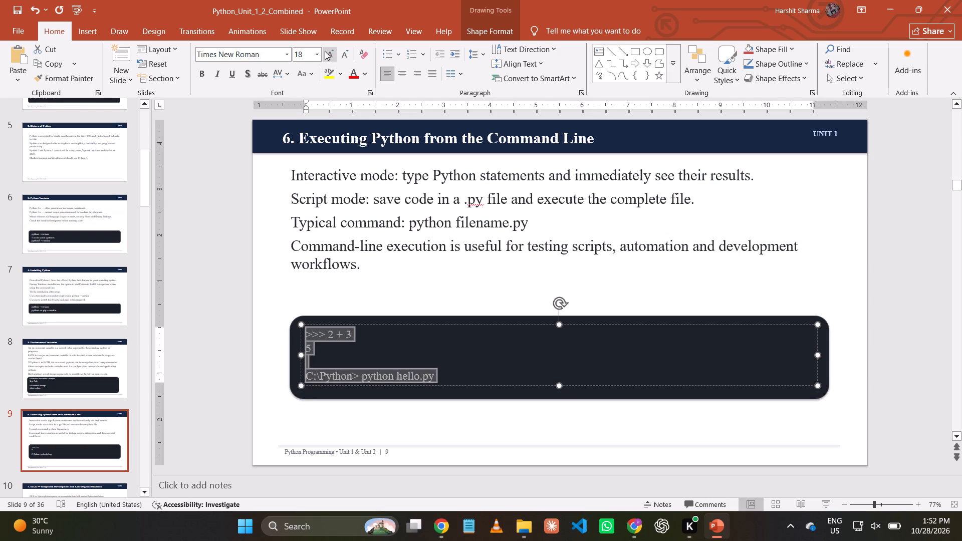
click(330, 59)
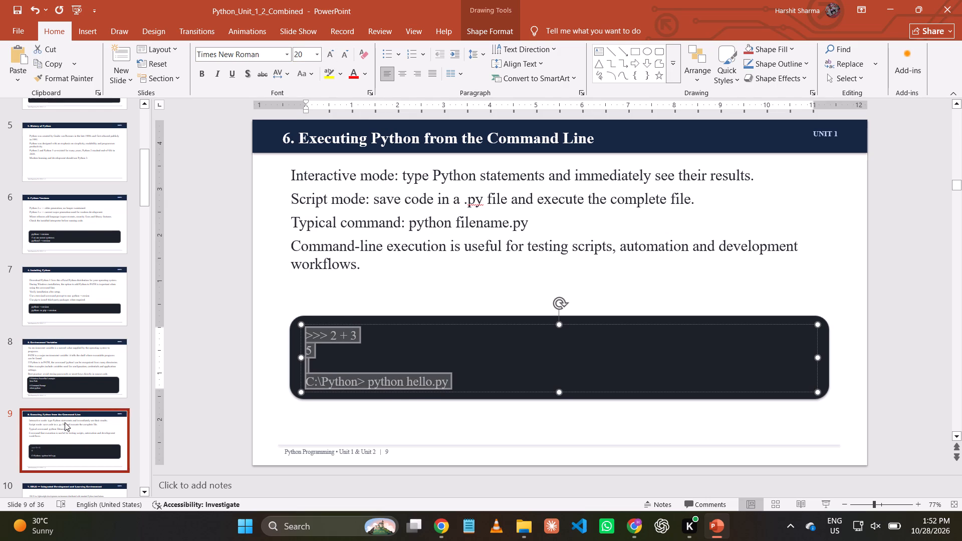
Set the body text on slide 10, IDLE — Integrated Development and Learning Environment, to 24 pt and save the deck.
scroll(65, 422, down, 6)
click(71, 239)
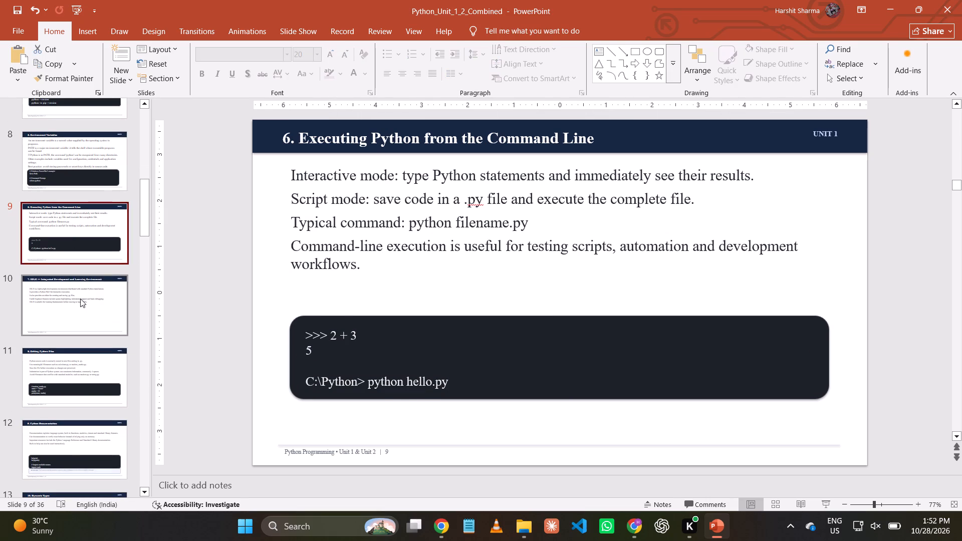
click(80, 304)
click(330, 227)
key(ctrl+a)
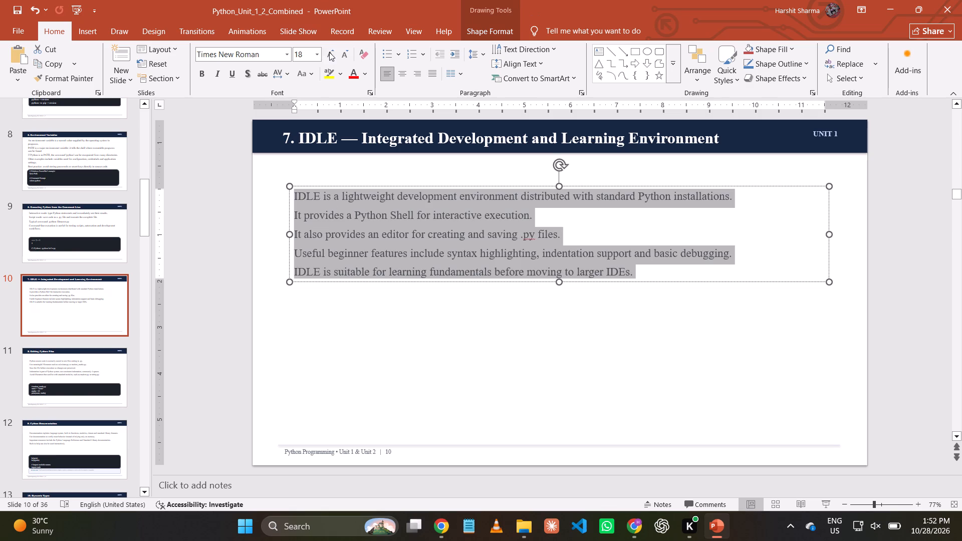
click(329, 52)
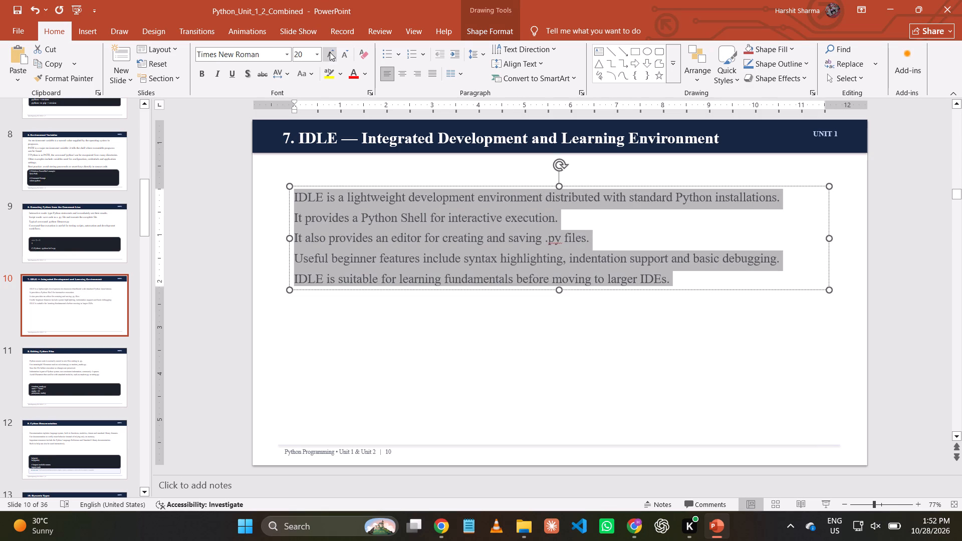
click(330, 52)
click(323, 395)
key(ctrl+s)
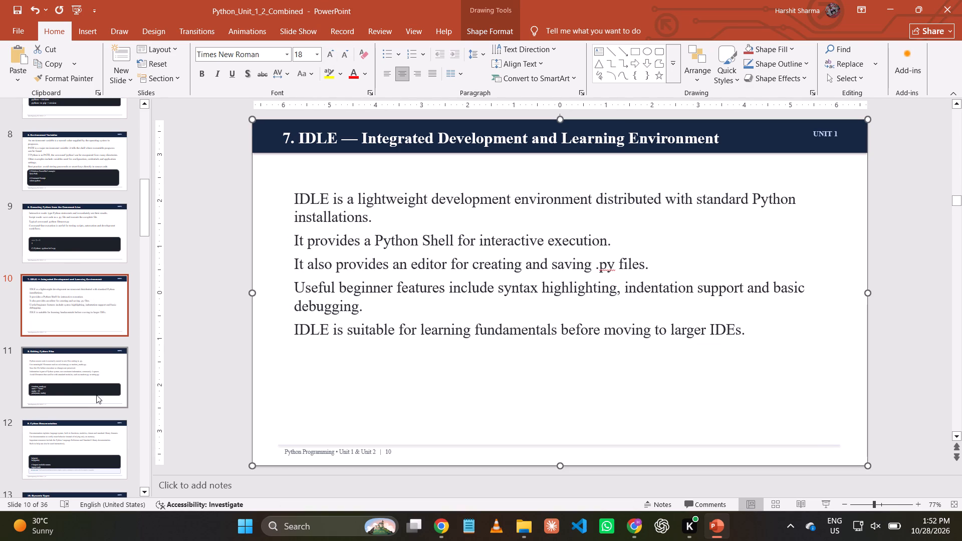
Select all the body text on slide 11, Editing Python Files.
click(71, 377)
click(348, 277)
key(ctrl+a)
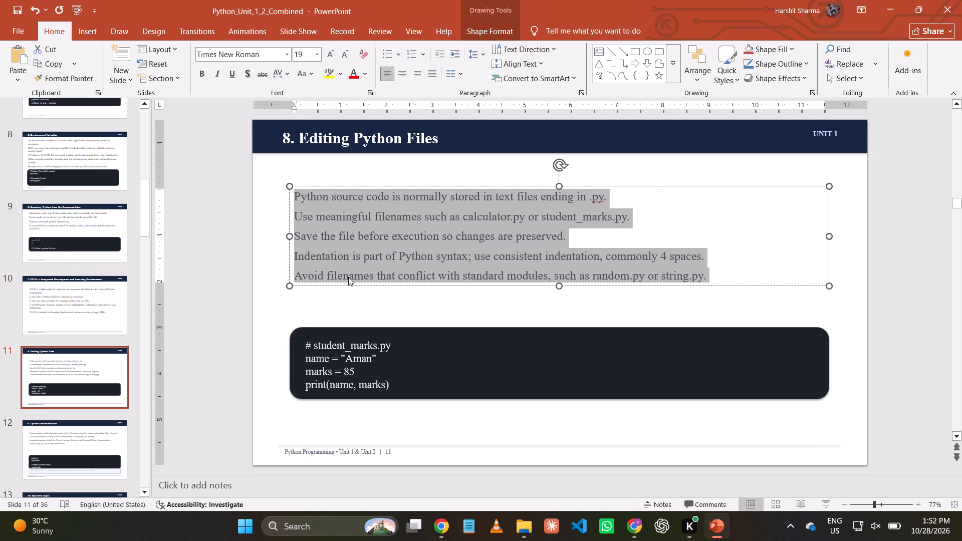
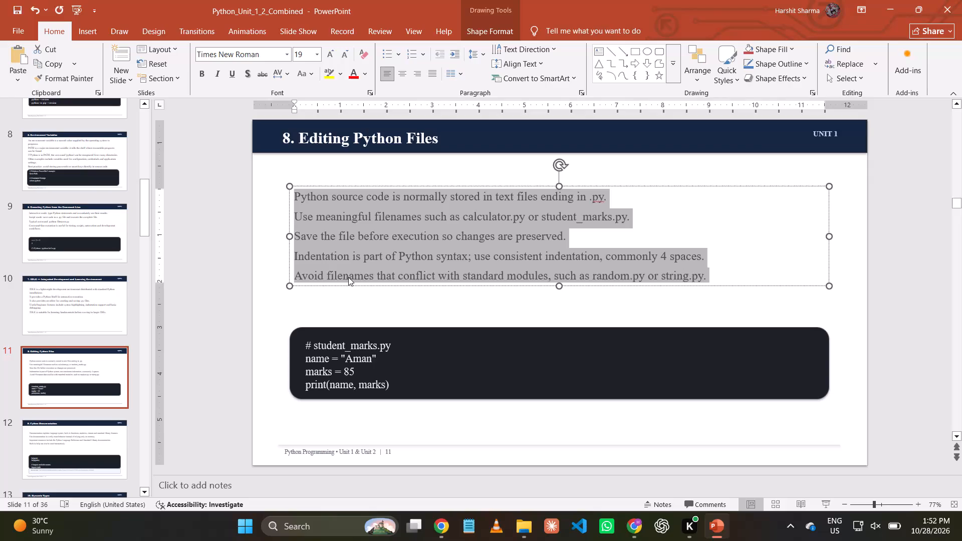
Set the selected body text on slide 11, Editing Python Files, to 24 pt.
click(328, 51)
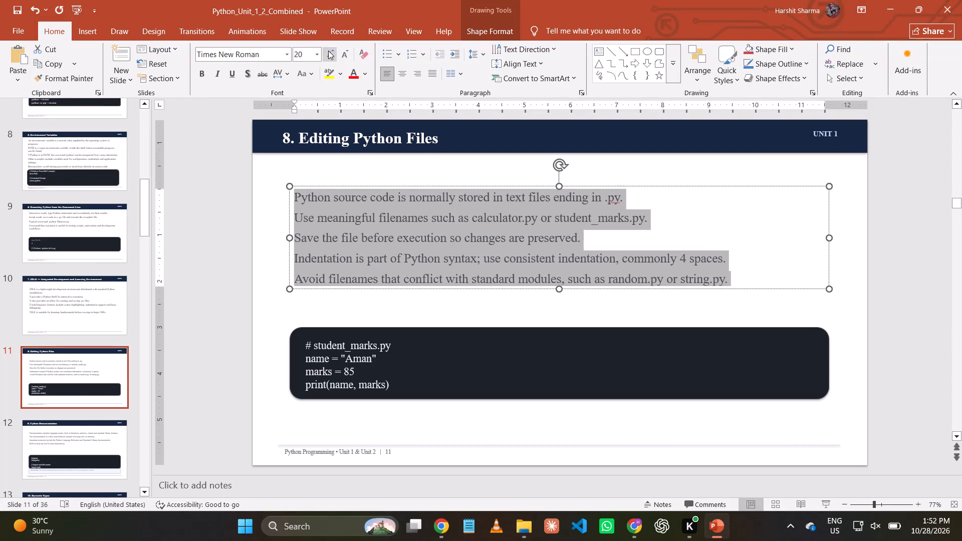
click(328, 51)
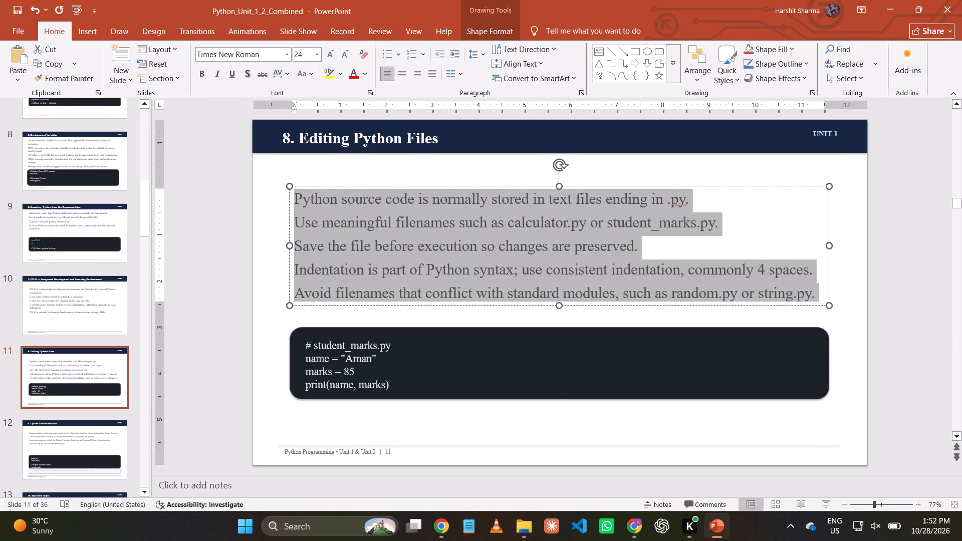
Set all the code text in slide 11's dark box to 20 pt, saving the deck along the way.
ctrl+click(356, 393)
click(358, 381)
key(ctrl+a)
key(ctrl+s)
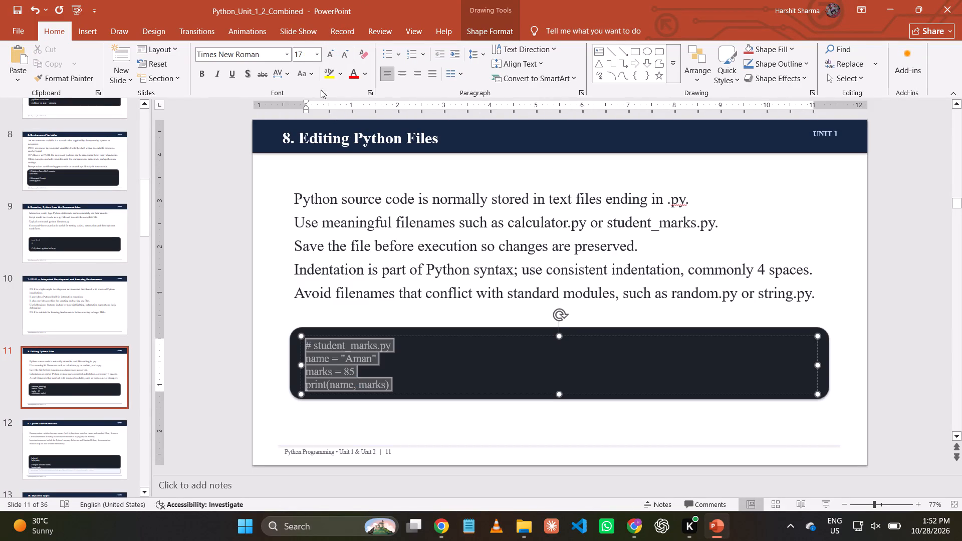
double_click(330, 49)
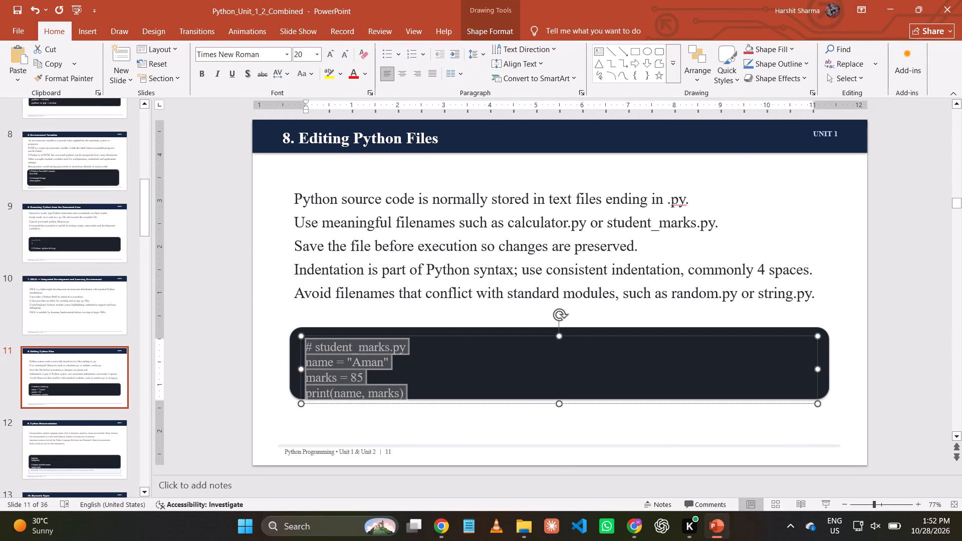
Extend the bottom edge of slide 11's dark code box downward so it encloses all the code, and save the deck.
click(766, 439)
click(802, 398)
click(825, 345)
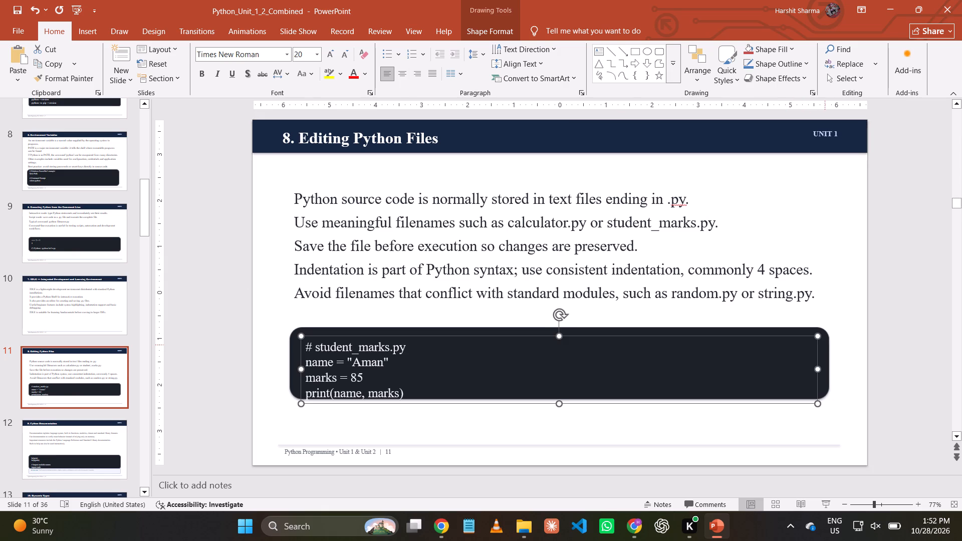
drag(560, 397, 558, 405)
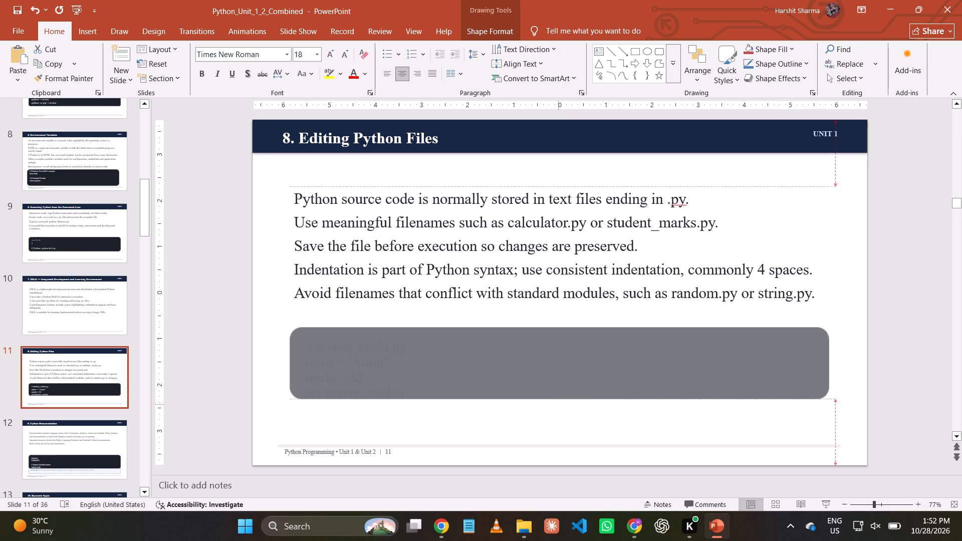
drag(558, 405, 556, 421)
click(556, 442)
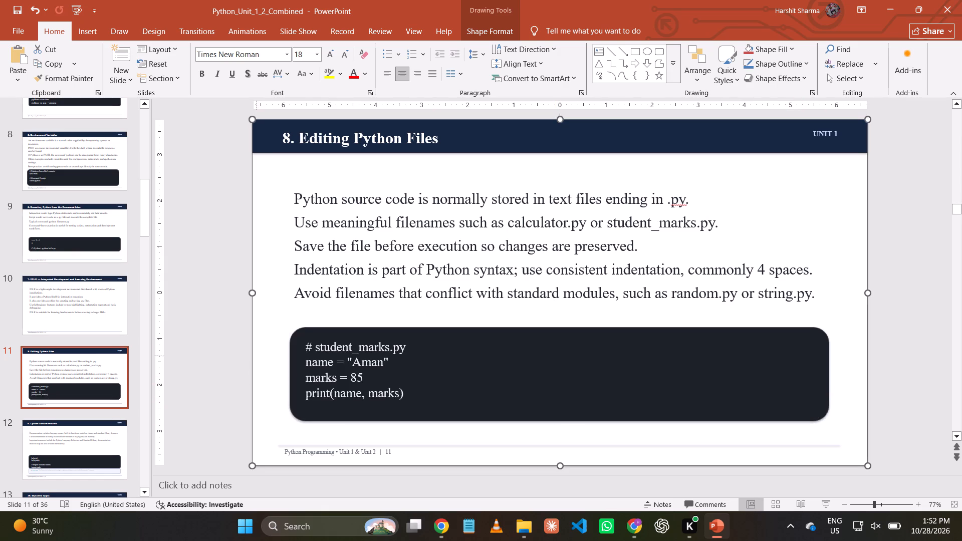
click(275, 344)
key(ctrl+s)
Set all the body text on slide 12, Python Documentation, to 20 pt.
click(111, 457)
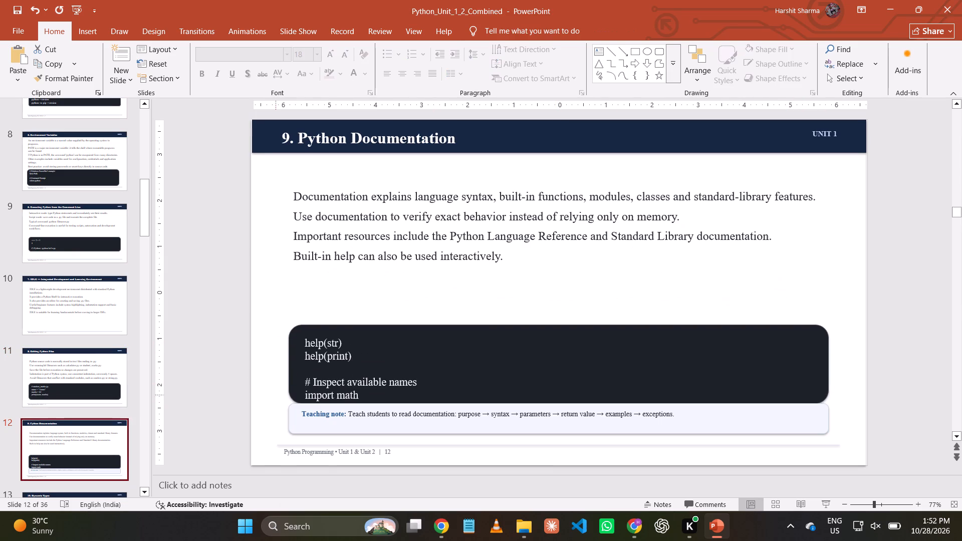
click(615, 205)
key(ctrl+a)
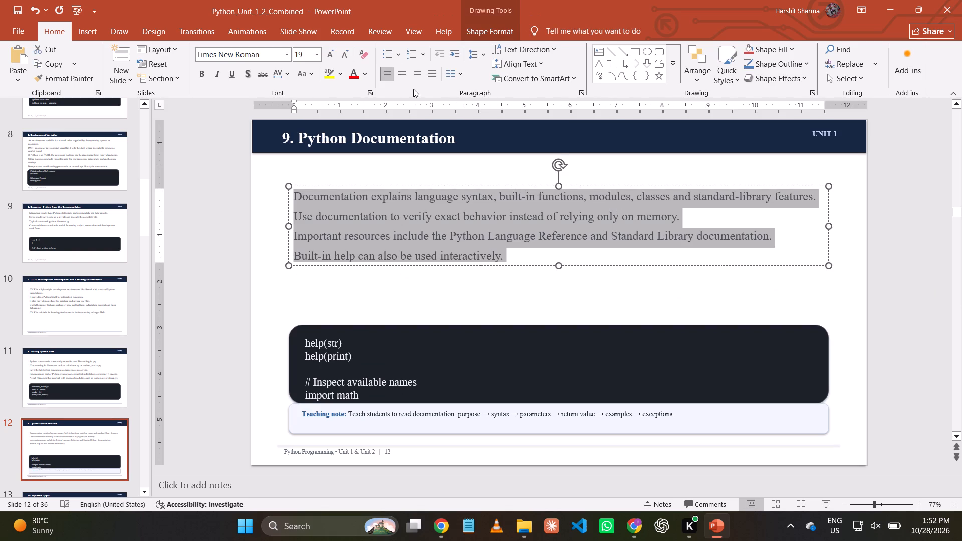
click(327, 53)
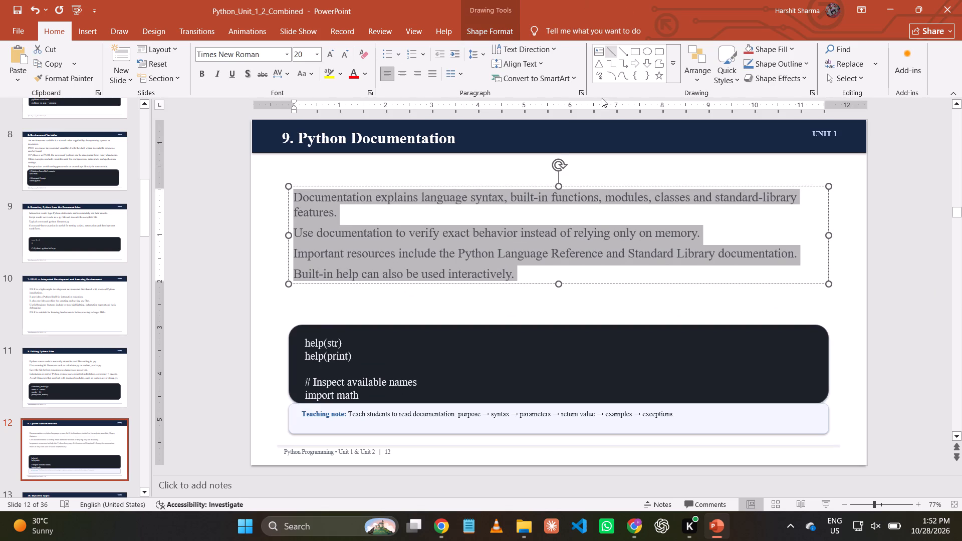
Move slide 12's dark box up to just below the body text, and move its code text box up onto it.
click(333, 364)
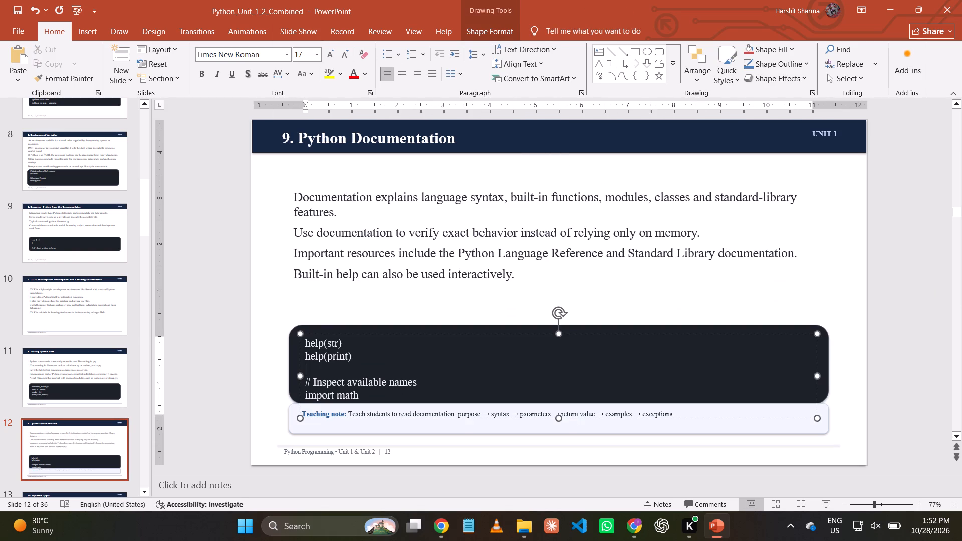
click(515, 328)
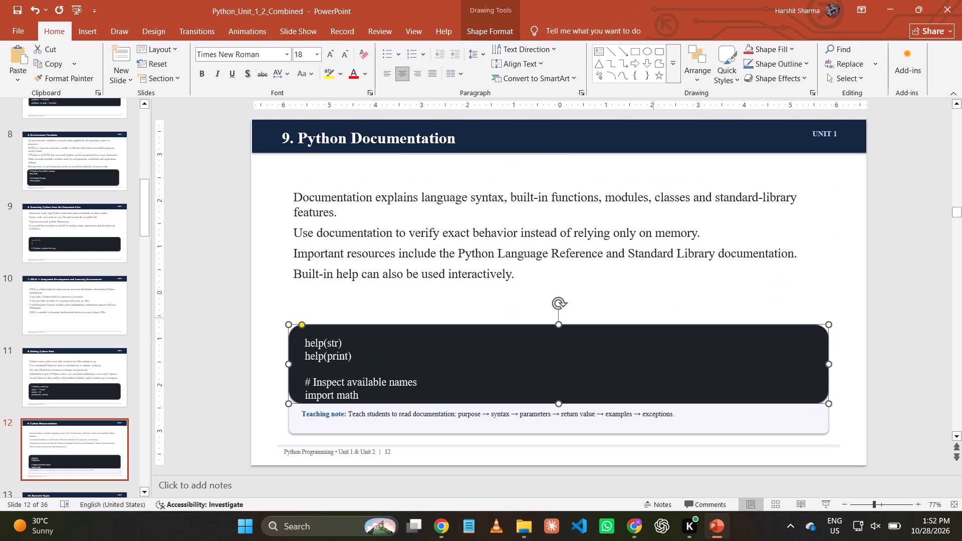
drag(653, 323, 650, 290)
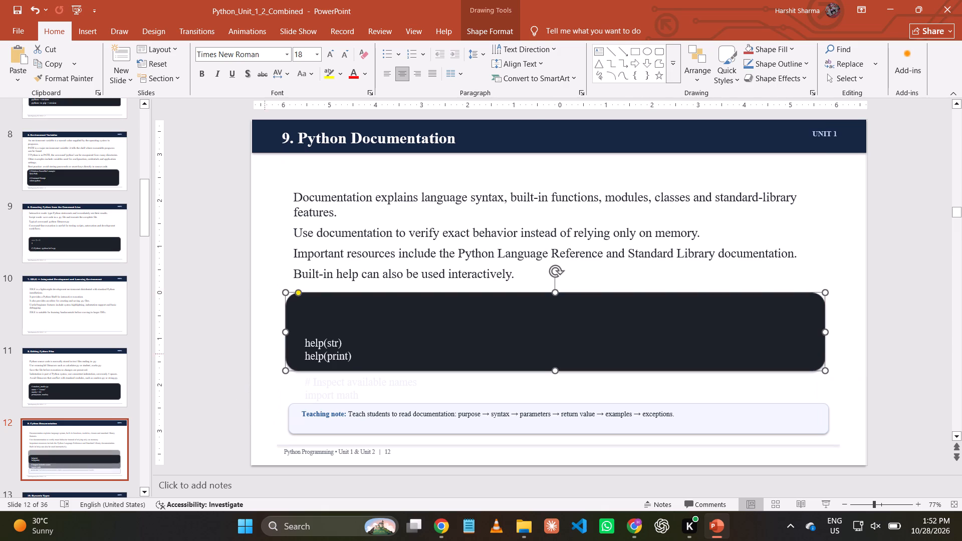
click(319, 344)
drag(385, 333, 389, 299)
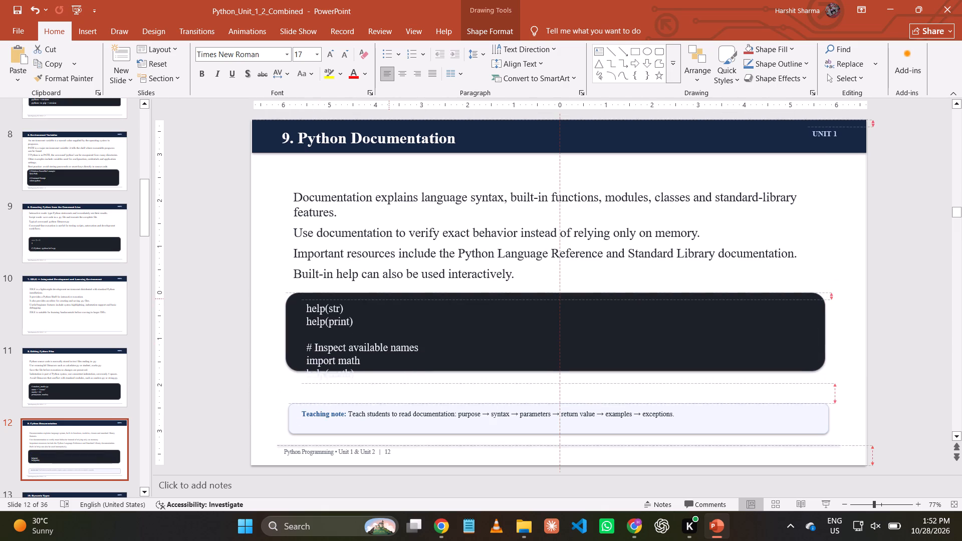
drag(389, 299, 388, 294)
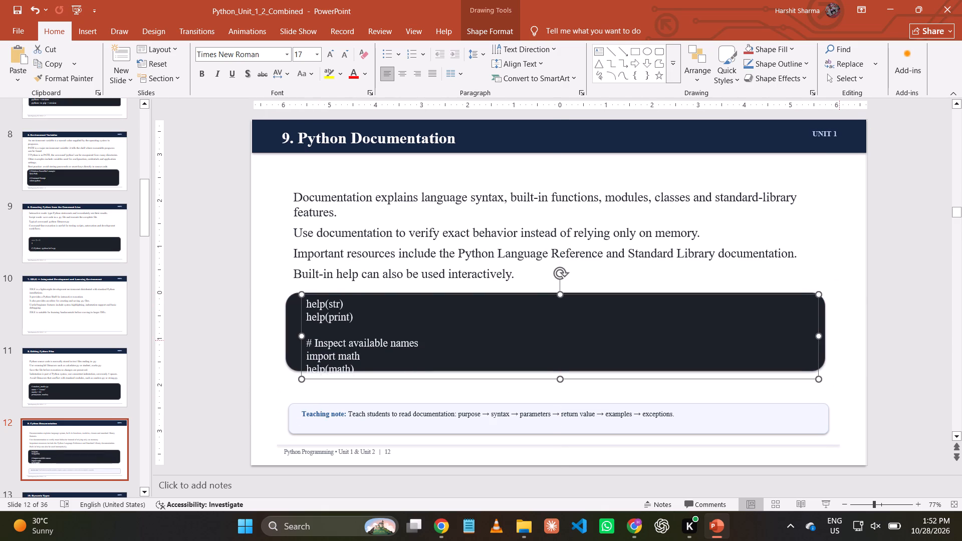
Extend the bottom edge of slide 12's dark box down to just above the teaching note, undoing any accidental background shift.
click(840, 340)
click(830, 338)
click(820, 340)
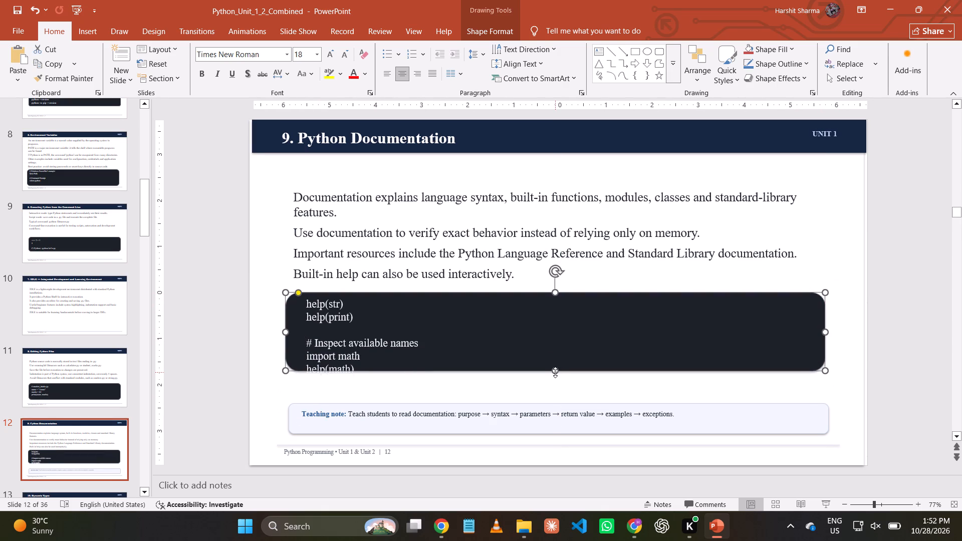
key(ctrl+z)
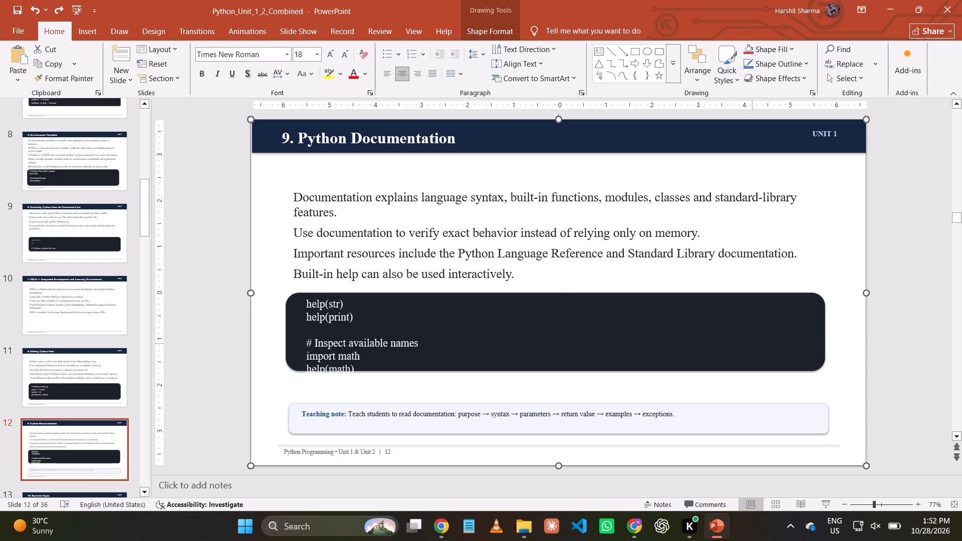
click(806, 325)
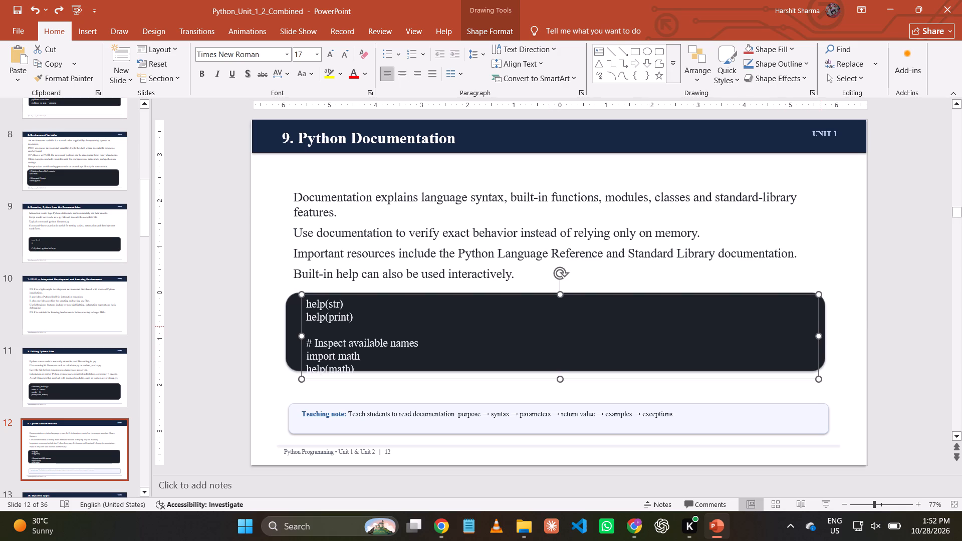
click(821, 326)
drag(555, 370, 557, 389)
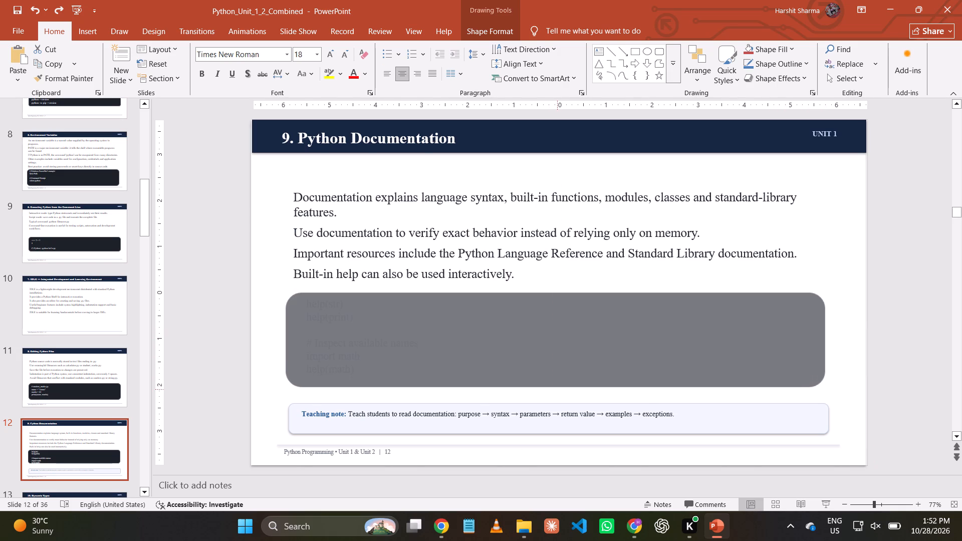
drag(557, 389, 557, 394)
Set all the code text in slide 12's dark box to 20 pt.
click(343, 363)
key(ctrl+a)
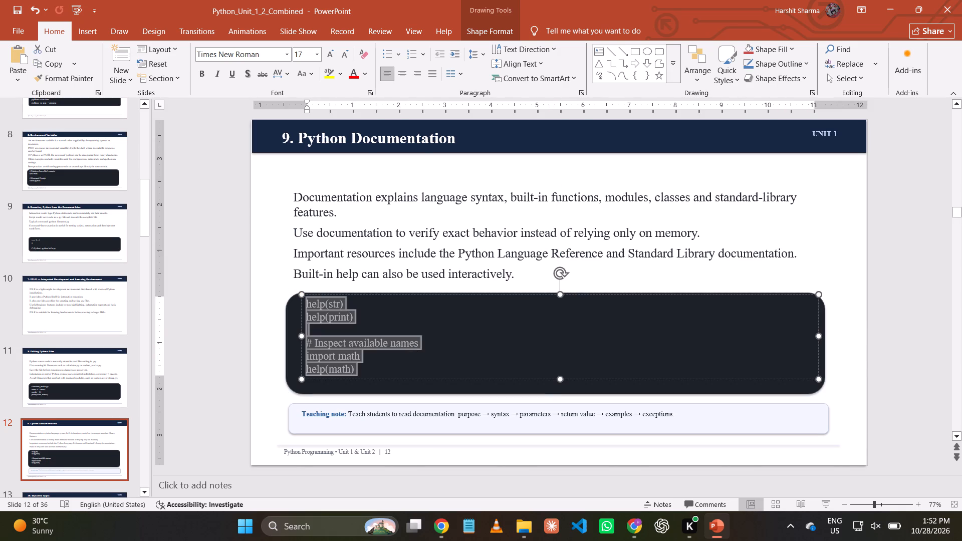
click(330, 55)
click(330, 55)
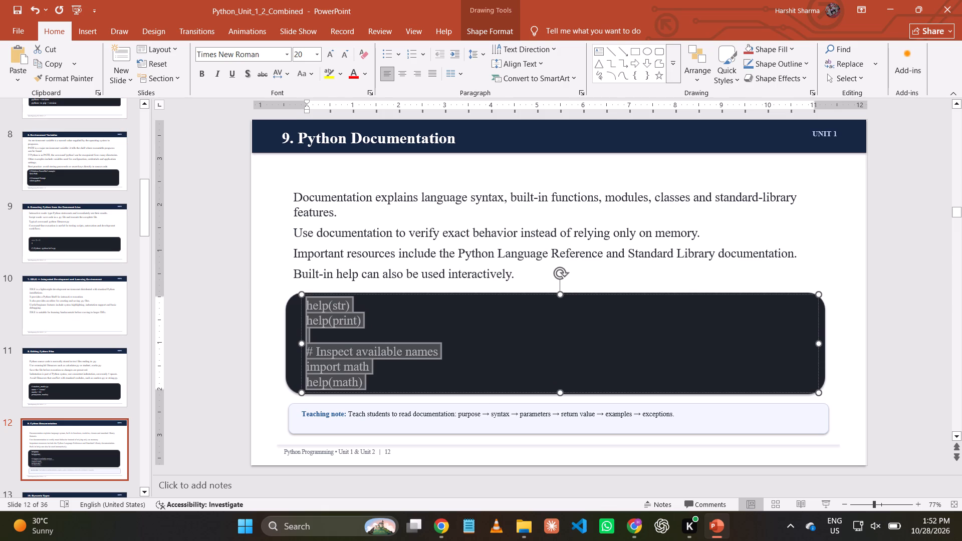
Delete "Teaching note: Teach students to" from the note at the bottom of slide 12 and save the deck.
click(414, 412)
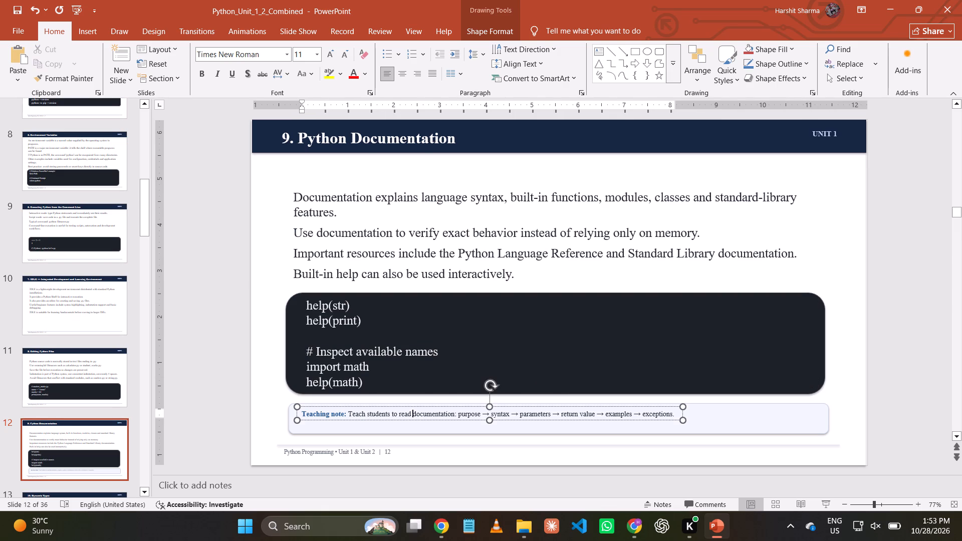
drag(399, 414, 348, 413)
drag(348, 413, 306, 413)
key(BackSpace)
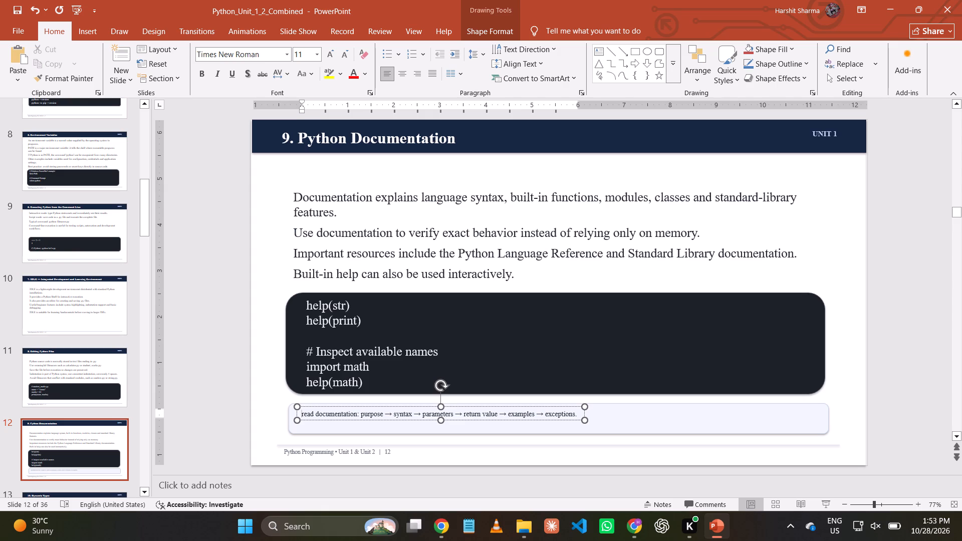
click(843, 389)
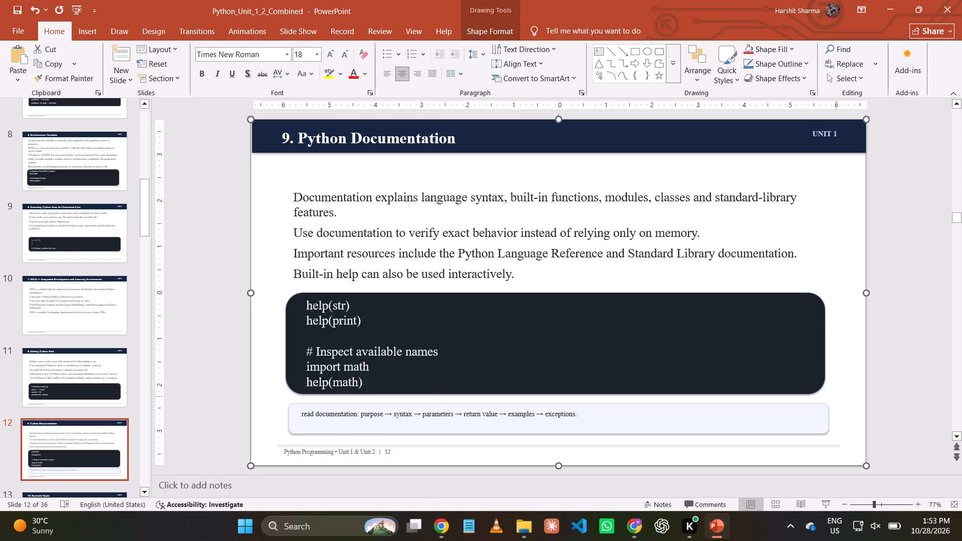
key(ctrl+s)
Set all the code text in the dark box on slide 13, Dynamic Types, to 20 pt.
scroll(88, 443, down, 1)
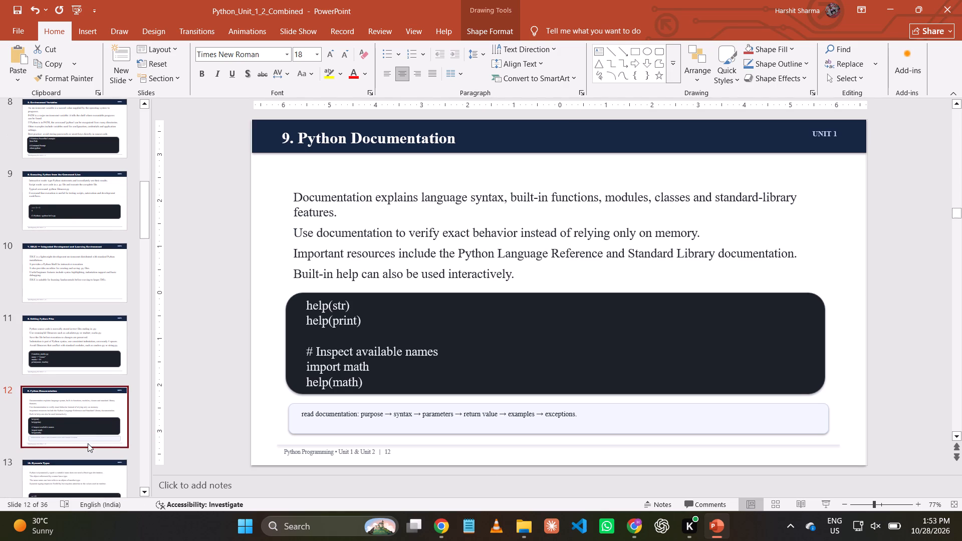
click(84, 476)
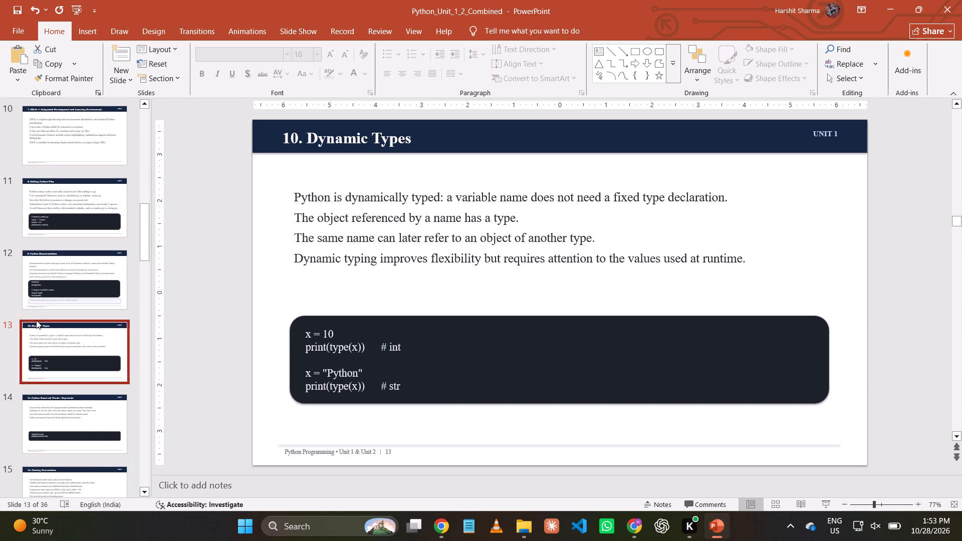
click(56, 299)
click(65, 347)
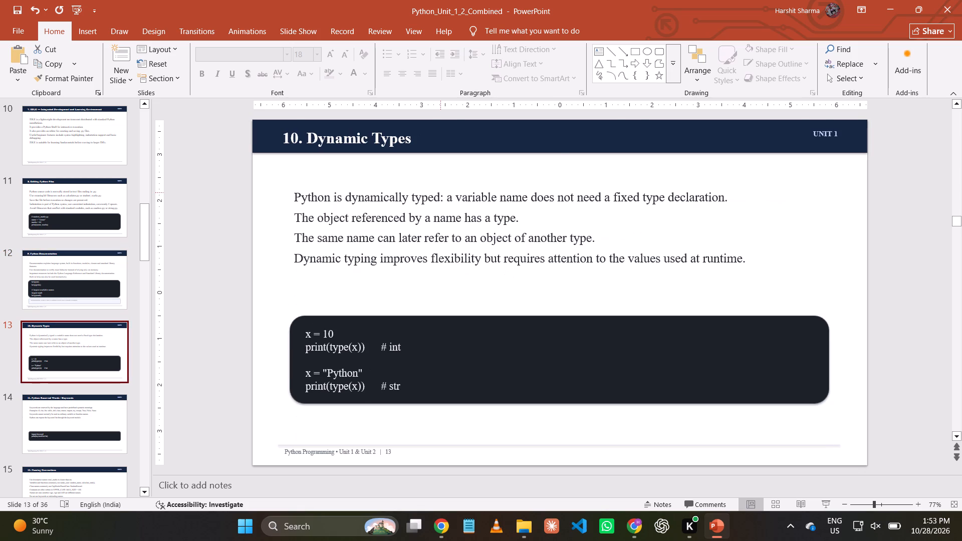
click(440, 199)
click(440, 355)
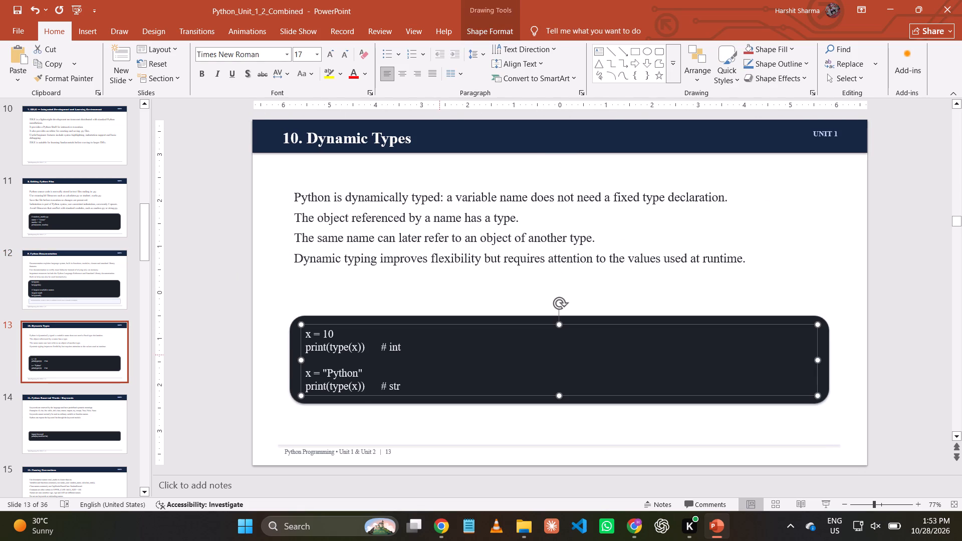
click(356, 388)
key(ctrl+a)
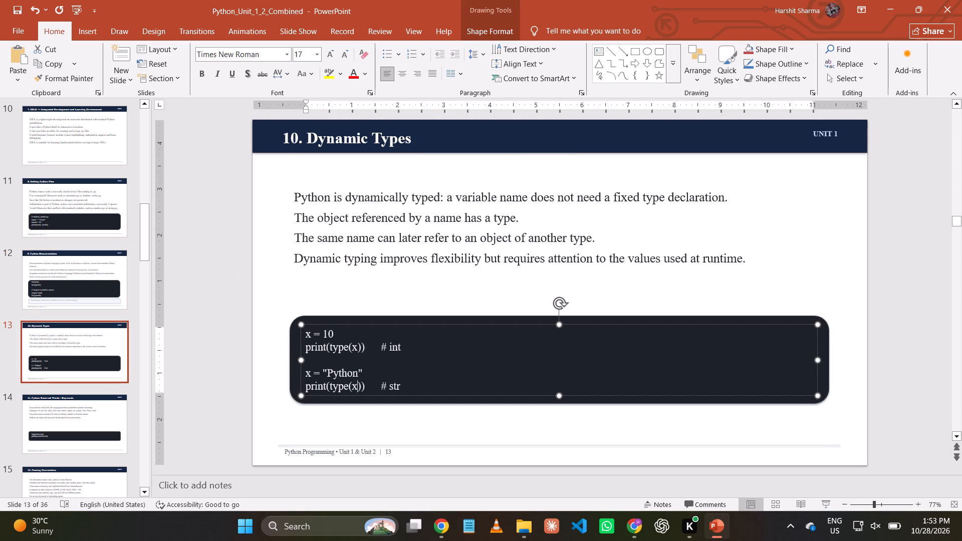
click(329, 54)
click(329, 54)
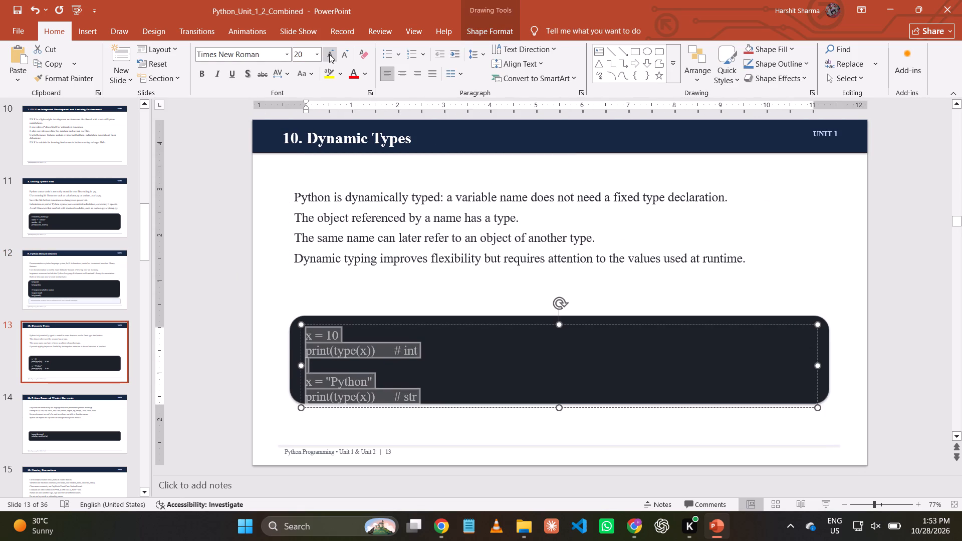
click(509, 432)
Move slide 13's code text box up slightly so all the code fits inside the dark box.
click(403, 359)
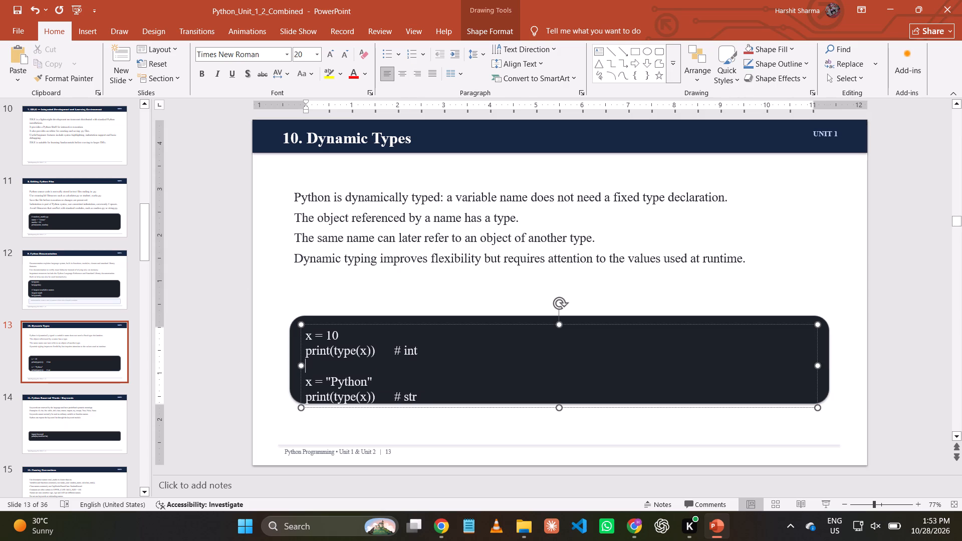
drag(452, 324, 450, 317)
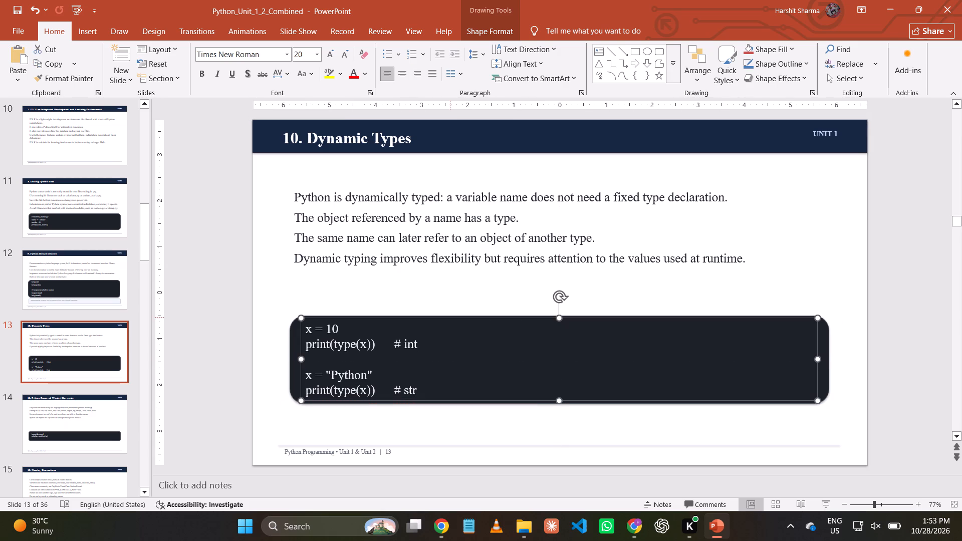
Set all the body text on slide 14, Python Reserved Words / Keywords, to 20 pt.
click(66, 307)
click(93, 428)
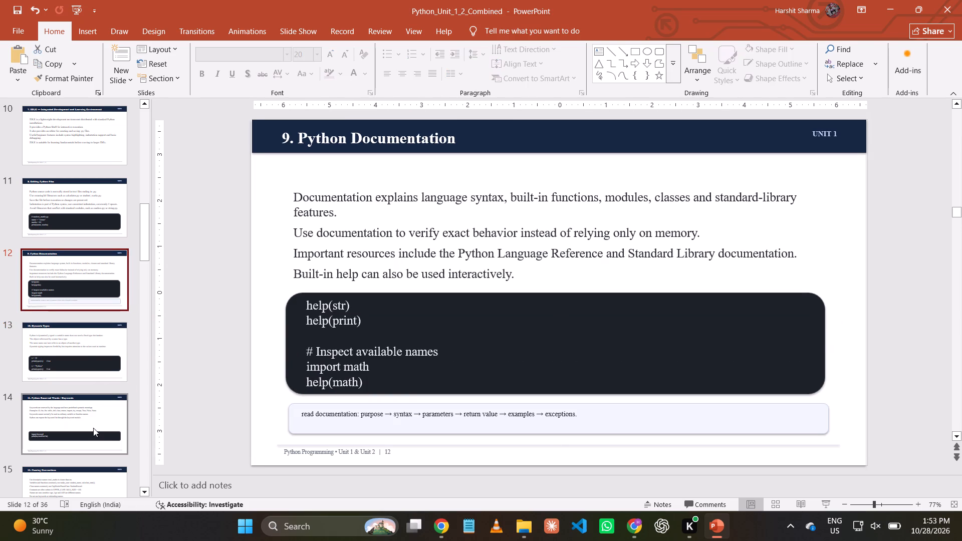
click(393, 220)
key(ctrl+a)
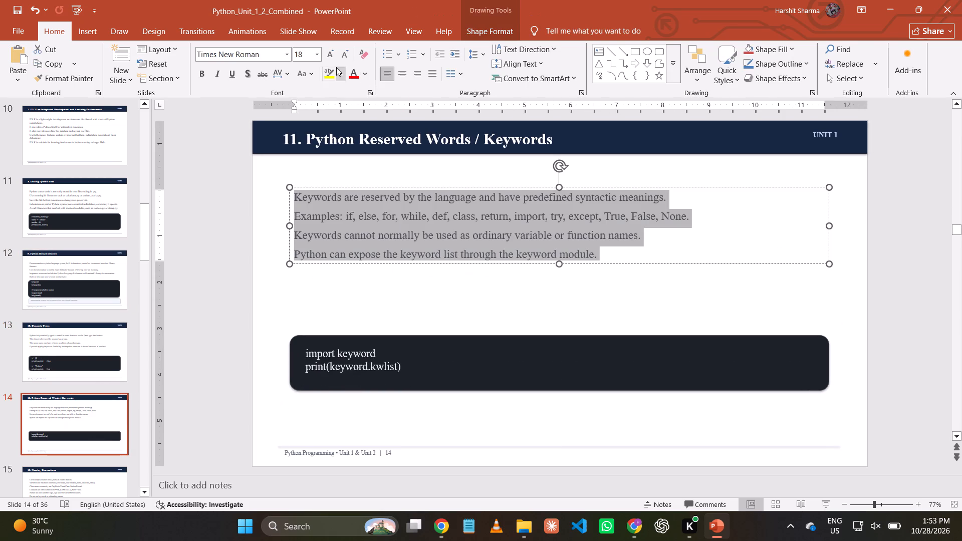
click(327, 47)
Set all the code text in slide 14's dark box to 20 pt and save the deck.
click(343, 373)
click(345, 368)
key(ctrl+a)
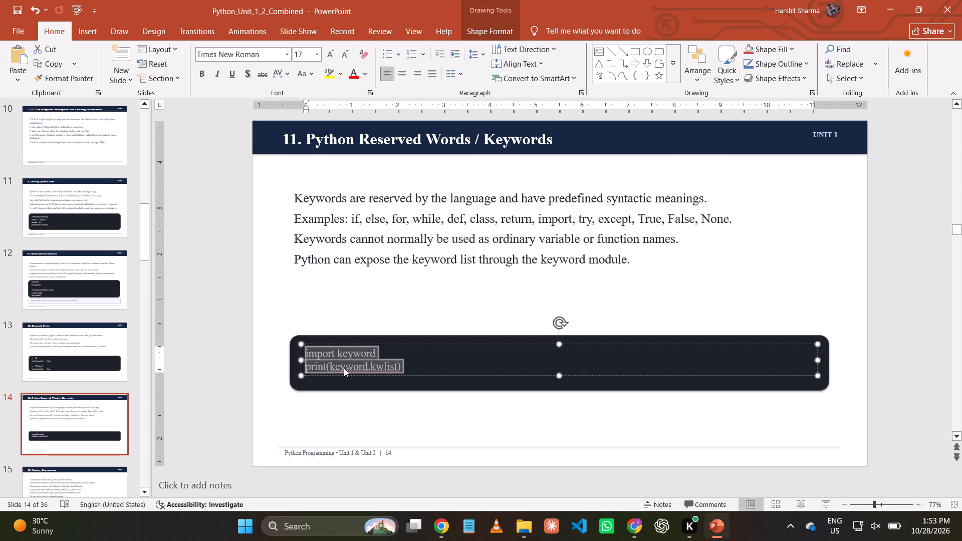
double_click(325, 48)
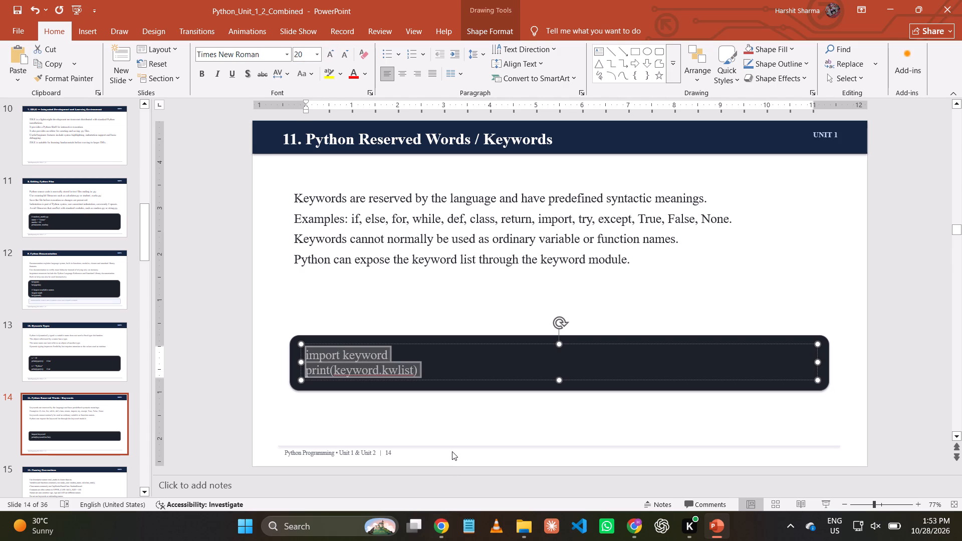
click(452, 451)
key(ctrl+s)
Set all the body text on slide 15, Naming Conventions, to 20 pt.
click(111, 434)
scroll(118, 422, down, 3)
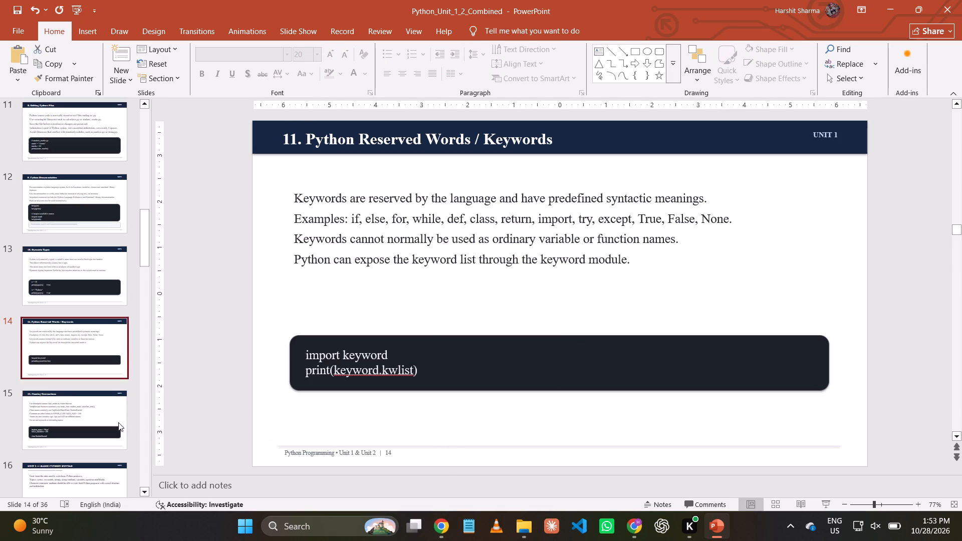
scroll(118, 422, down, 3)
click(47, 303)
click(411, 241)
key(ctrl+a)
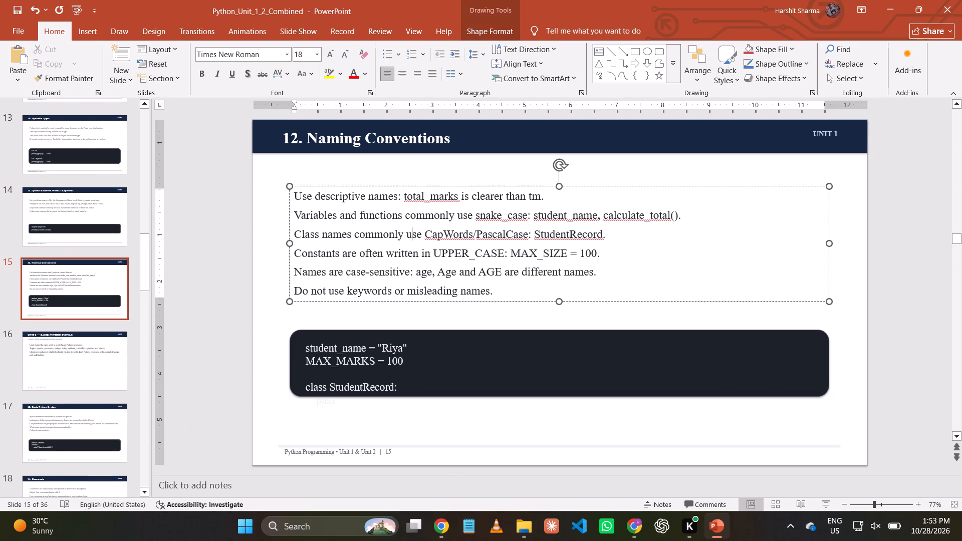
click(335, 56)
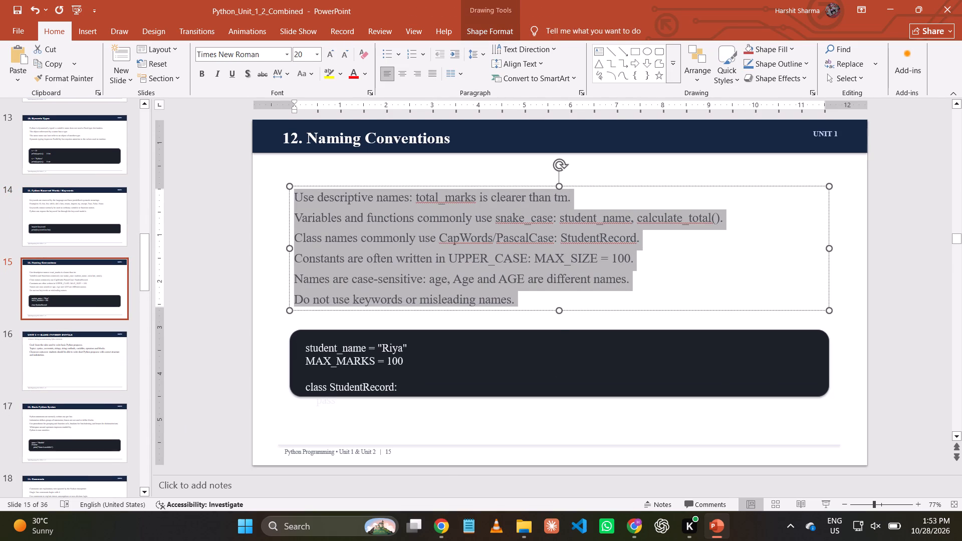
Set all the code text in slide 15's dark box to 20 pt.
click(321, 343)
key(ctrl+a)
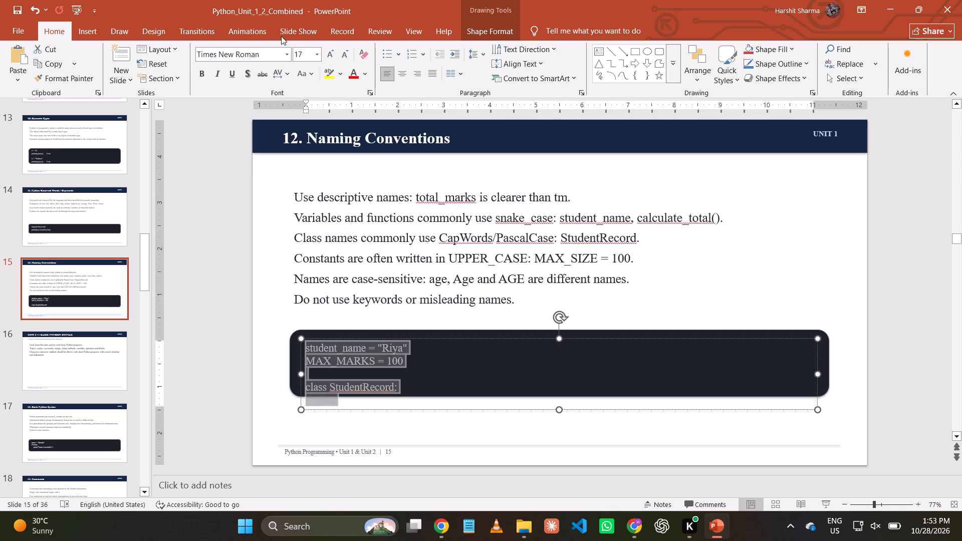
click(332, 59)
click(333, 59)
click(465, 446)
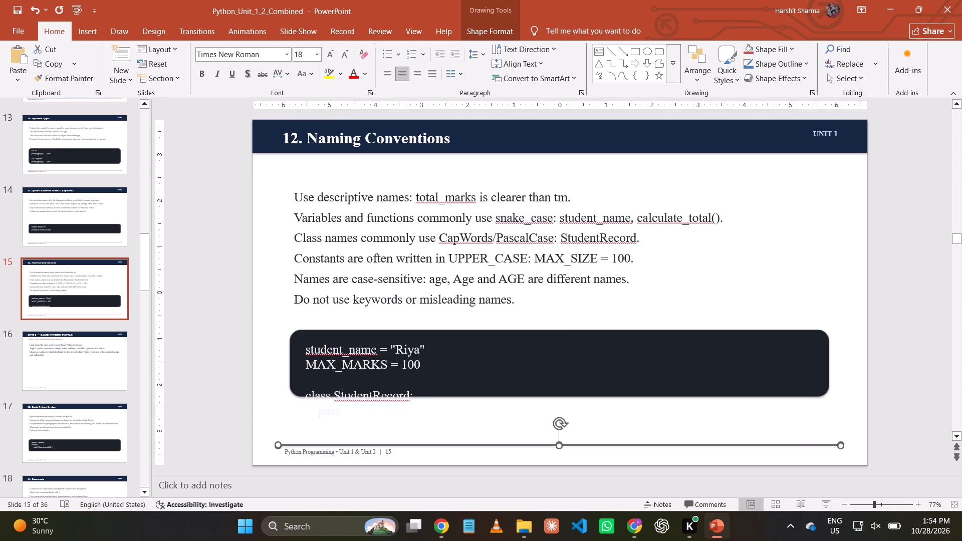
Extend slide 15's dark code box downward to just above the footer line so it encloses all the code, and save the deck.
click(487, 365)
click(760, 331)
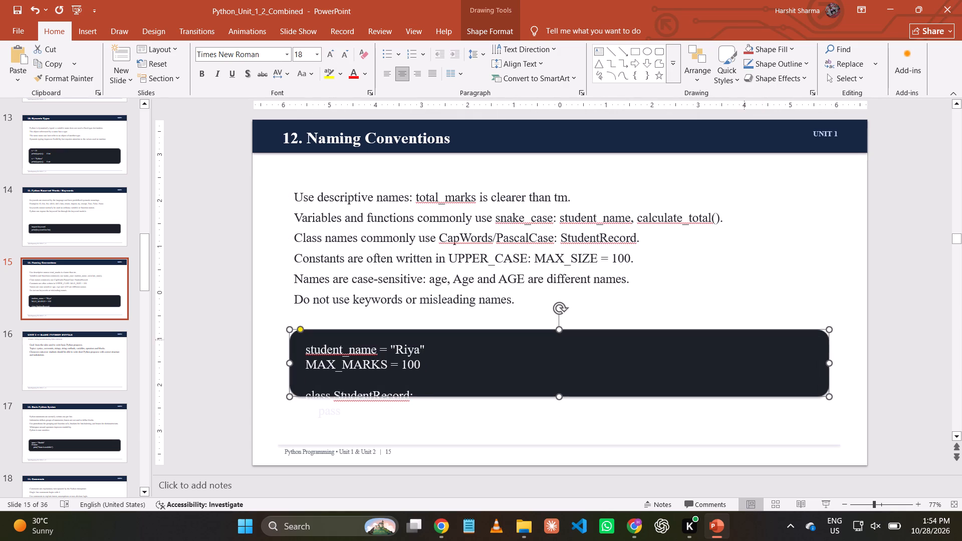
drag(558, 397, 558, 422)
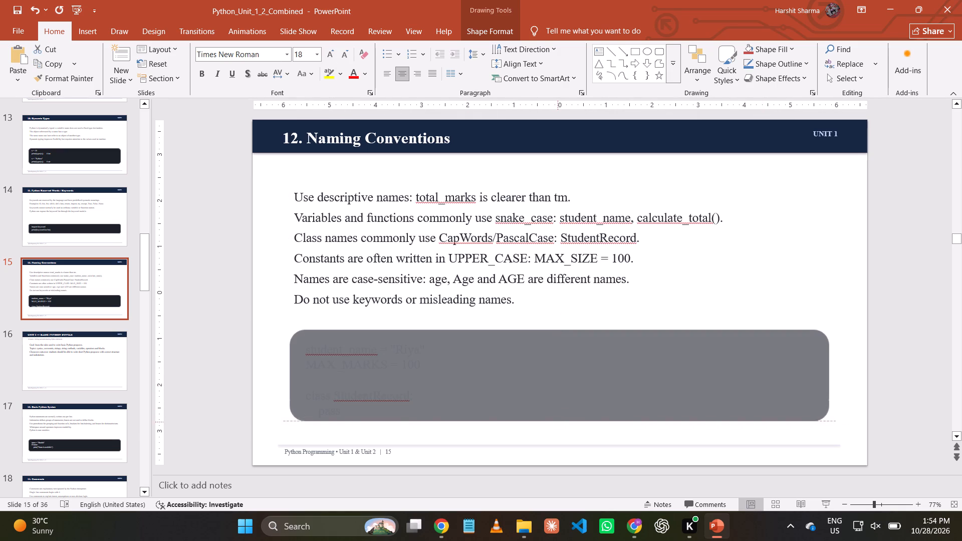
drag(558, 422, 558, 435)
click(791, 259)
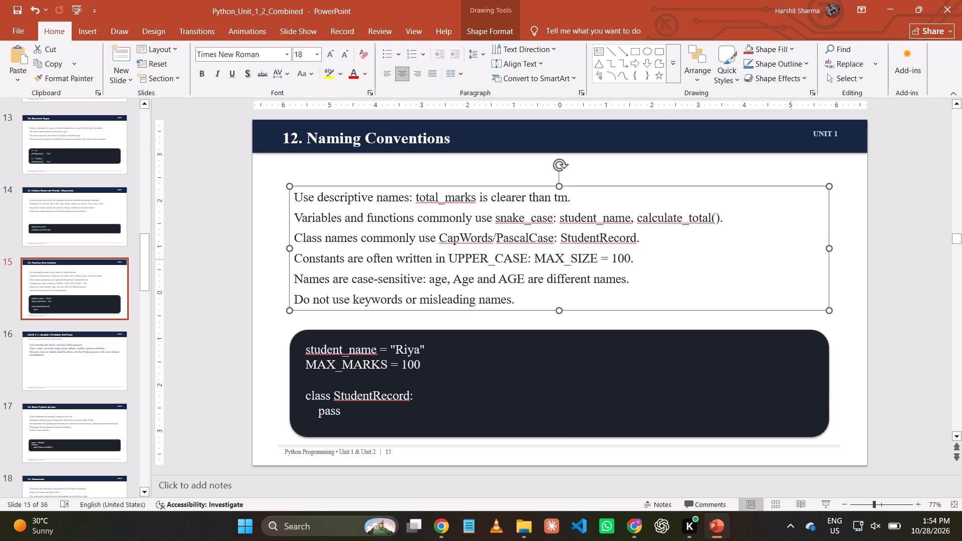
key(ctrl+s)
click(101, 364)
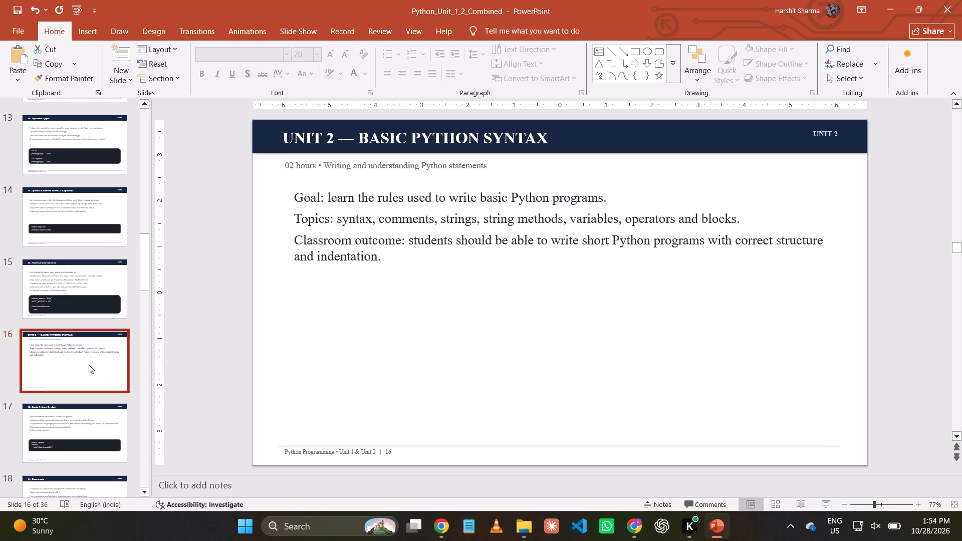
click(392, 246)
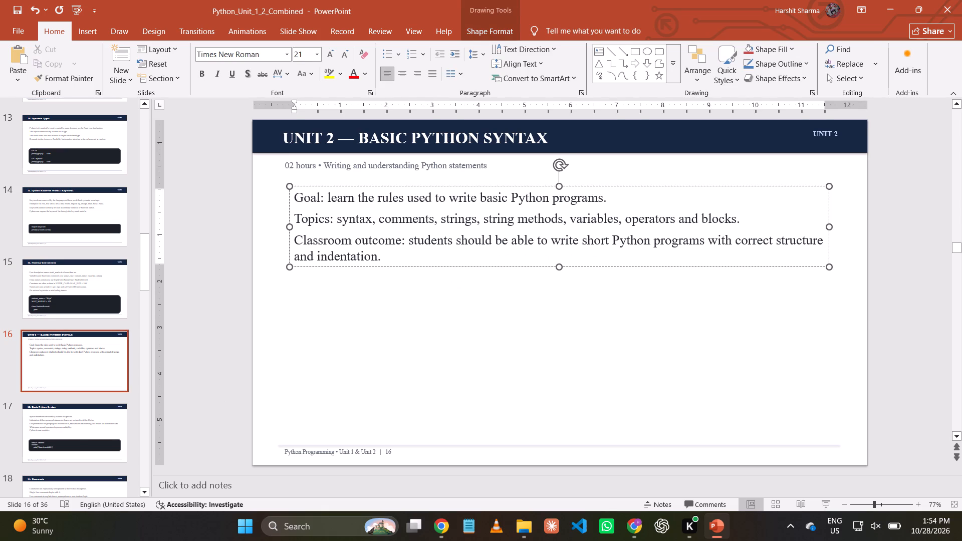
Set all the body text on slide 17, Basic Python Syntax, to 20 pt.
click(109, 443)
click(427, 249)
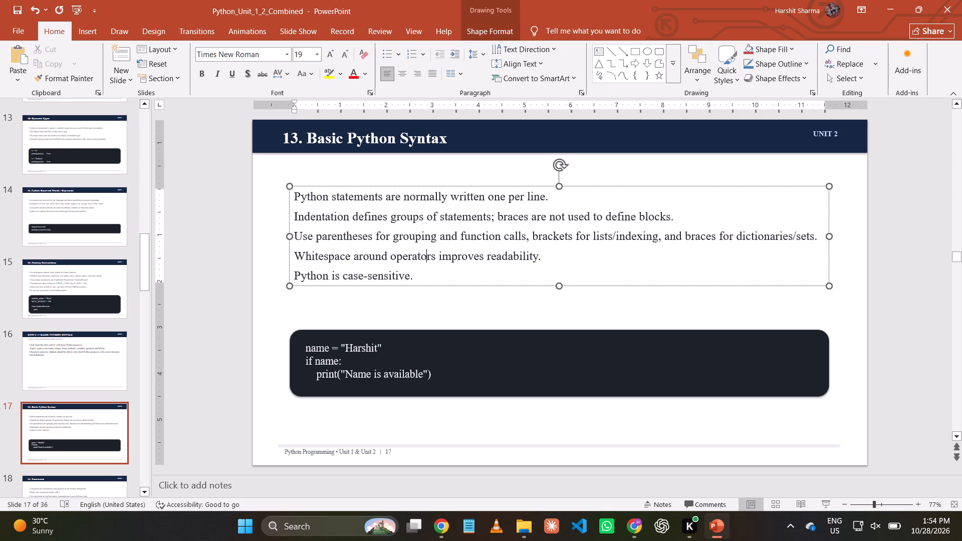
key(ctrl+a)
click(333, 51)
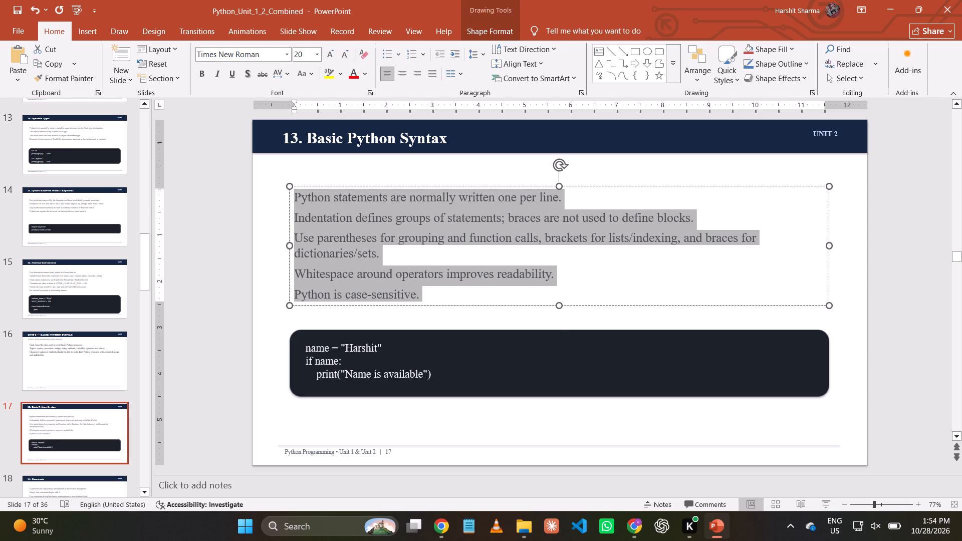
Set all the code text in slide 17's dark box to 20 pt and save the deck.
click(362, 358)
key(ctrl+a)
click(330, 53)
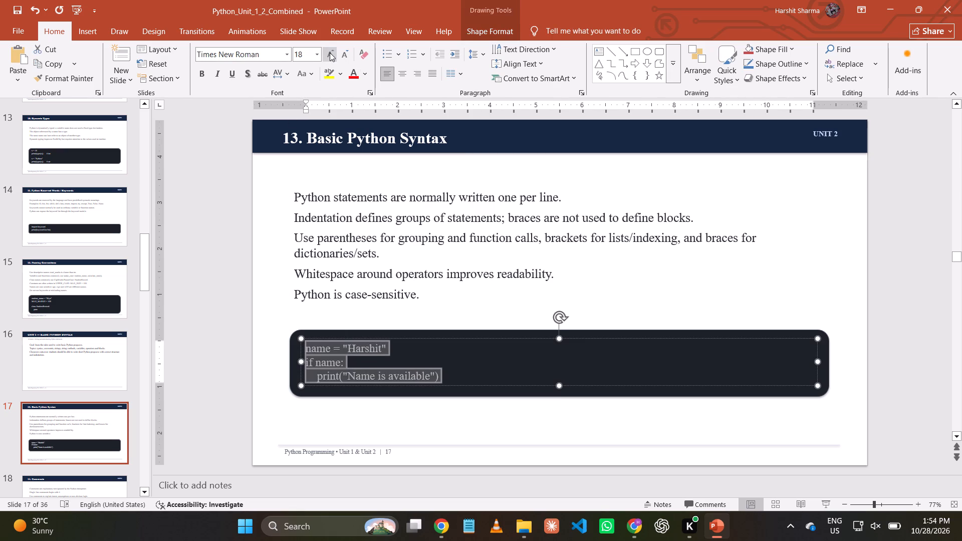
click(330, 53)
click(400, 427)
key(ctrl+s)
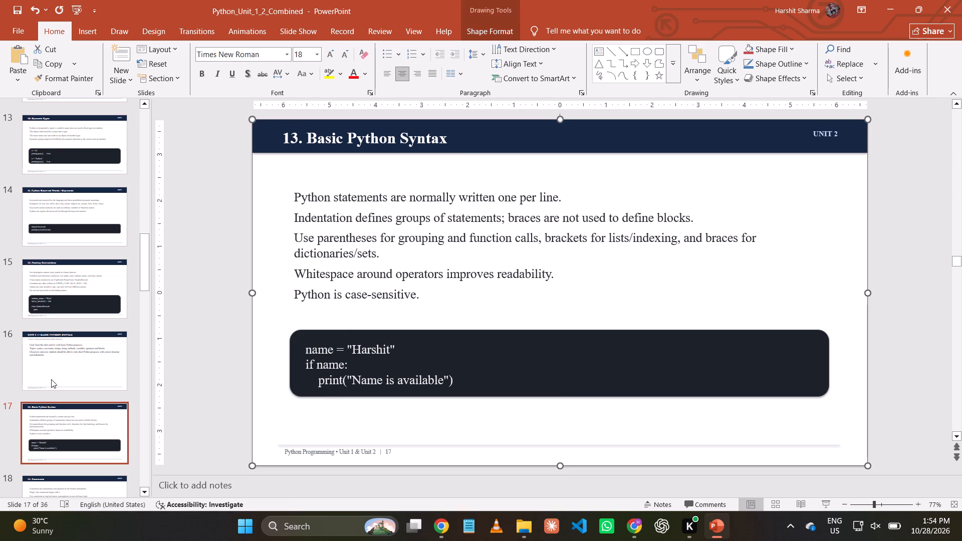
Set all the body text on slide 18, Comments, to 24 pt.
scroll(50, 374, down, 7)
click(60, 259)
click(324, 233)
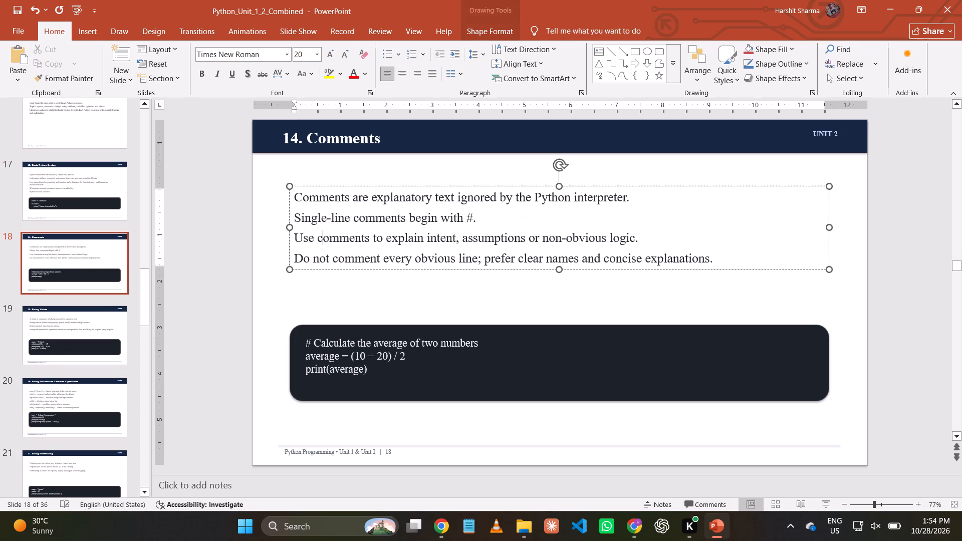
key(ctrl+a)
click(327, 50)
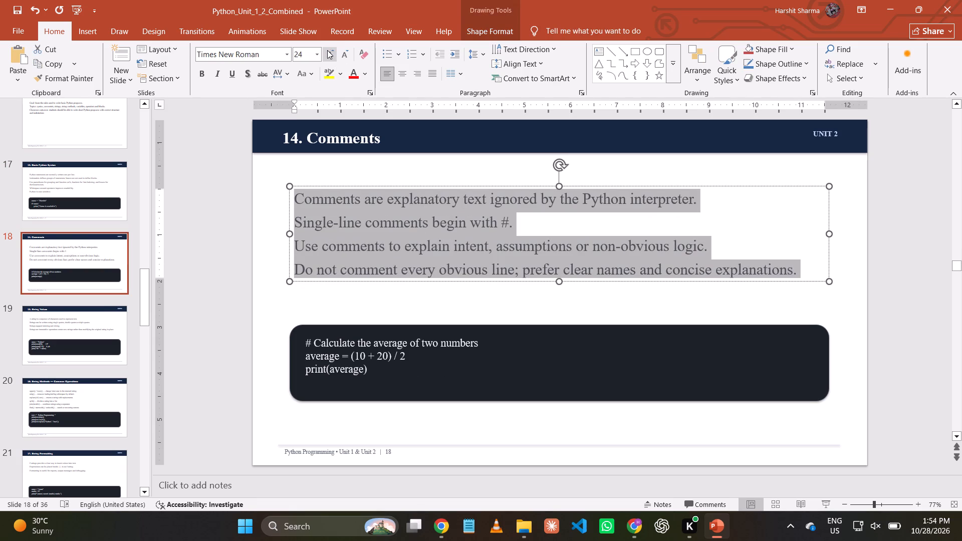
Set all the code text in slide 18's dark box to 20 pt.
click(316, 373)
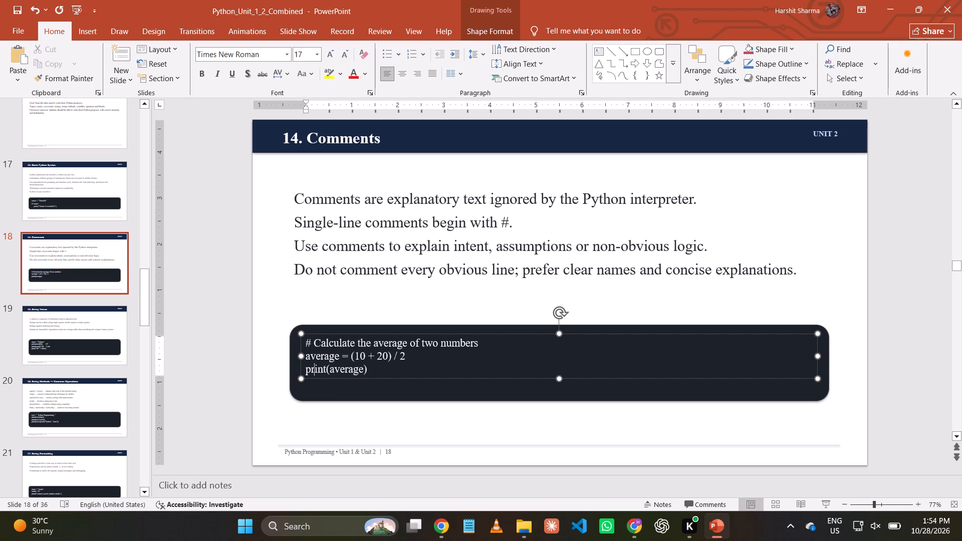
key(ctrl+a)
click(332, 51)
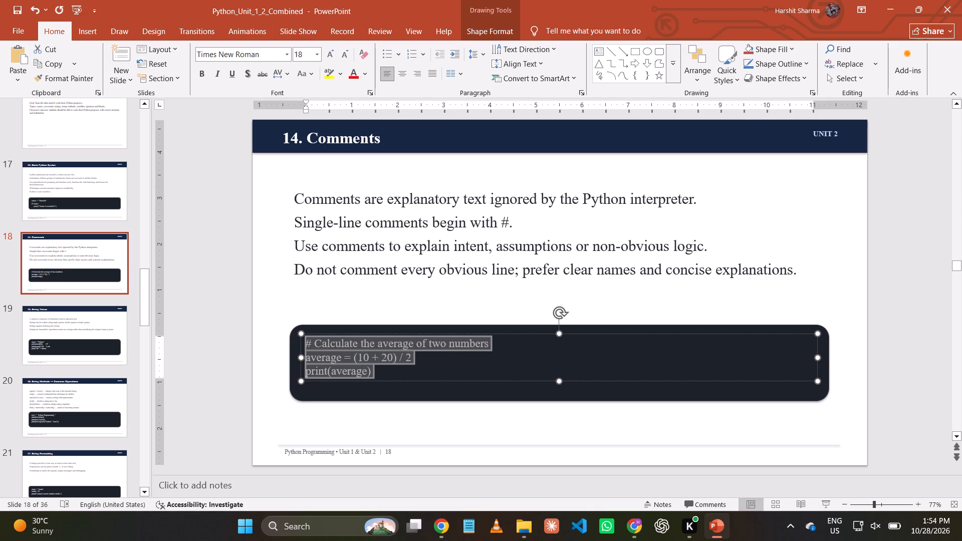
click(334, 53)
Set all the code text in the dark box on slide 19, String Values, to 20 pt.
click(56, 401)
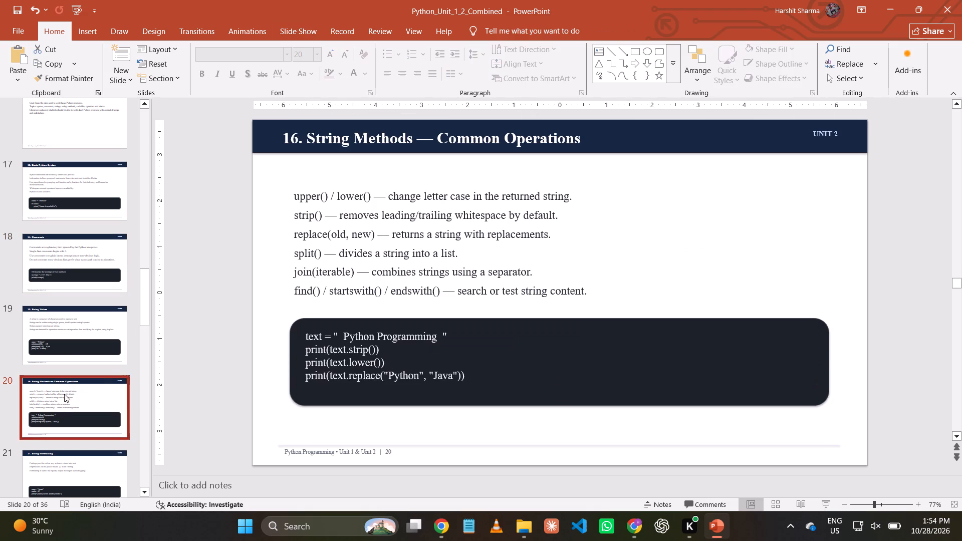
click(73, 343)
click(71, 395)
click(81, 339)
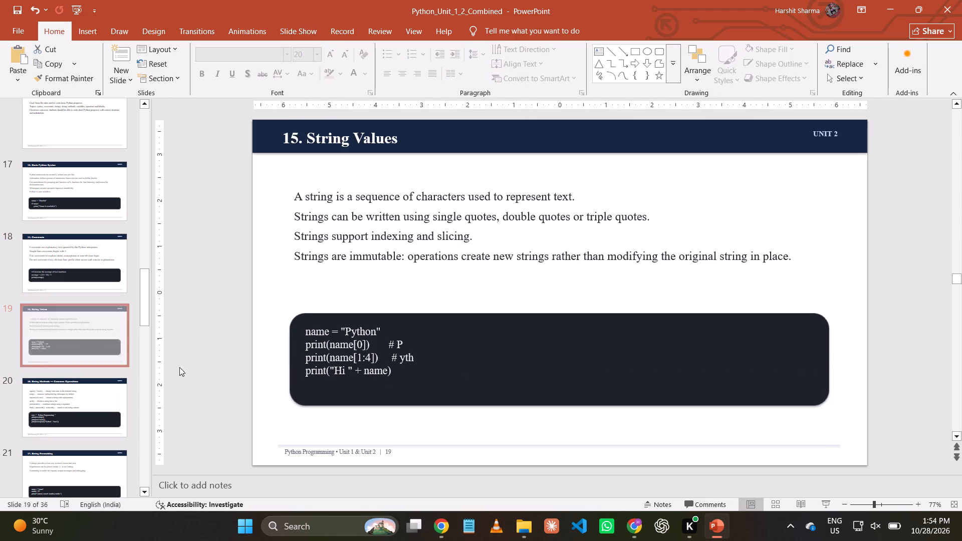
click(389, 349)
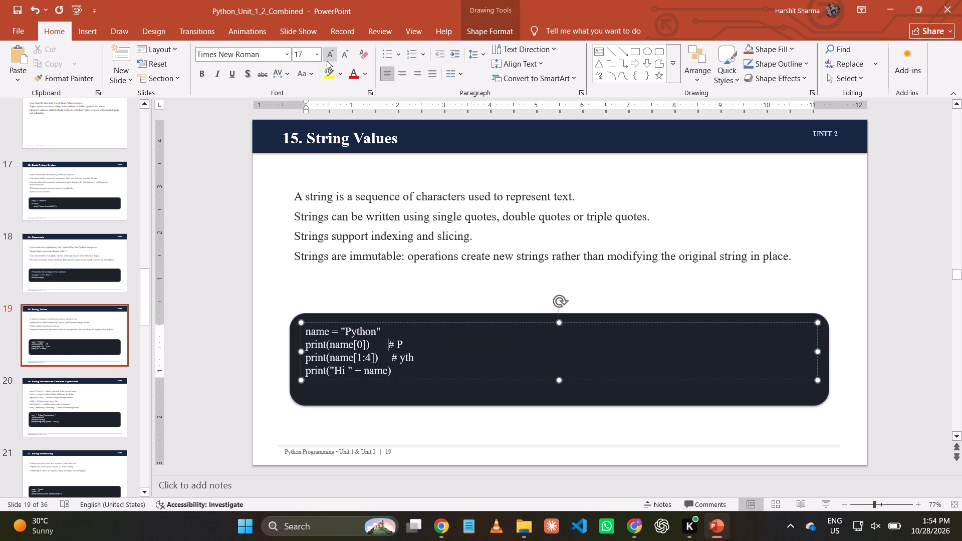
key(ctrl+a)
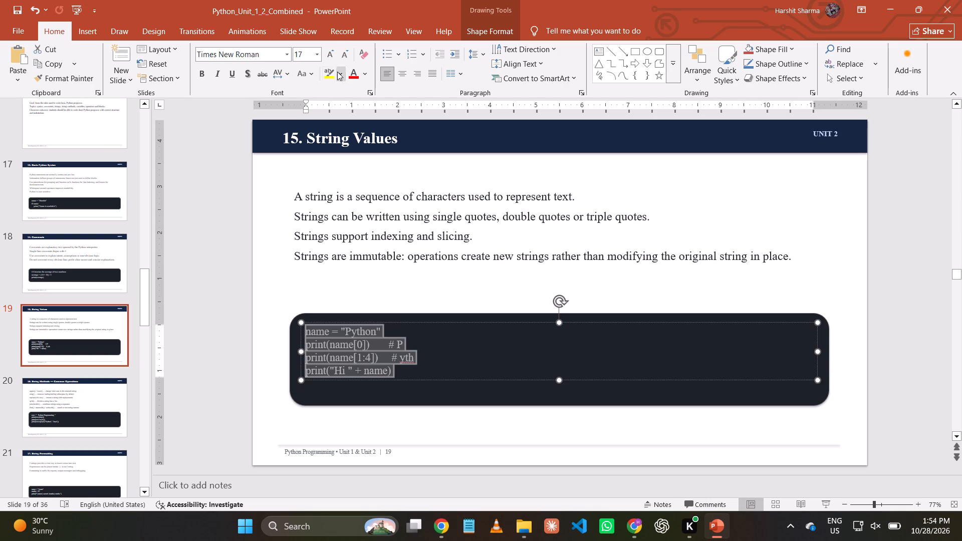
click(331, 57)
click(331, 57)
Set all the body text on slide 19 to 24 pt.
click(346, 213)
key(ctrl+a)
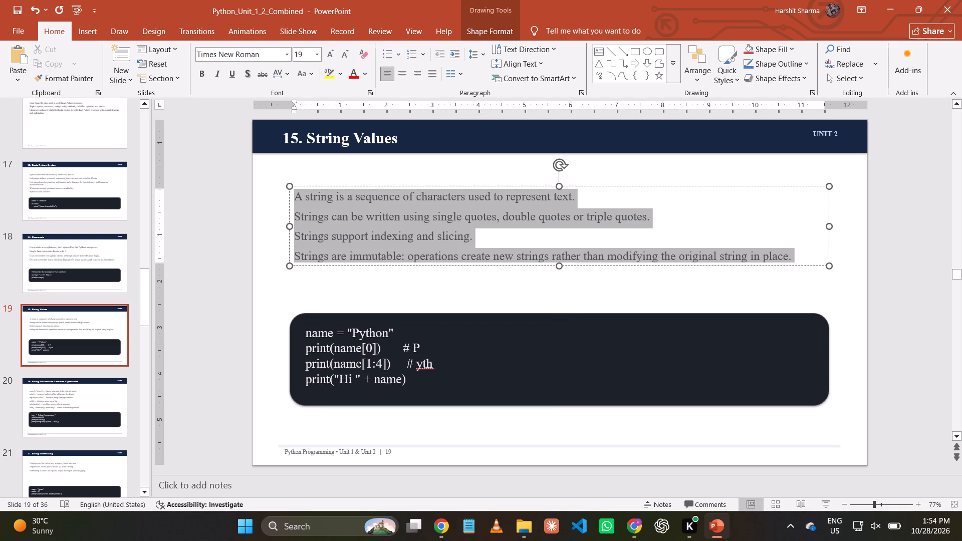
double_click(333, 60)
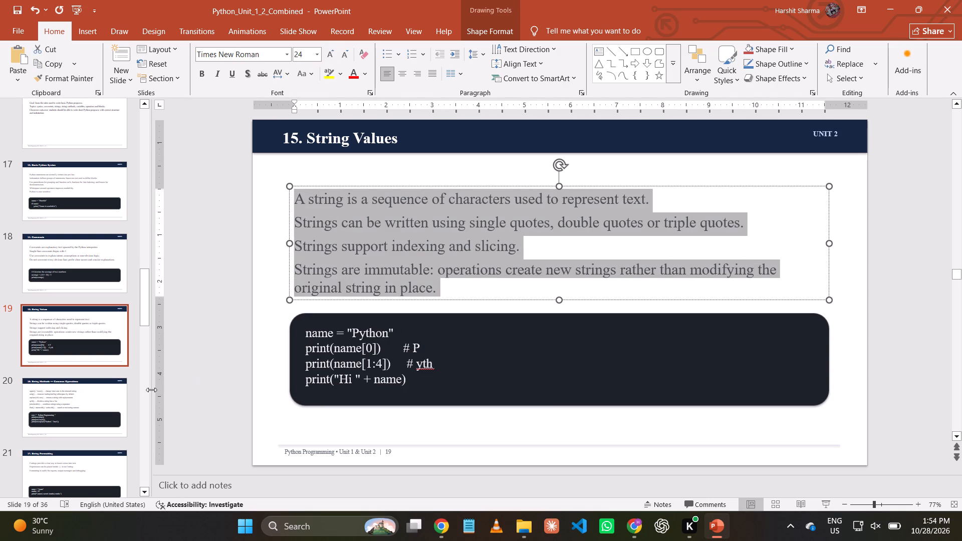
Set all the code text in the dark box on slide 20, String Methods — Common Operations, to 20 pt.
click(118, 390)
click(320, 367)
key(ctrl+a)
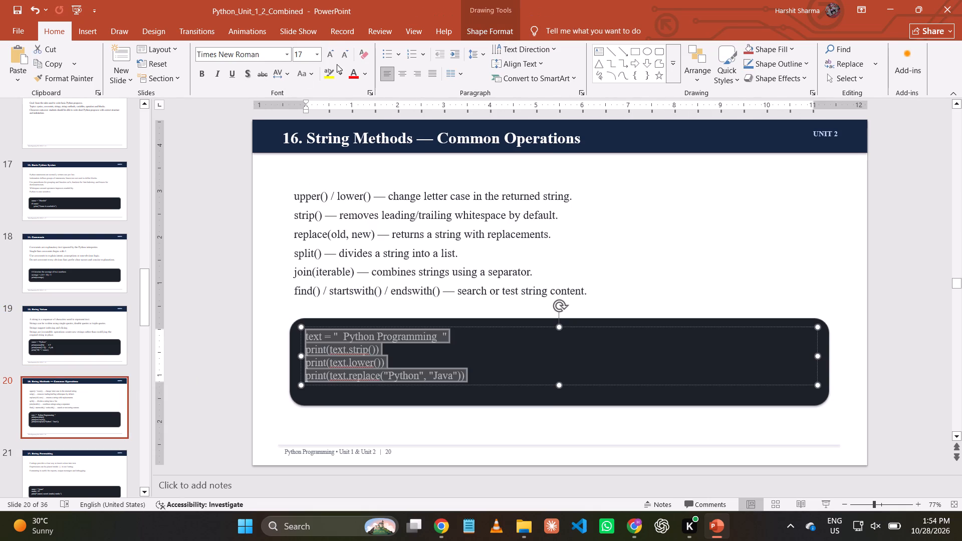
double_click(326, 61)
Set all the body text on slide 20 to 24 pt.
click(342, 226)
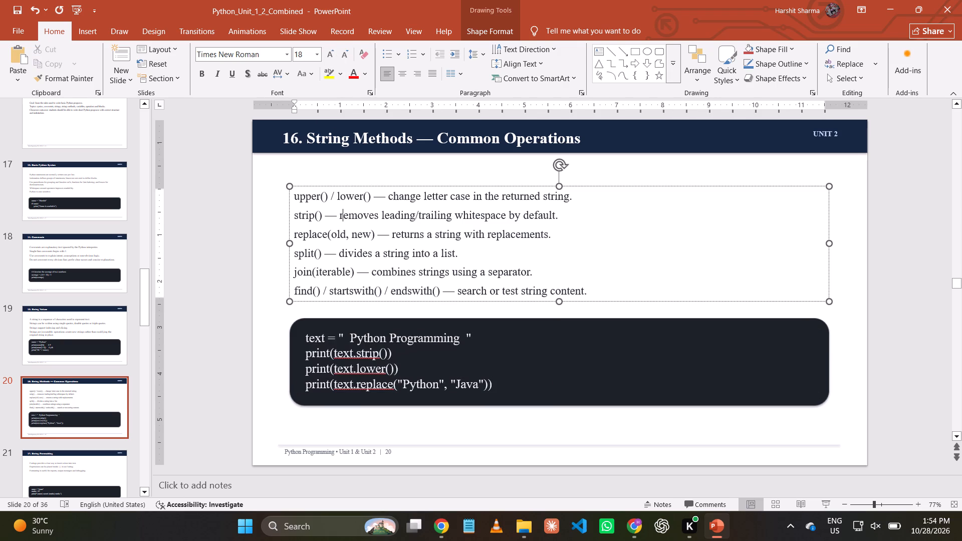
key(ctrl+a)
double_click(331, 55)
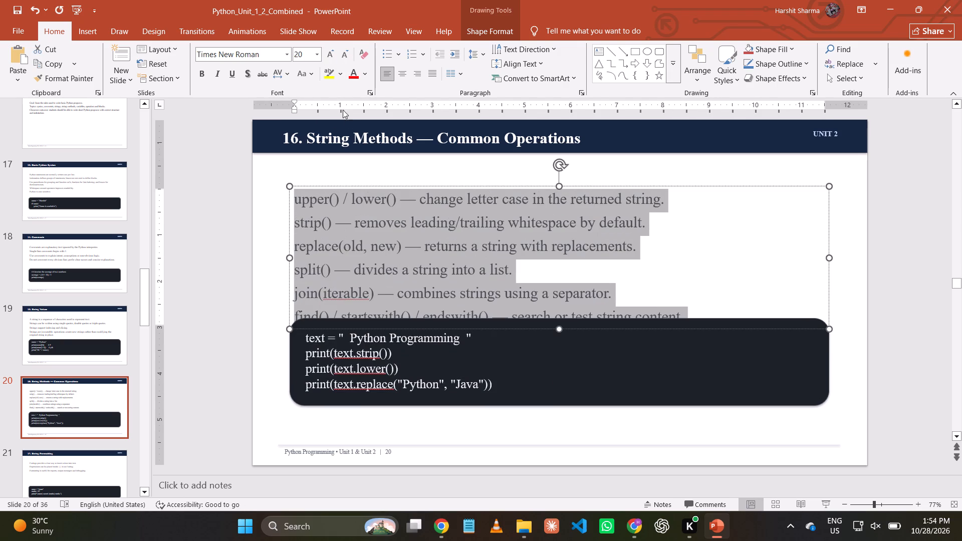
Set all the body text on slide 20 to 20 pt so it clears the dark code box.
click(525, 378)
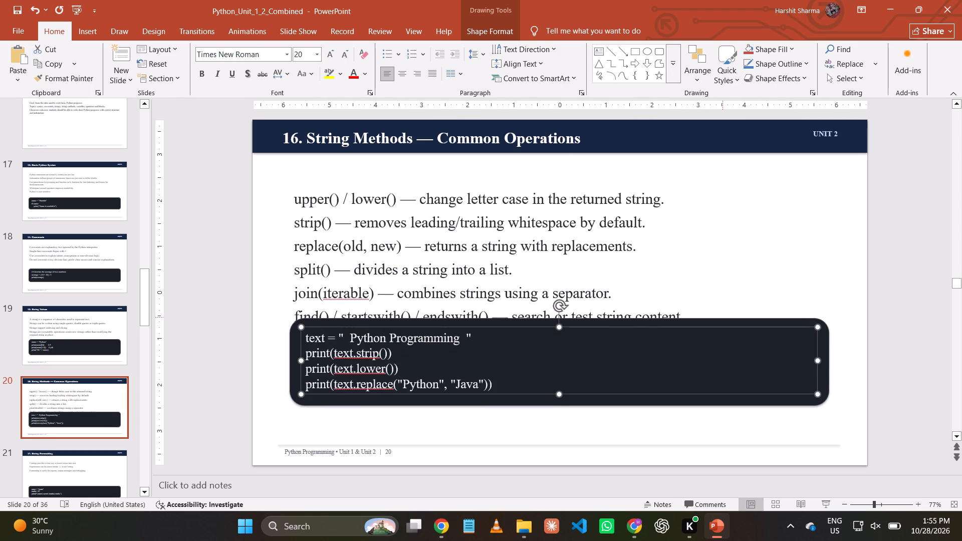
click(723, 318)
click(525, 265)
key(ctrl+a)
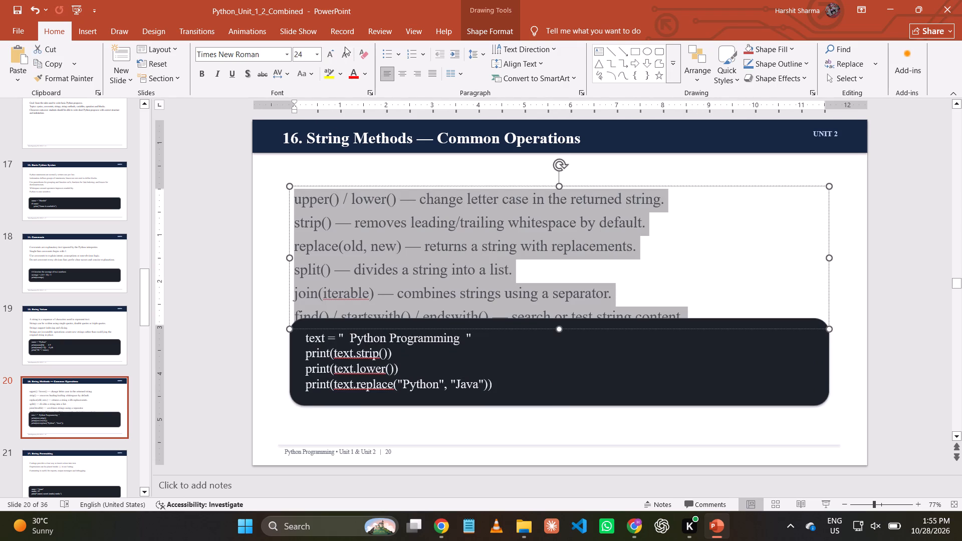
click(343, 54)
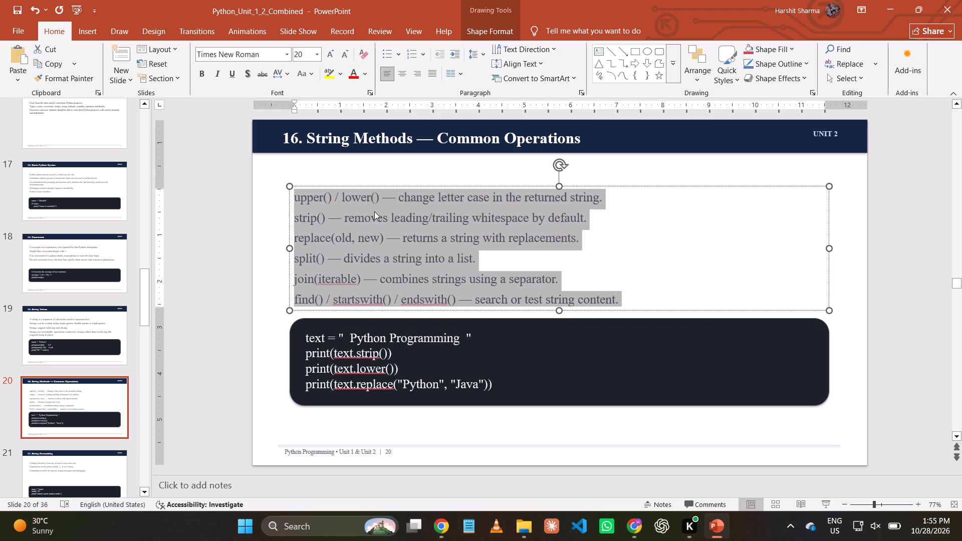
Set all the body text on slide 21, String Formatting, to 24 pt.
click(78, 473)
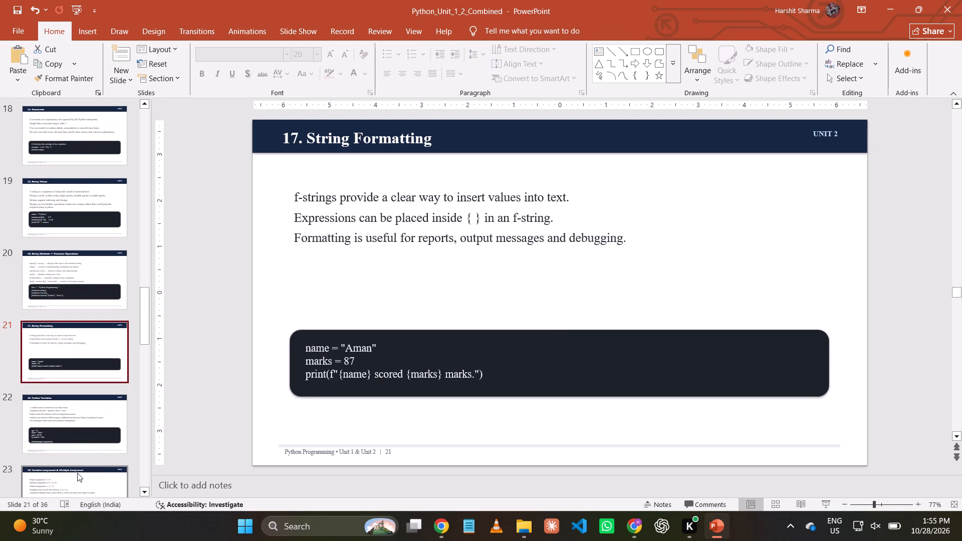
click(371, 198)
key(ctrl+a)
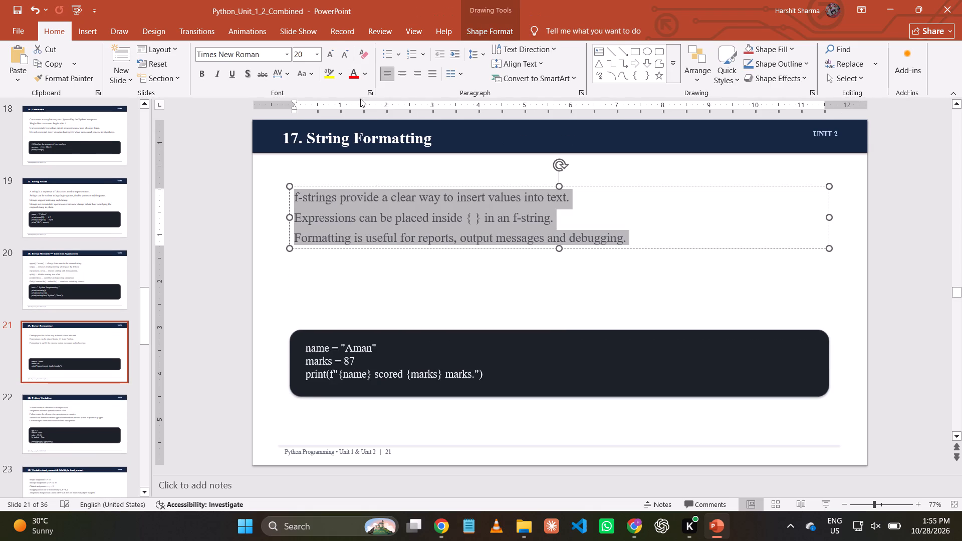
click(332, 54)
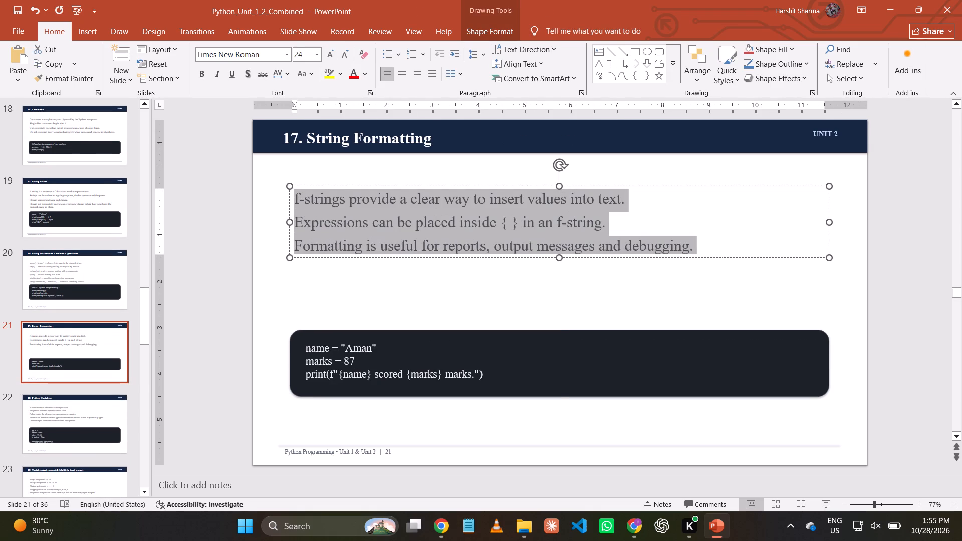
Set all the code text in the dark box on slide 21 to 20 pt.
click(374, 386)
click(374, 374)
key(ctrl+a)
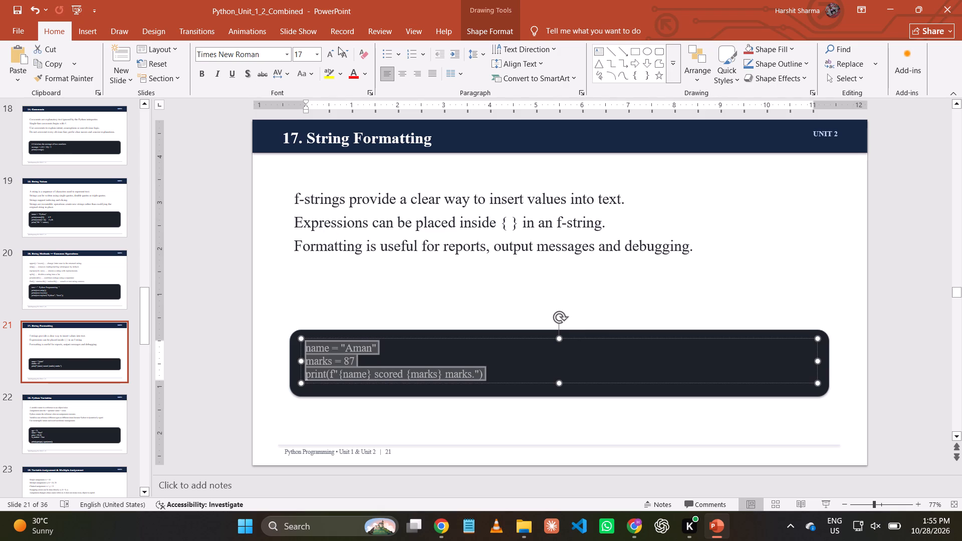
click(327, 48)
click(327, 48)
Set all the body text on slide 22, Python Variables, to 24 pt.
click(114, 404)
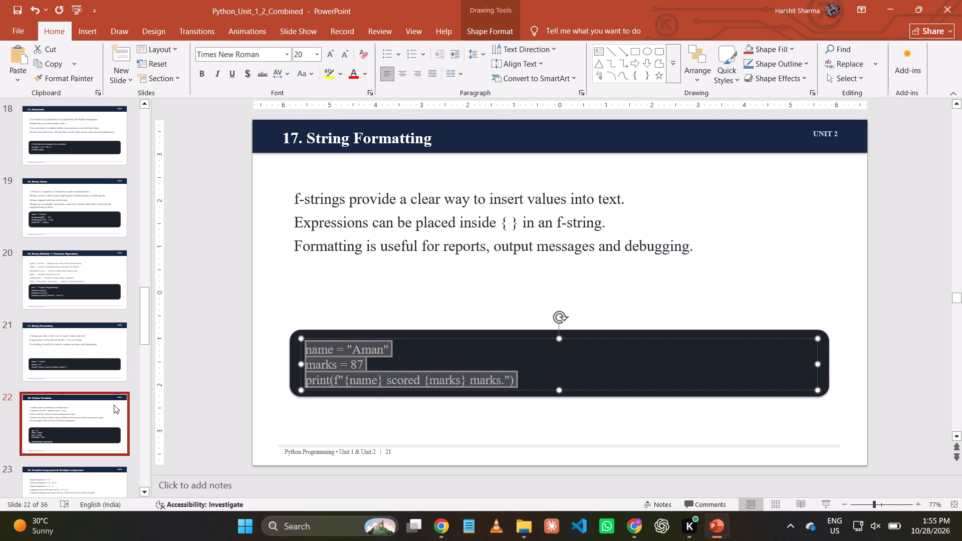
click(450, 233)
key(ctrl+a)
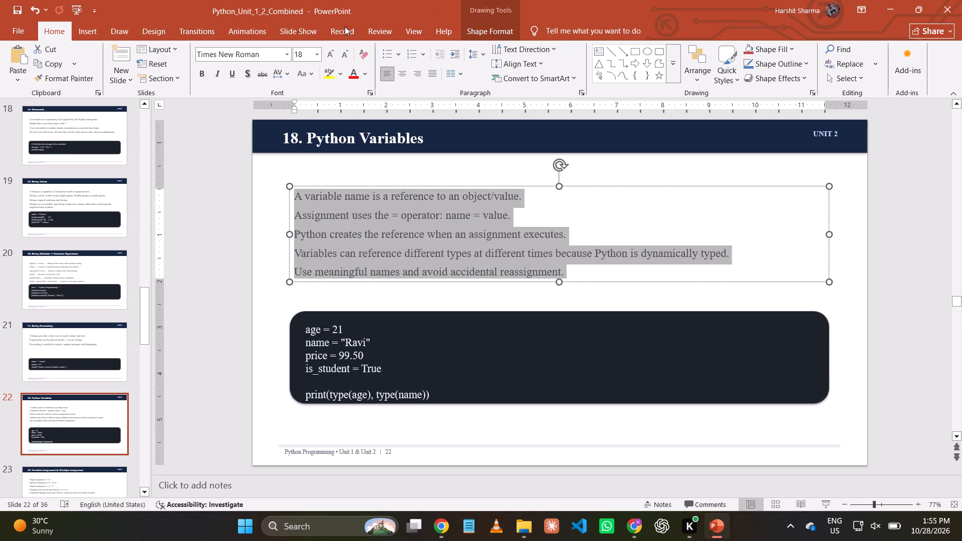
click(333, 55)
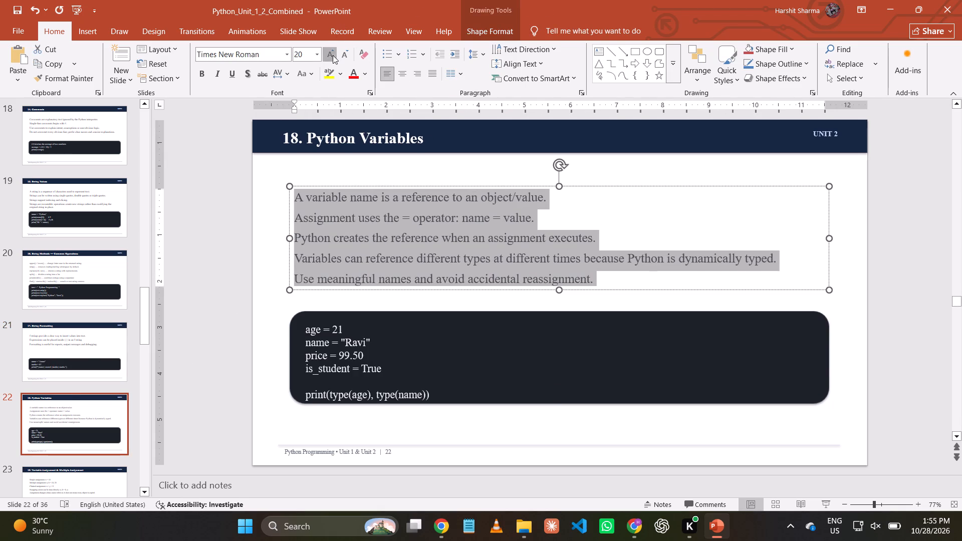
click(333, 55)
click(341, 47)
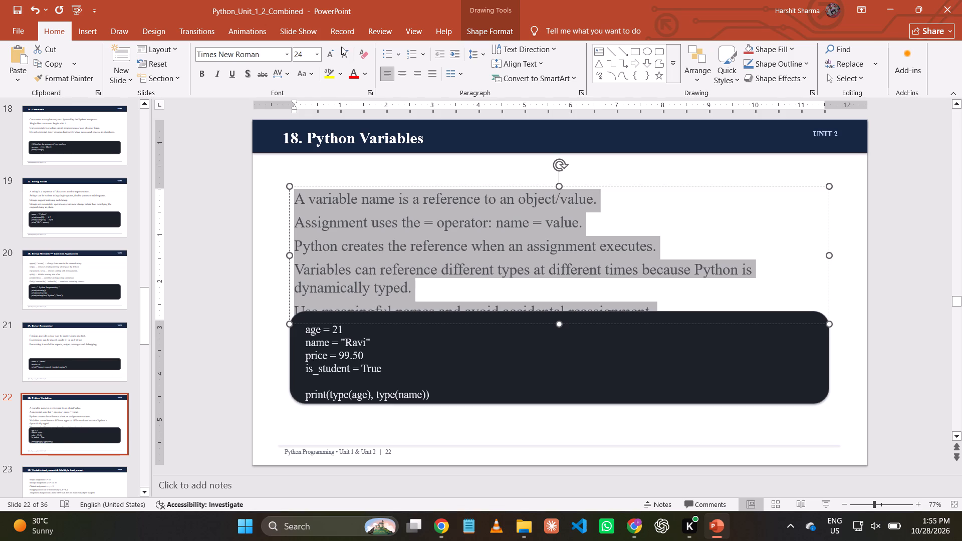
Move the body text box on slide 22 up and slightly left so its last line clears the dark code box.
drag(439, 184, 422, 166)
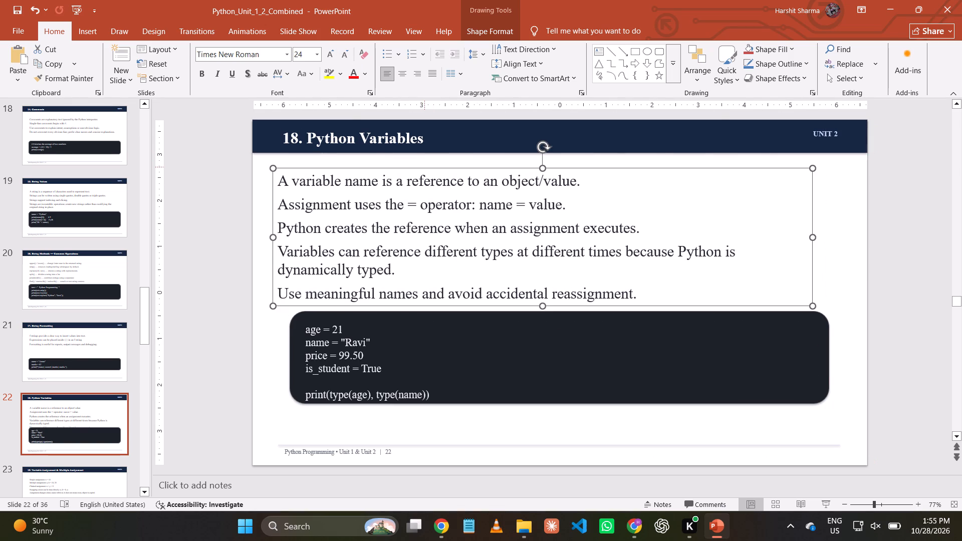
click(426, 363)
click(685, 309)
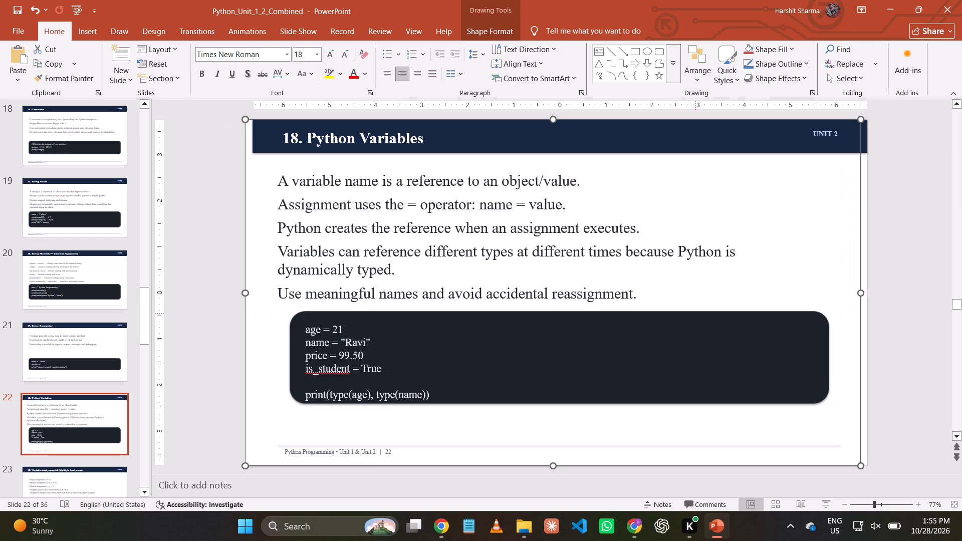
key(ctrl+z)
Shift the dark code box on slide 22 left and slightly down, and extend its lower edge to just above the footer line.
click(732, 325)
click(731, 313)
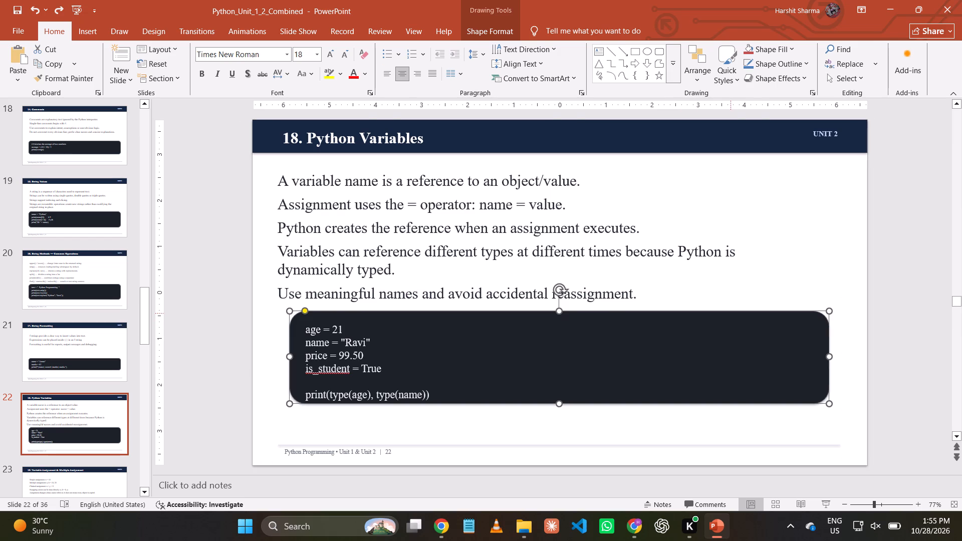
drag(731, 313, 705, 315)
drag(706, 311, 691, 321)
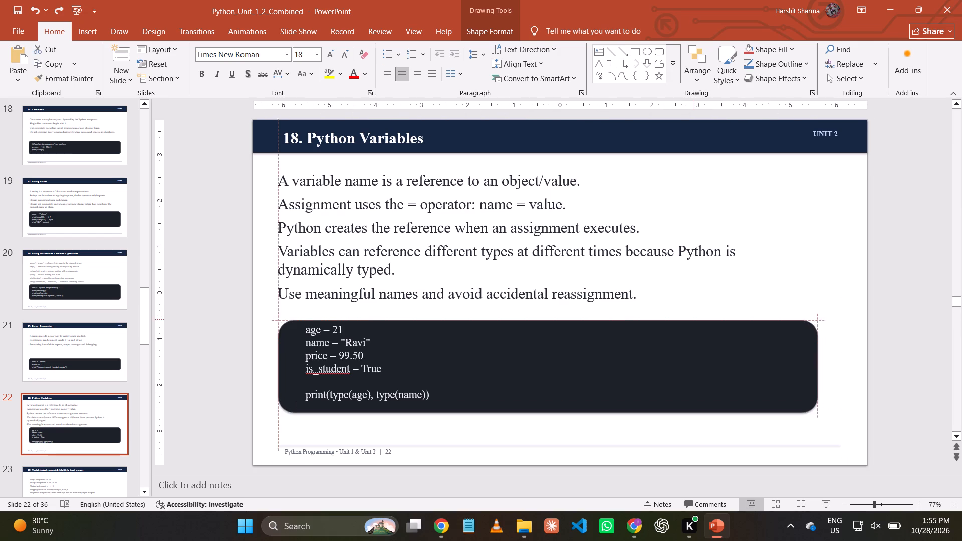
drag(691, 321, 681, 322)
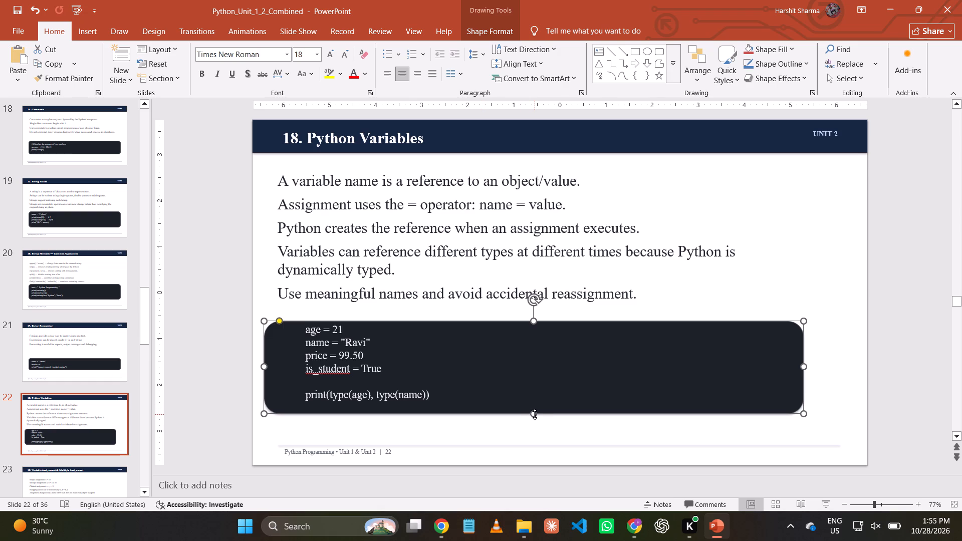
drag(535, 414, 537, 427)
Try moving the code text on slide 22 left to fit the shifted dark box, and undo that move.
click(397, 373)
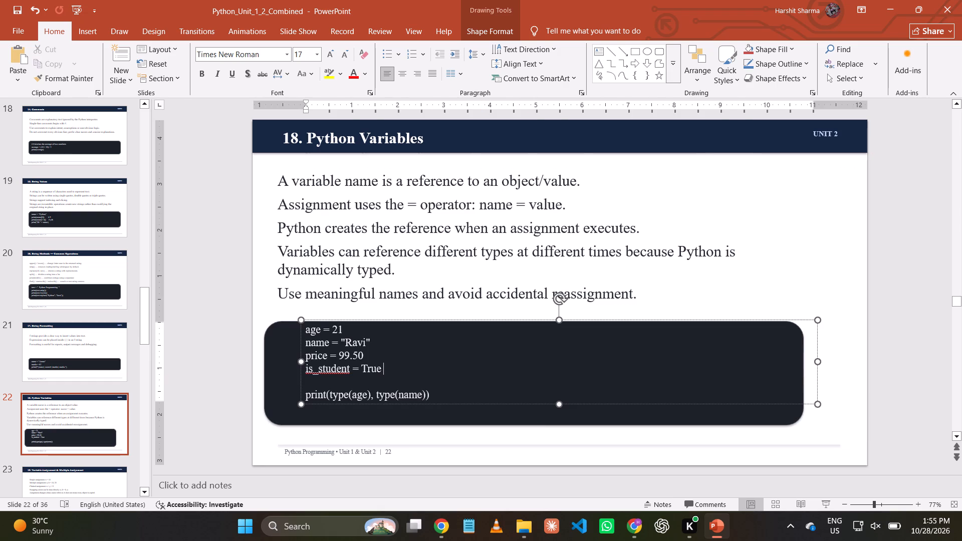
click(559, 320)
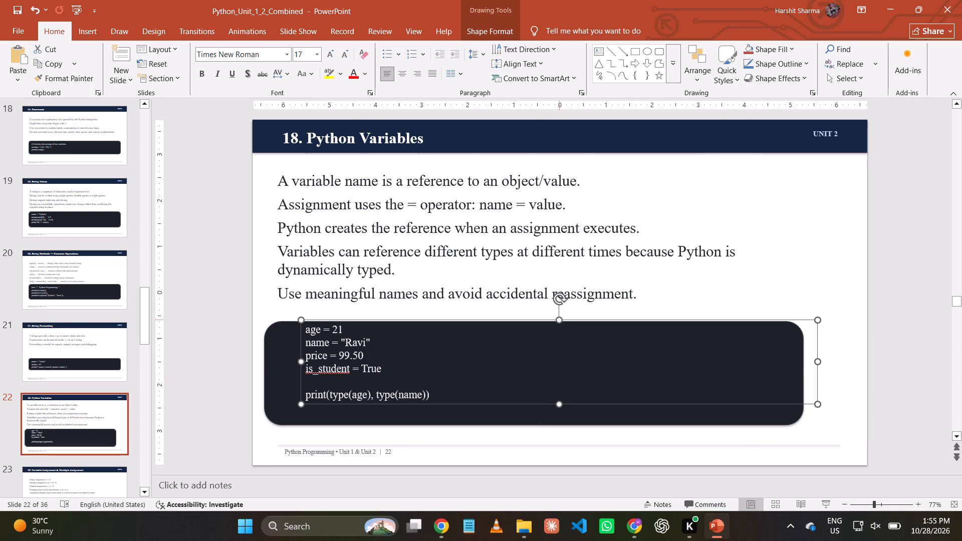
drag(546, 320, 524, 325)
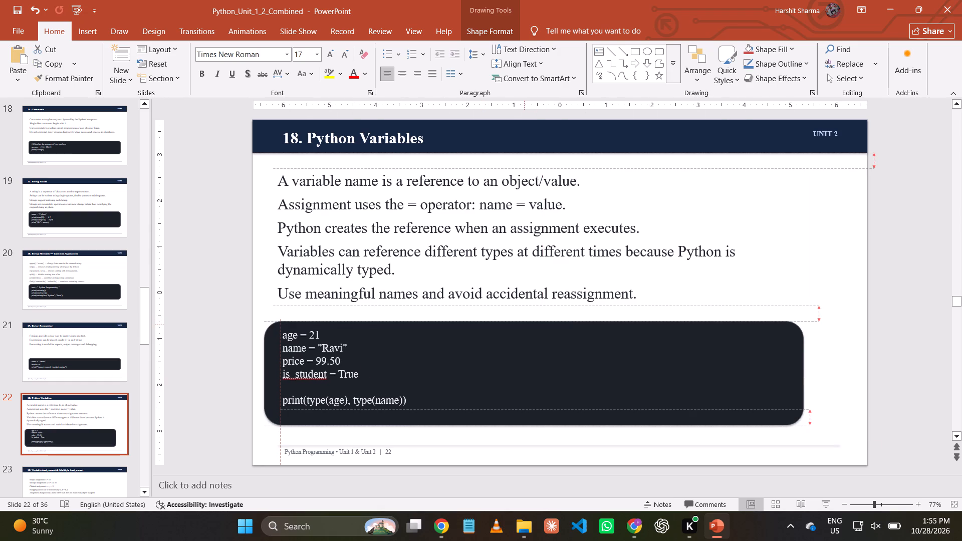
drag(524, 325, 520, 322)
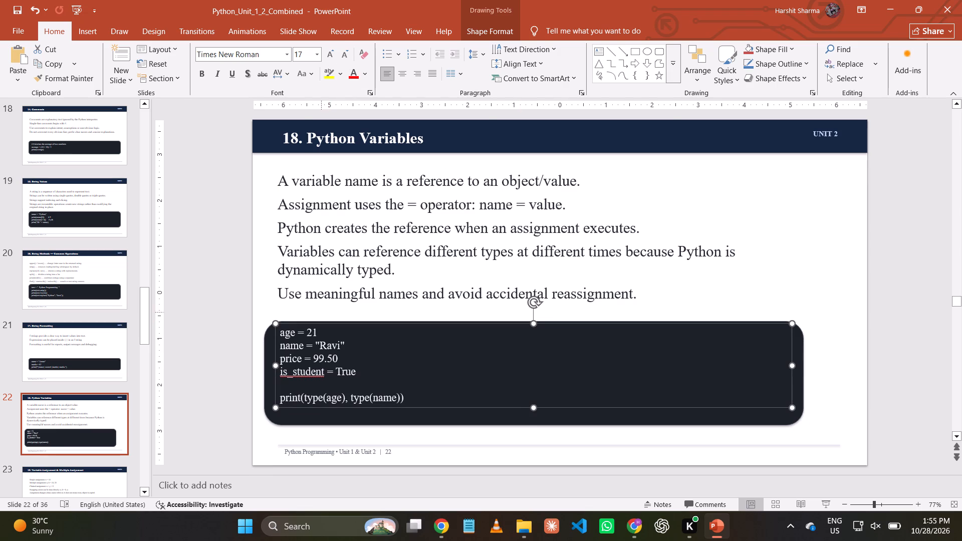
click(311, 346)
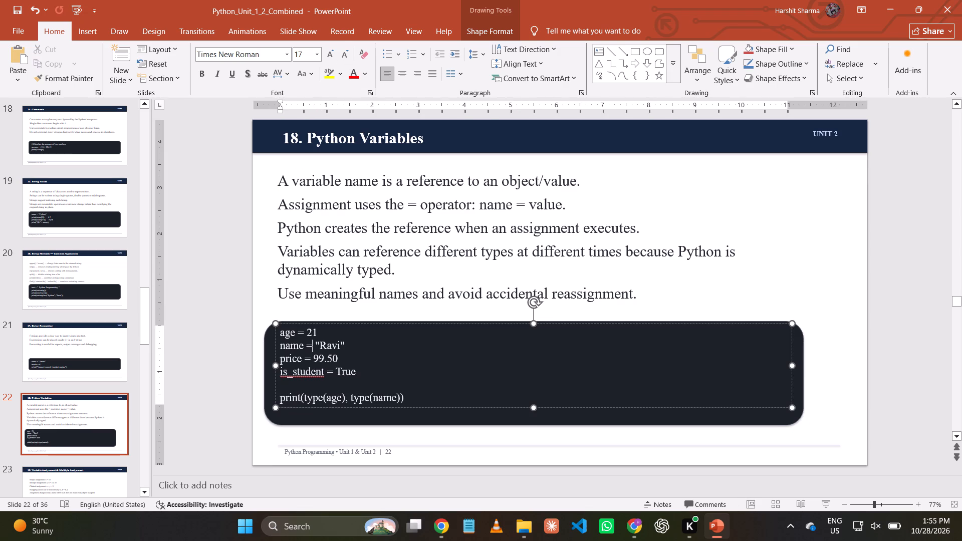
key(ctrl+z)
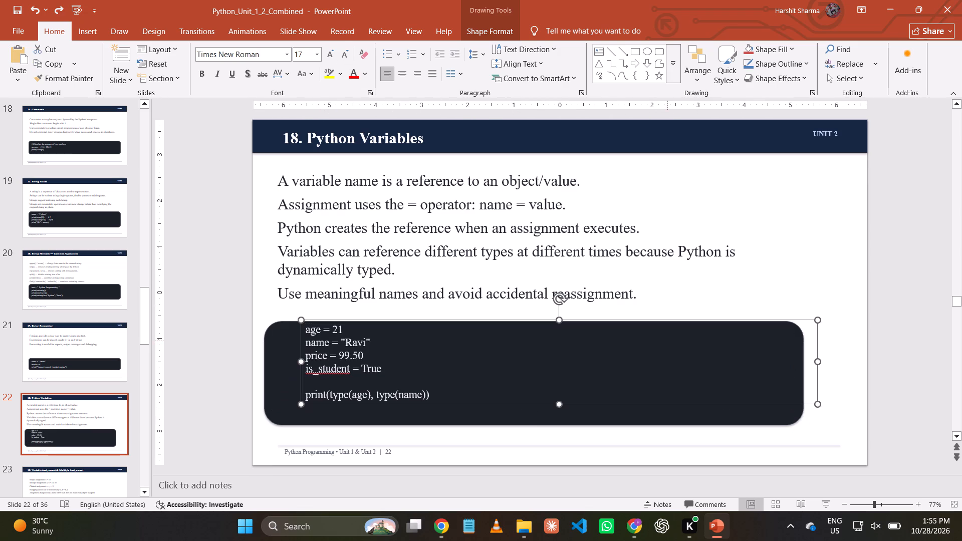
Move the code text box on slide 22 left and slightly down, aligning its left edge with the body text box.
drag(635, 319, 608, 325)
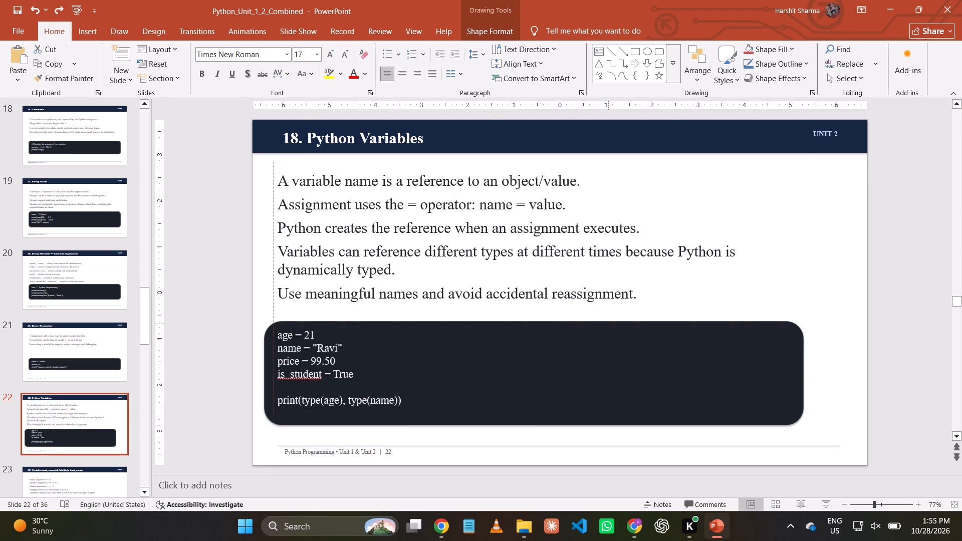
drag(608, 325, 608, 325)
Set all the code text in the dark box on slide 22 to 18 pt.
click(407, 362)
key(ctrl+a)
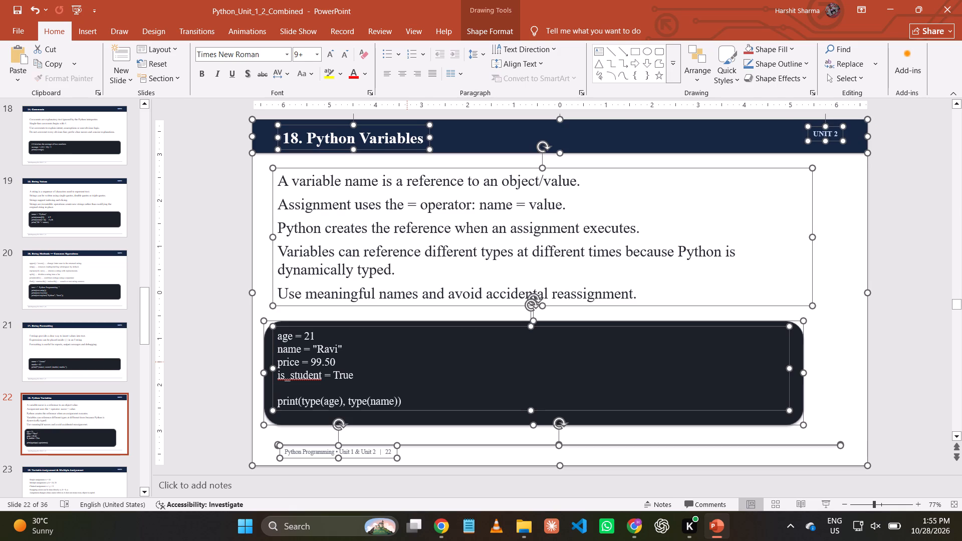
click(407, 362)
click(341, 371)
key(ctrl+a)
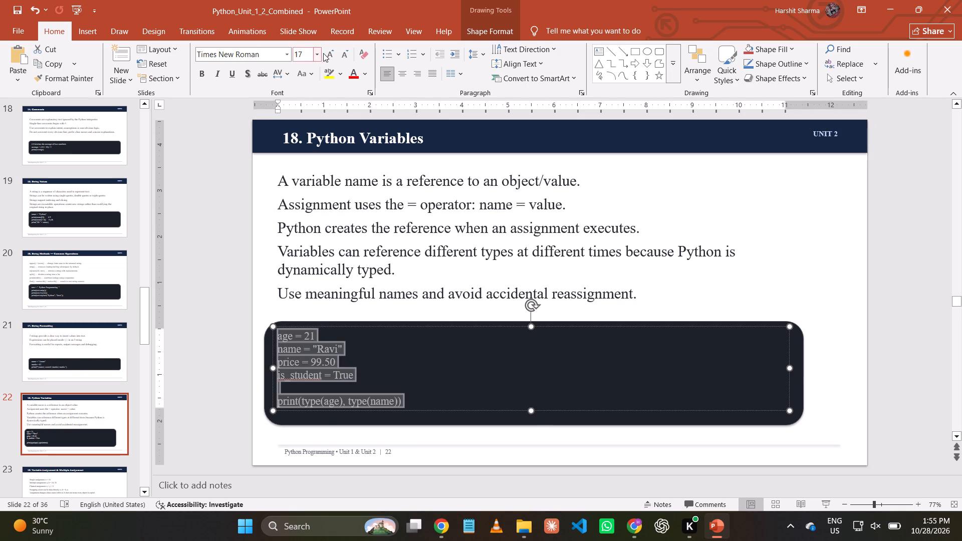
click(325, 52)
click(838, 210)
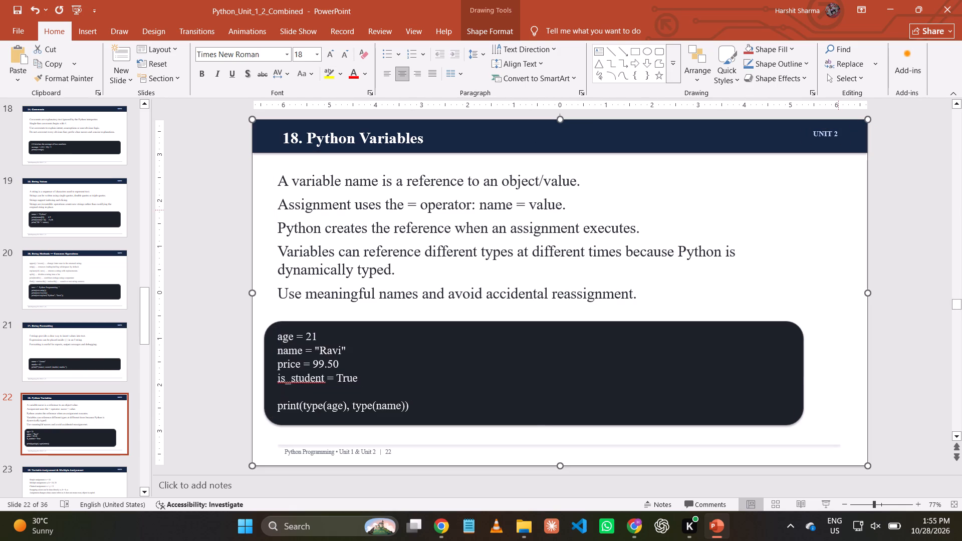
Save the presentation.
key(ctrl+s)
Set all the body text on slide 23, Variable Assignment & Multiple Assignment, to 20 pt.
scroll(76, 367, down, 6)
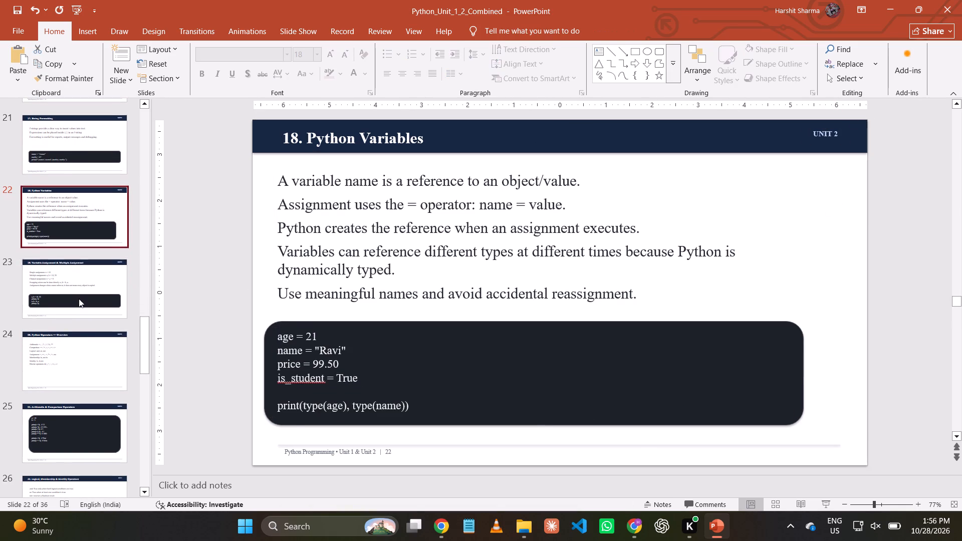
click(79, 285)
click(371, 221)
key(ctrl+a)
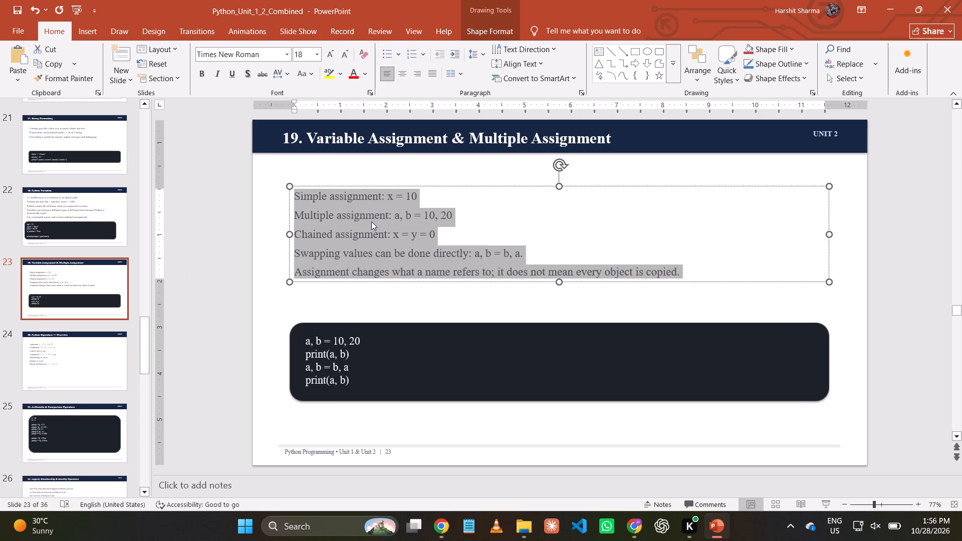
click(327, 54)
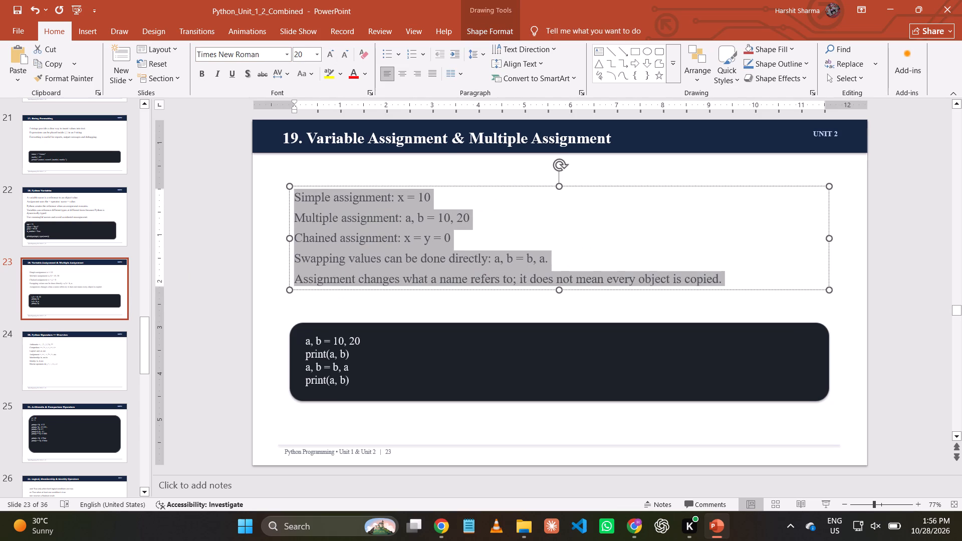
Set all the code text in the dark box on slide 23 to 18 pt.
click(345, 359)
key(ctrl+a)
click(324, 63)
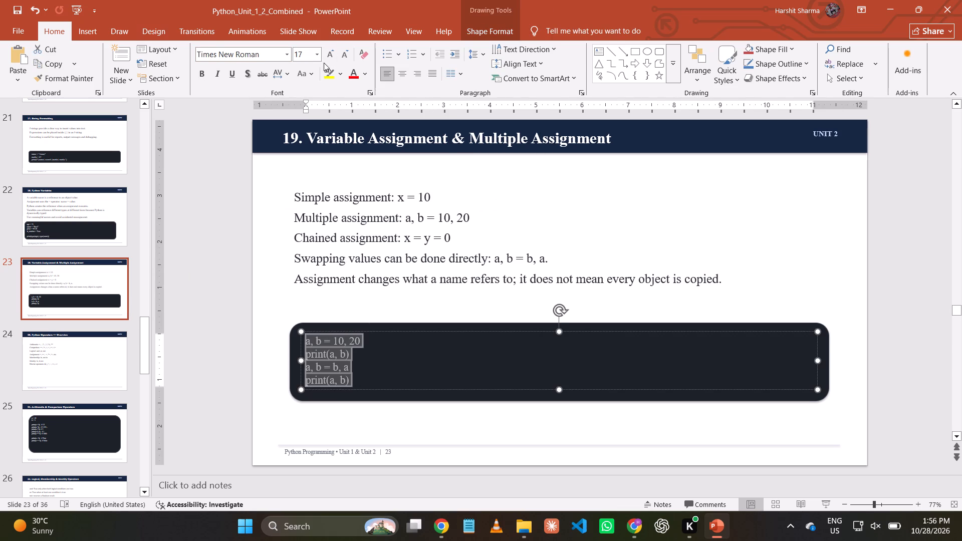
click(330, 56)
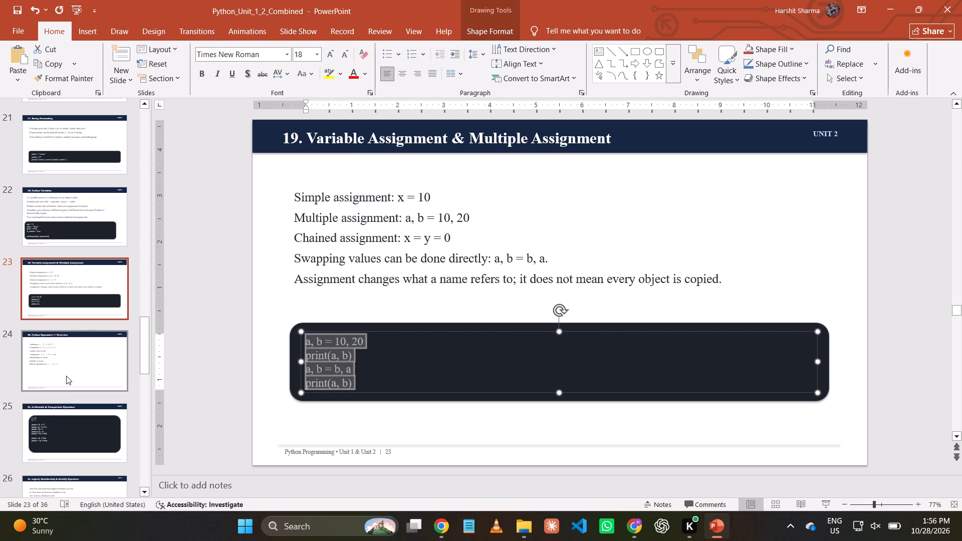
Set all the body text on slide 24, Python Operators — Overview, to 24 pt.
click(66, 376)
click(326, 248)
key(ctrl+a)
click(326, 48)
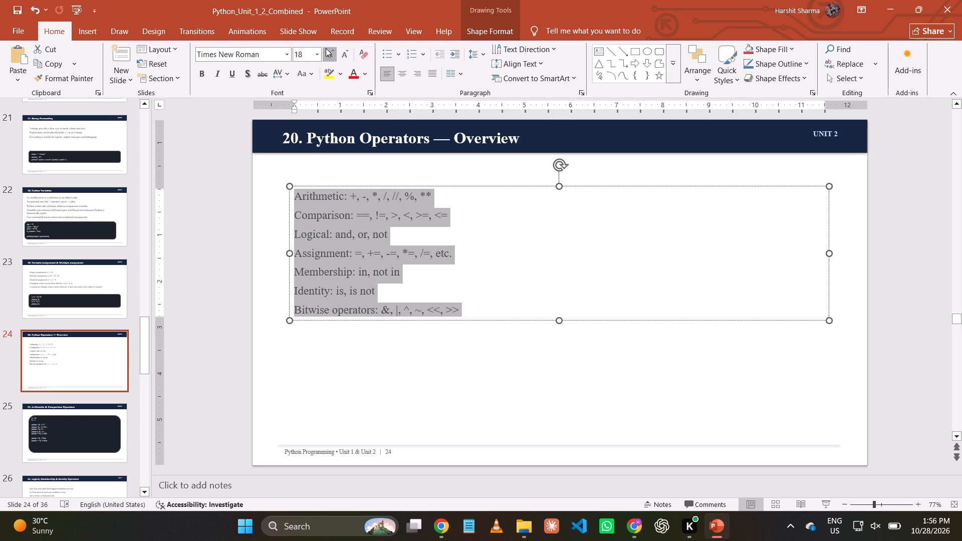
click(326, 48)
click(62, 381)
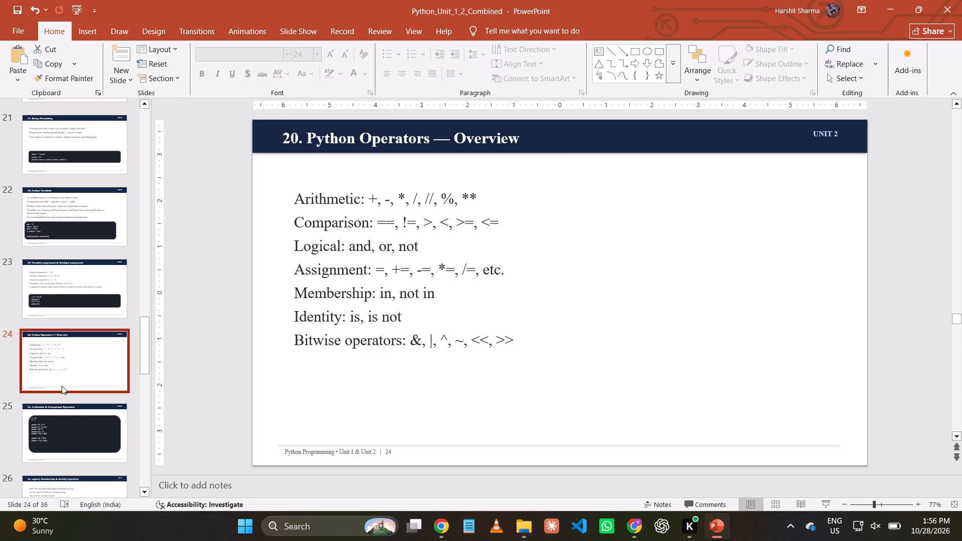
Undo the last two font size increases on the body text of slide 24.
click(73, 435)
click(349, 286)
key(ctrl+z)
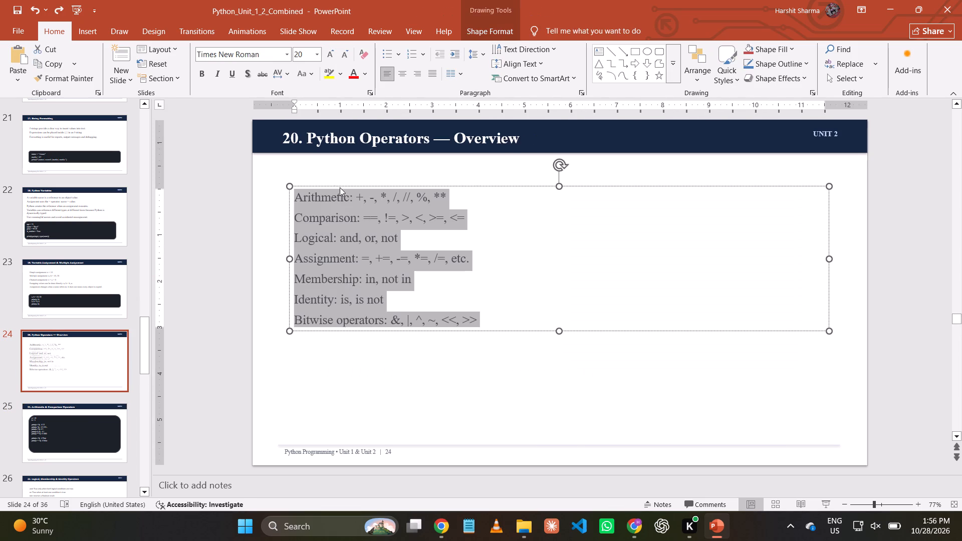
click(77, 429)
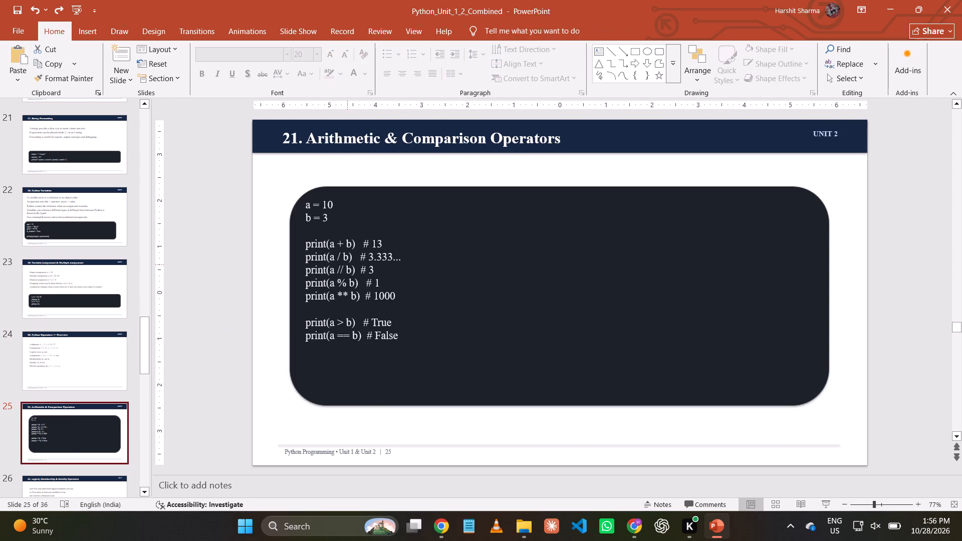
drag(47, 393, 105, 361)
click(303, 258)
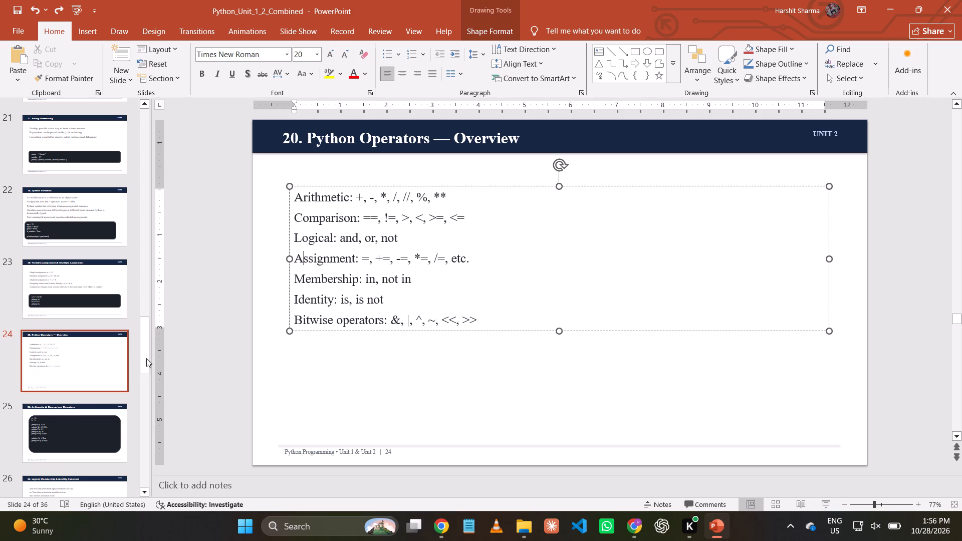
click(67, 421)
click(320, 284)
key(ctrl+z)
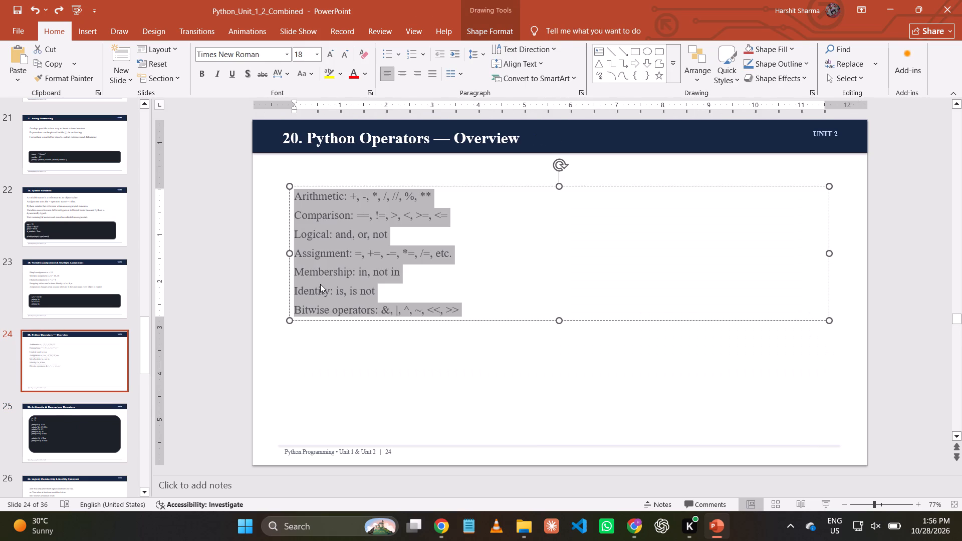
Set all the code text on slide 25, Arithmetic & Comparison Operators, to 20 pt.
click(74, 420)
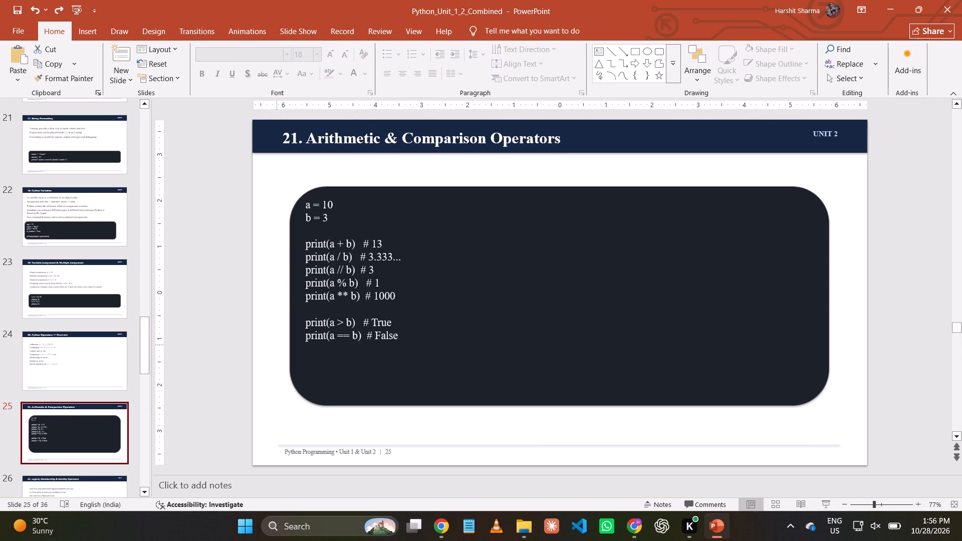
click(317, 303)
key(ctrl+a)
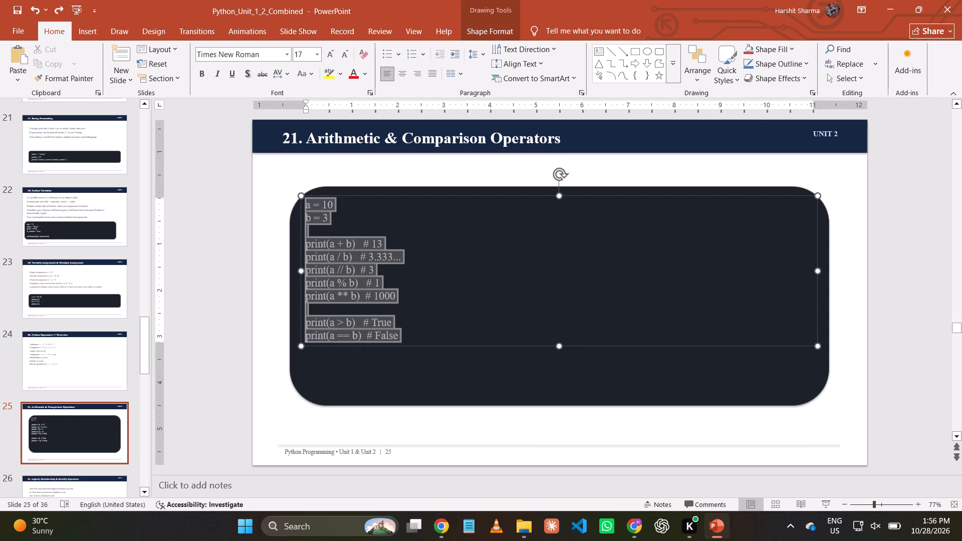
double_click(335, 52)
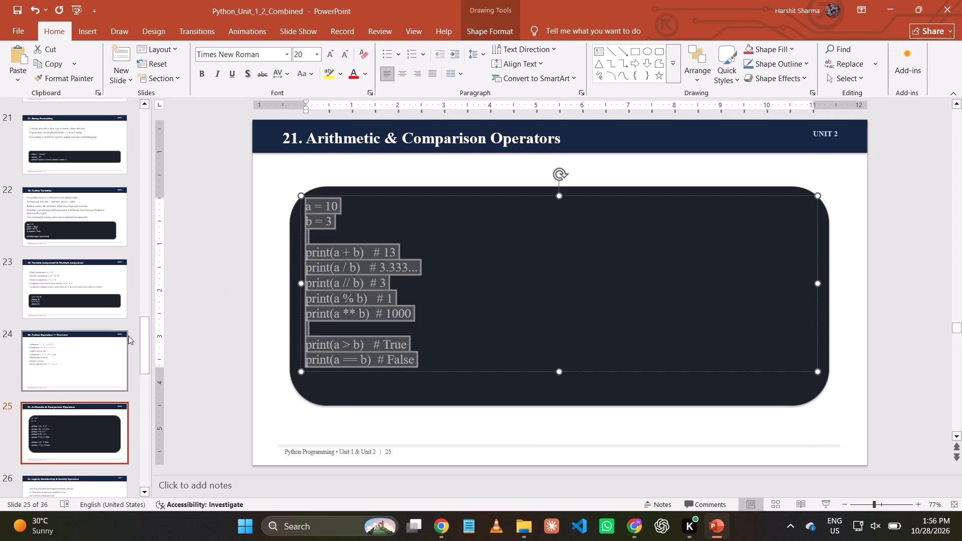
Format all the body text on slide 26, Logical, Membership & Identity Operators, in Times New Roman at 20 pt.
scroll(125, 338, down, 5)
click(99, 341)
click(348, 234)
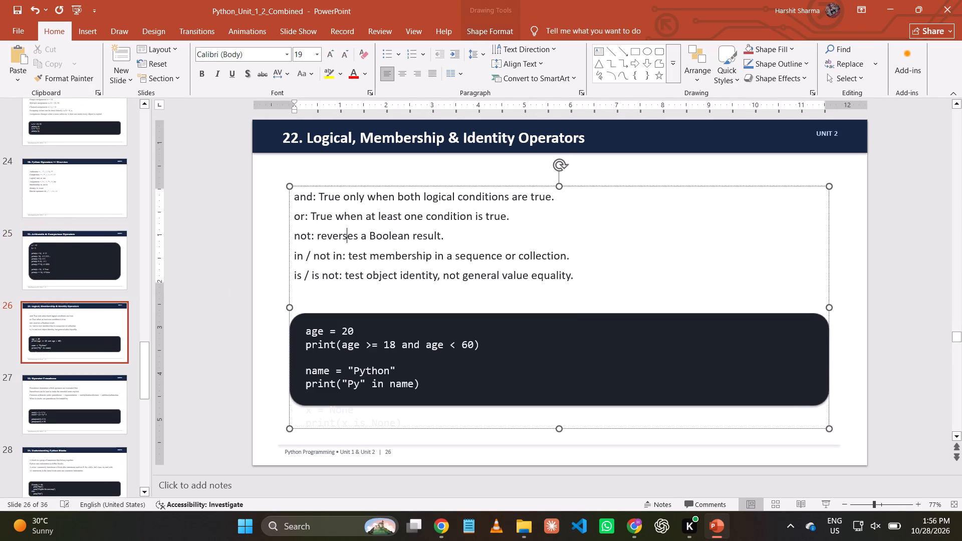
key(ctrl+a)
click(285, 52)
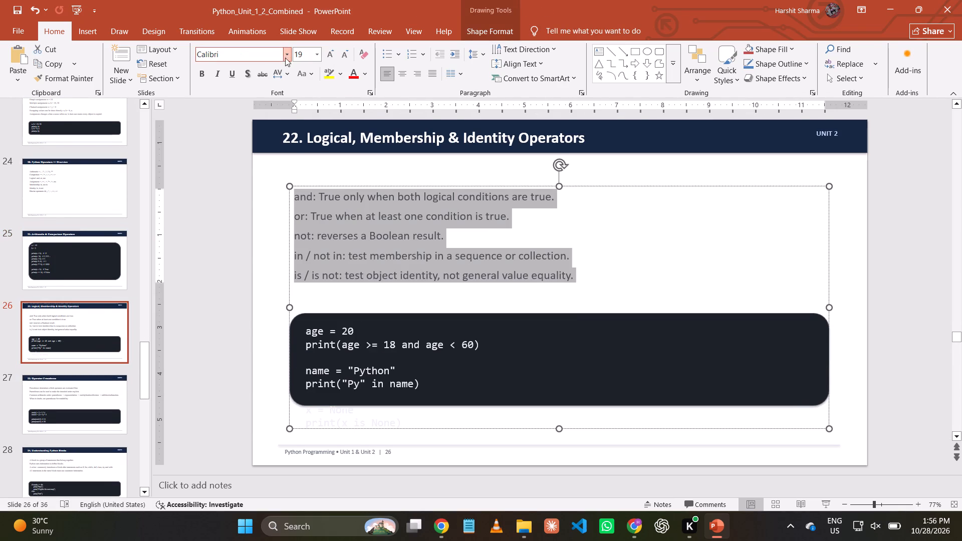
click(289, 129)
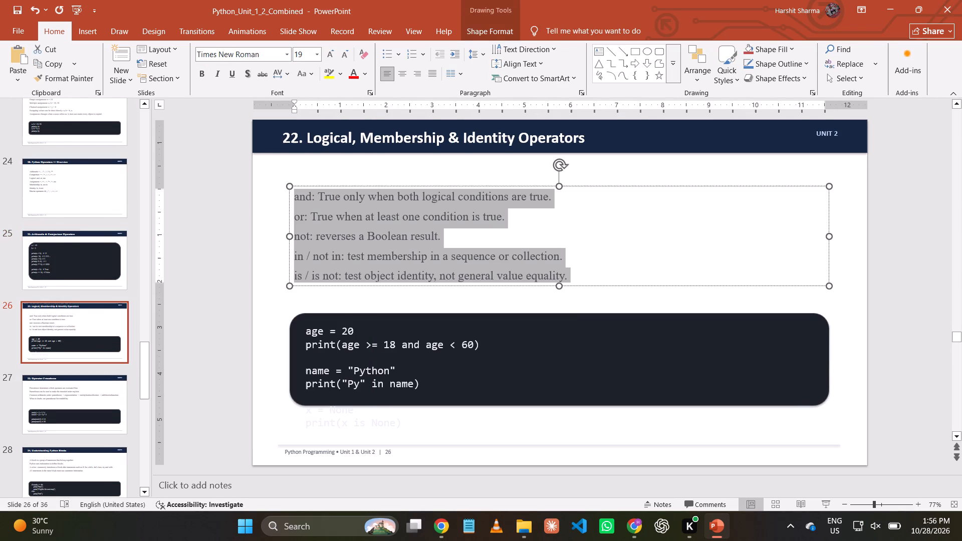
click(328, 54)
Change all the code text in the dark box on slide 26 to Times New Roman.
click(356, 353)
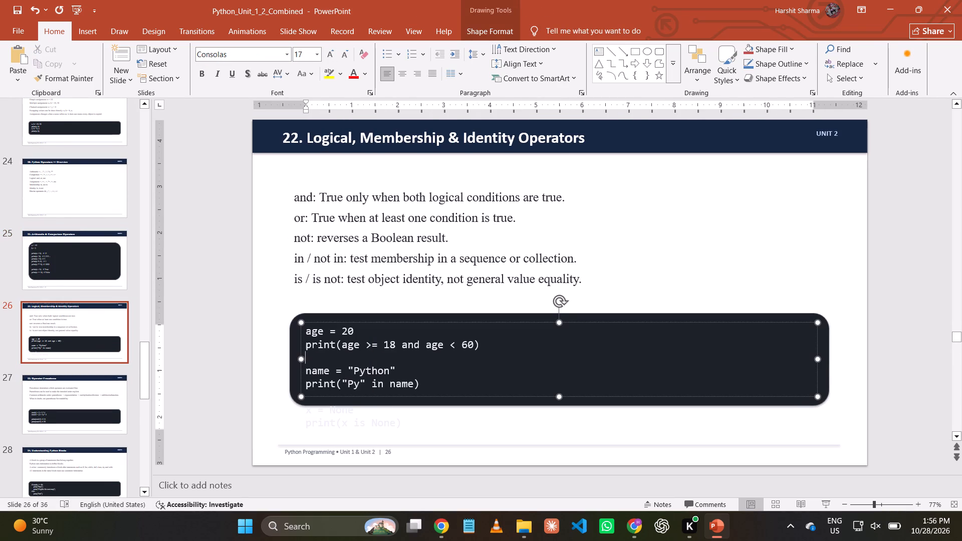
key(ctrl+a)
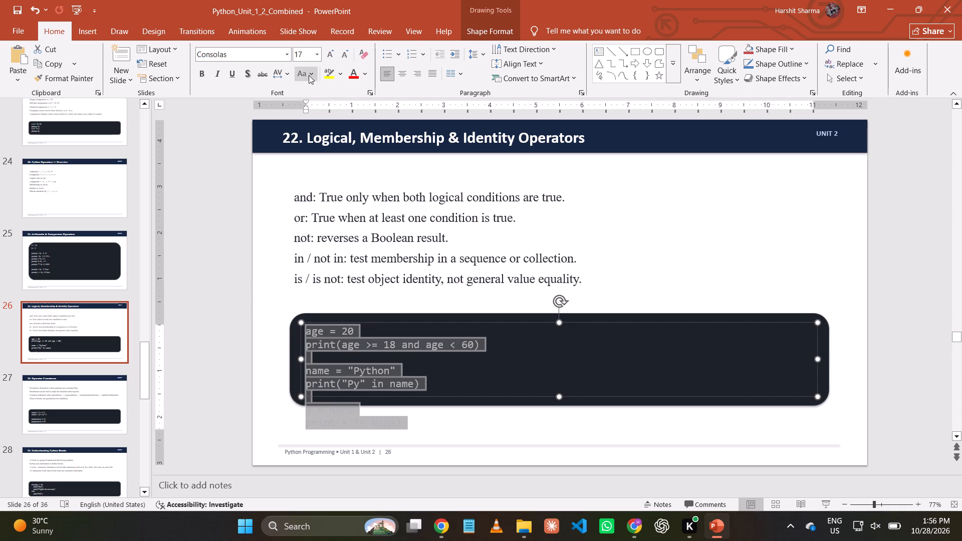
click(287, 56)
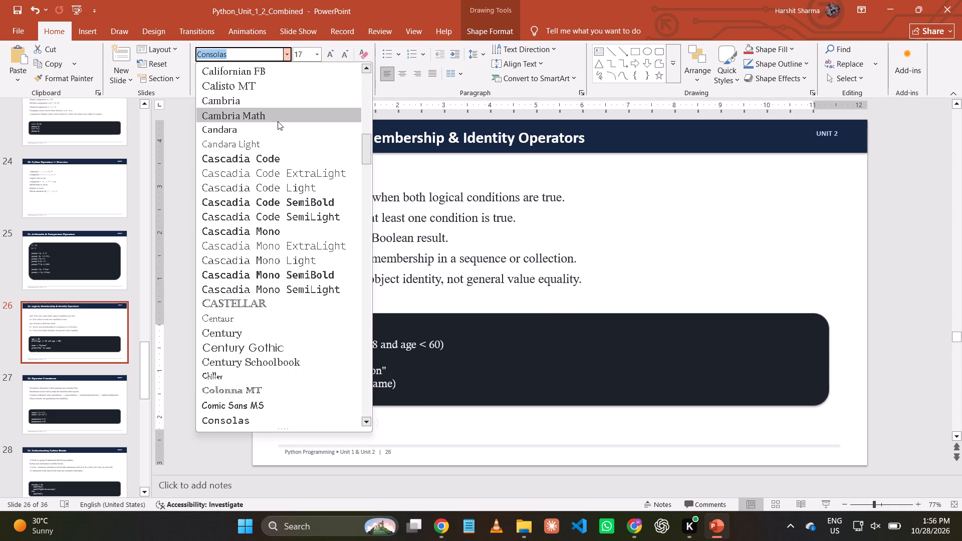
key(BackSpace)
text(tu=)
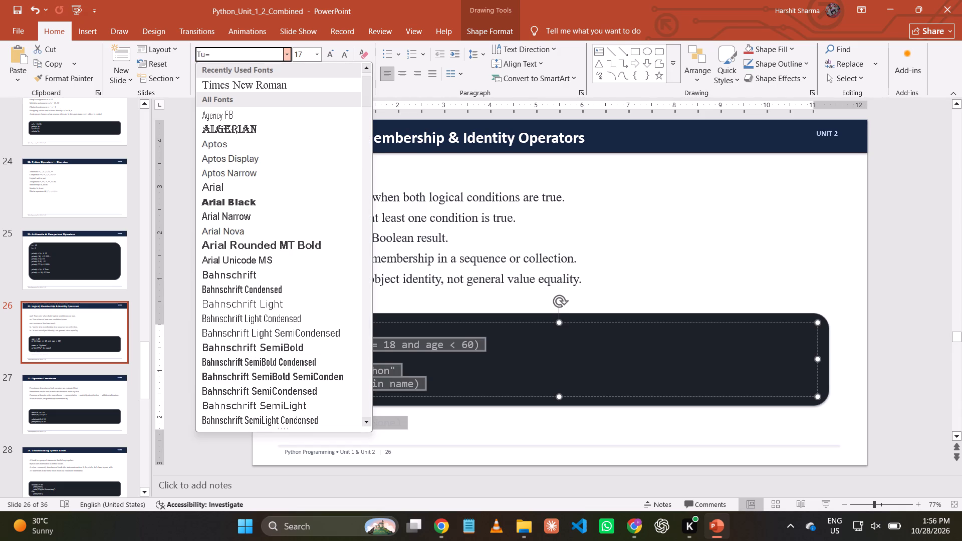
key(BackSpace)
click(294, 81)
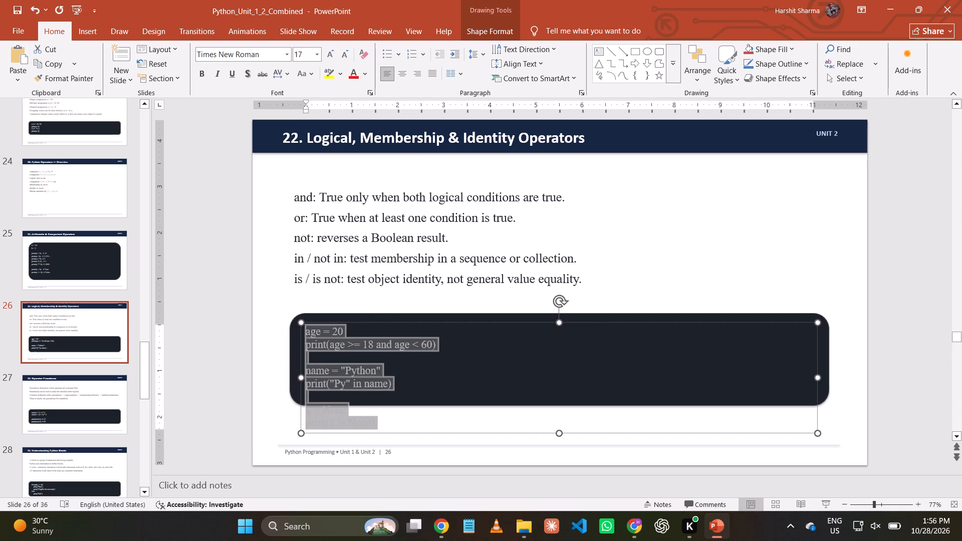
Extend the dark code box on slide 26 down to the footer line to enclose all its code, and save the presentation.
click(429, 361)
click(600, 379)
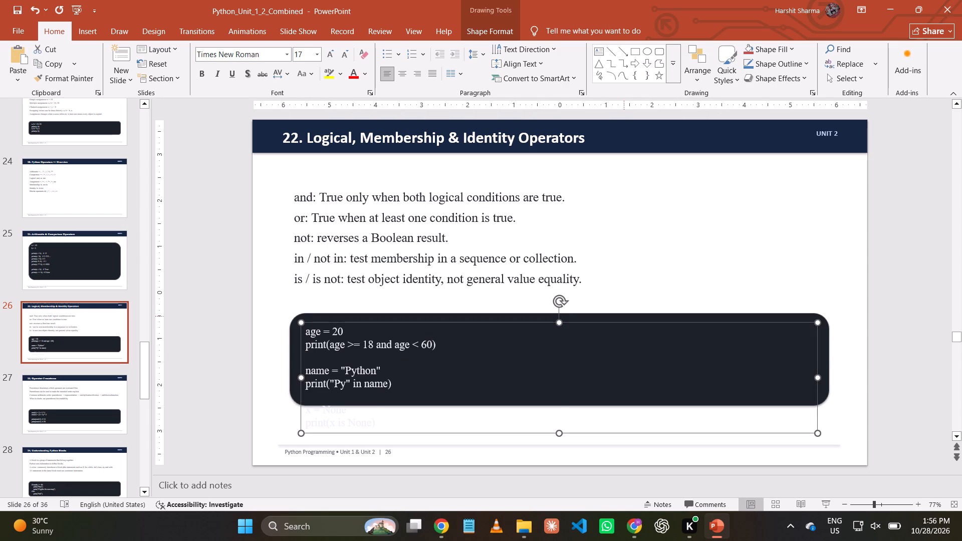
click(624, 316)
drag(560, 408, 553, 439)
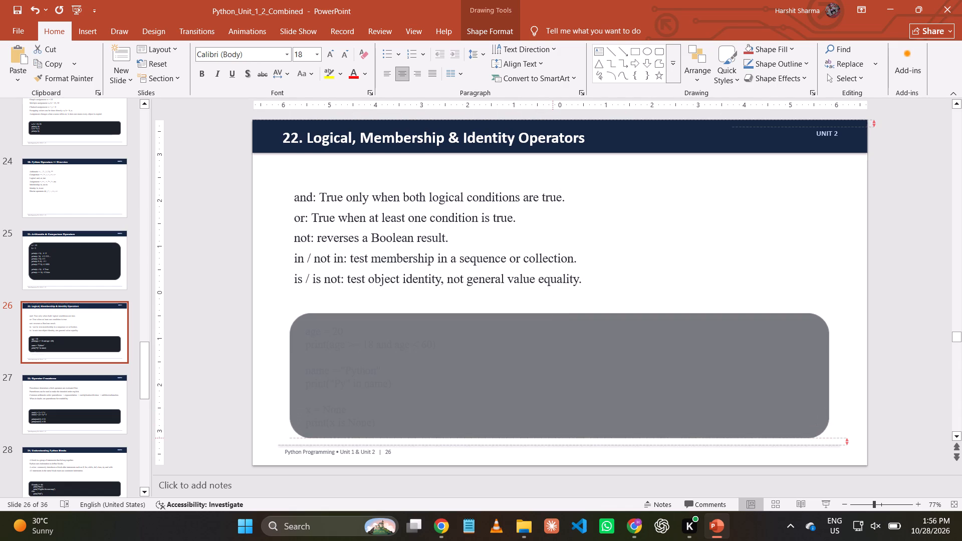
drag(553, 439, 553, 444)
click(669, 260)
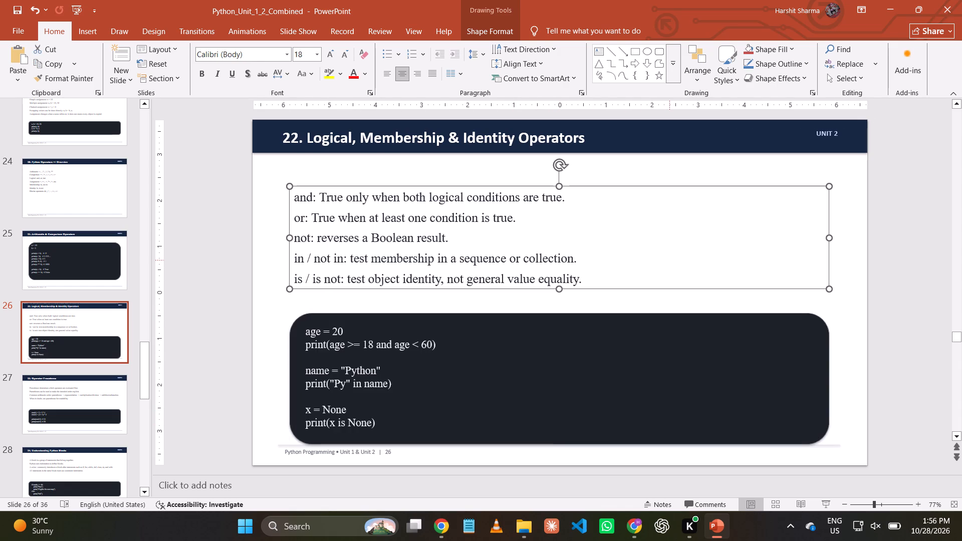
key(ctrl+s)
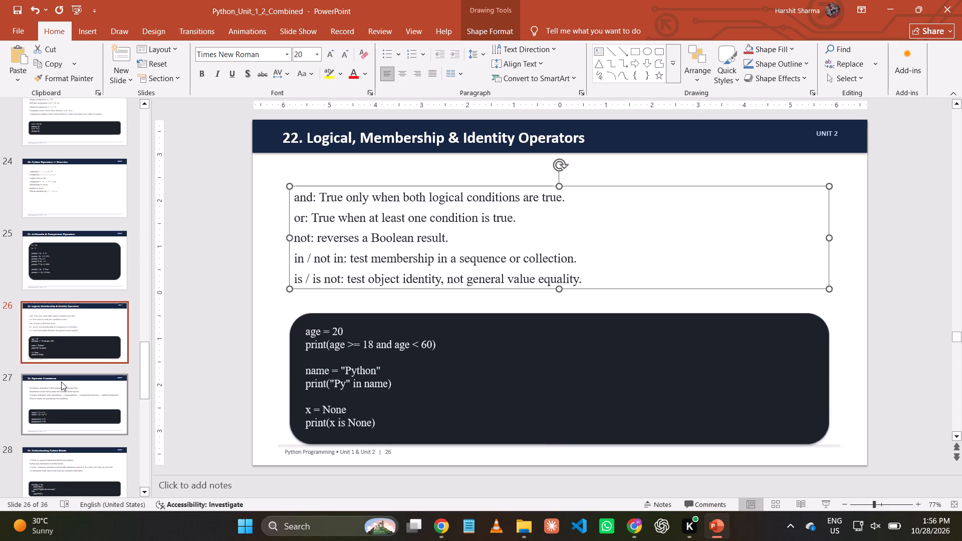
Set all the body text on slide 27, Operator Precedence, to 20 pt.
click(63, 387)
click(323, 223)
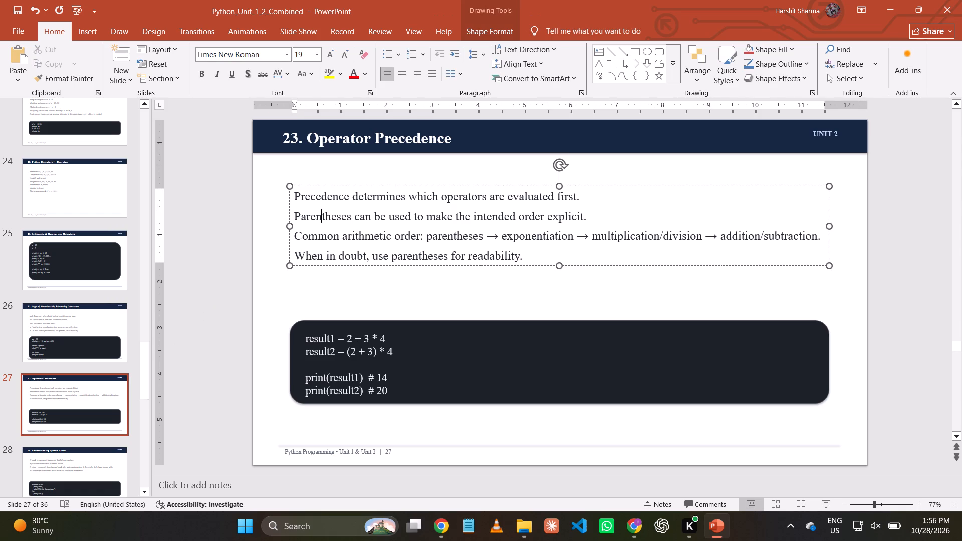
key(ctrl+a)
click(333, 54)
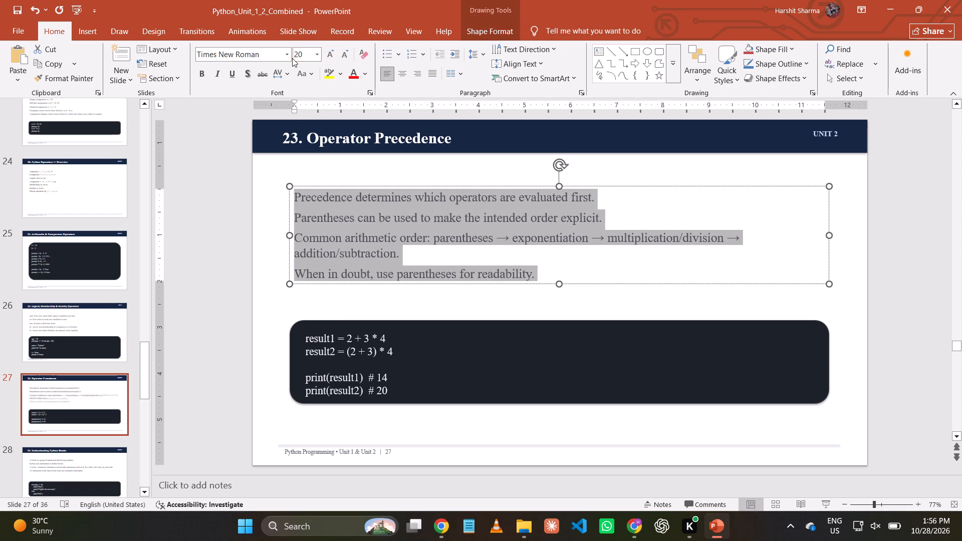
Set all the code text in the dark box on slide 27 to 18 pt.
click(326, 333)
key(ctrl+a)
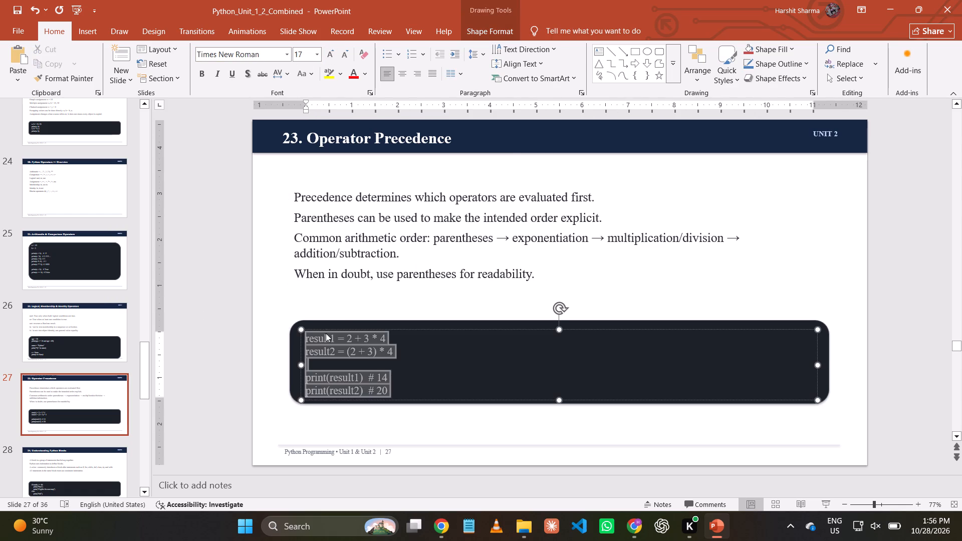
click(327, 43)
click(332, 56)
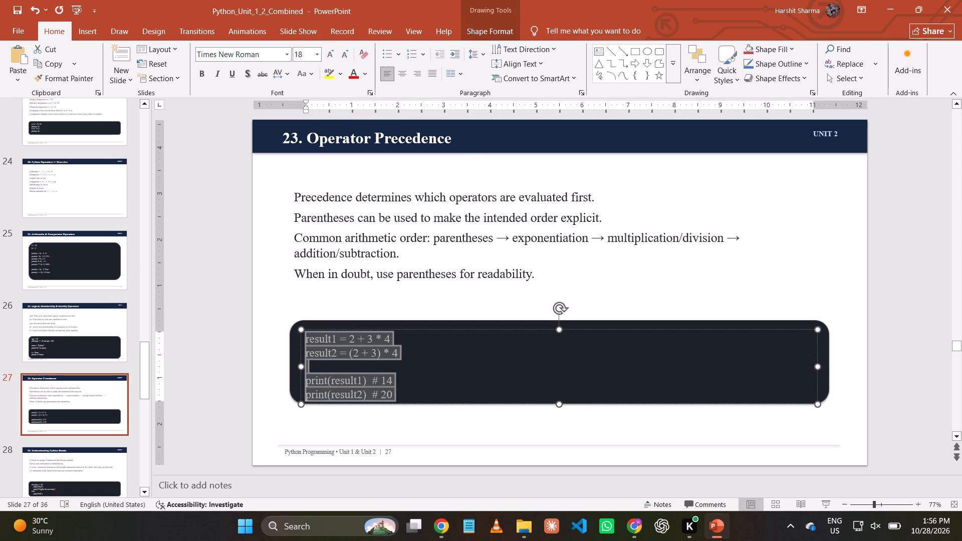
Extend the bottom edge of the dark code box on slide 27 slightly downward to leave room below the code, and save the presentation.
click(757, 320)
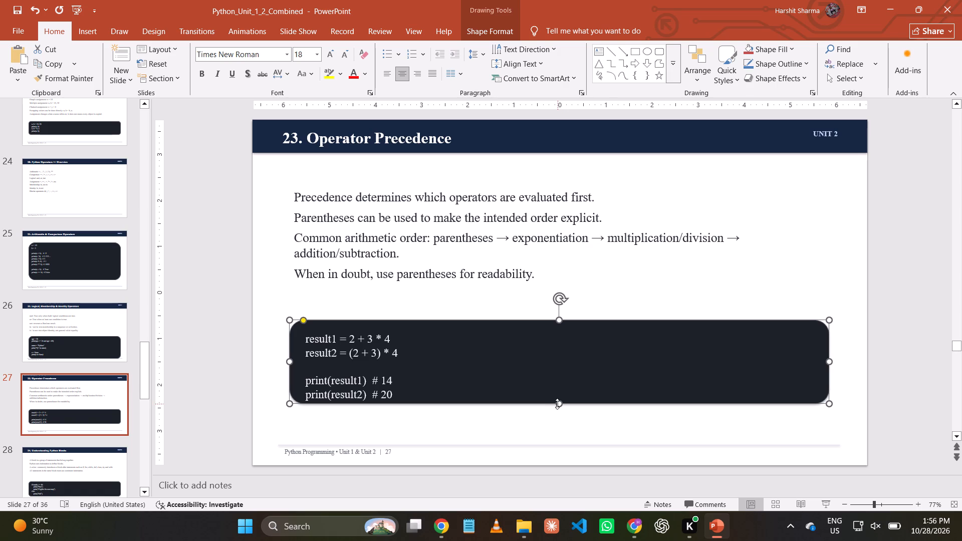
drag(557, 404, 557, 421)
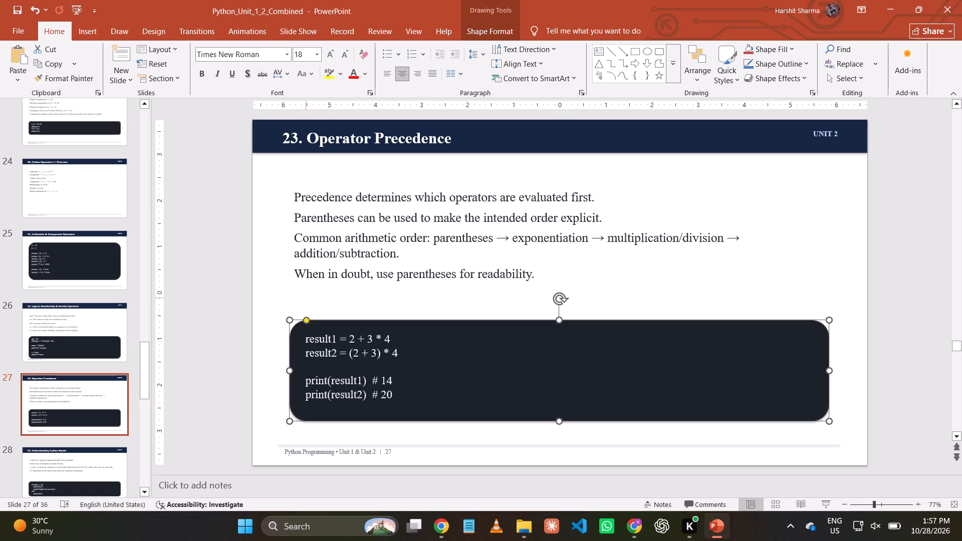
click(287, 284)
key(ctrl+s)
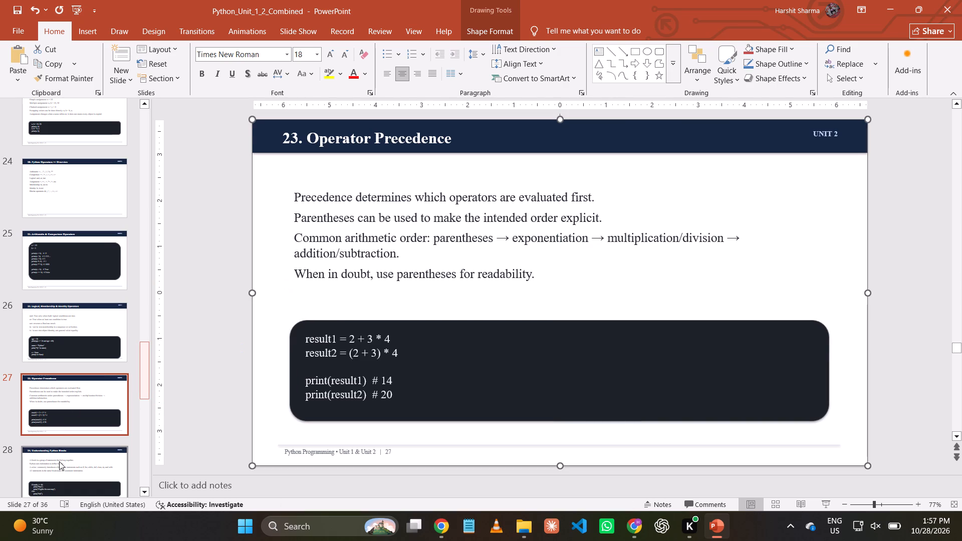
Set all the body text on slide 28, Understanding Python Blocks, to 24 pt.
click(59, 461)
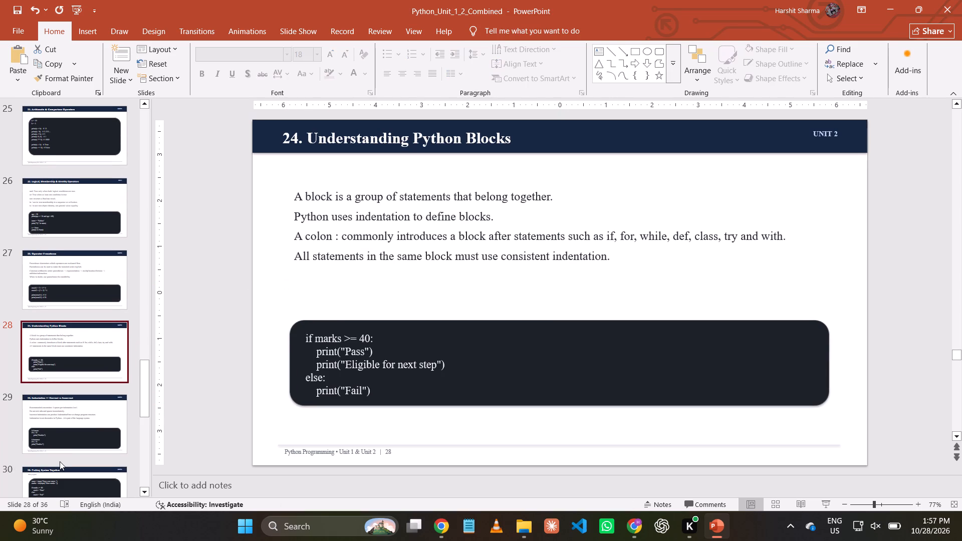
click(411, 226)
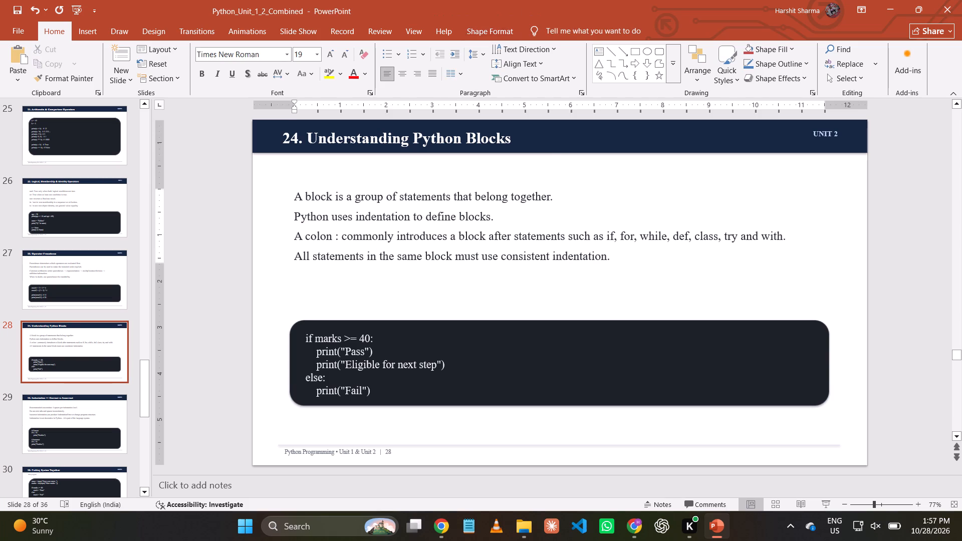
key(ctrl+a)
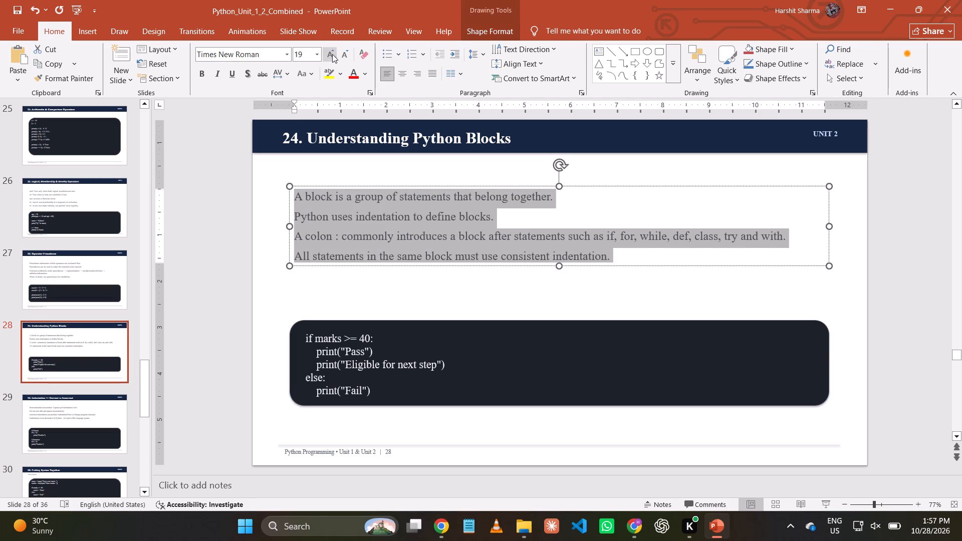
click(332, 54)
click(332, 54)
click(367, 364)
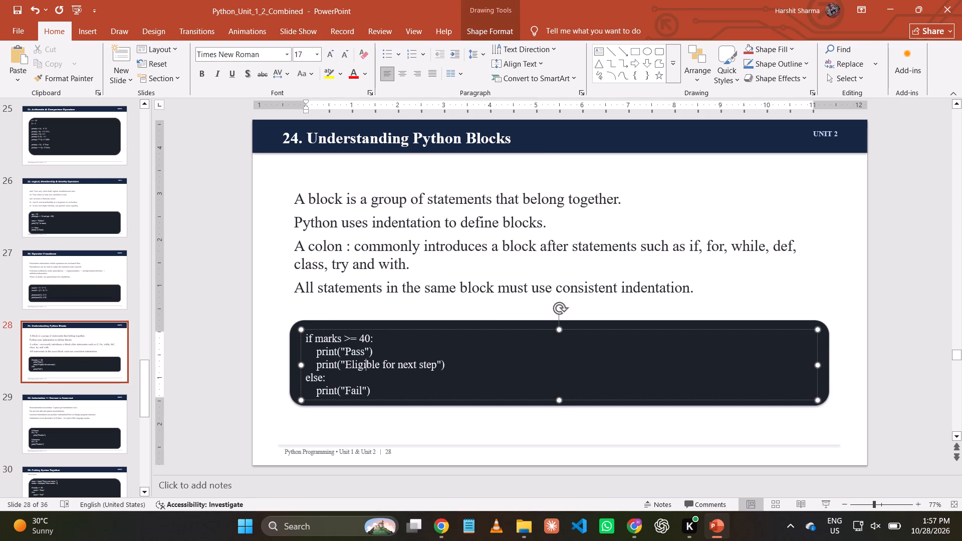
Set all the body text on slide 28, Understanding Python Blocks, to 22 pt.
click(374, 269)
key(ctrl+a)
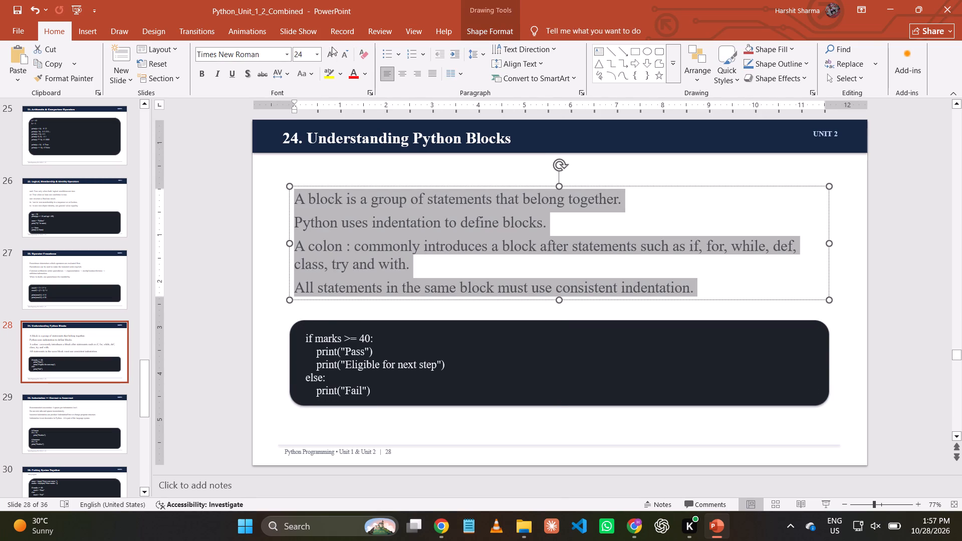
click(314, 60)
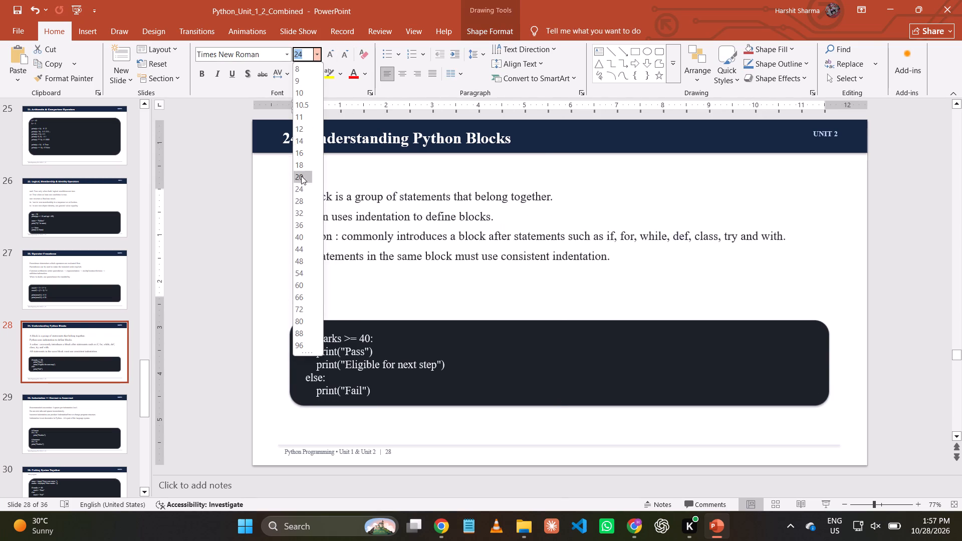
key(BackSpace)
text(22)
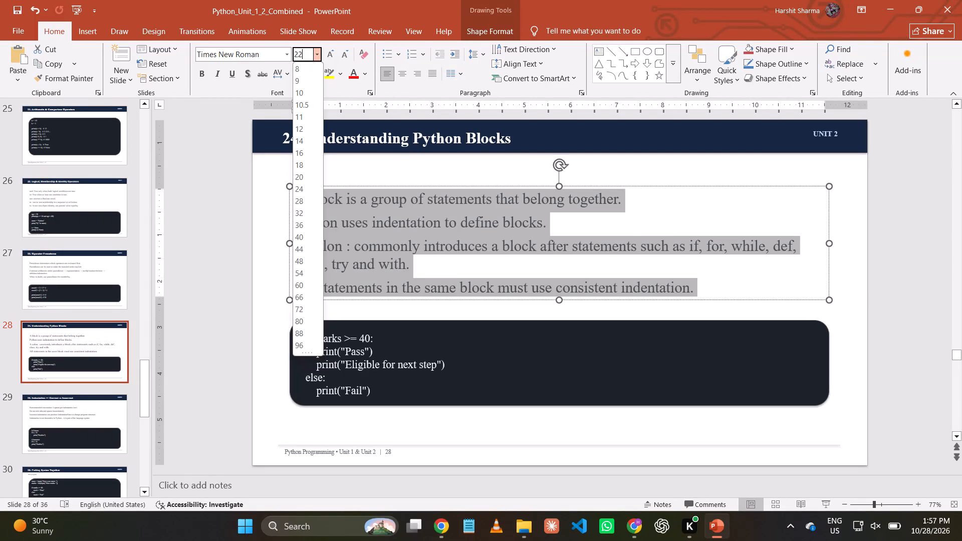
key(Return)
Set all the code text in the dark box on slide 28 to 20 pt.
click(340, 383)
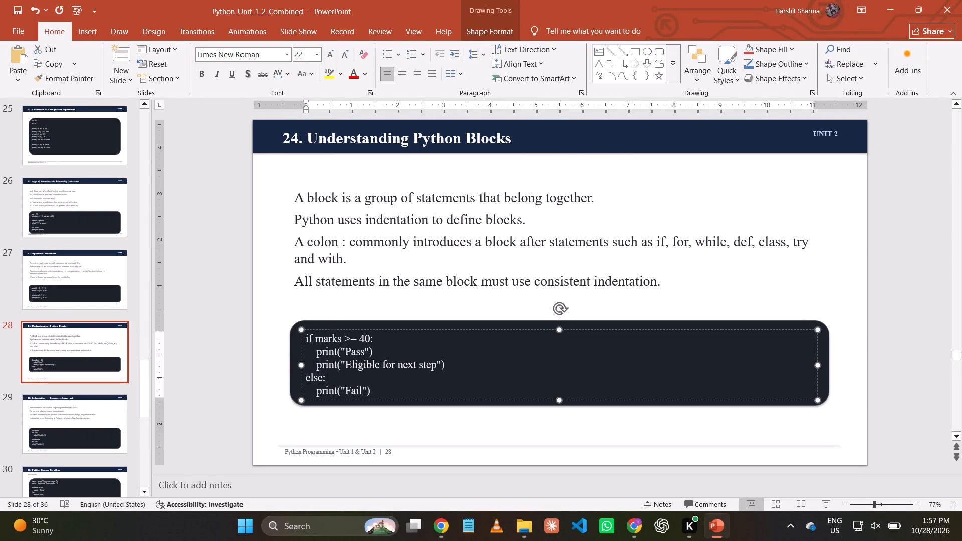
key(ctrl+a)
click(323, 50)
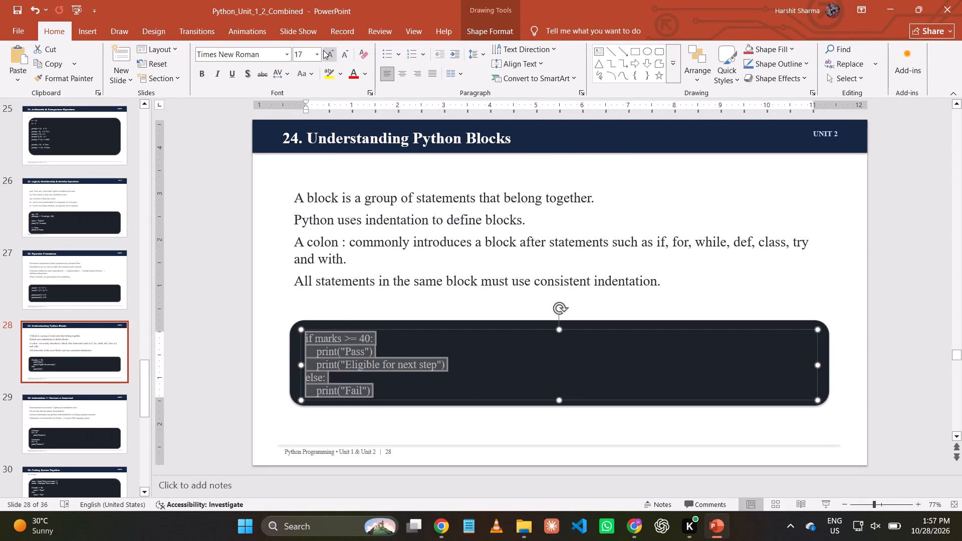
click(323, 50)
Extend the bottom edge of the dark code box on slide 28 downward to enclose the last code line.
click(692, 466)
click(688, 381)
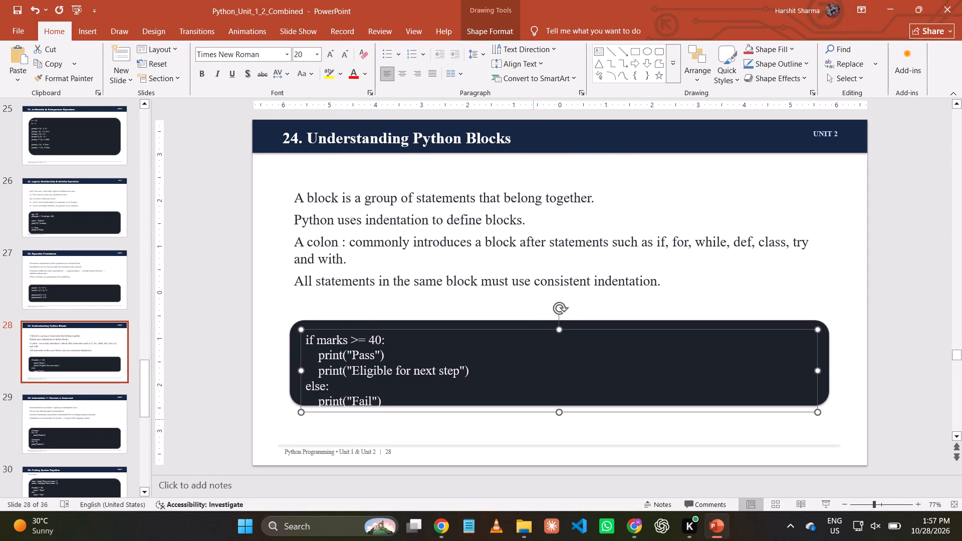
drag(556, 415, 555, 429)
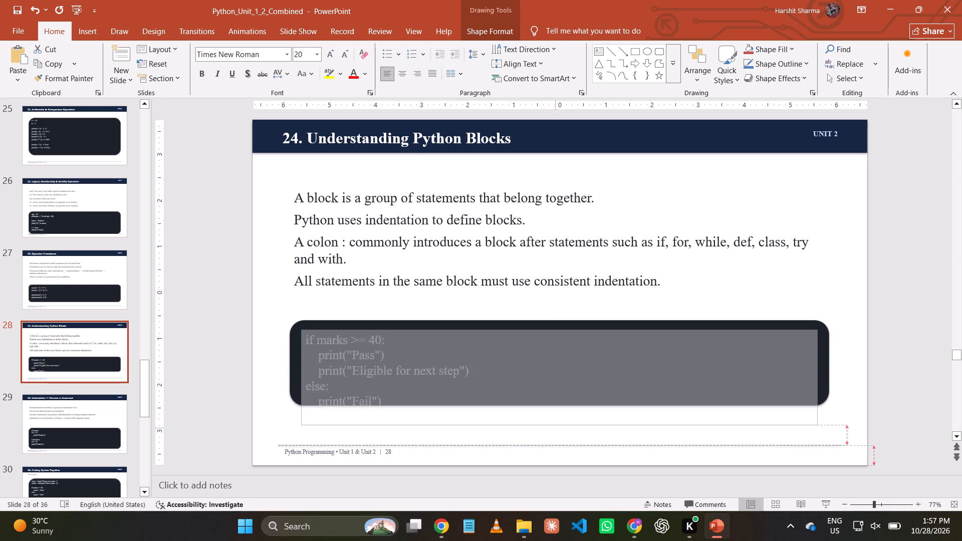
drag(555, 429, 556, 408)
click(722, 321)
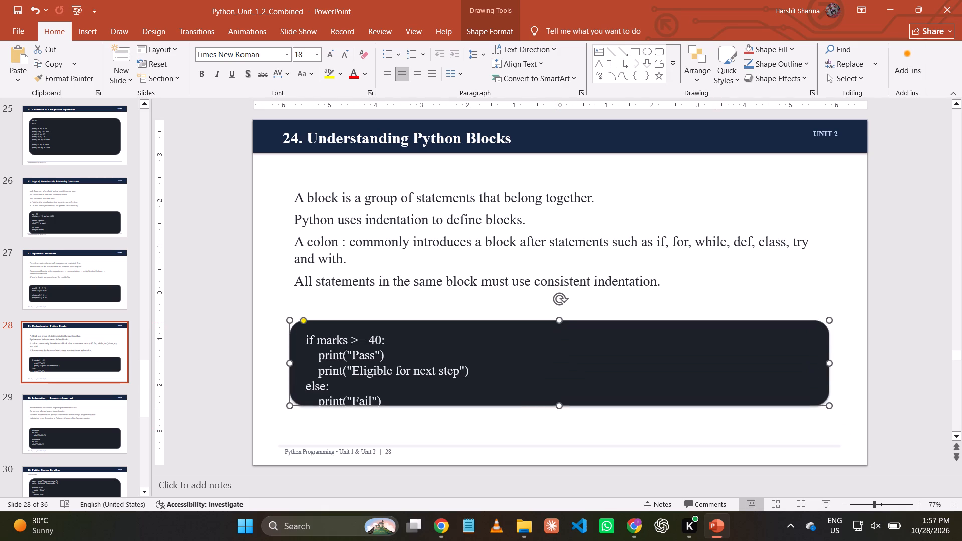
drag(559, 407, 560, 427)
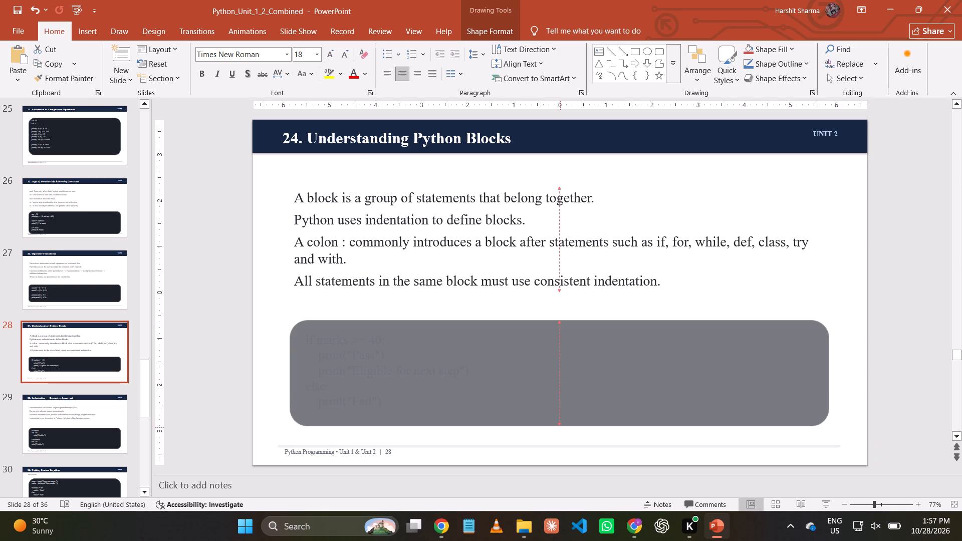
Extend the bottom edge of the dark code box on slide 28 slightly further downward and save the presentation.
drag(560, 427, 561, 436)
click(785, 285)
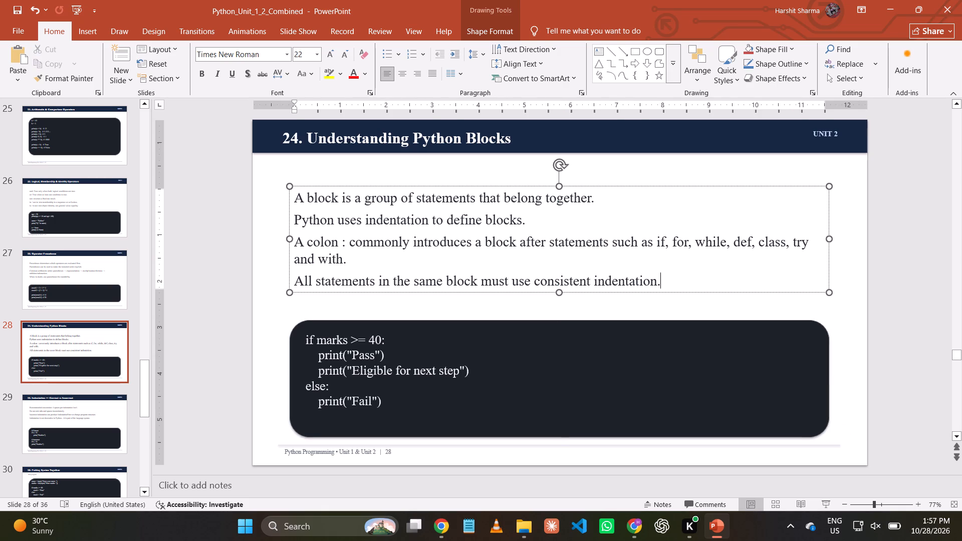
key(ctrl+s)
Set all the body text on slide 29, Indentation — Correct vs Incorrect, to 20 pt.
click(113, 436)
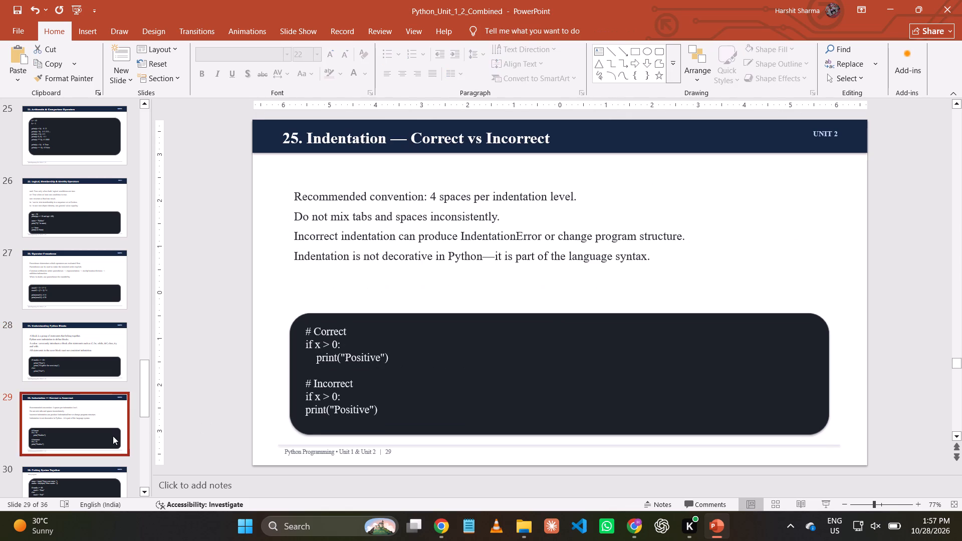
click(413, 208)
key(ctrl+a)
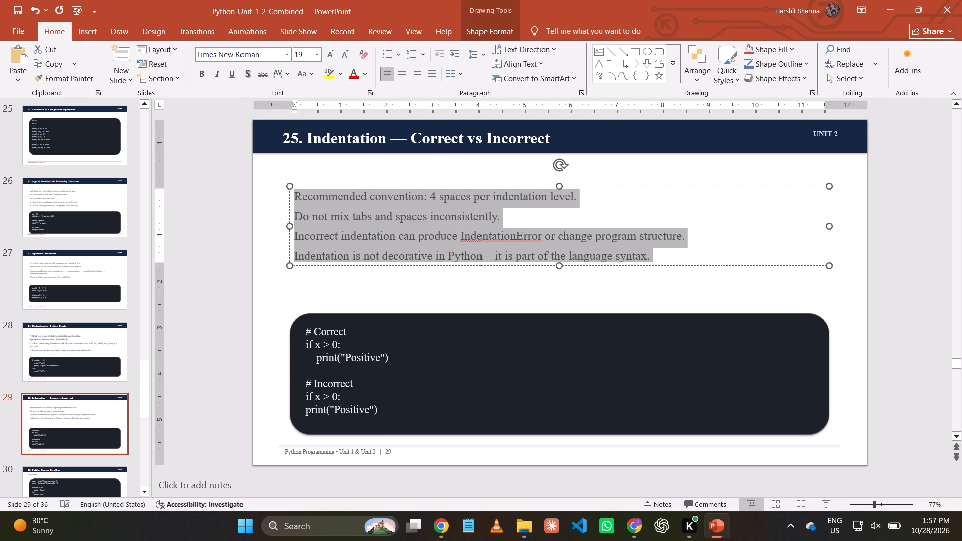
click(333, 59)
Set all the code text in the dark box on slide 29 to 20 pt.
click(328, 337)
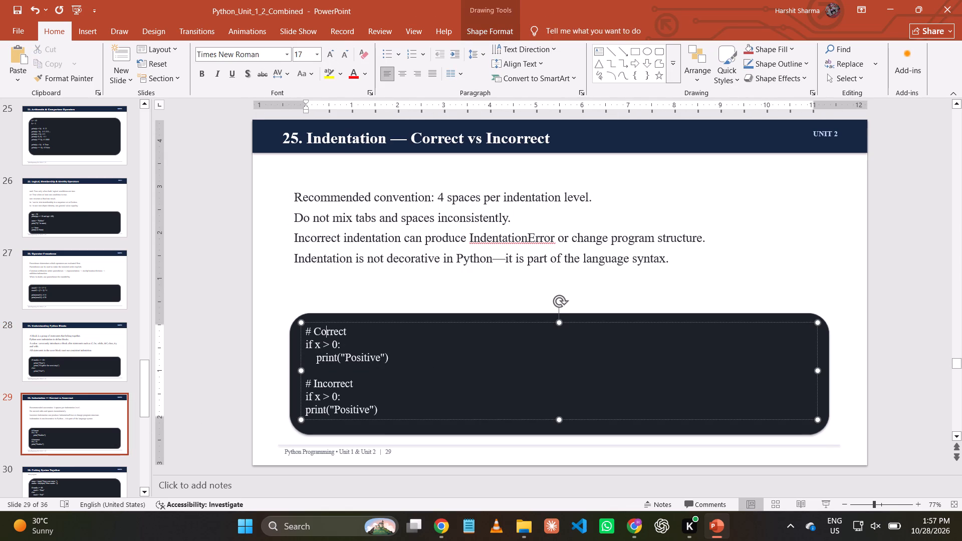
key(ctrl+a)
click(334, 54)
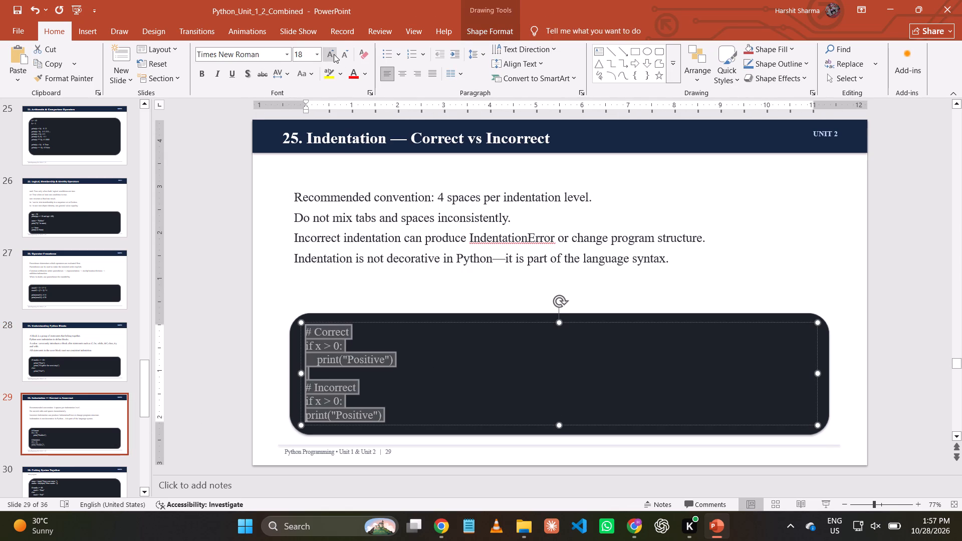
click(334, 54)
click(770, 284)
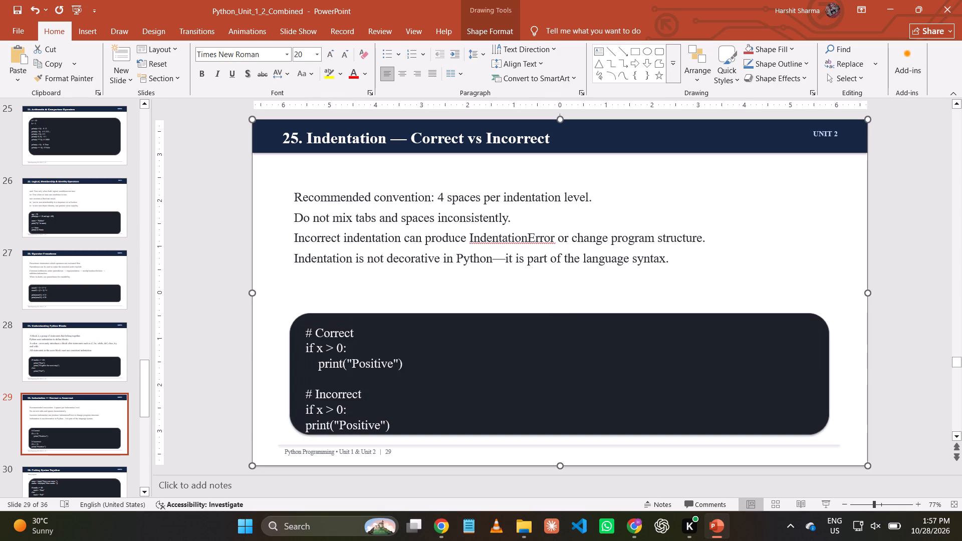
Move the dark code box on slide 29 up and slightly left, and reposition its code text to fit inside.
click(574, 316)
drag(582, 313, 560, 289)
click(370, 378)
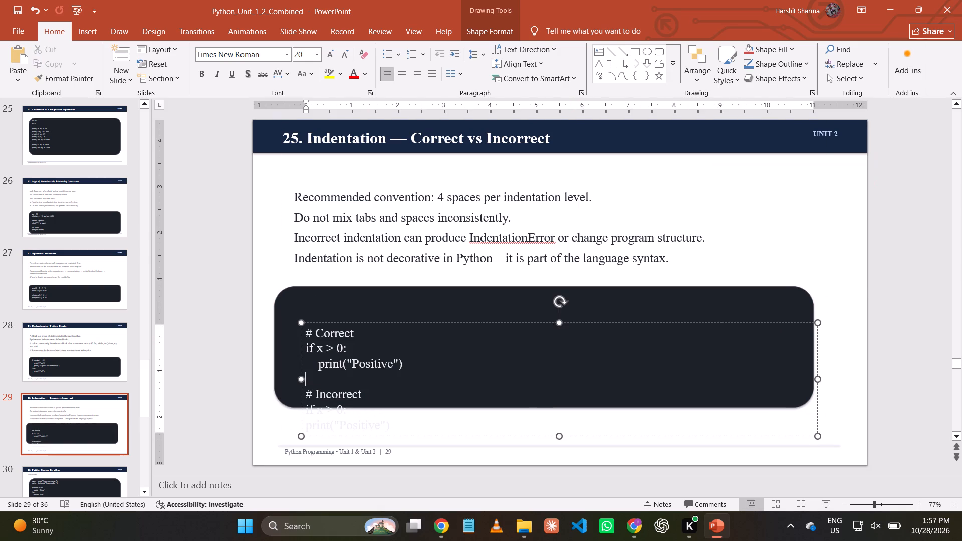
drag(448, 323, 444, 295)
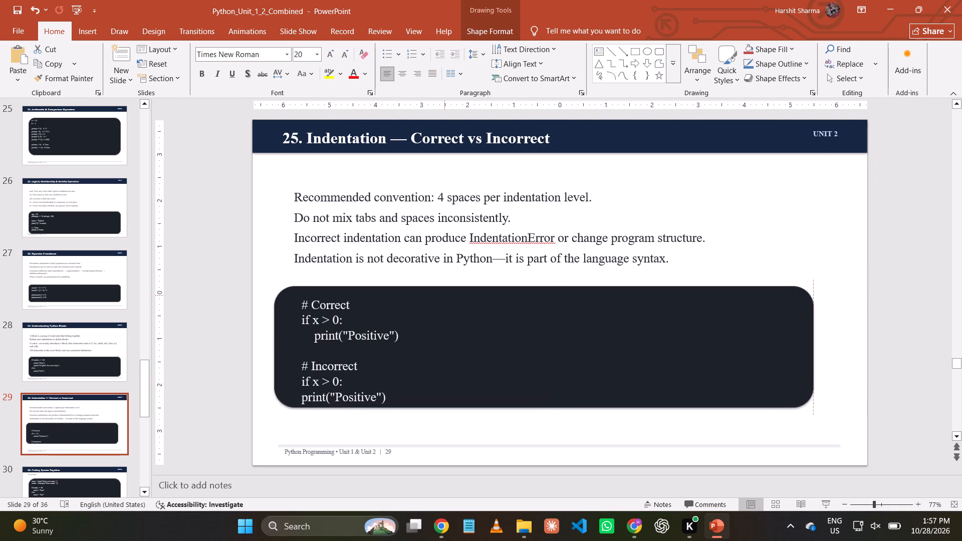
drag(444, 295, 445, 292)
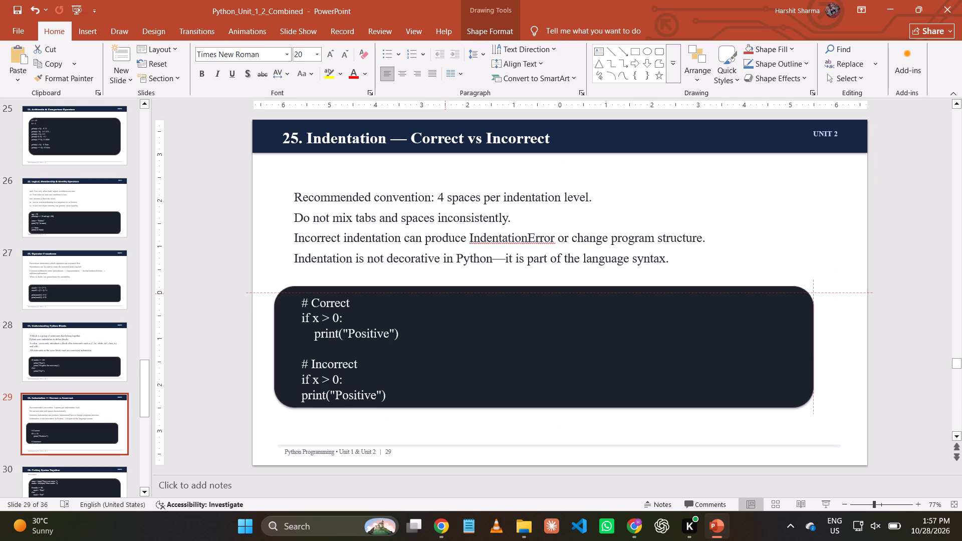
drag(445, 292, 445, 292)
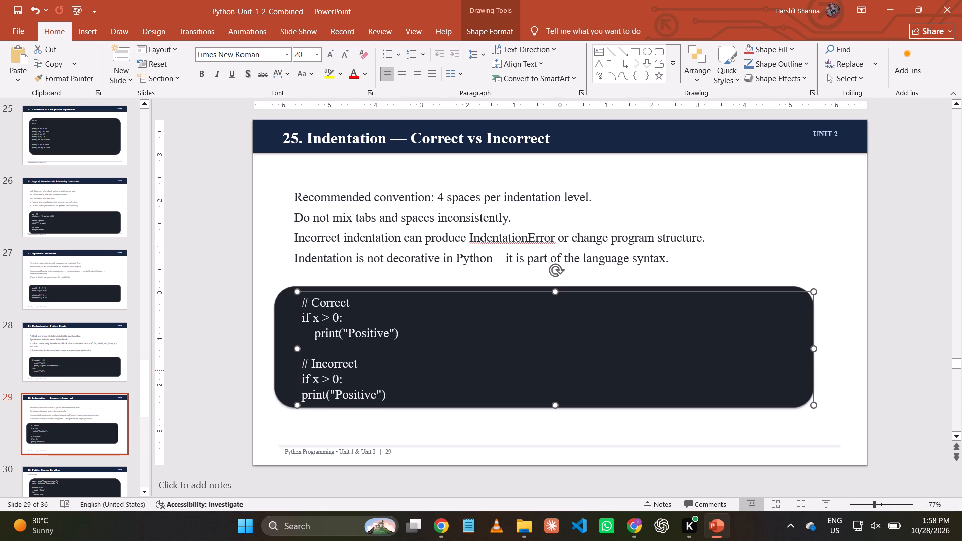
Set all the code text in the dark box on slide 30, Putting Syntax Together, to 20 pt.
scroll(104, 443, down, 3)
click(85, 405)
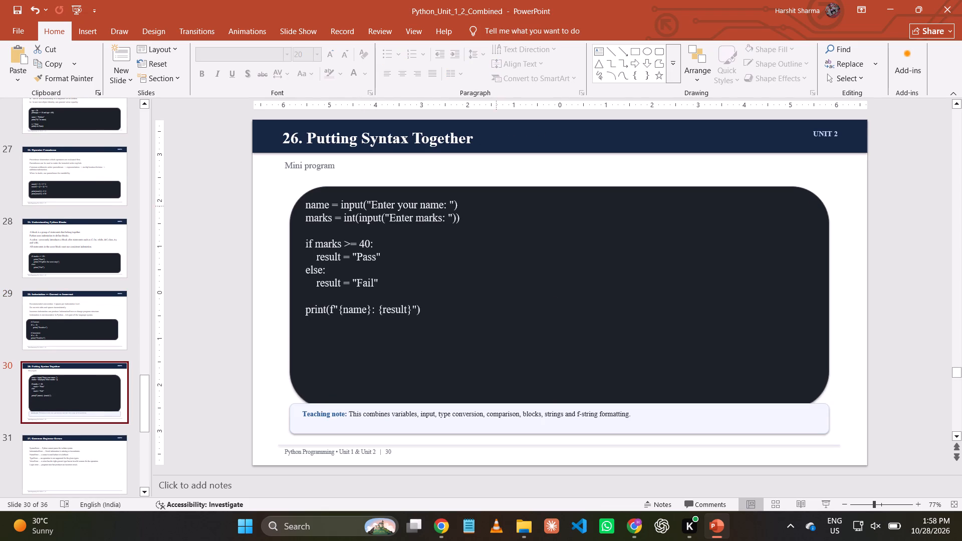
click(386, 230)
key(ctrl+a)
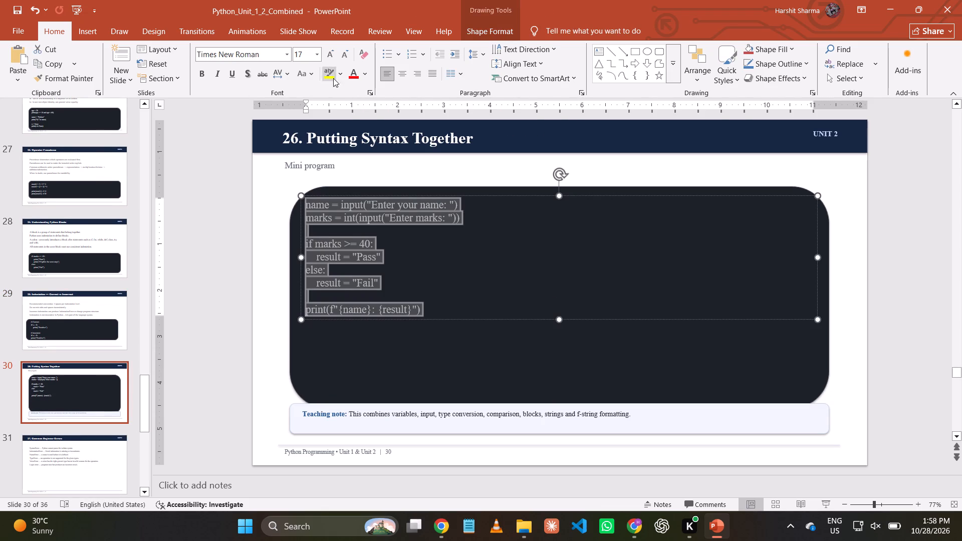
click(332, 47)
click(332, 47)
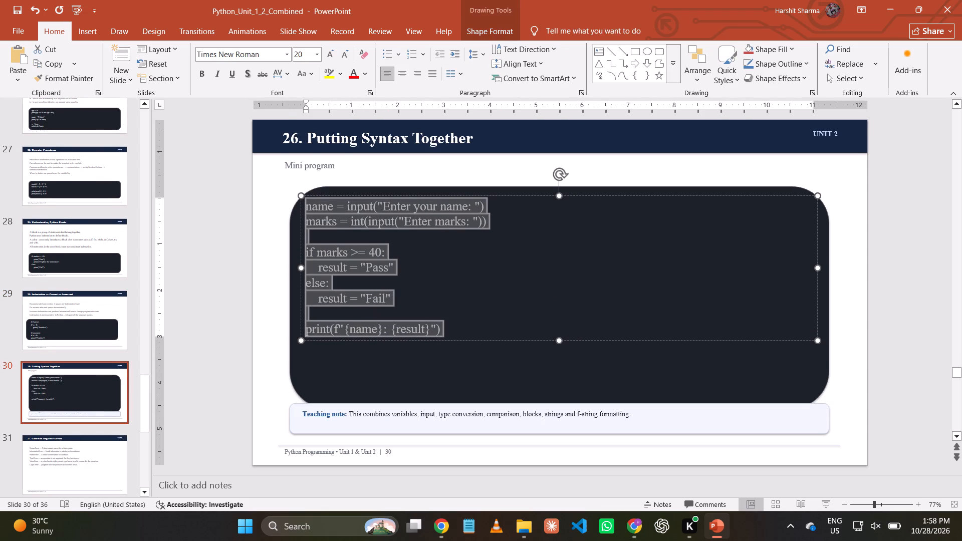
Set the "Mini program" subtitle on slide 30 to 18 pt.
click(321, 168)
key(ctrl+a)
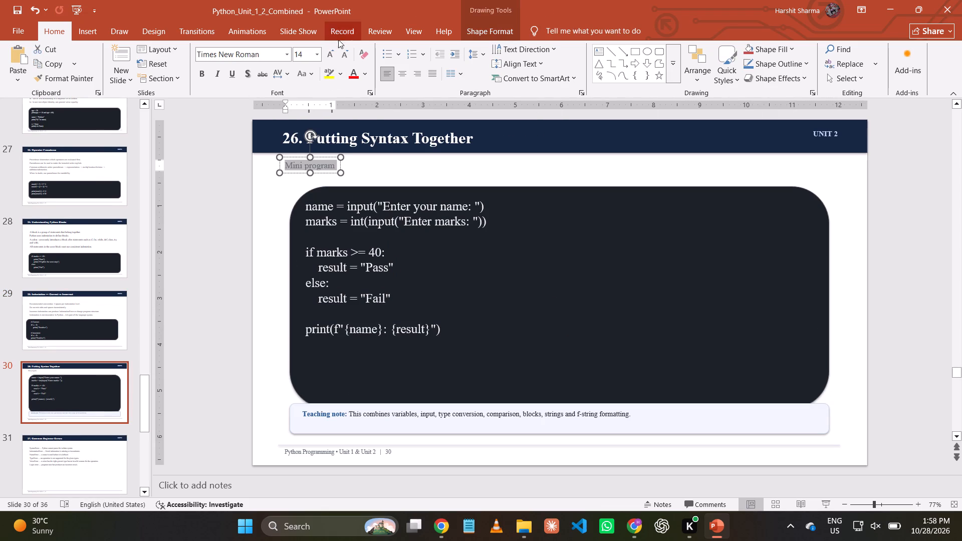
double_click(334, 57)
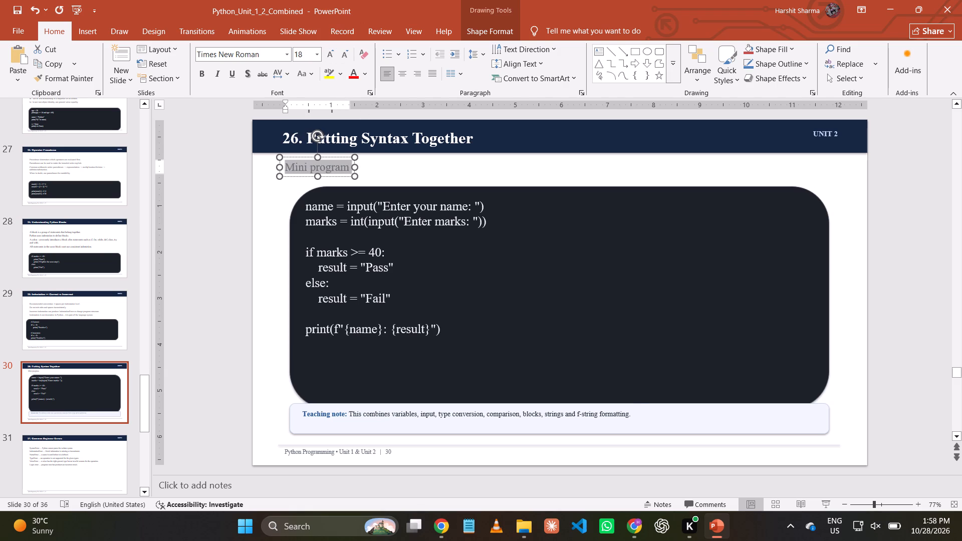
Delete the teaching note text and its background box beneath the code on slide 30.
click(383, 410)
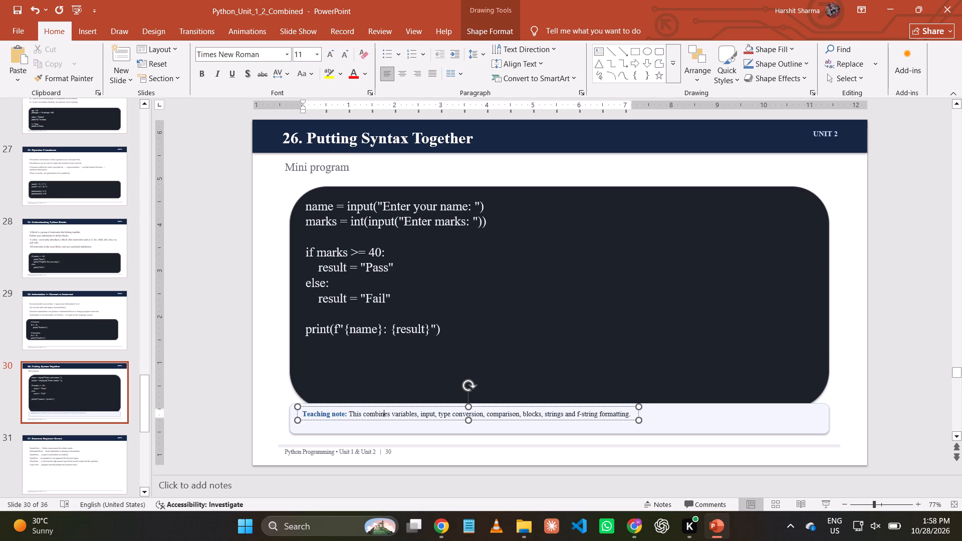
click(606, 407)
key(BackSpace)
click(606, 407)
key(BackSpace)
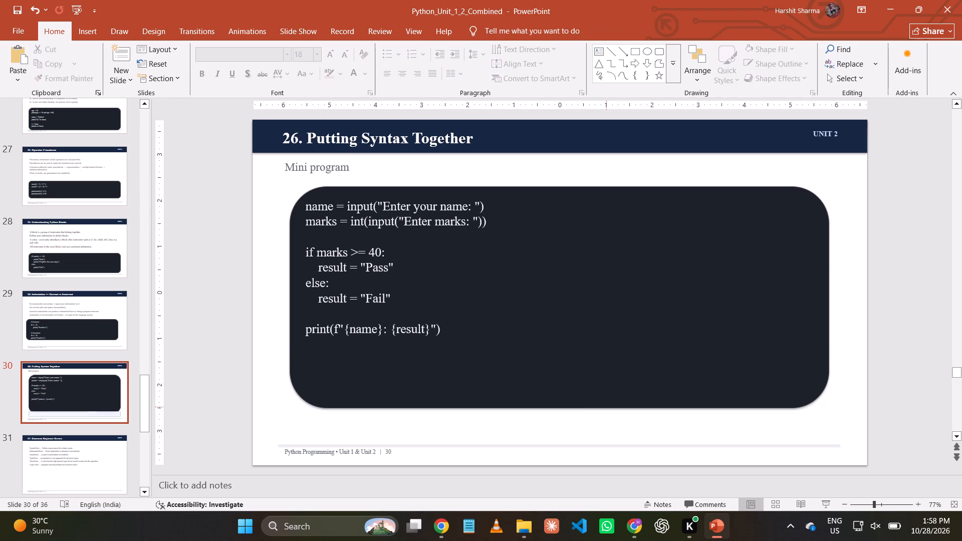
Set all the body text on slide 31, Common Beginner Errors, to 20 pt.
click(70, 472)
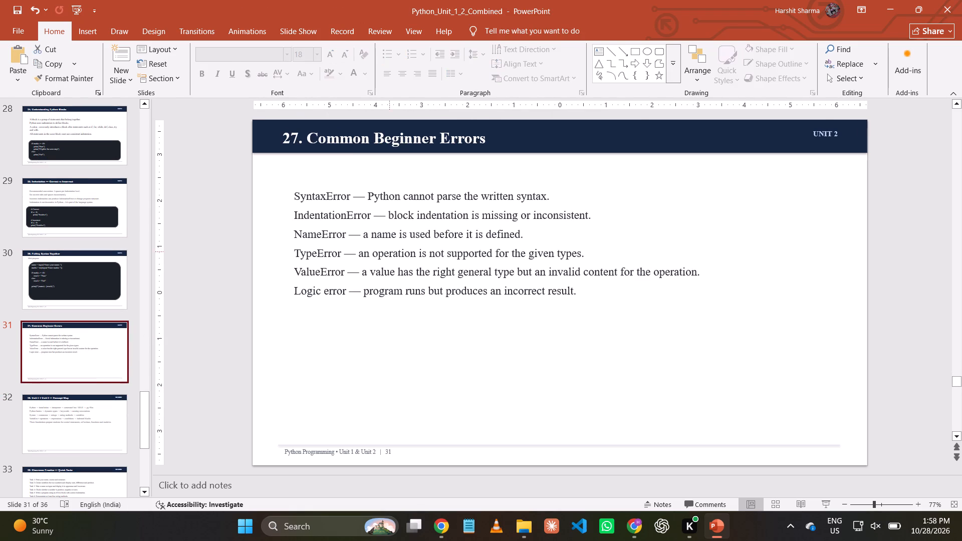
click(393, 249)
key(ctrl+a)
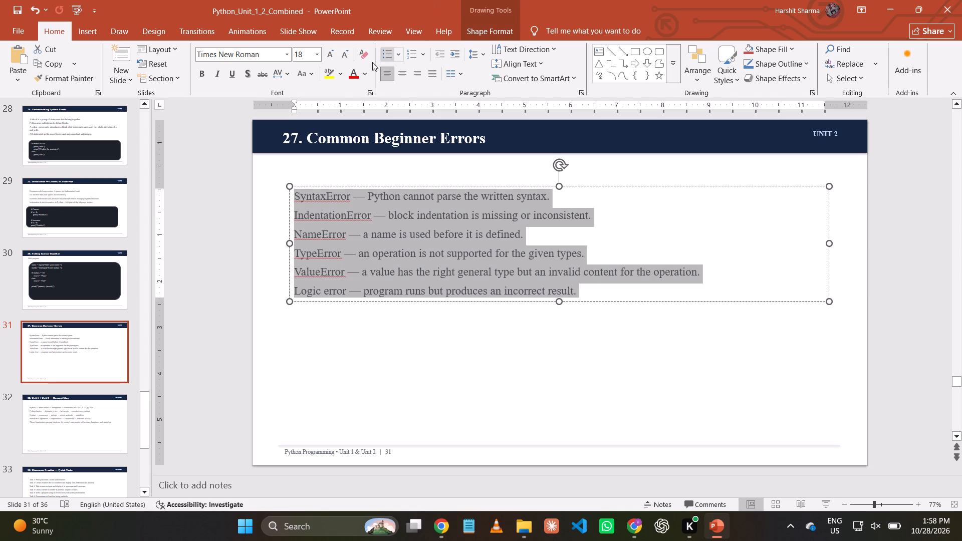
click(331, 60)
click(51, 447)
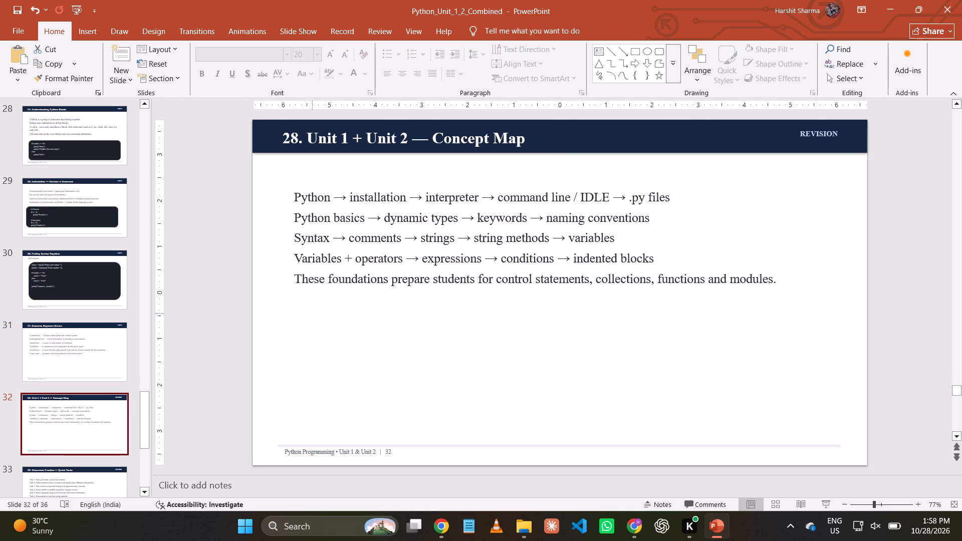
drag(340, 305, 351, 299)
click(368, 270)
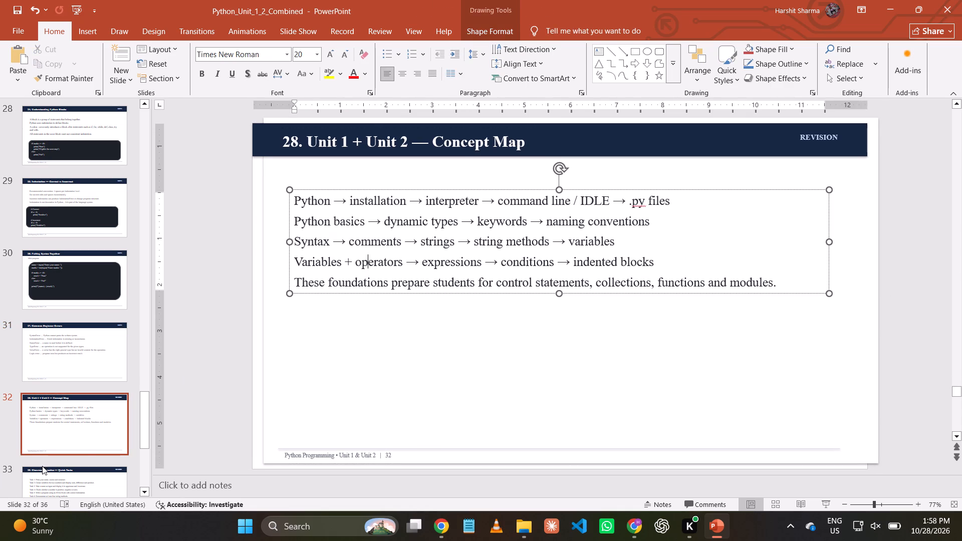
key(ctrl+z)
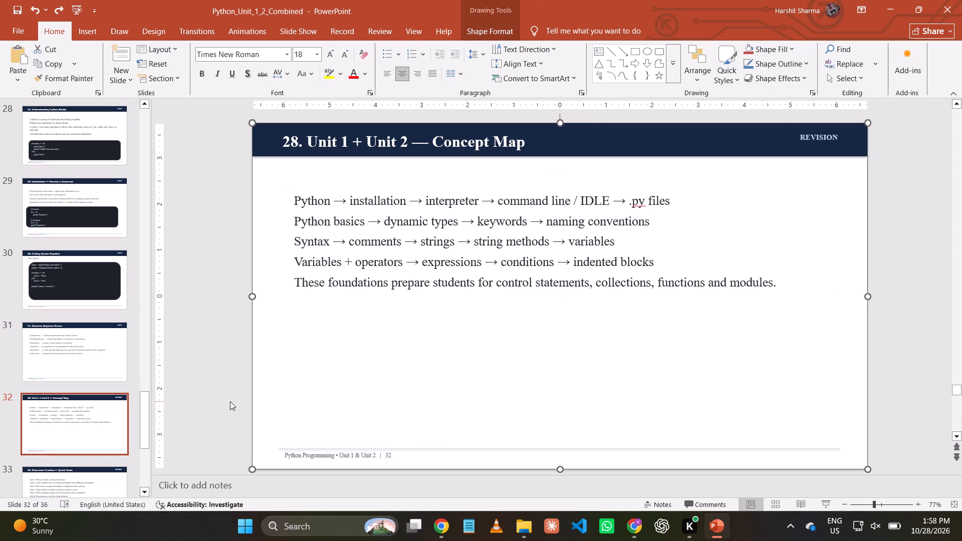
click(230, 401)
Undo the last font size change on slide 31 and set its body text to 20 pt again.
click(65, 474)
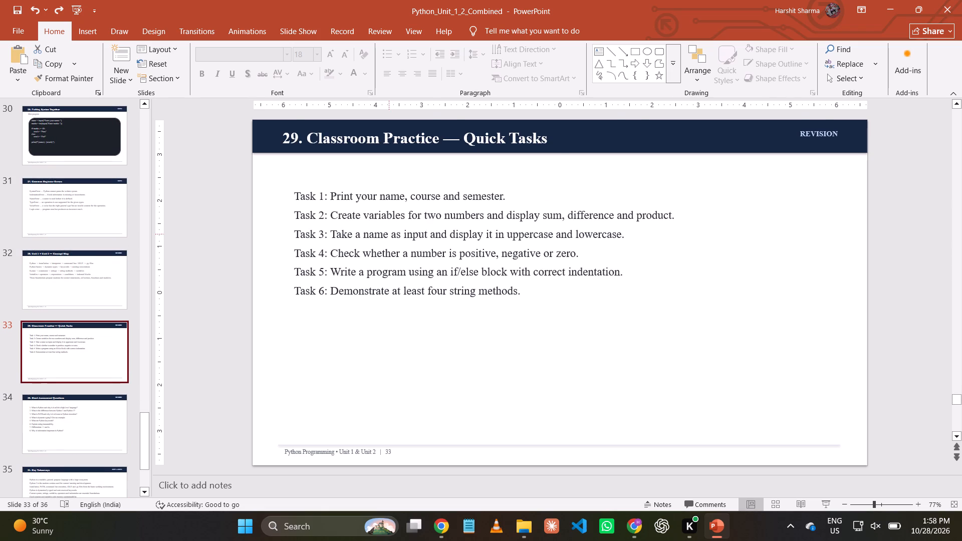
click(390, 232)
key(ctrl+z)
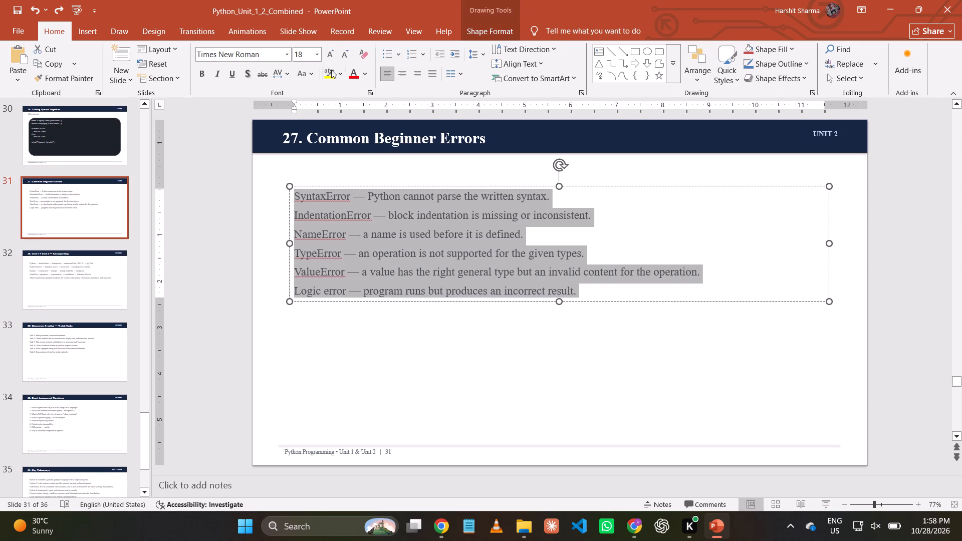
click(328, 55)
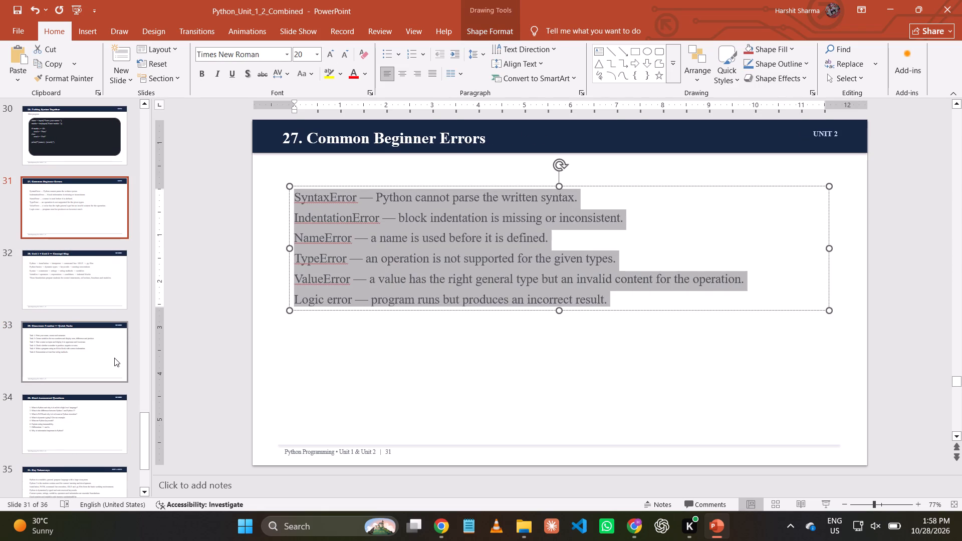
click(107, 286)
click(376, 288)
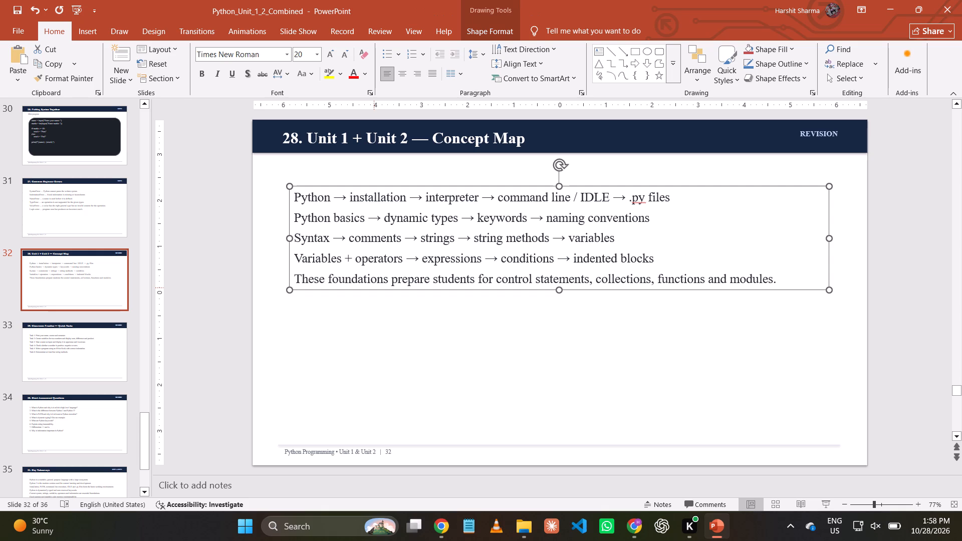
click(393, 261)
Set all the task text on slide 33, Classroom Practice — Quick Tasks, to 20 pt.
click(85, 352)
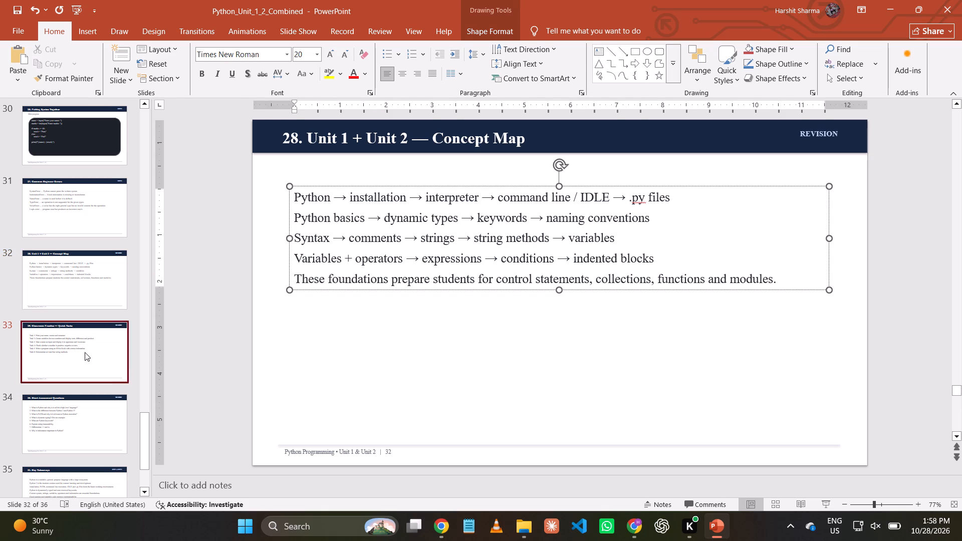
click(410, 264)
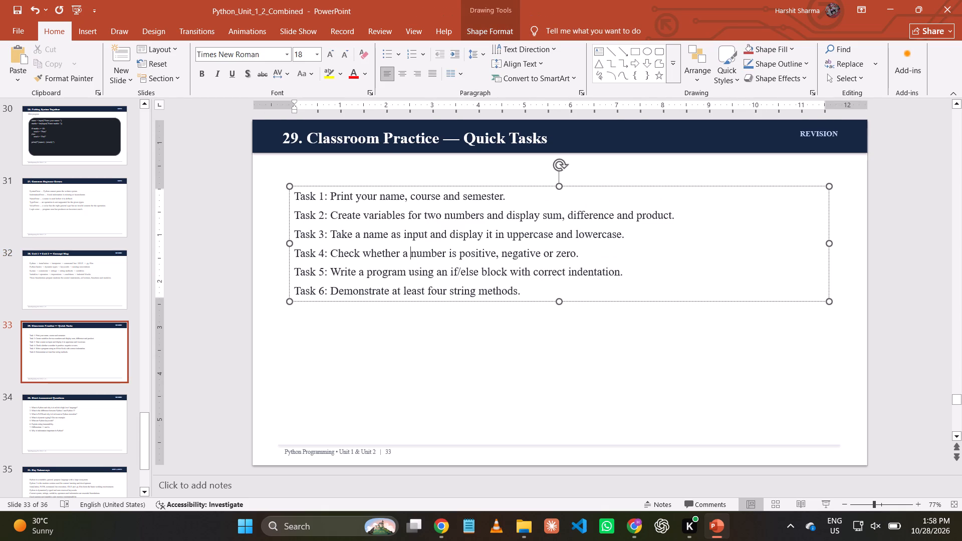
key(ctrl+a)
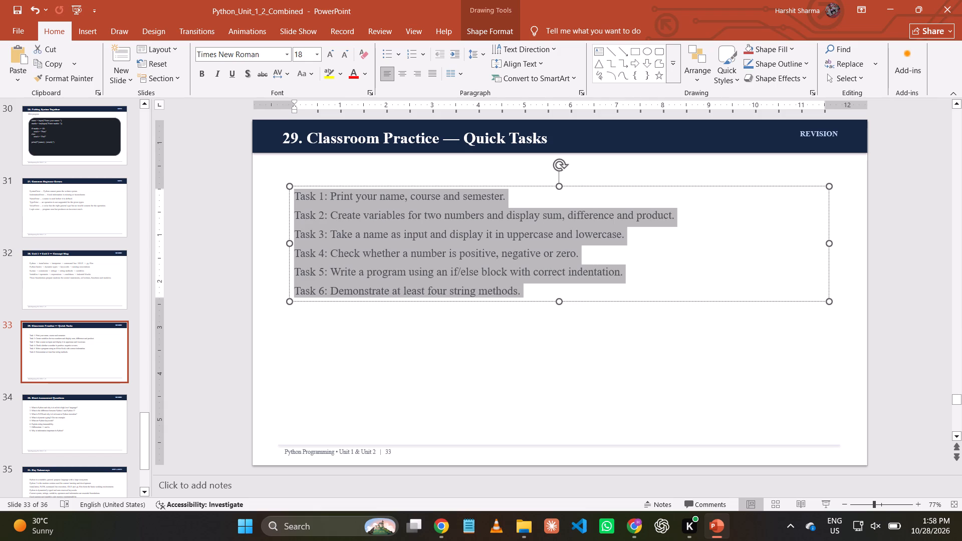
click(328, 47)
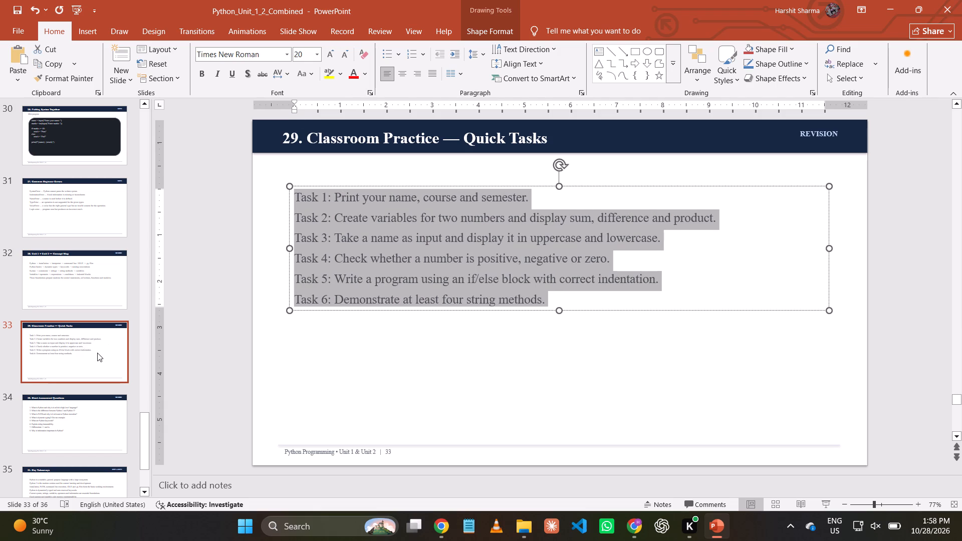
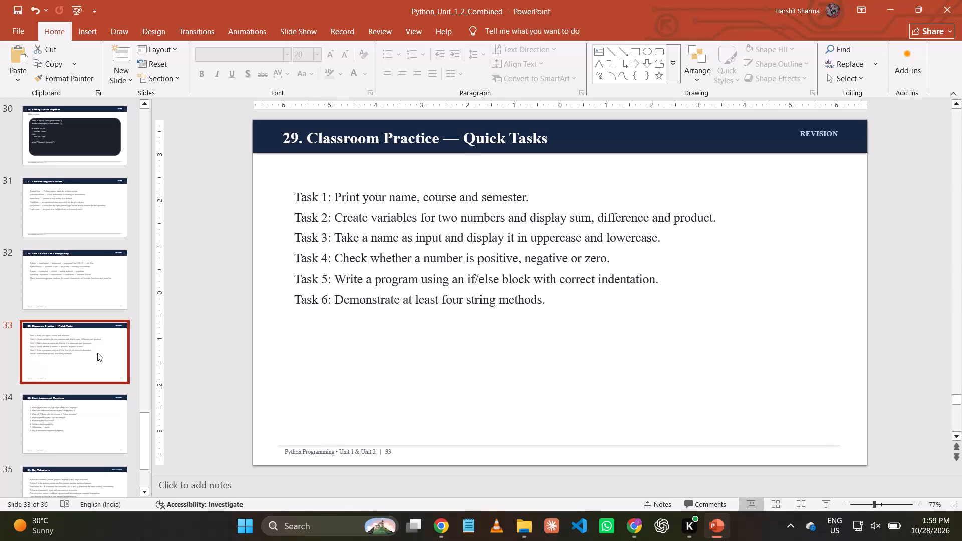
Set all the question text on slide 34, Short Assessment Questions, to 20 pt.
click(399, 241)
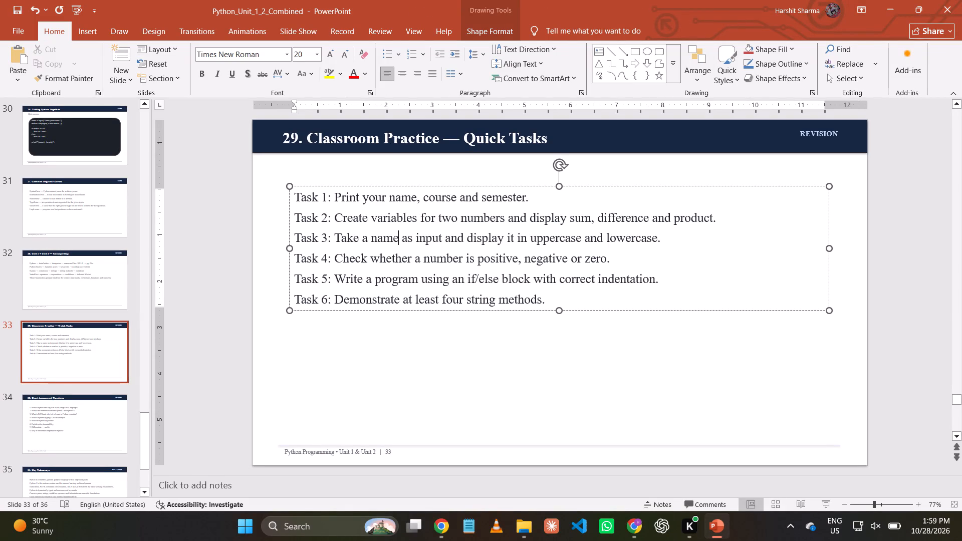
click(100, 421)
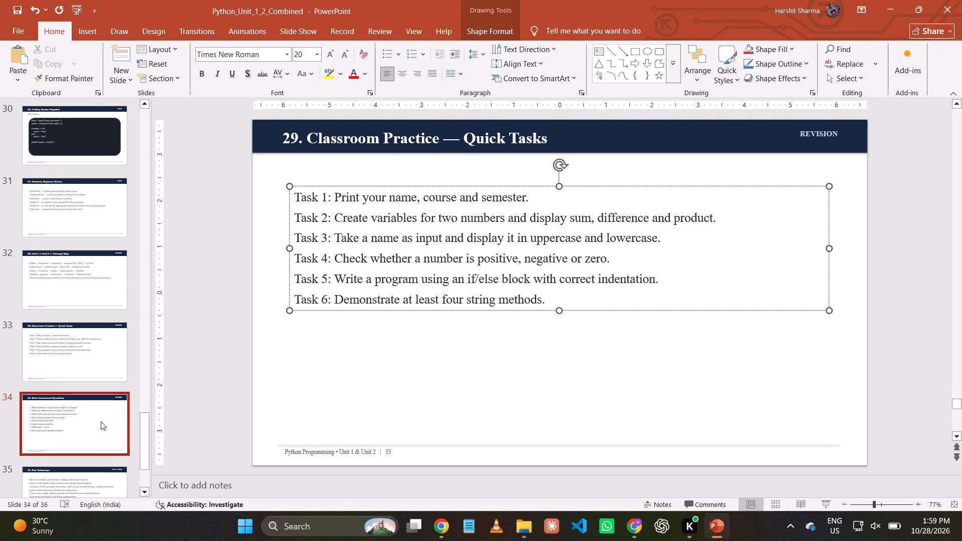
click(372, 303)
key(ctrl+a)
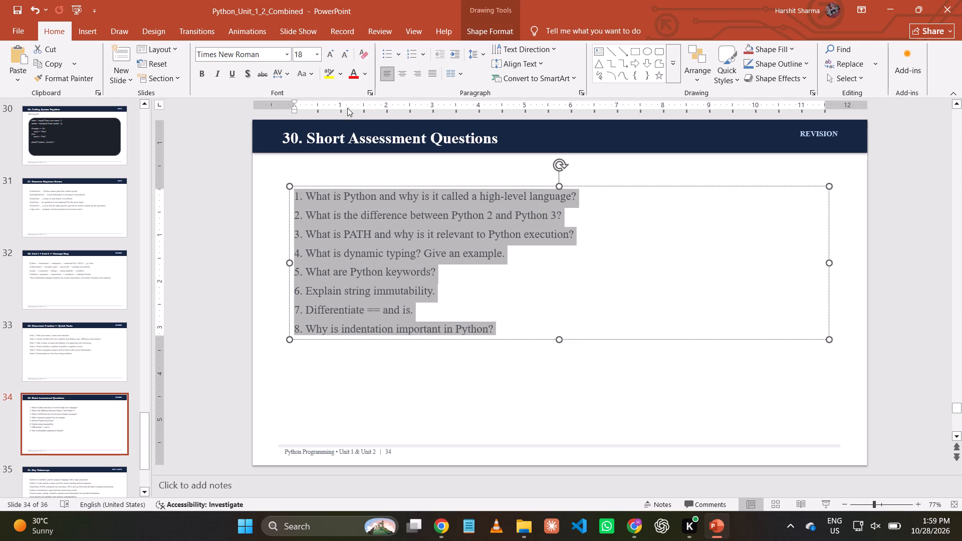
click(328, 53)
Set all the body text on slide 35, Key Takeaways, to 20 pt.
scroll(89, 397, down, 3)
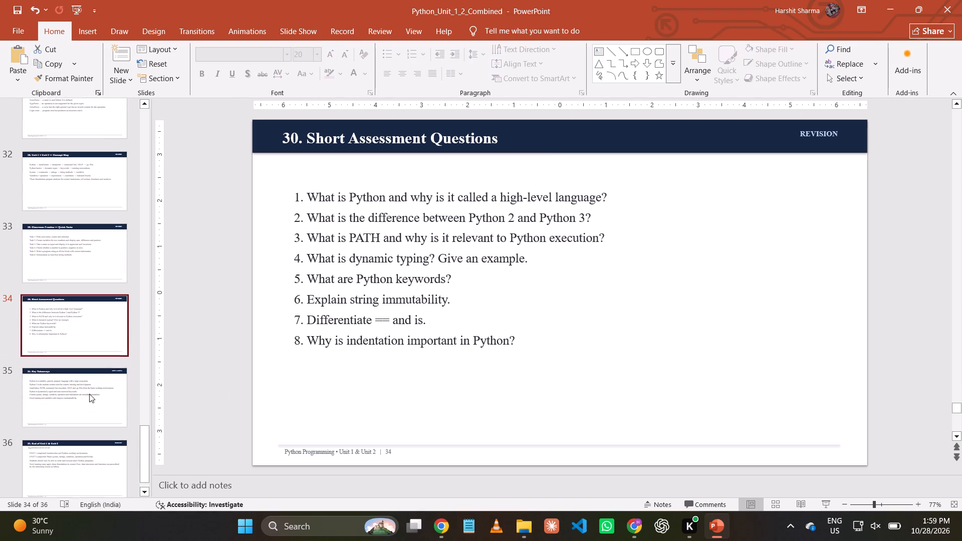
click(86, 388)
click(383, 243)
key(ctrl+a)
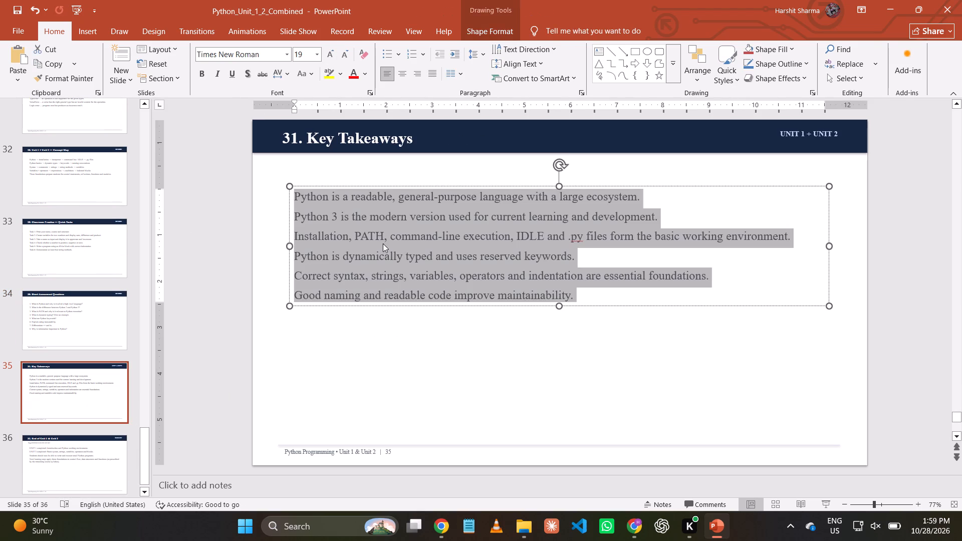
click(332, 49)
Check the body text formatting on slide 36, End of Unit 1 & Unit 2.
click(61, 469)
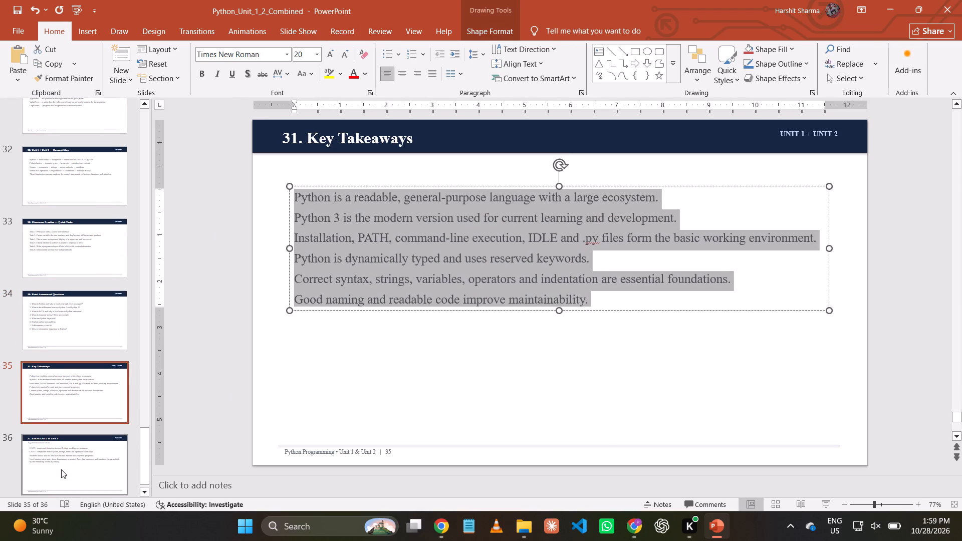
click(333, 244)
key(ctrl+a)
click(329, 399)
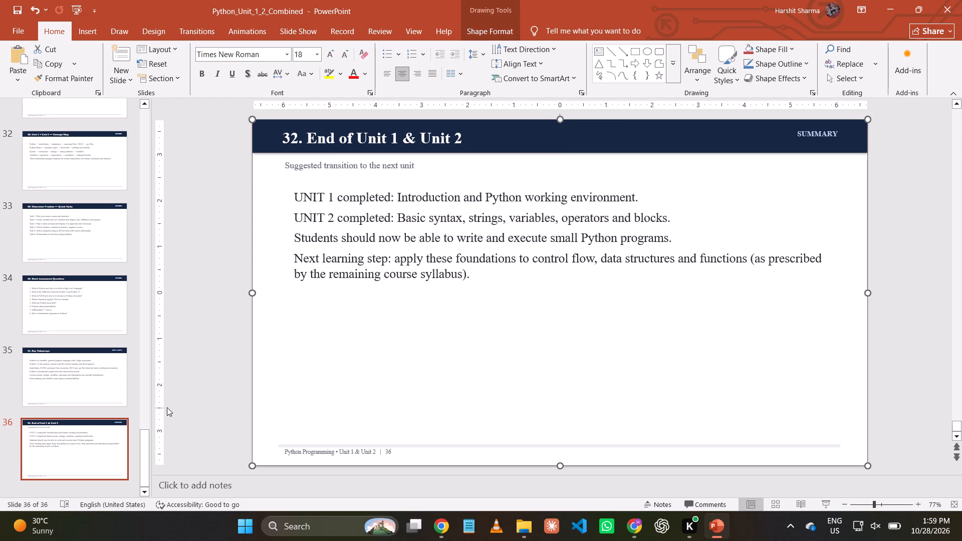
Save and close the Python_Unit_1_2_Combined presentation.
key(ctrl+s)
key(ctrl+s)
key(ctrl+s)
key(ctrl+s)
key(ctrl+s)
key(ctrl+s)
click(953, 5)
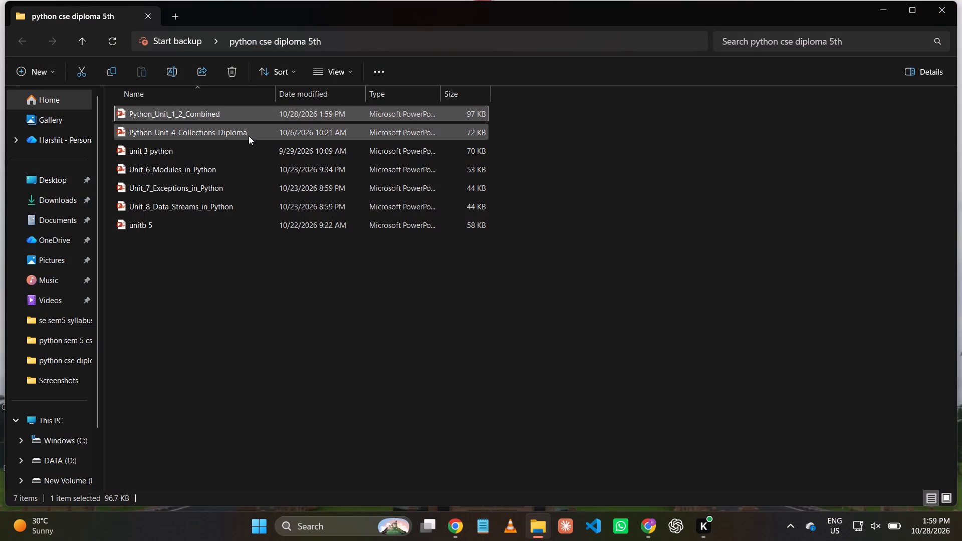
Open the unit 3 python presentation from the python cse diploma 5th folder.
double_click(211, 150)
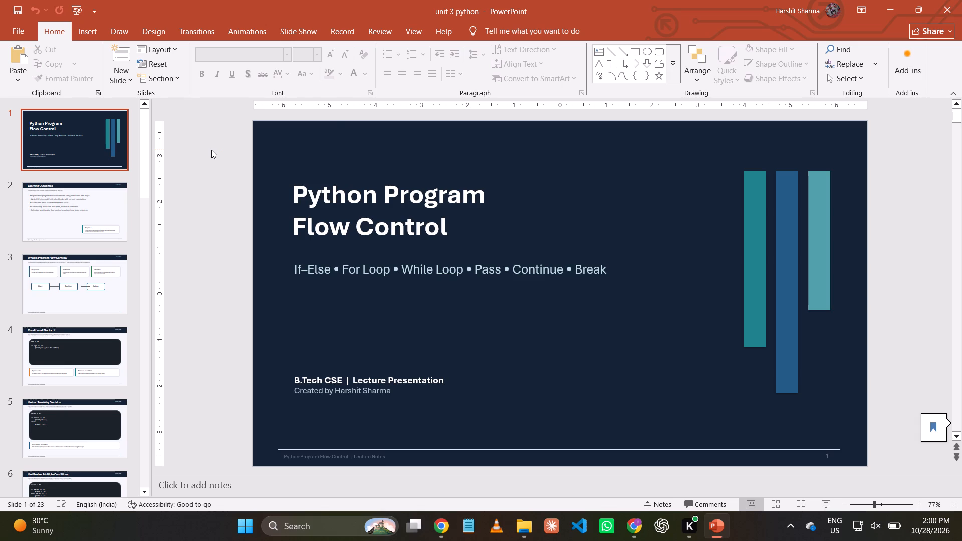
Change all the text on slide 1, the Python Program Flow Control title slide, to Times New Roman.
click(368, 338)
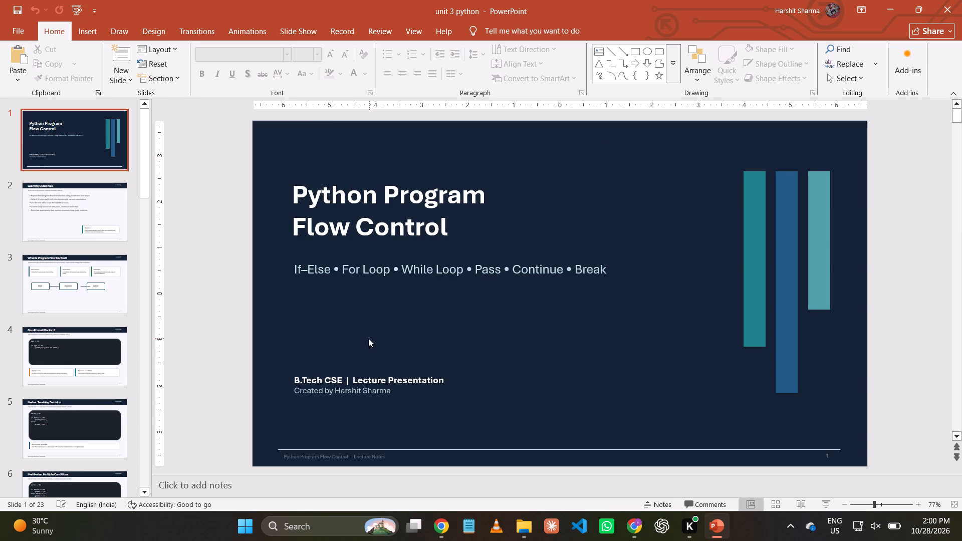
key(ctrl+a)
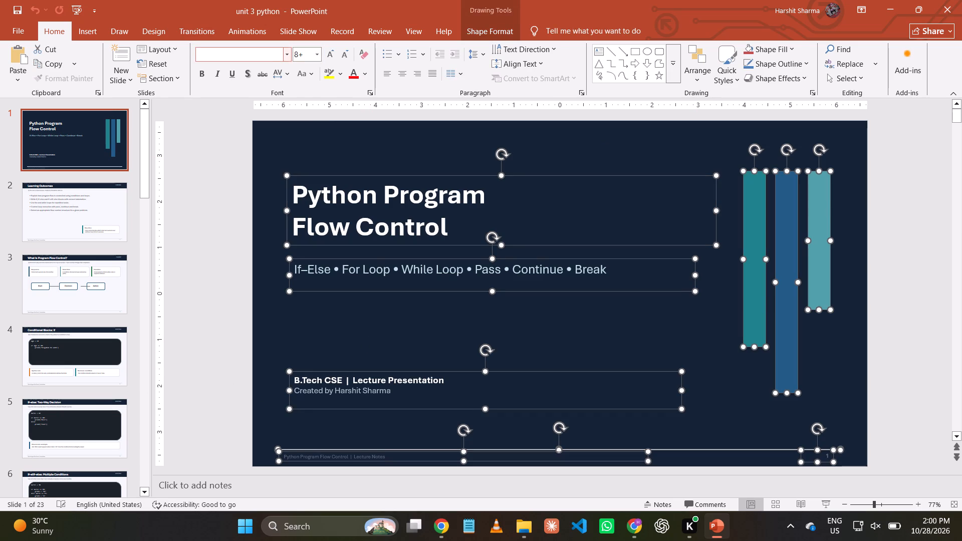
click(287, 55)
key(BackSpace)
text(times)
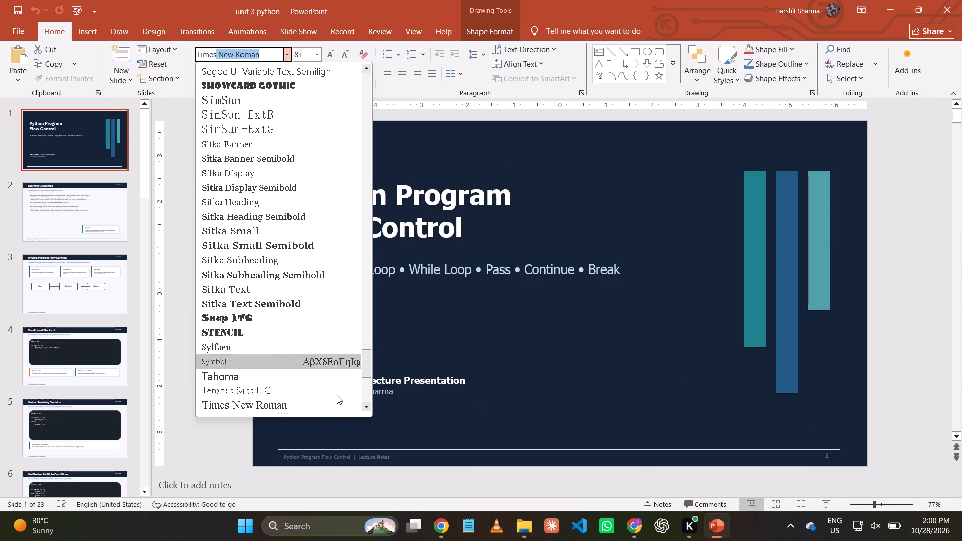
click(325, 408)
click(521, 403)
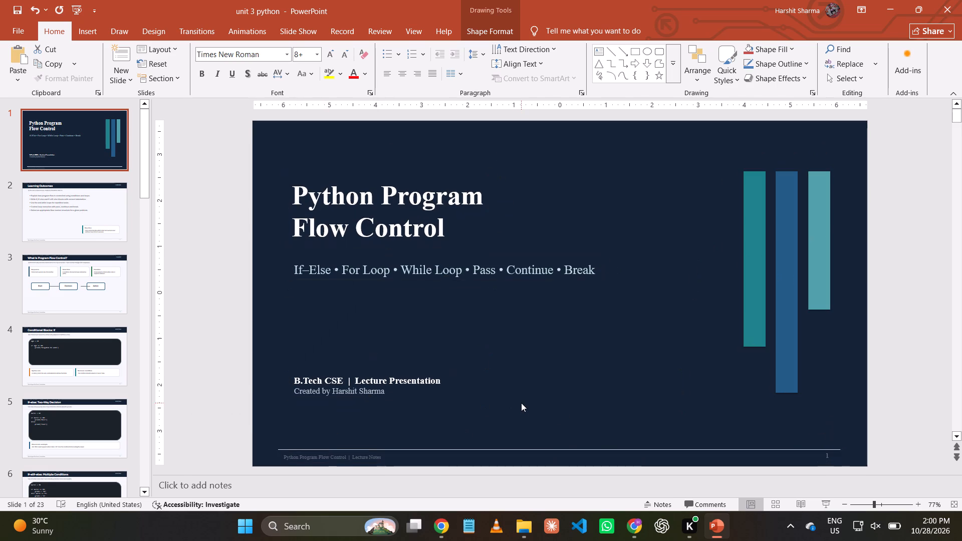
Delete the "Python Program Flow Control | Lecture Notes" footer text box from slide 1 and save the presentation.
click(380, 460)
click(381, 458)
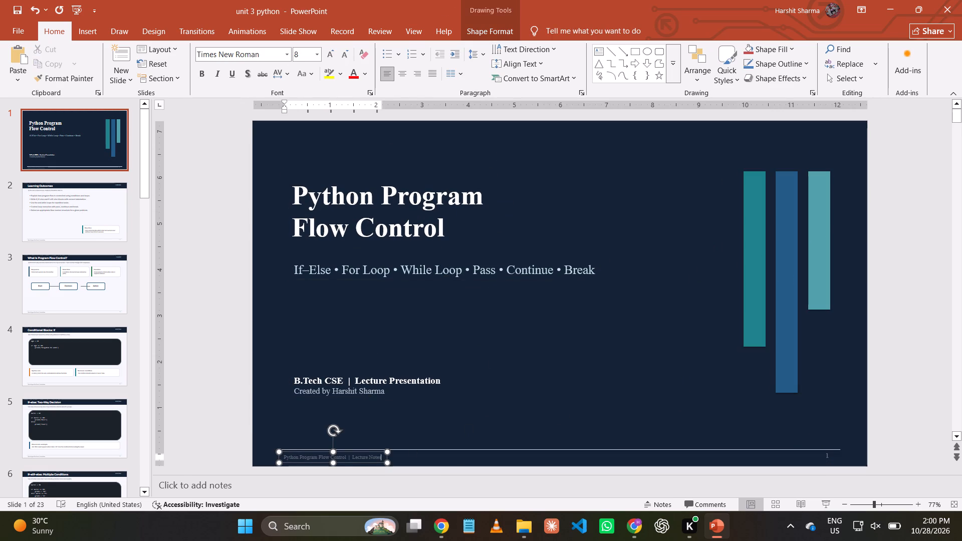
click(366, 451)
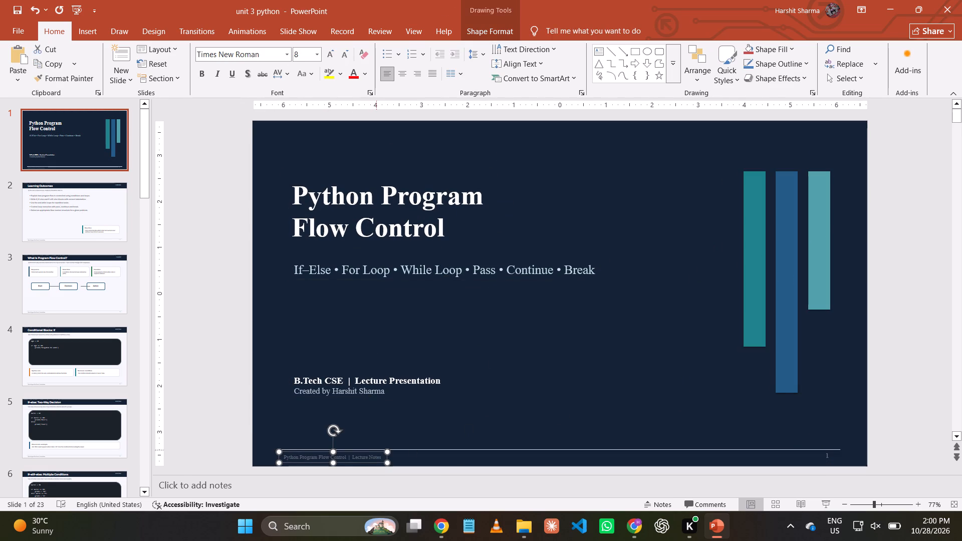
key(Delete)
key(ctrl+s)
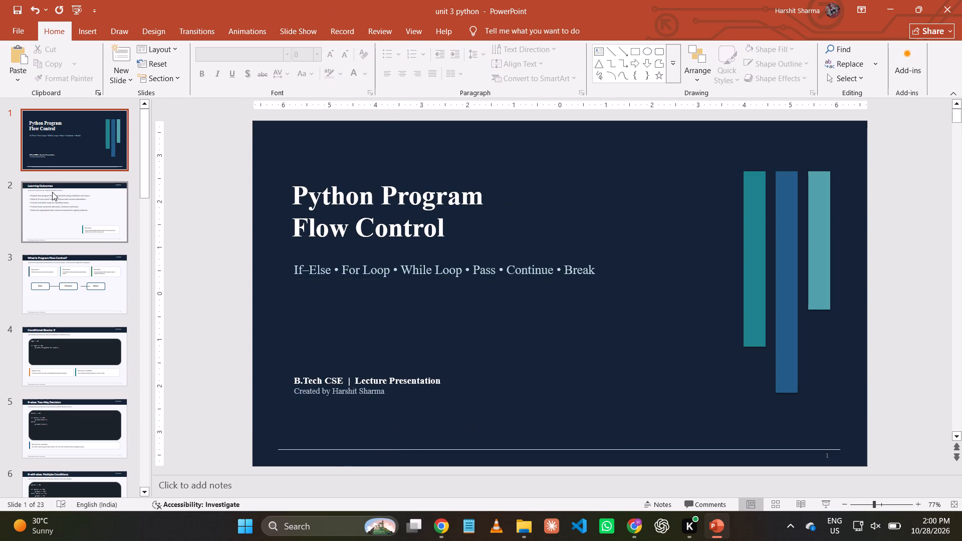
Change all the text on slide 2, Learning Outcomes, to Times New Roman and save the presentation.
click(52, 192)
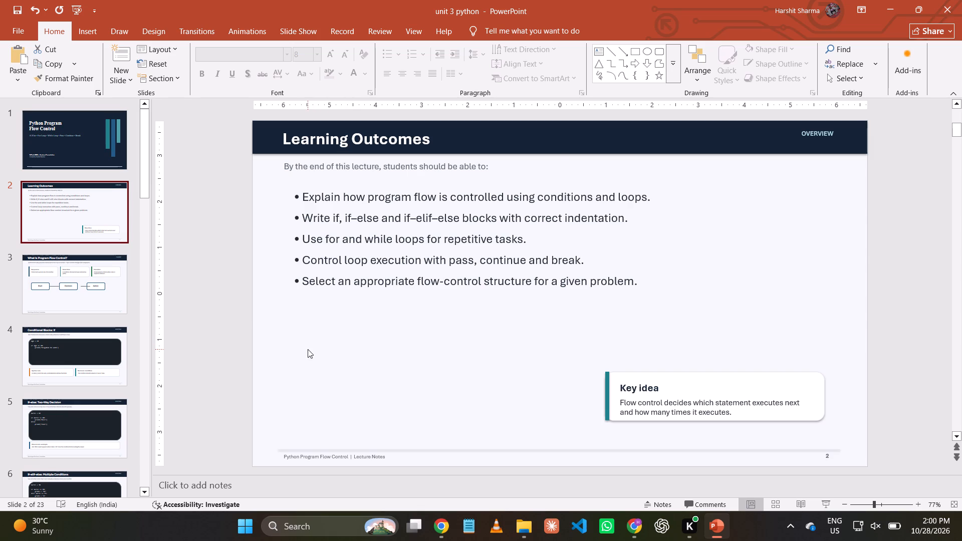
ctrl+click(308, 349)
click(263, 363)
key(ctrl+a)
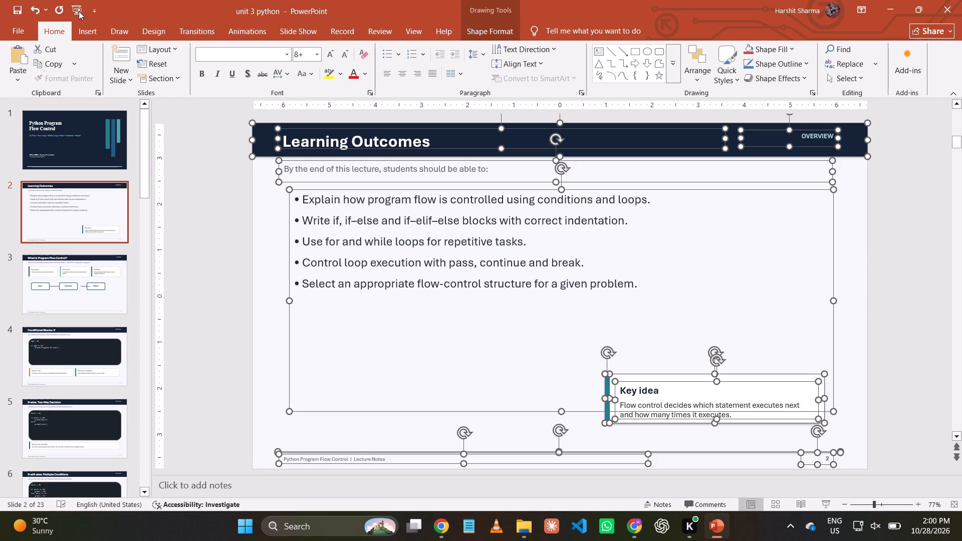
click(288, 55)
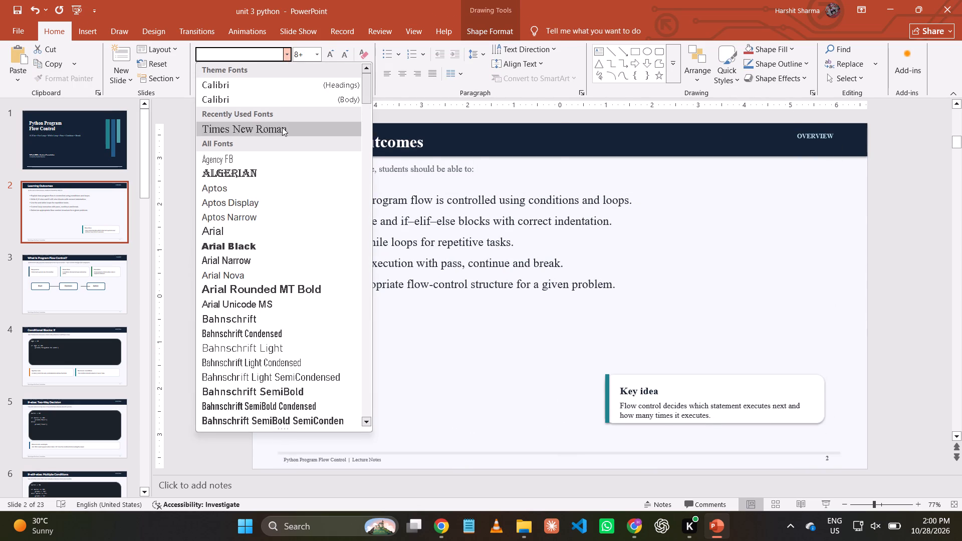
click(282, 127)
click(313, 347)
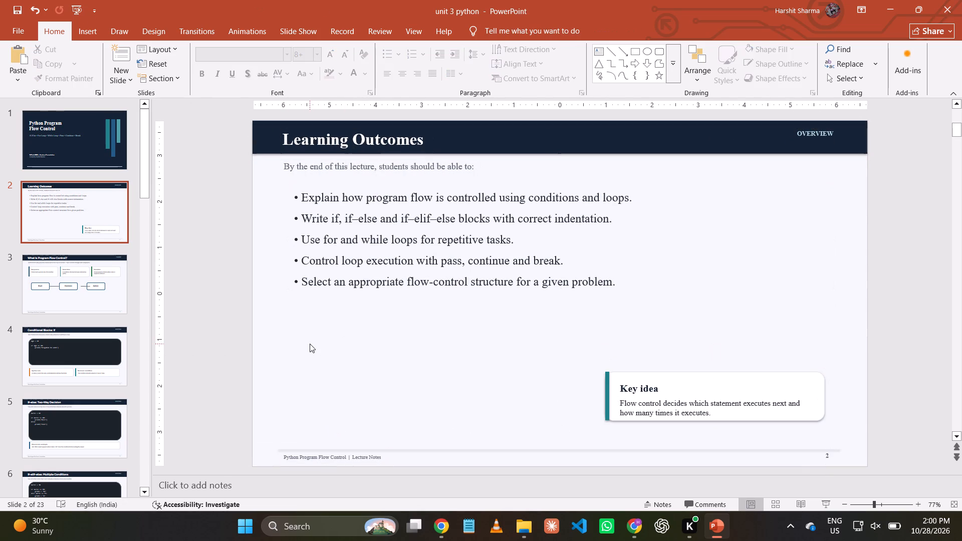
key(ctrl+s)
Change all the text on slide 3, What Is Program Flow Control?, to Times New Roman.
click(61, 293)
click(270, 343)
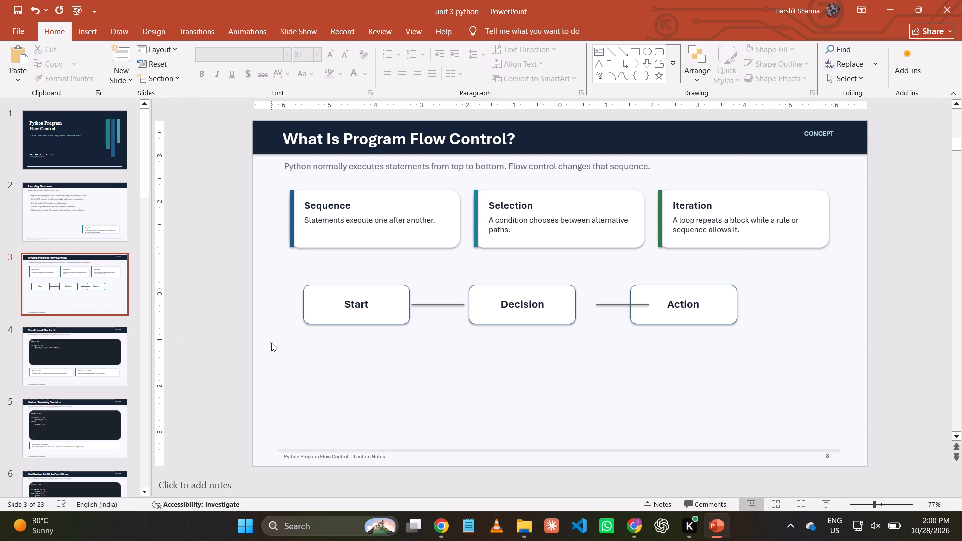
key(ctrl+a)
click(287, 50)
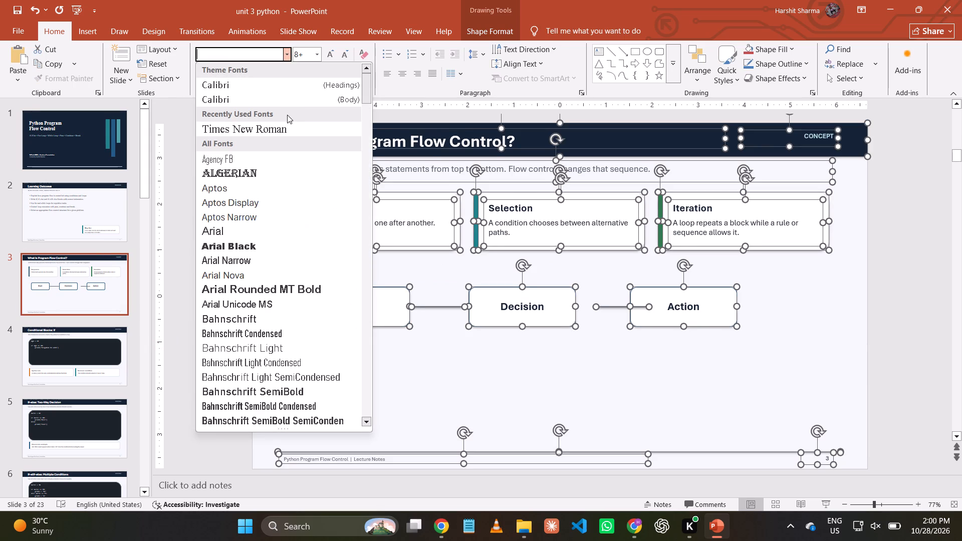
click(284, 130)
Change all the text on slide 4, Conditional Blocks: if, including the code, to Times New Roman.
click(47, 369)
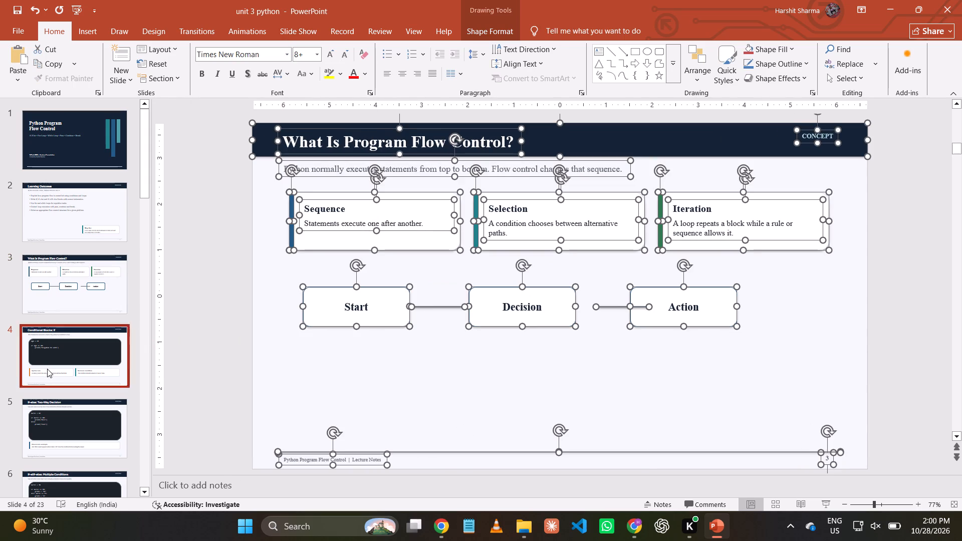
click(272, 229)
key(ctrl+a)
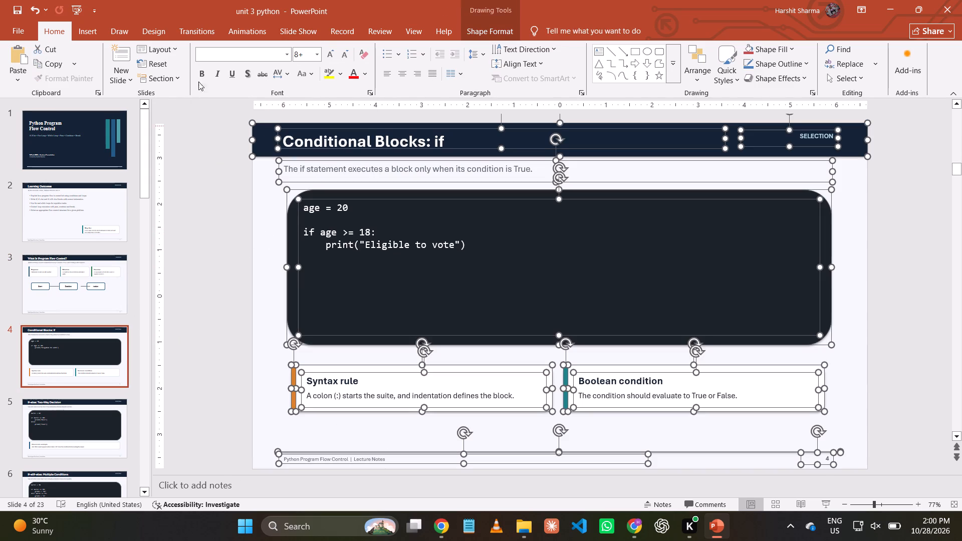
click(288, 51)
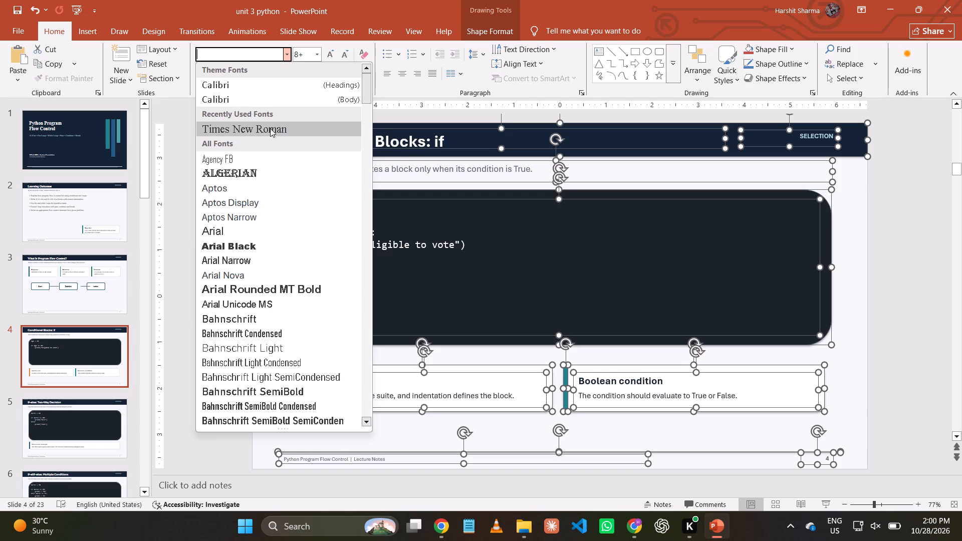
click(270, 128)
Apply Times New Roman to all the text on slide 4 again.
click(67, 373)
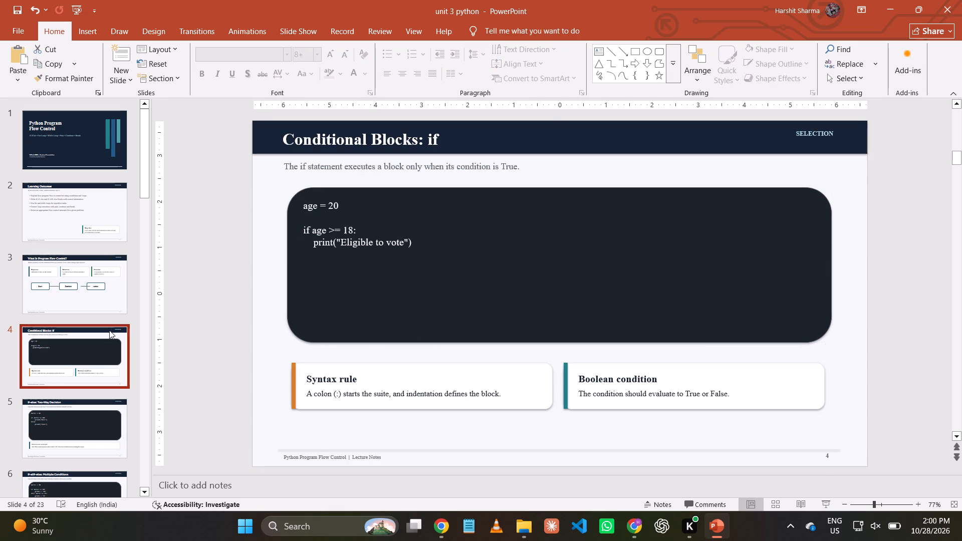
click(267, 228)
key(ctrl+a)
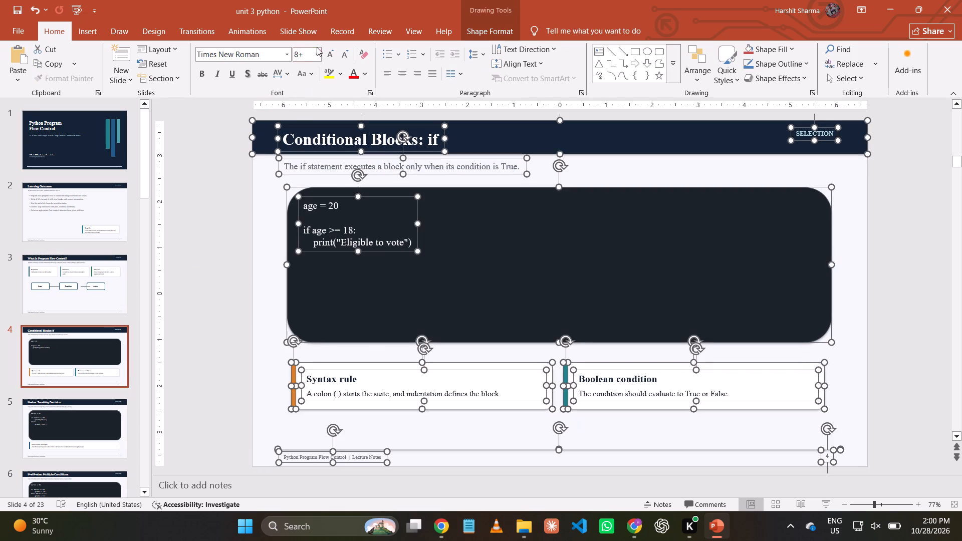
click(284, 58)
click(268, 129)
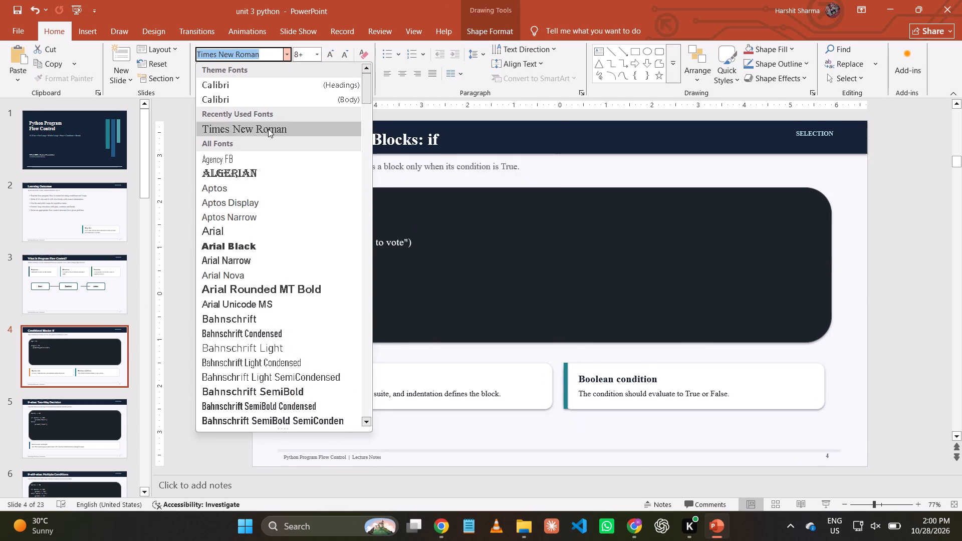
Change all the text on slide 5, if–else: Two-Way Decision, including the code, to Times New Roman.
click(68, 283)
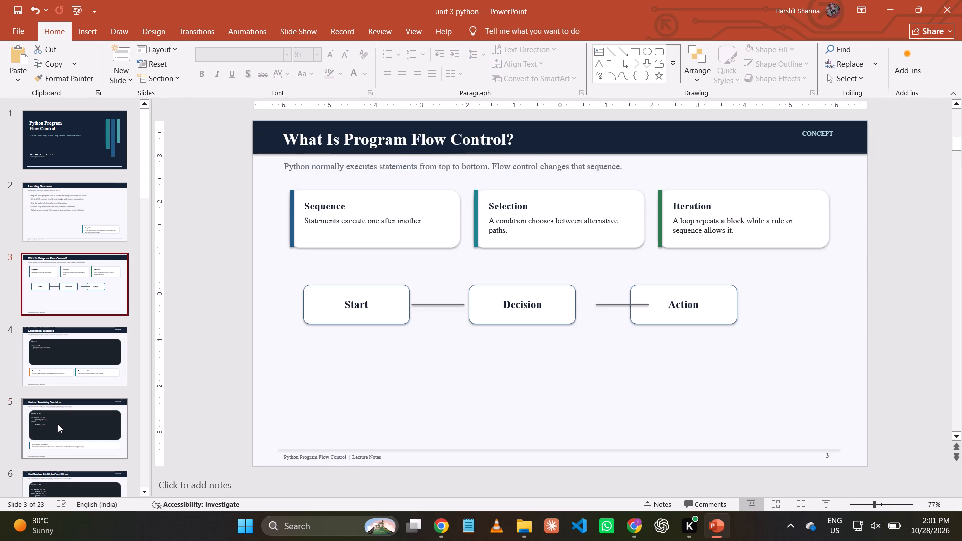
click(58, 424)
click(256, 237)
key(ctrl+a)
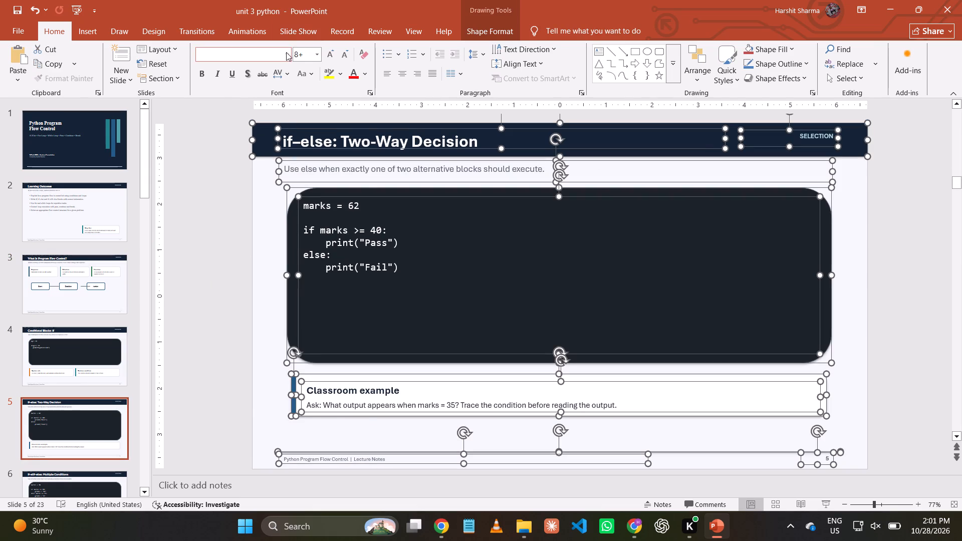
click(286, 52)
click(275, 127)
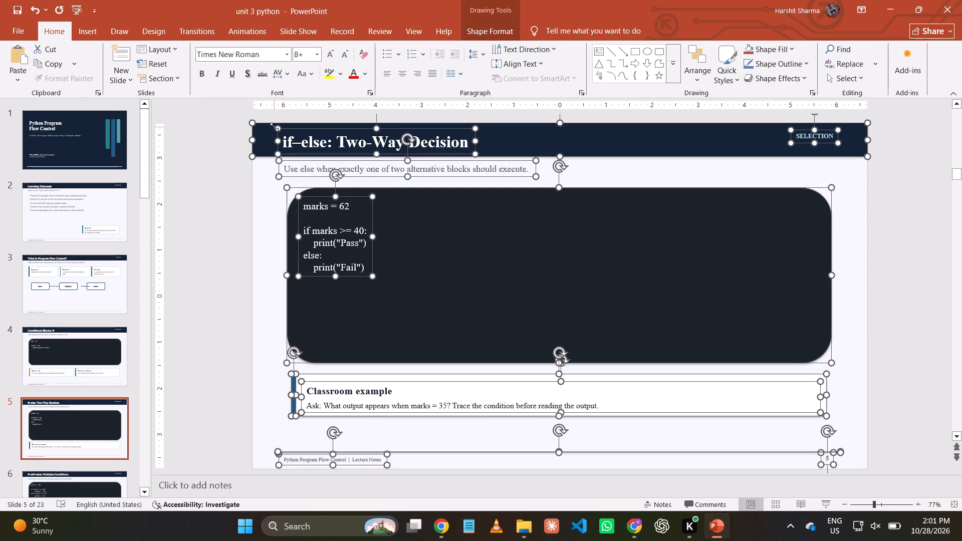
click(236, 201)
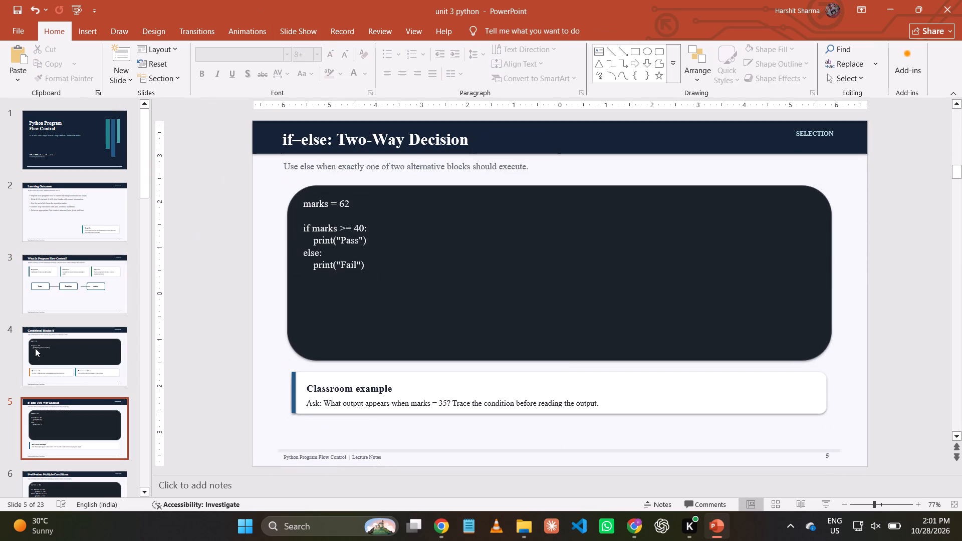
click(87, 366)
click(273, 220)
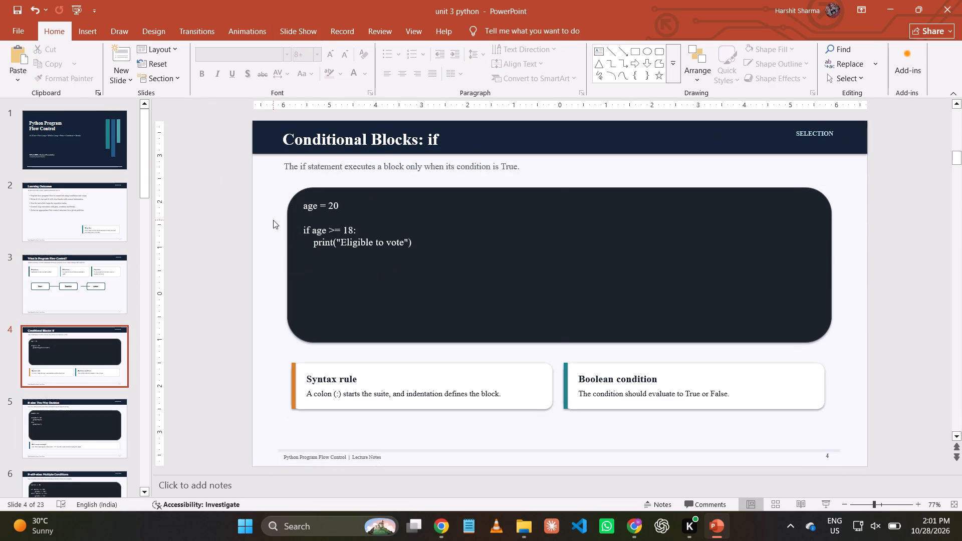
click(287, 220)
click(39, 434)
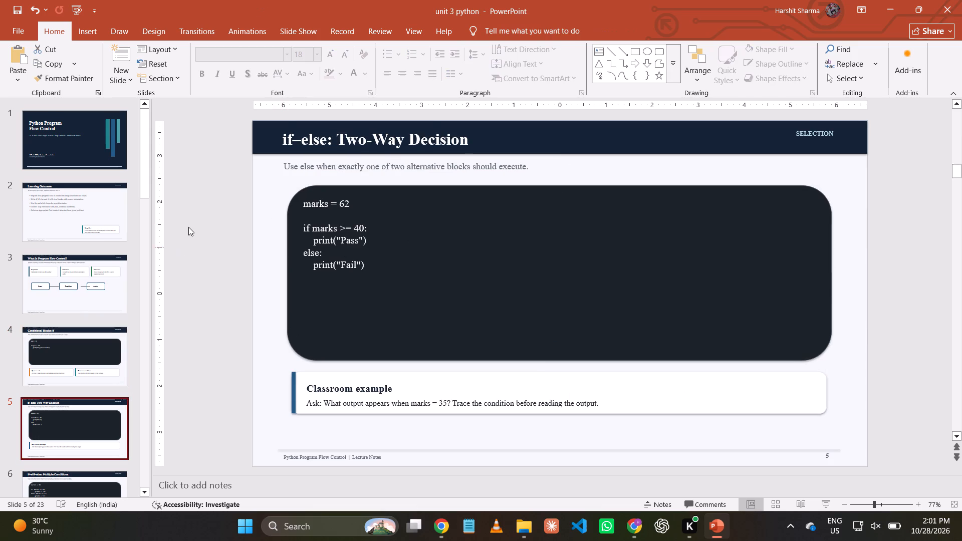
Change all the text on slide 6, if–elif–else: Multiple Conditions, including the code, to Times New Roman.
click(332, 239)
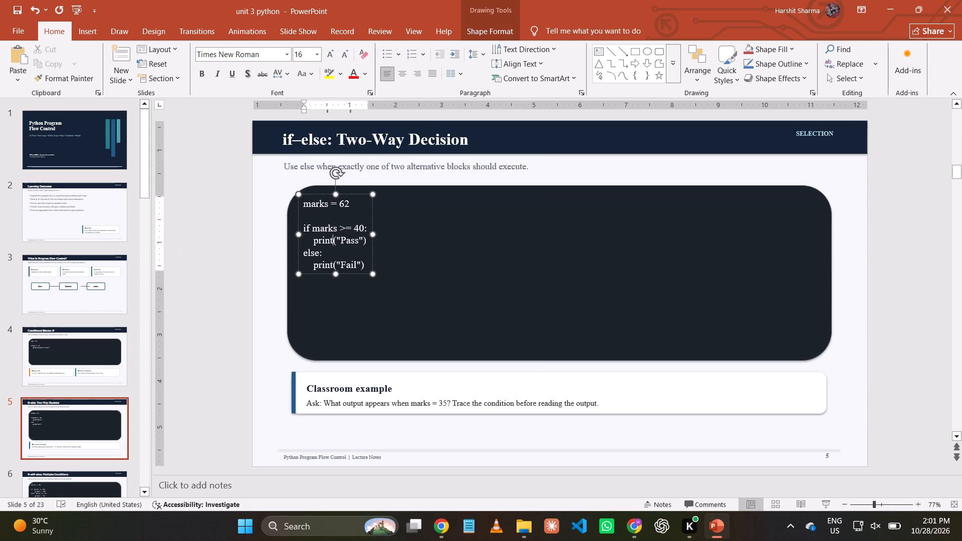
scroll(77, 288, down, 6)
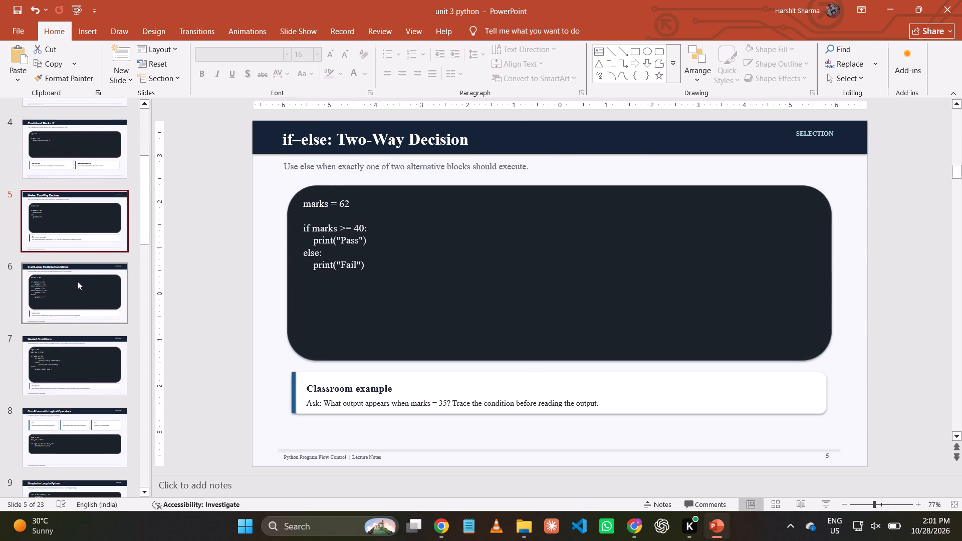
scroll(77, 281, down, 2)
click(76, 235)
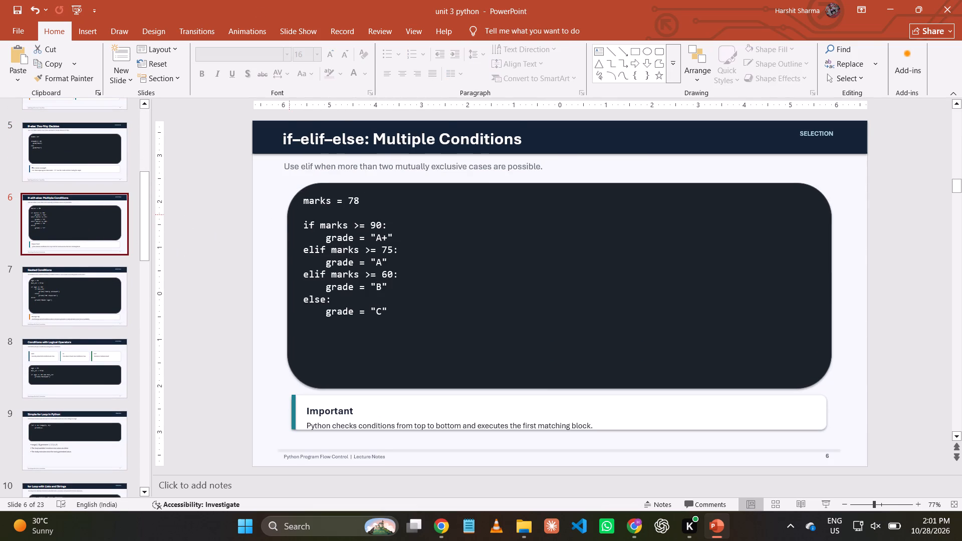
click(278, 214)
key(ctrl+a)
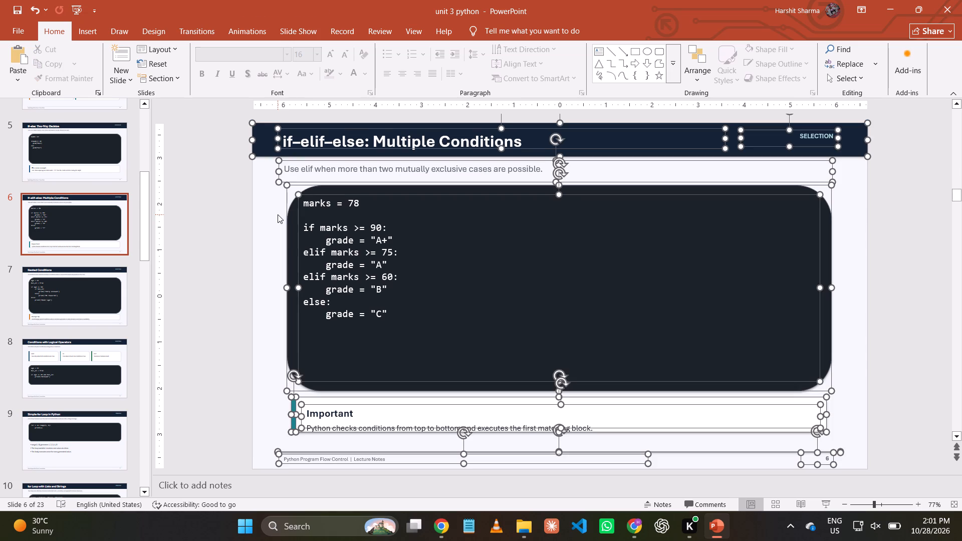
click(288, 52)
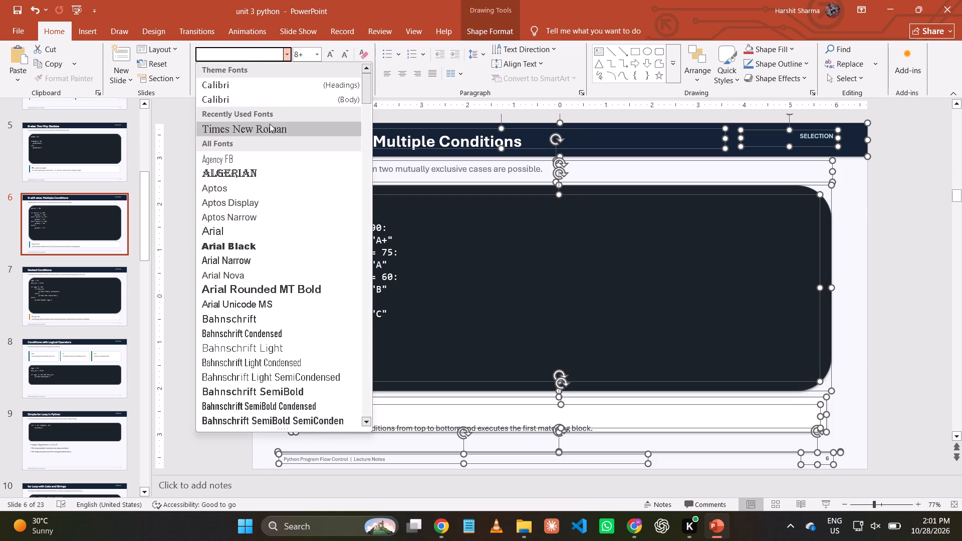
click(269, 124)
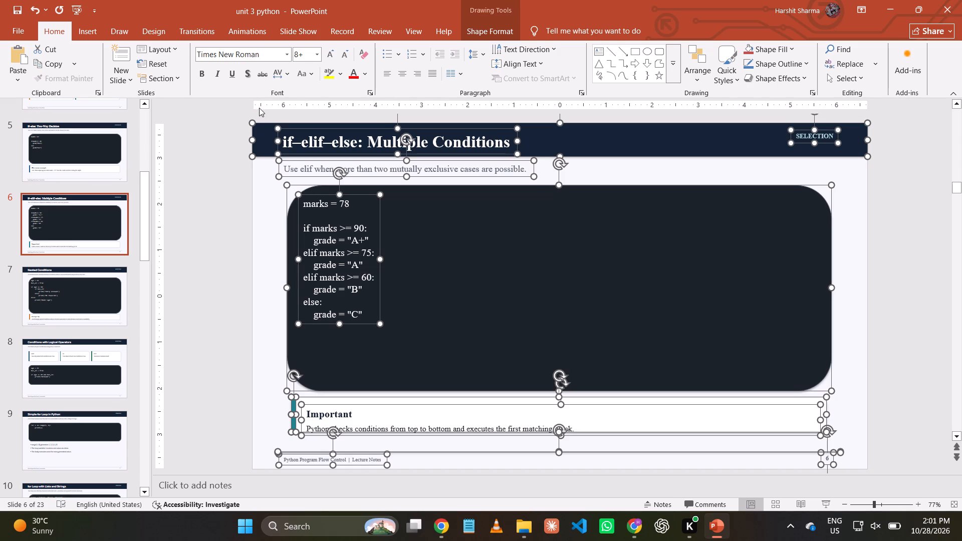
click(275, 203)
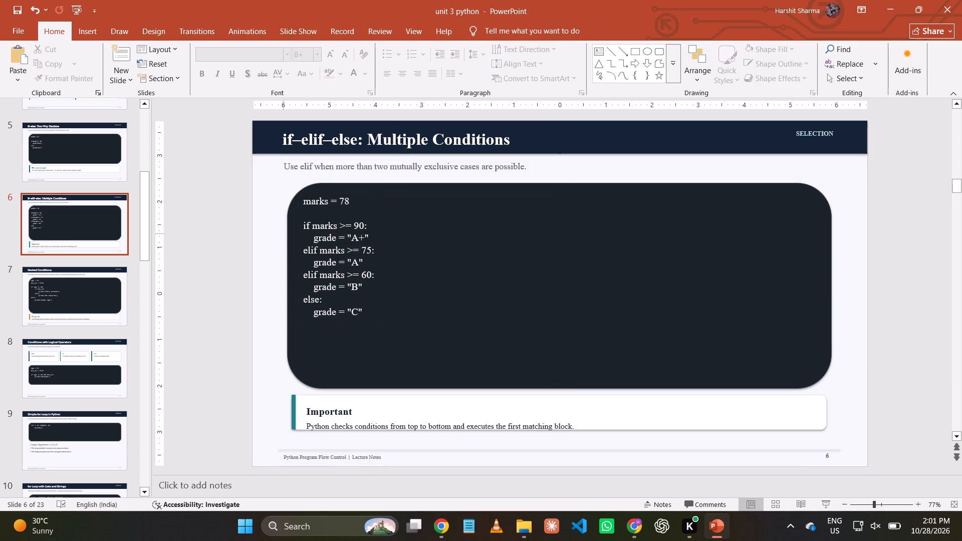
Move the Important note's text on slide 6 slightly up within its box and enlarge it to 16 pt.
click(445, 428)
drag(421, 400, 419, 393)
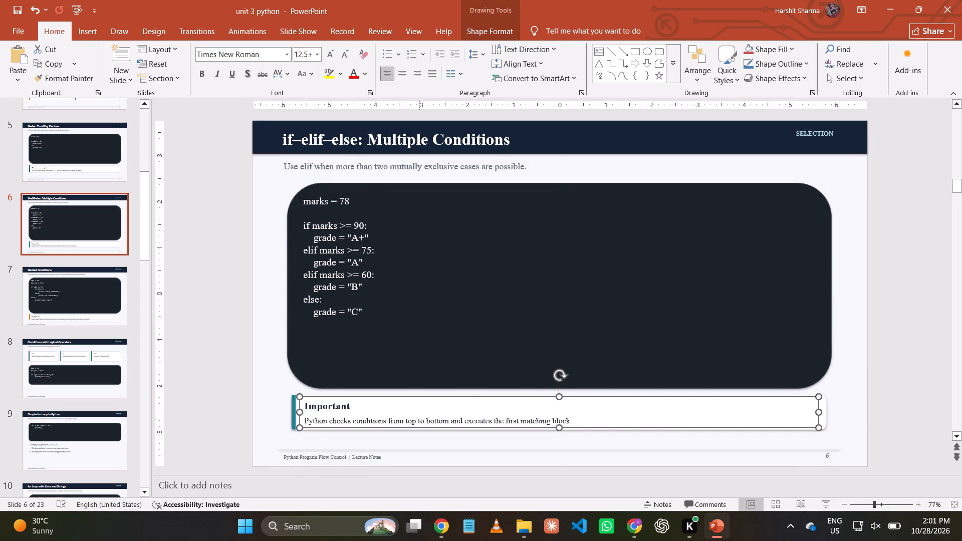
click(419, 419)
key(ctrl+a)
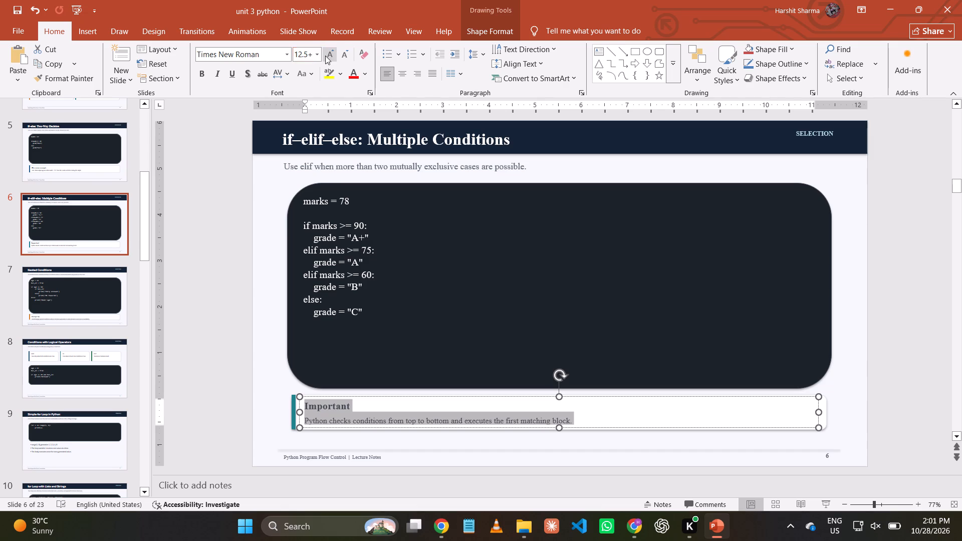
double_click(325, 56)
click(325, 56)
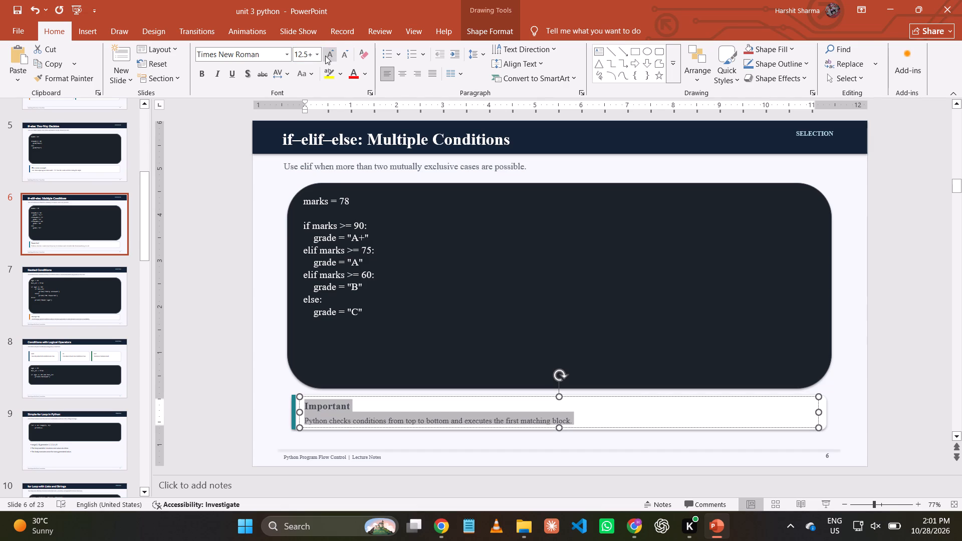
click(325, 56)
click(325, 56)
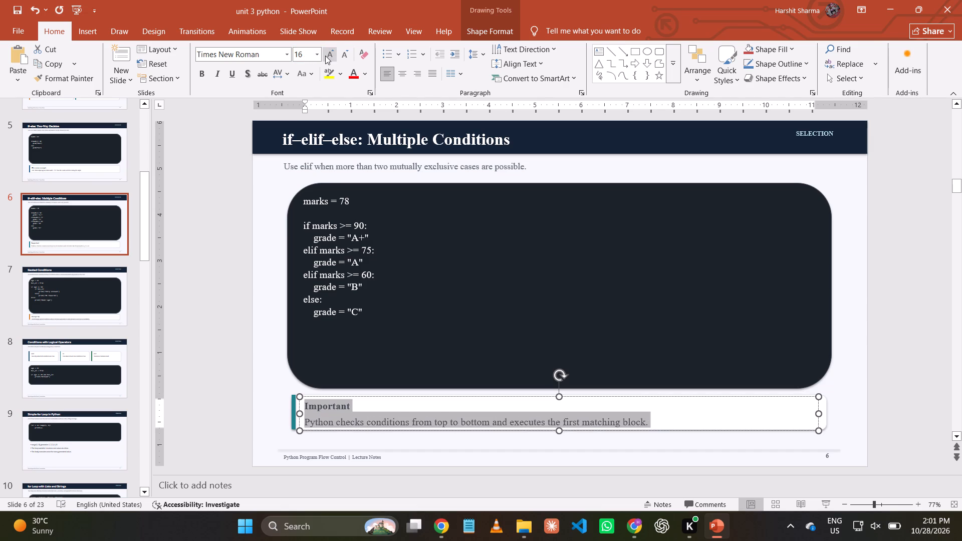
click(270, 277)
Set the code text on slide 6 to 20 pt.
click(325, 251)
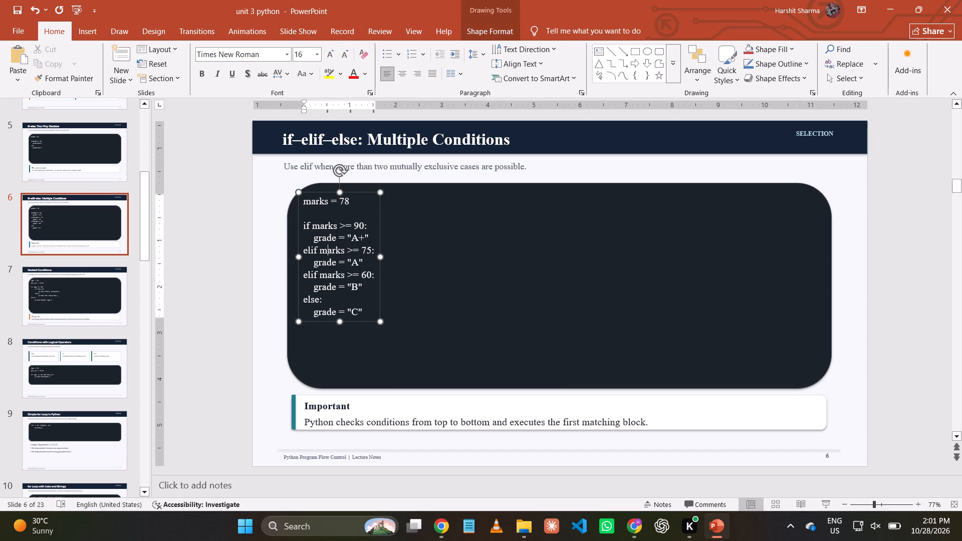
key(ctrl+a)
double_click(328, 54)
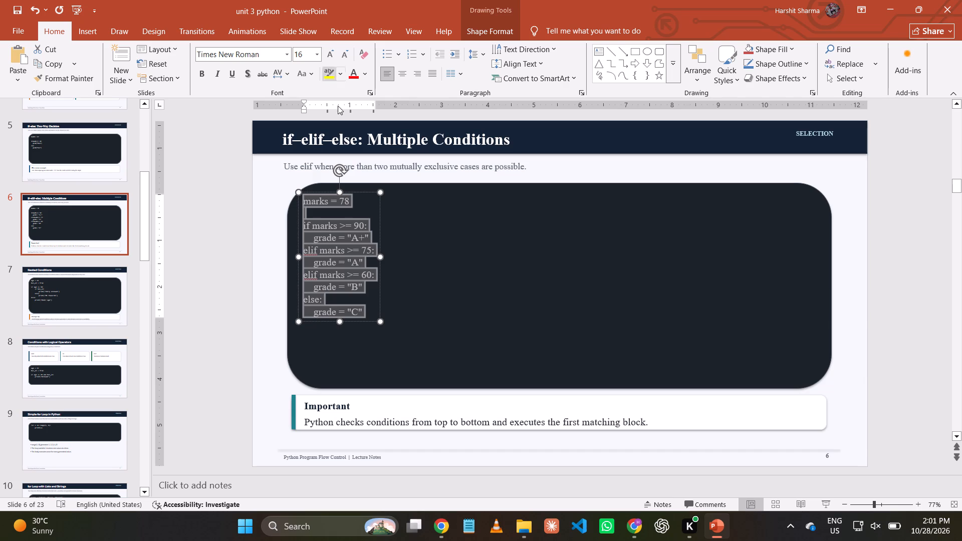
click(319, 54)
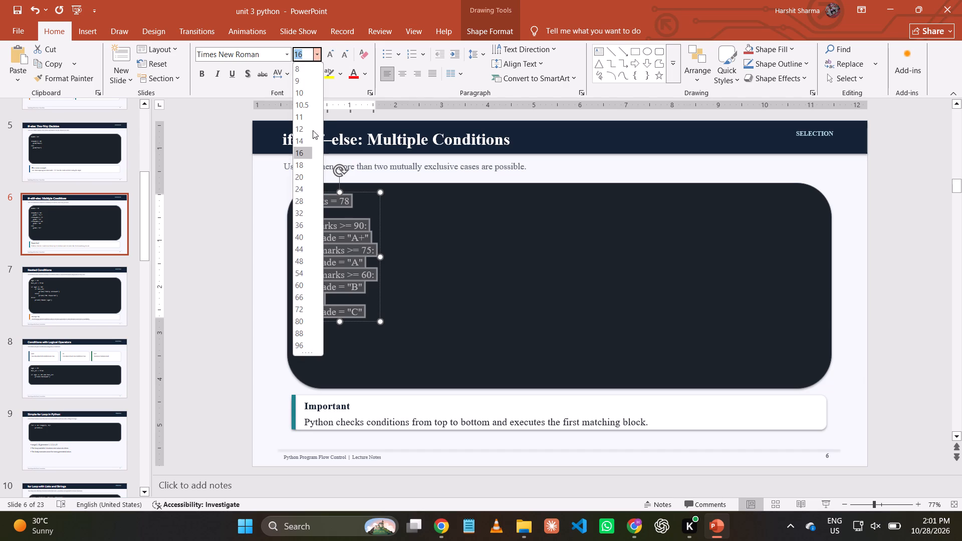
click(303, 176)
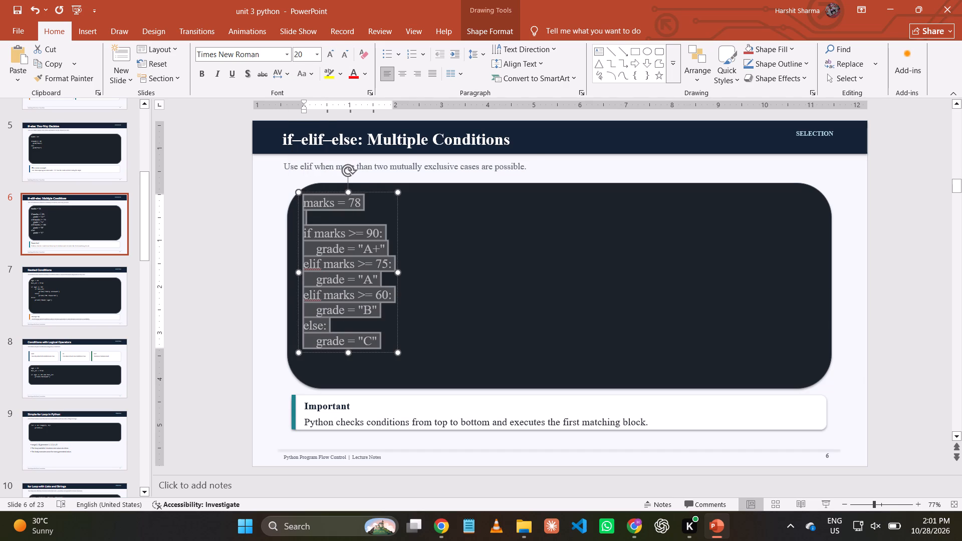
Set the introductory line about elif under slide 6's title to 16 pt.
click(326, 165)
key(ctrl+a)
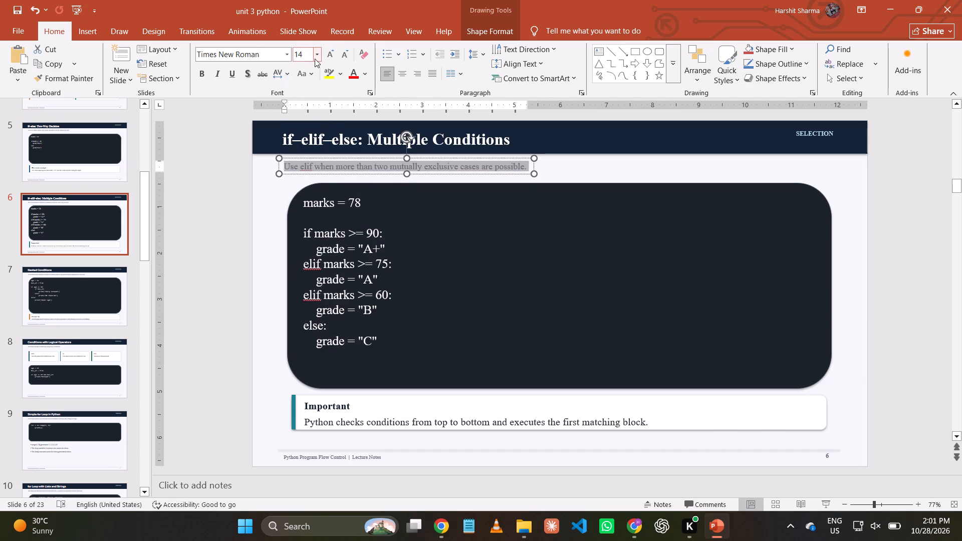
click(315, 59)
click(301, 153)
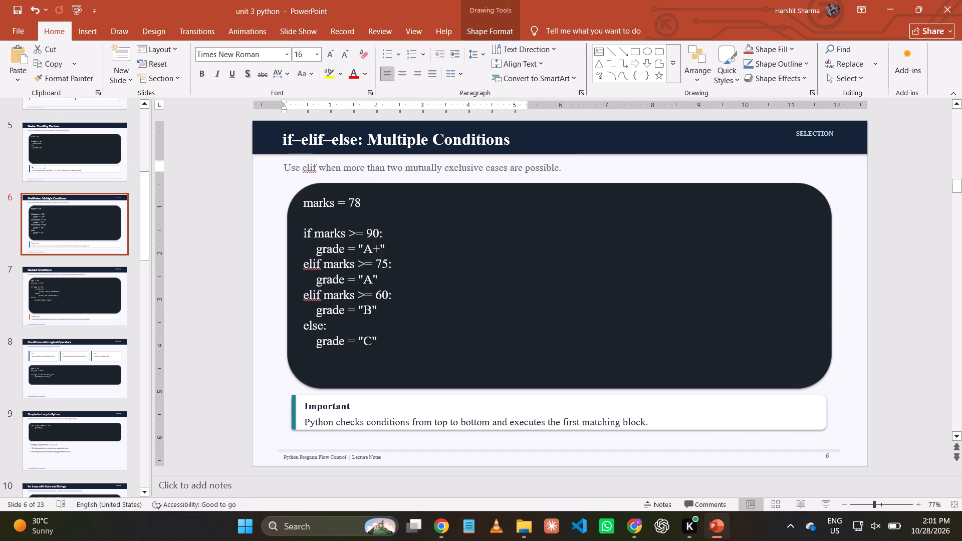
Enlarge slide 6's title to 28 pt and save the presentation.
click(319, 140)
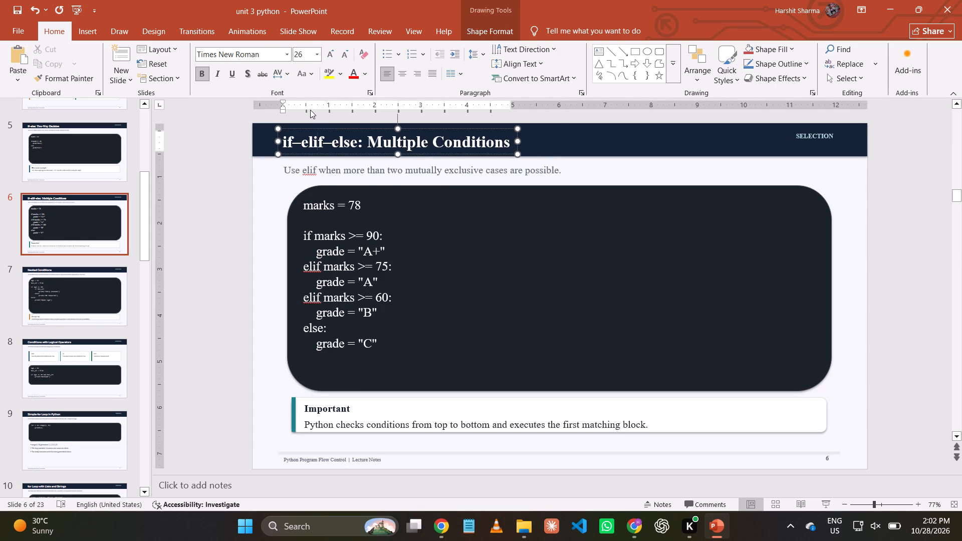
key(ctrl+a)
click(328, 61)
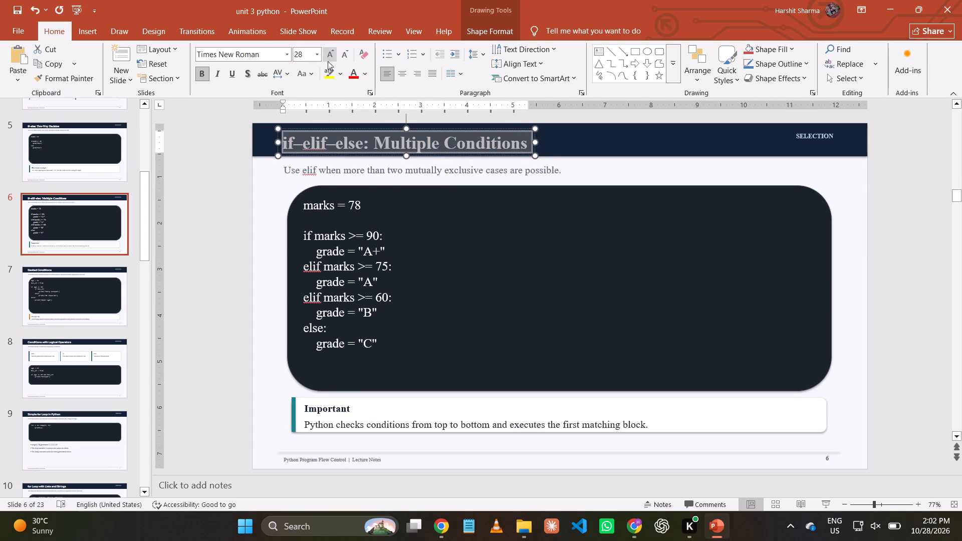
click(276, 213)
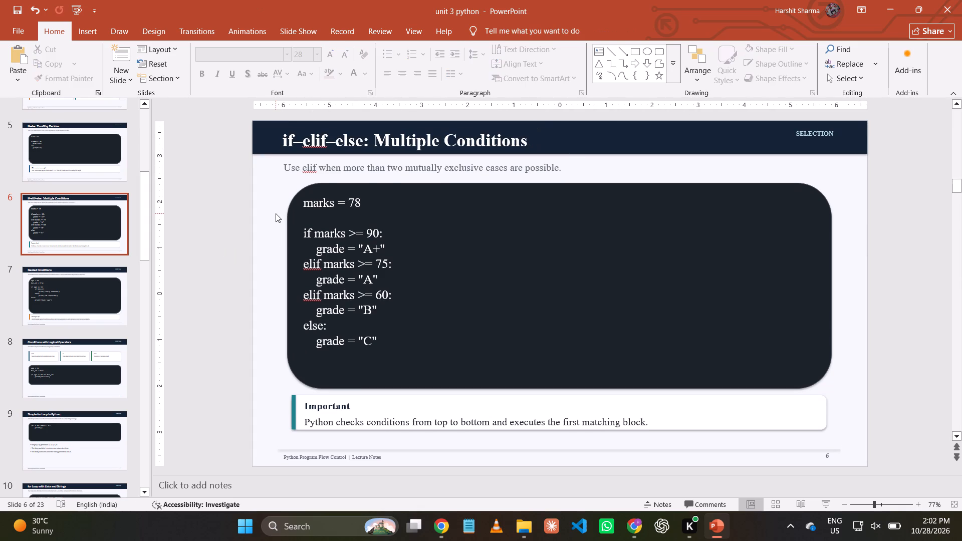
key(ctrl+s)
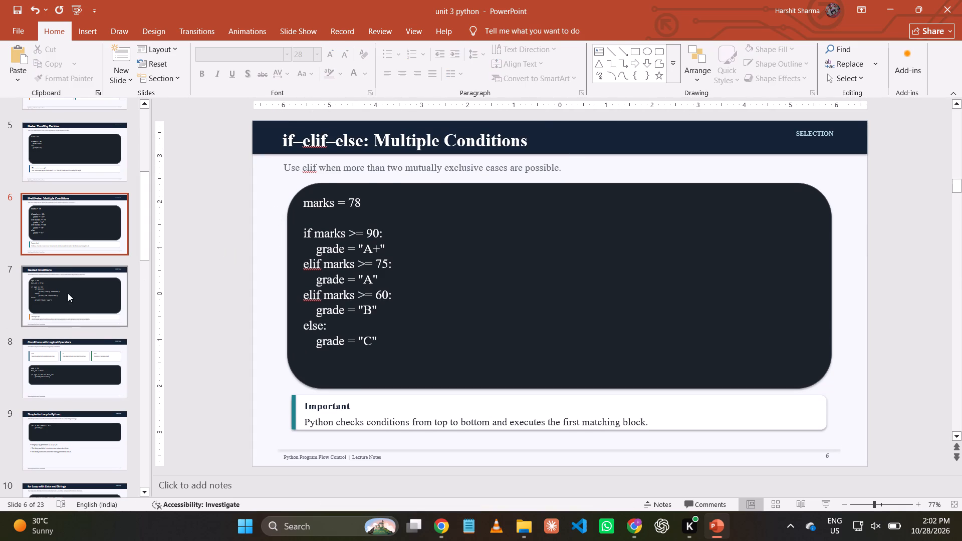
On slide 7, Nested Conditions, move the Design tip text slightly up within its box and enlarge it to 16 pt.
click(68, 301)
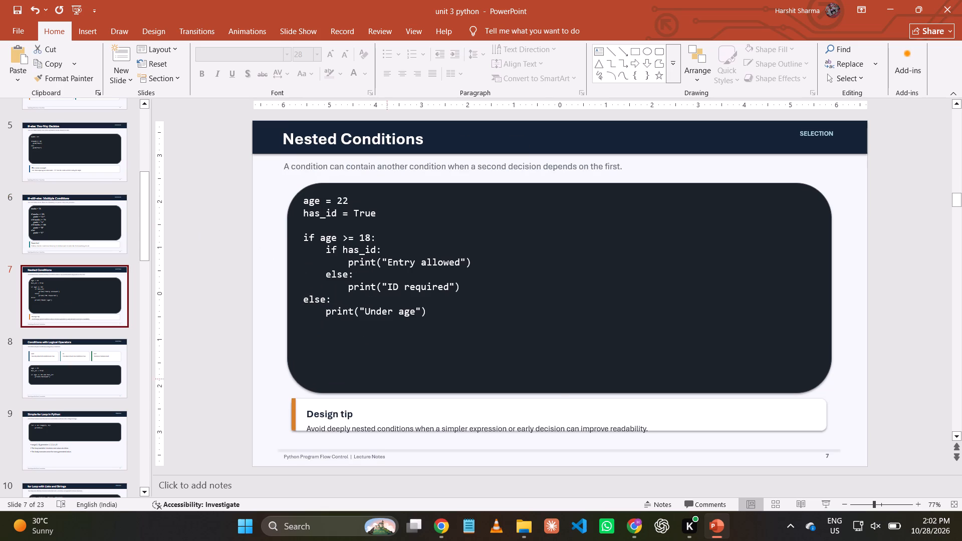
click(404, 410)
drag(428, 404, 424, 398)
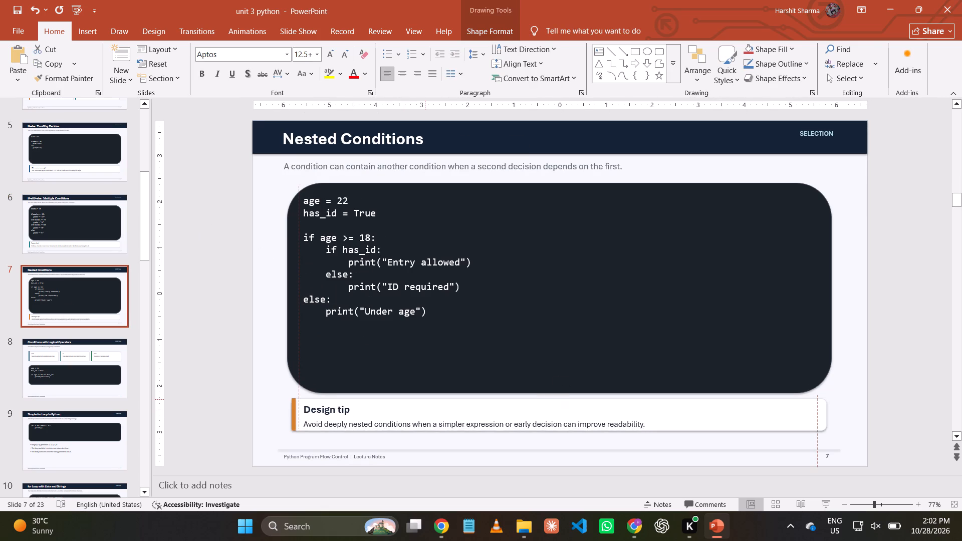
drag(424, 398, 424, 396)
click(402, 421)
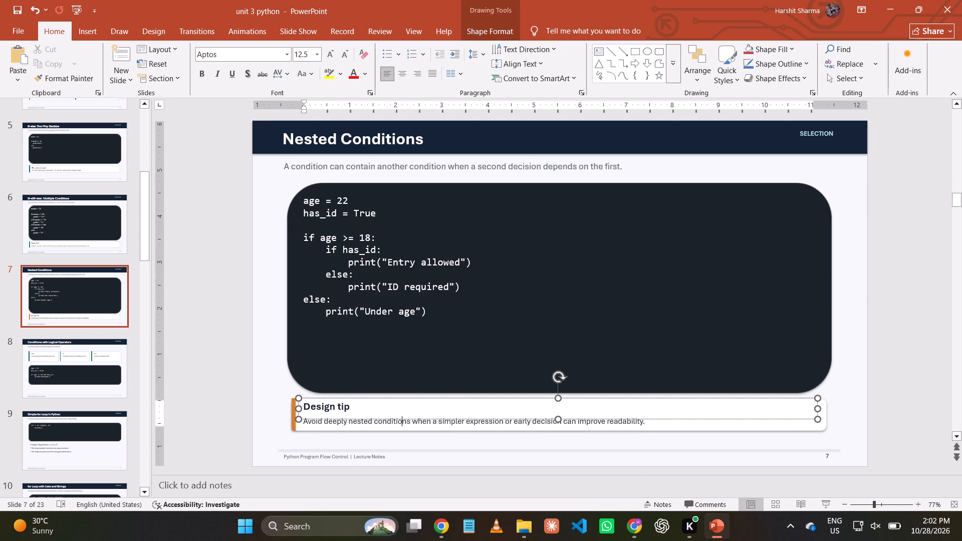
key(ctrl+a)
double_click(330, 51)
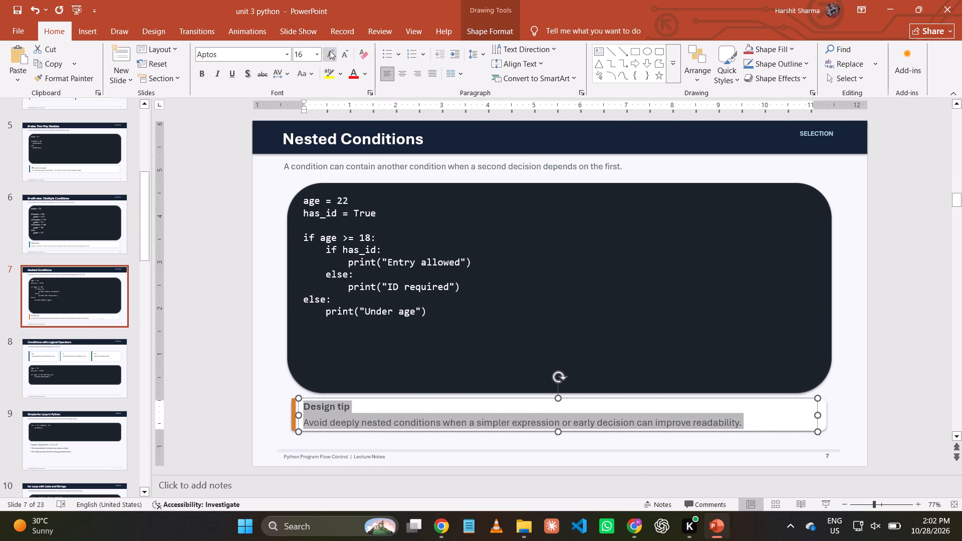
Set the code text on slide 7 to 20 pt.
click(410, 289)
key(ctrl+a)
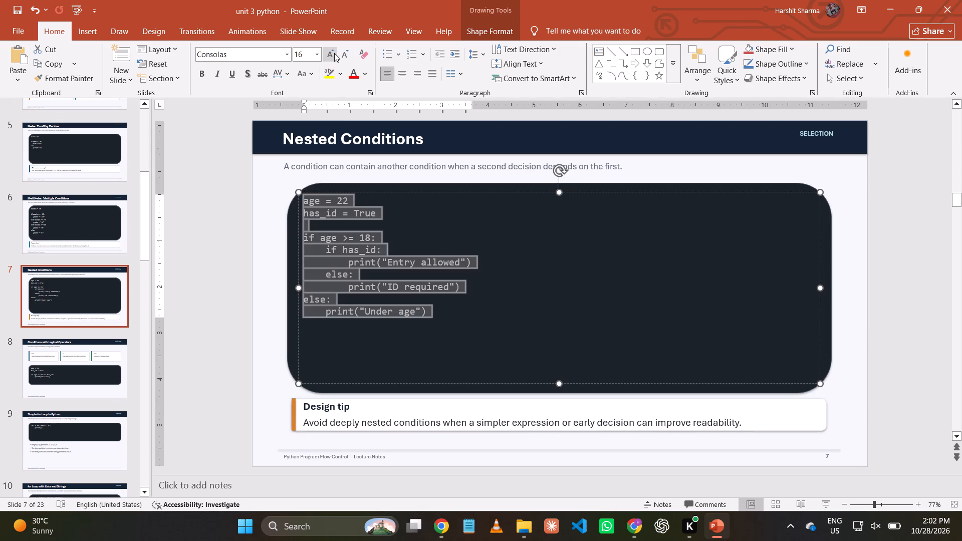
click(328, 55)
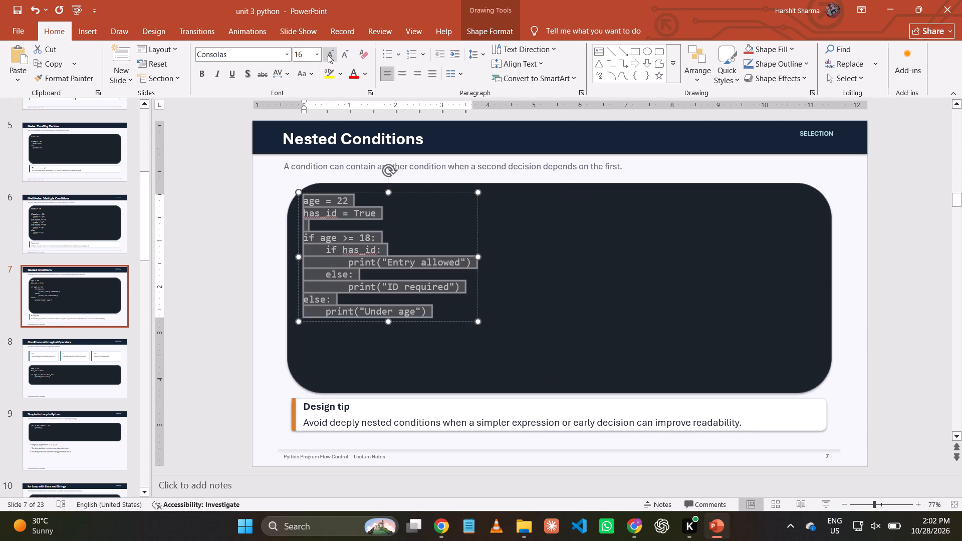
click(321, 55)
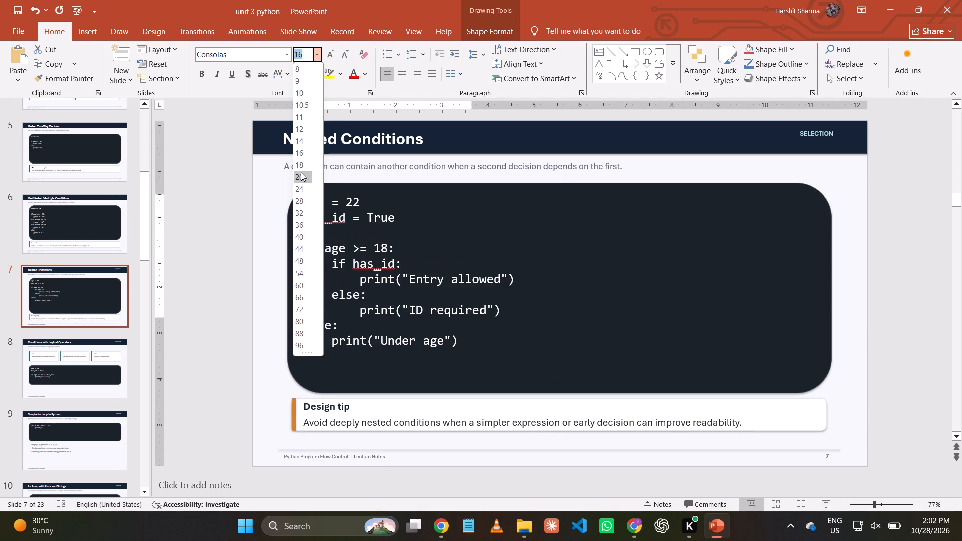
click(301, 172)
Enlarge the introductory line under slide 7's title to 16 pt.
click(322, 166)
key(ctrl+a)
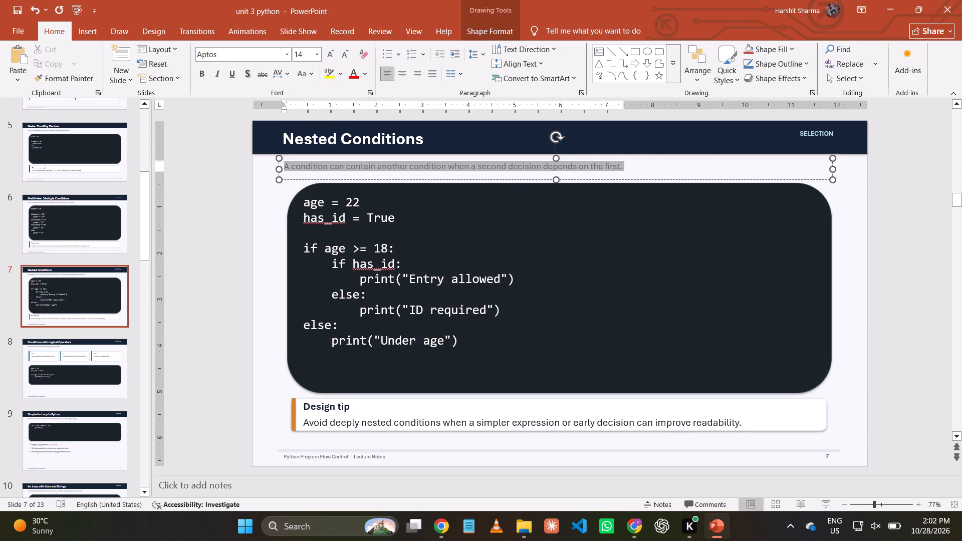
click(330, 54)
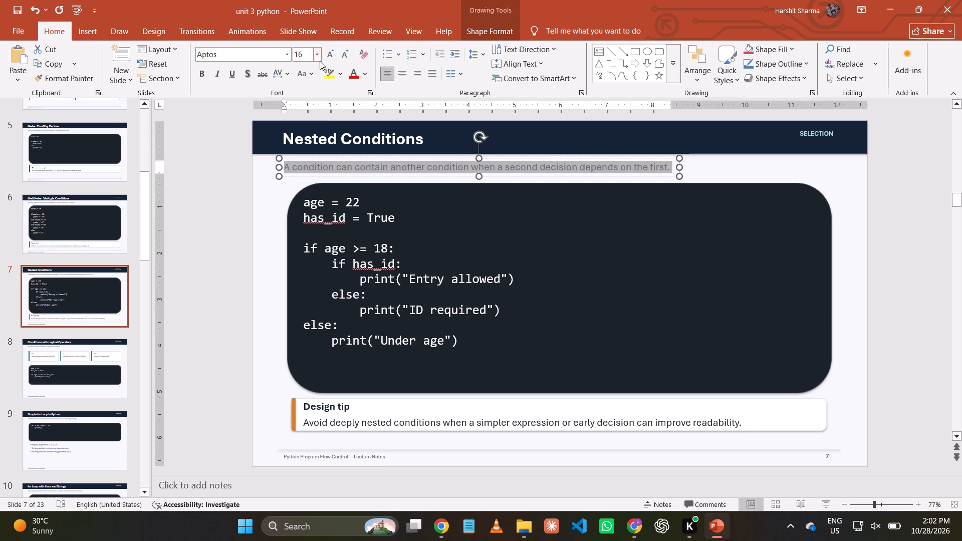
Enlarge slide 7's title, Nested Conditions, to 28 pt.
click(320, 139)
key(ctrl+a)
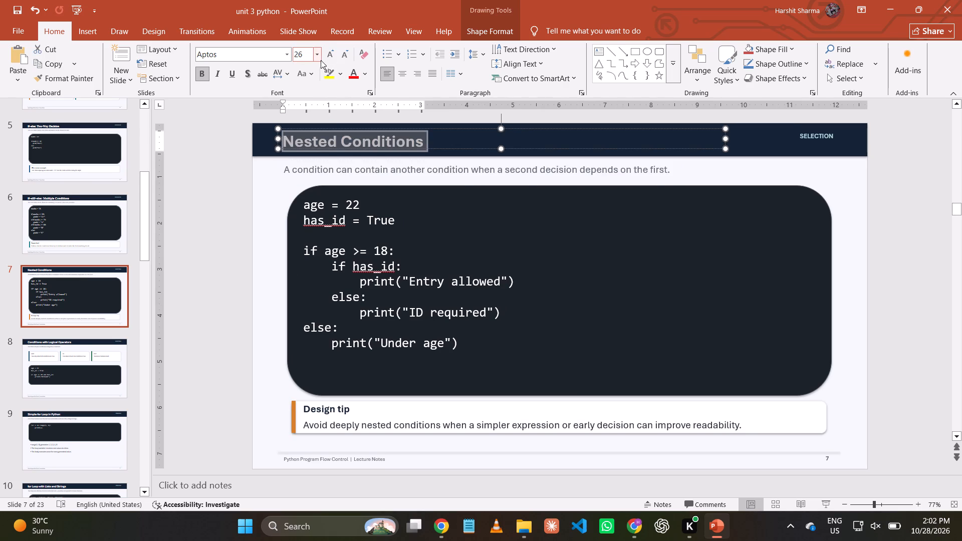
click(329, 52)
Change all the text on slide 7, including the code, to Times New Roman and save the presentation.
click(280, 205)
key(ctrl+a)
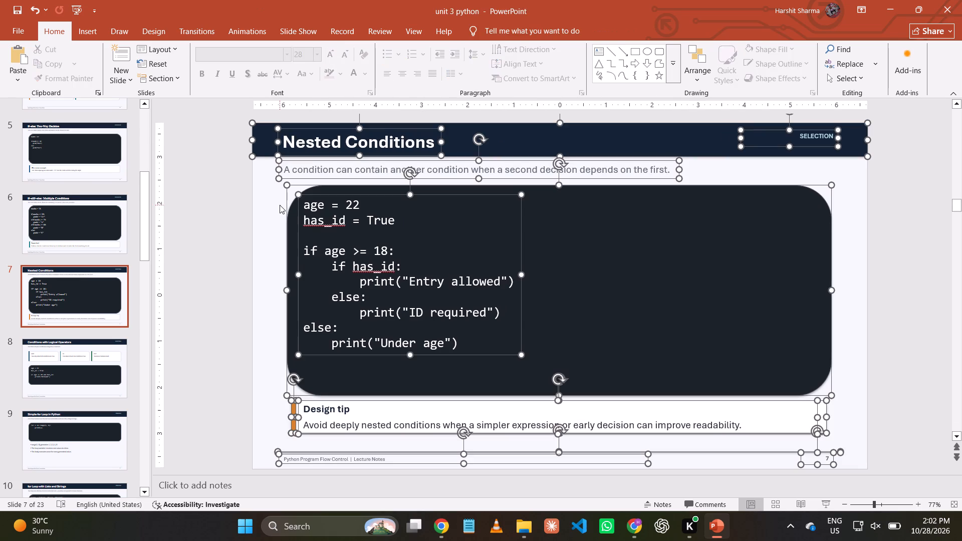
click(292, 53)
click(286, 53)
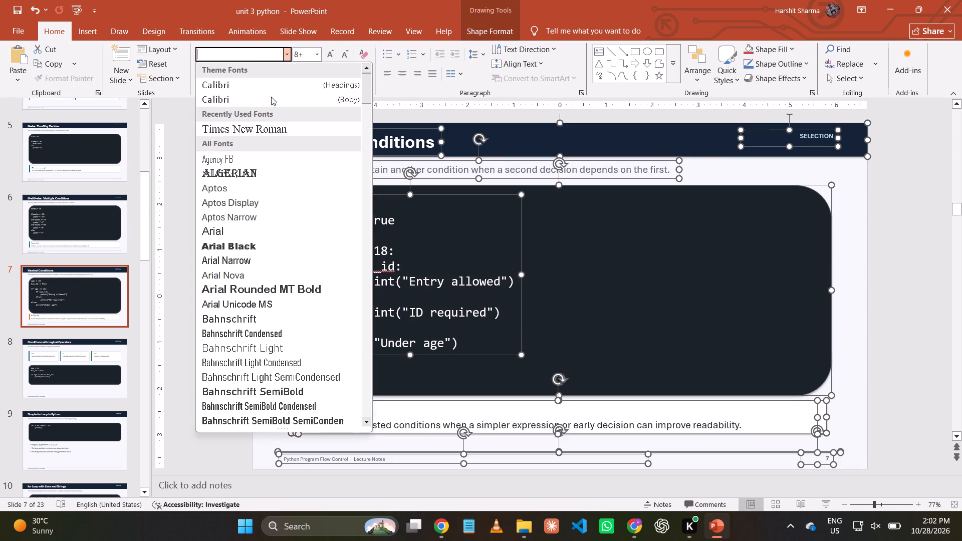
click(264, 128)
click(268, 190)
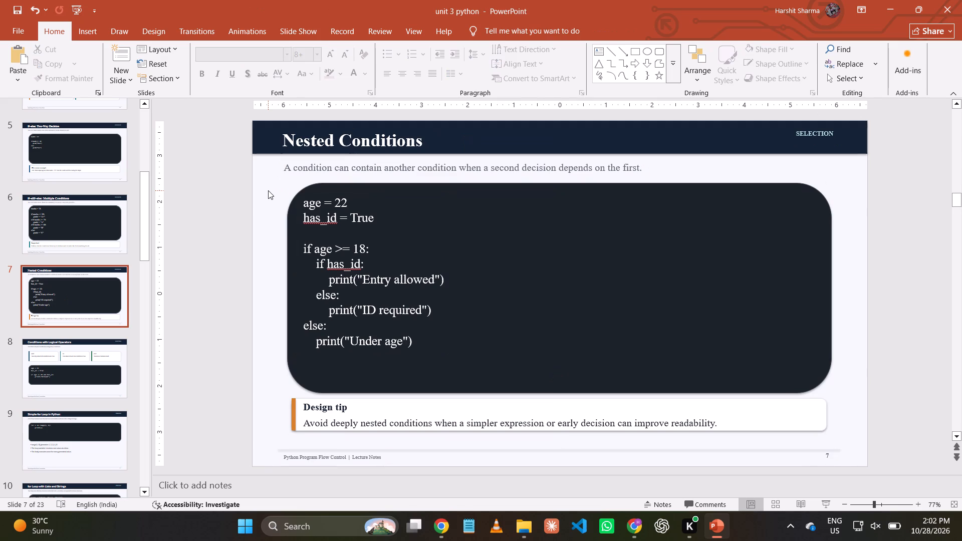
key(ctrl+s)
Change all the text on slide 8, including the code, to Times New Roman.
click(53, 366)
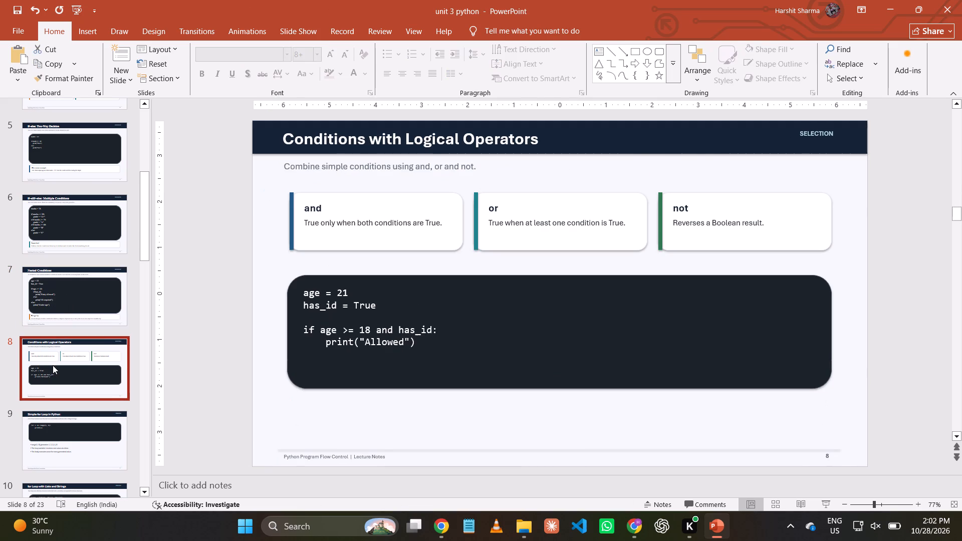
click(277, 200)
key(ctrl+a)
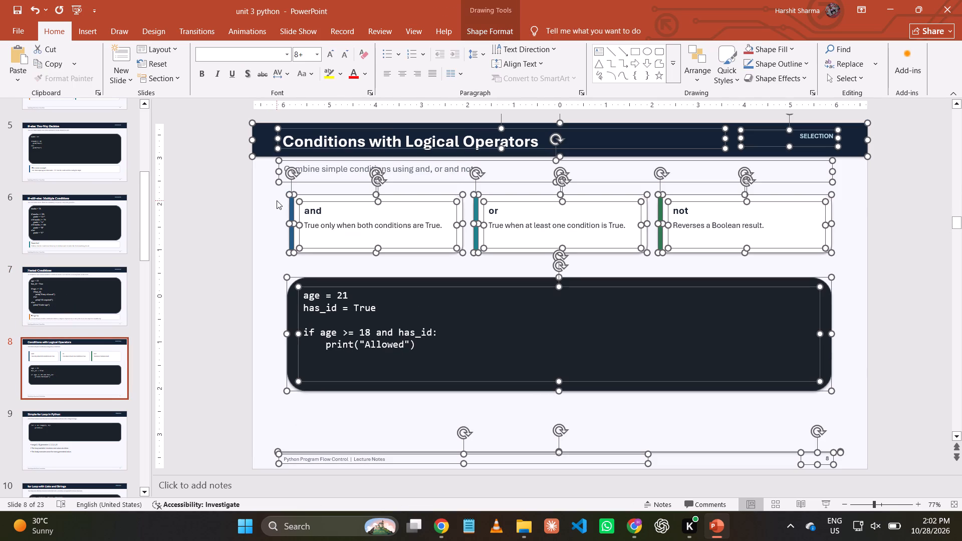
click(291, 57)
click(284, 128)
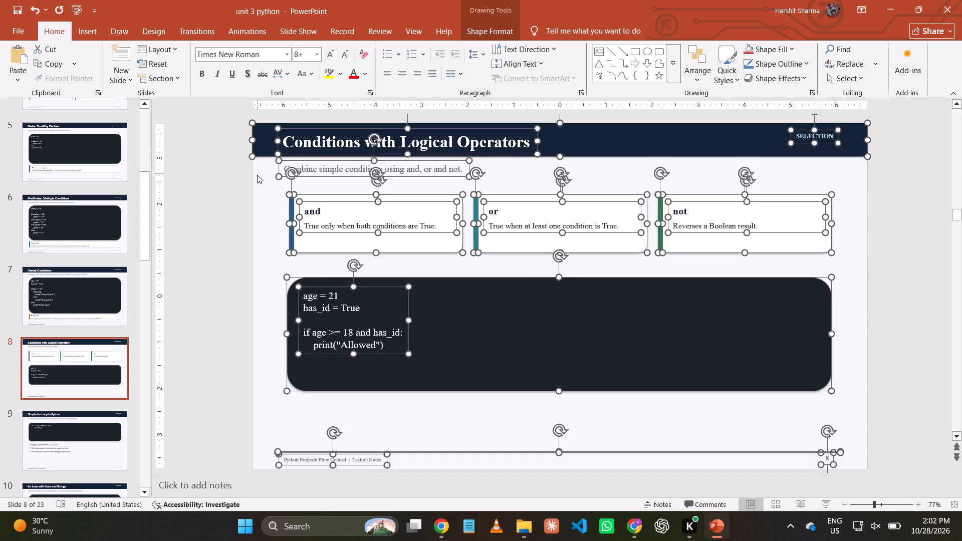
click(268, 187)
Enlarge slide 8's title, Conditions with Logical Operators, to 28 pt.
click(350, 149)
click(348, 142)
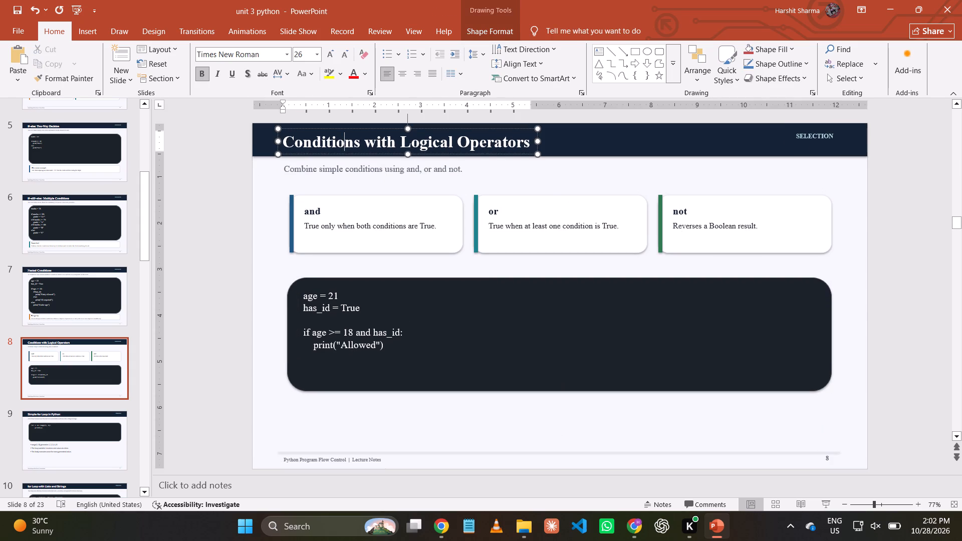
key(ctrl+a)
click(332, 56)
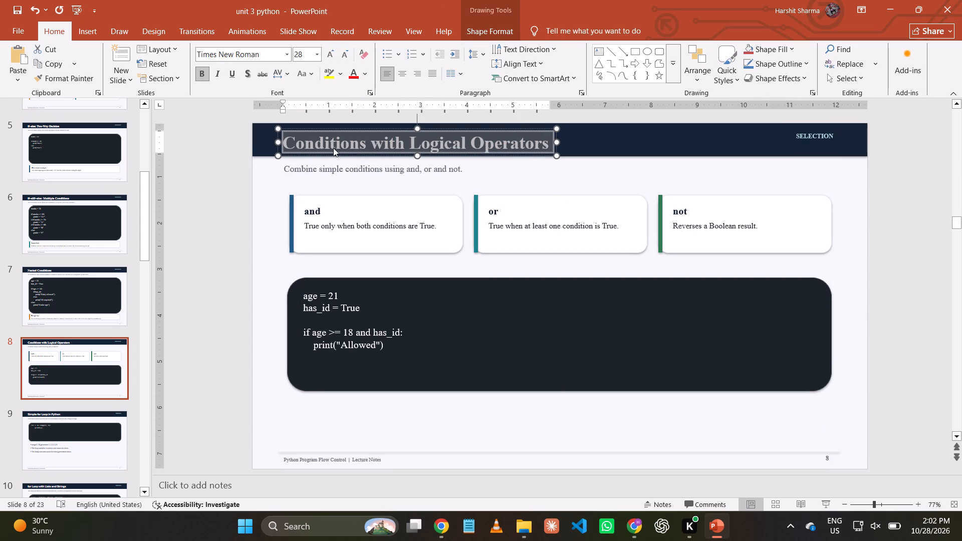
Enlarge the introductory line under slide 8's title to 16 pt.
click(326, 171)
key(ctrl+a)
click(332, 39)
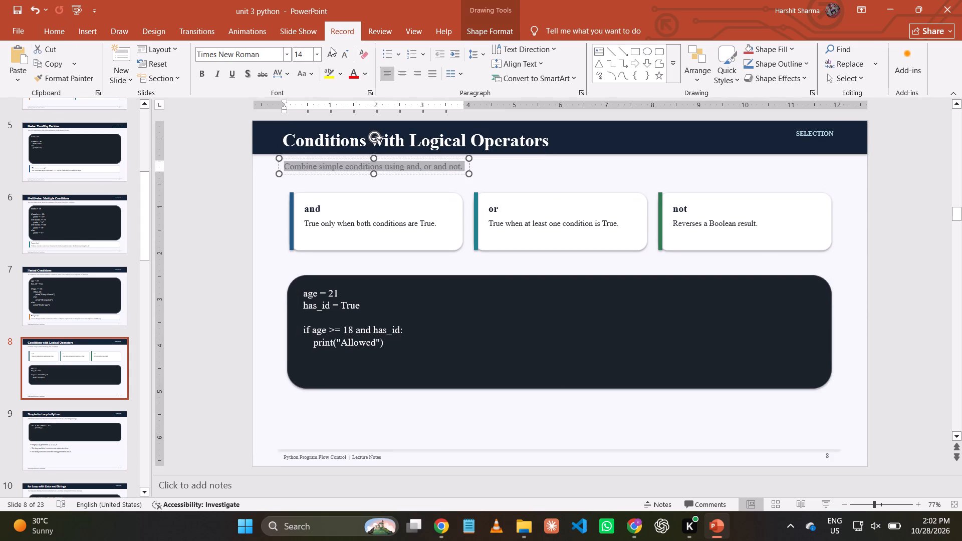
click(77, 30)
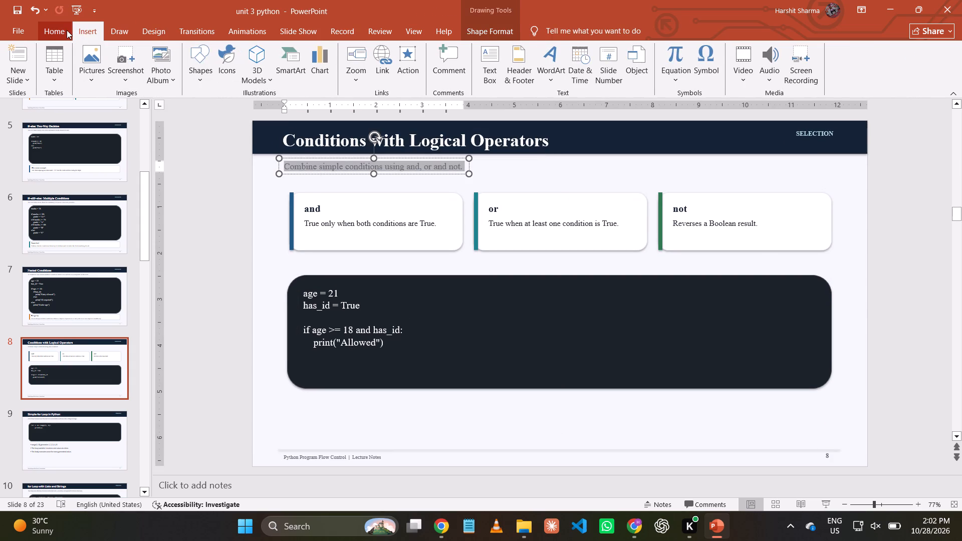
click(66, 30)
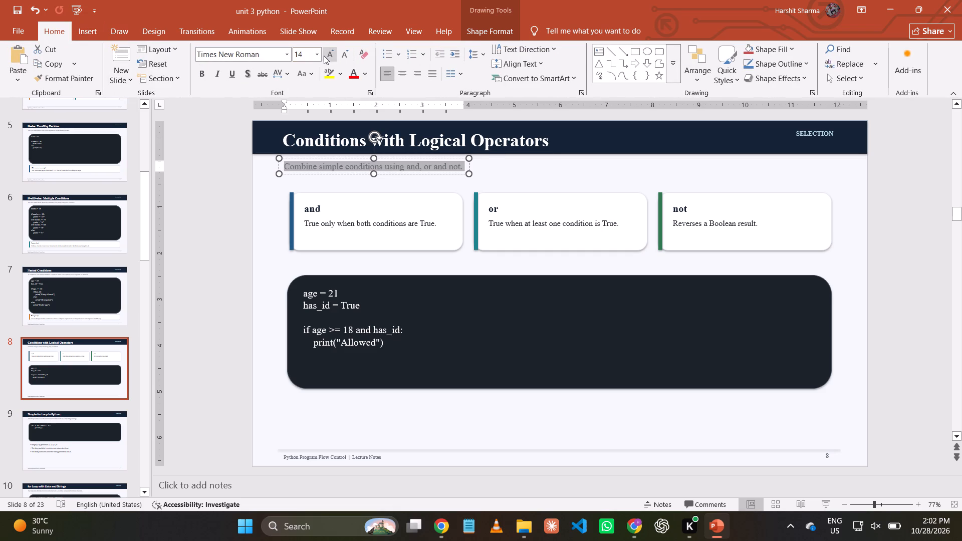
double_click(324, 56)
click(324, 56)
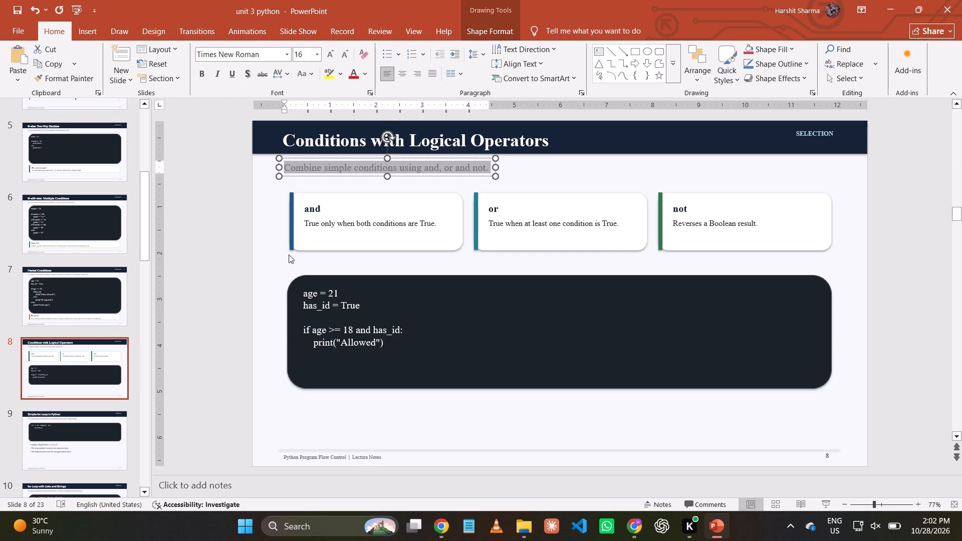
Enlarge all the text on slide 8 together by two size increments, bringing the card descriptions to 16 pt.
click(289, 254)
click(286, 211)
click(294, 205)
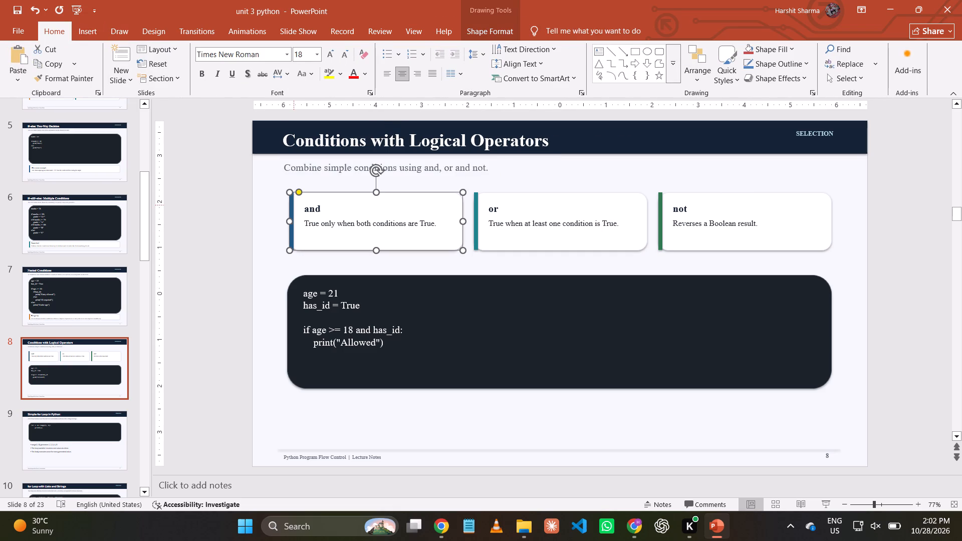
ctrl+click(338, 221)
key(ctrl+a)
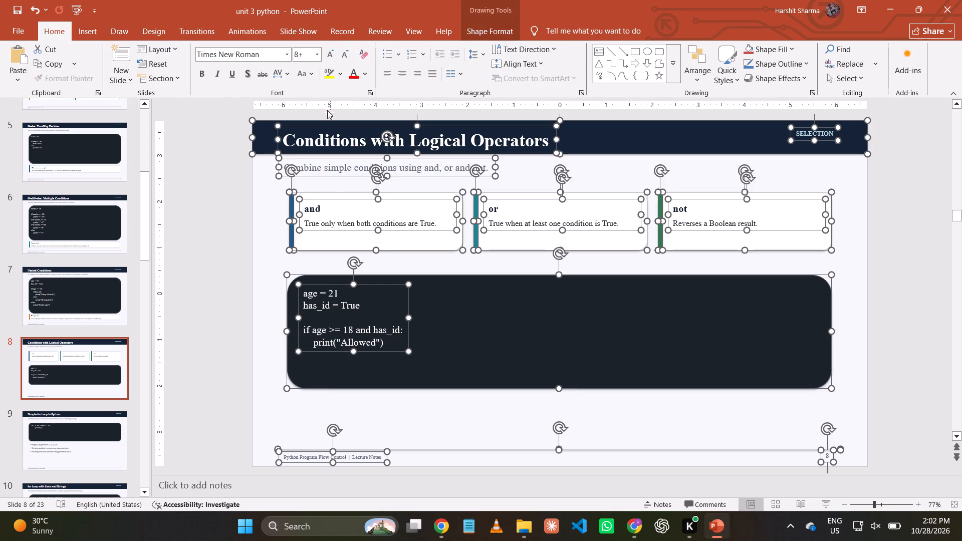
click(332, 48)
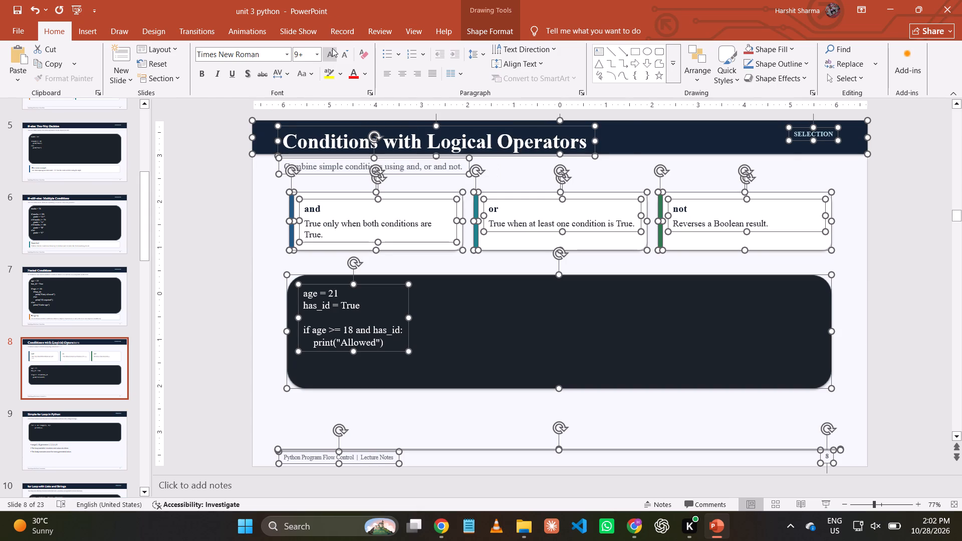
click(332, 48)
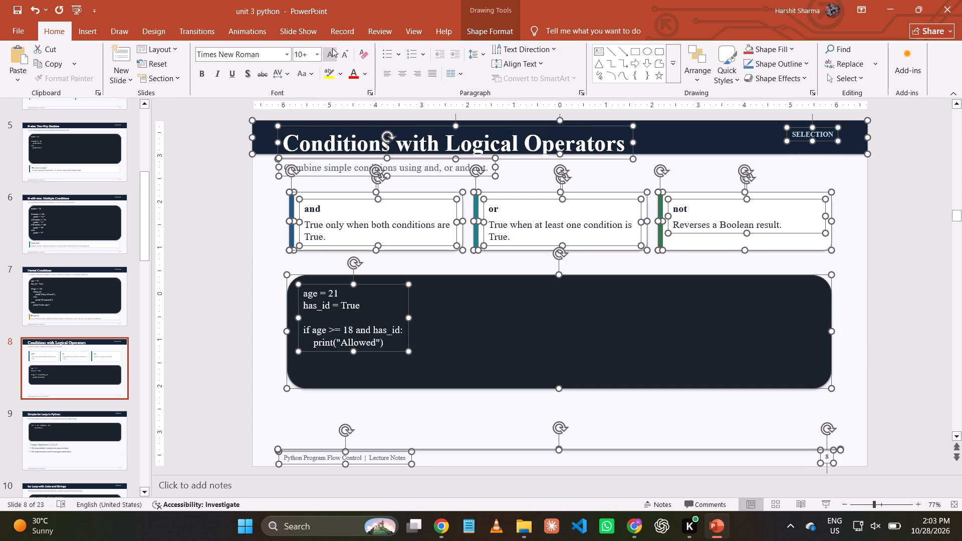
click(267, 245)
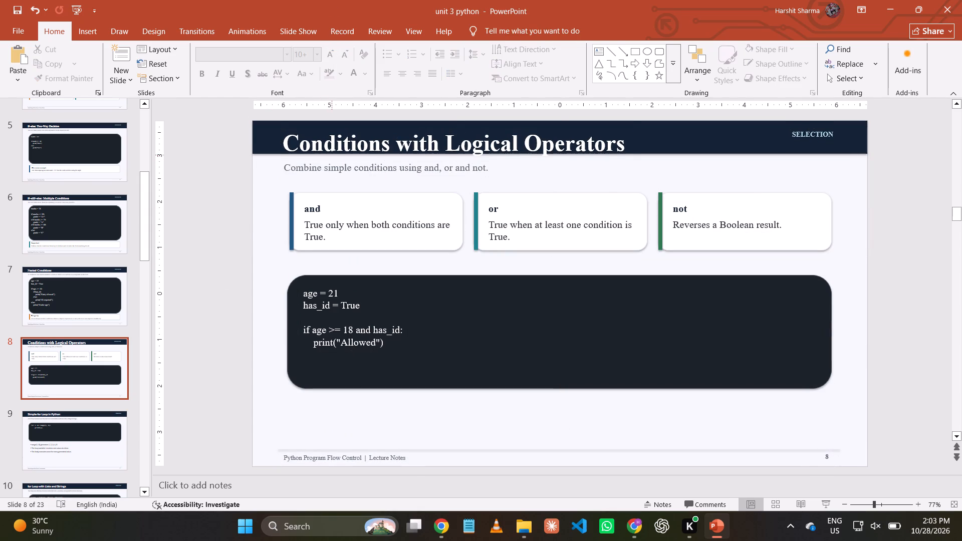
Reduce slide 8's title to 32 pt.
click(332, 153)
key(ctrl+a)
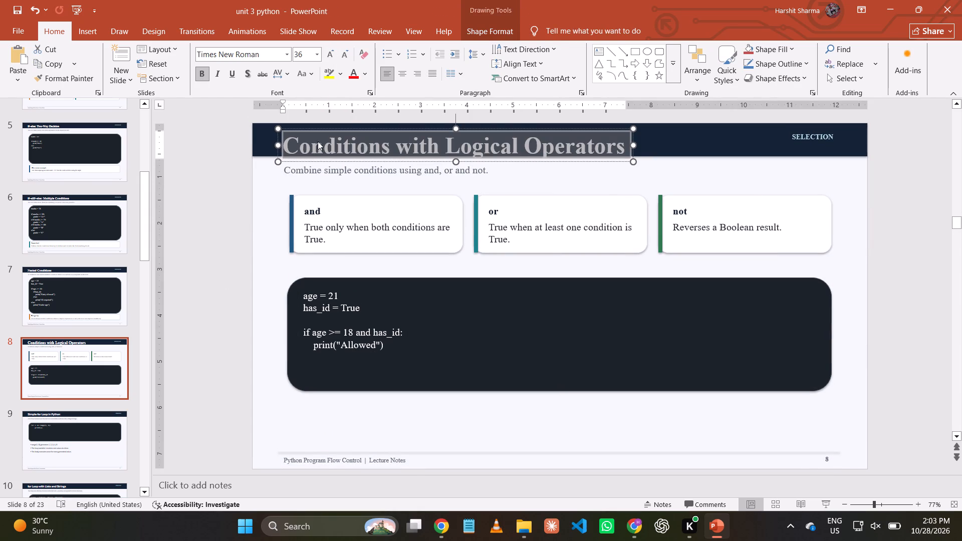
click(345, 49)
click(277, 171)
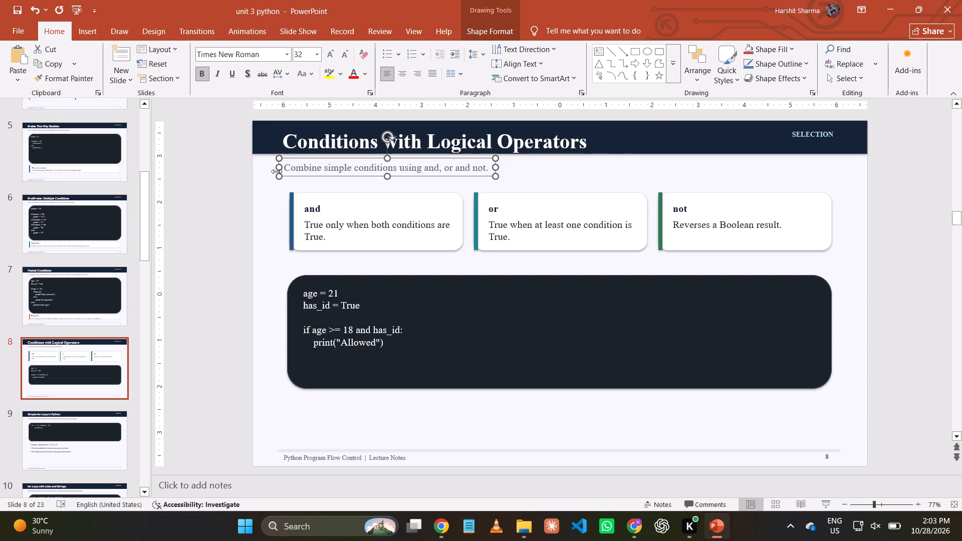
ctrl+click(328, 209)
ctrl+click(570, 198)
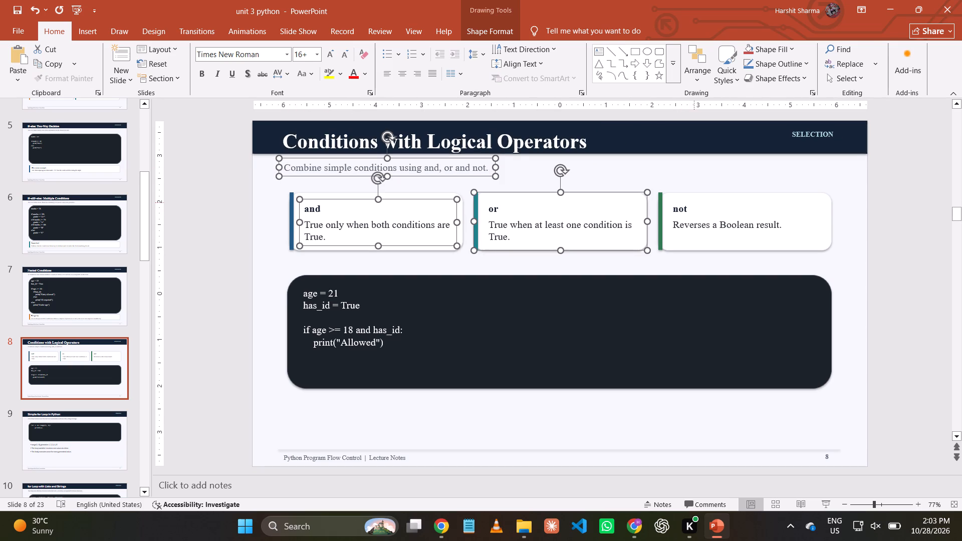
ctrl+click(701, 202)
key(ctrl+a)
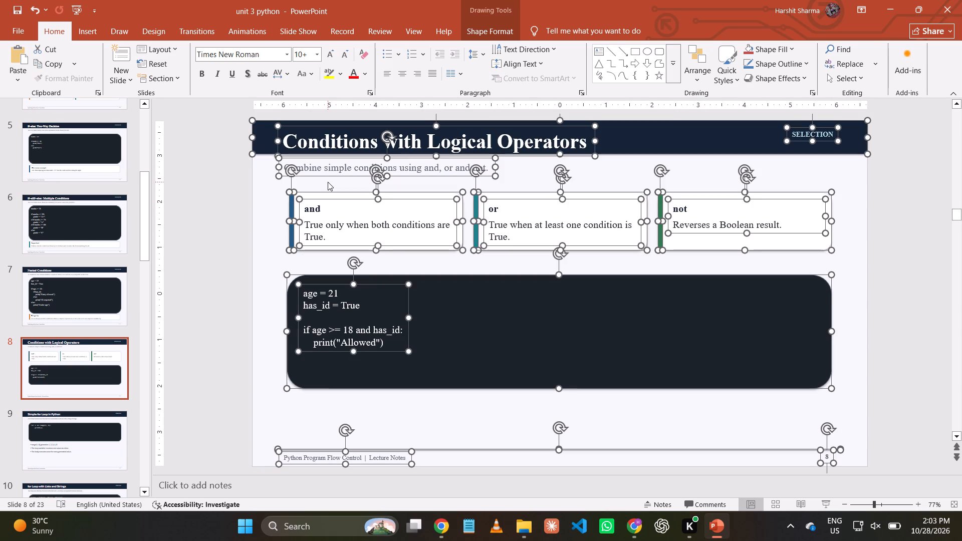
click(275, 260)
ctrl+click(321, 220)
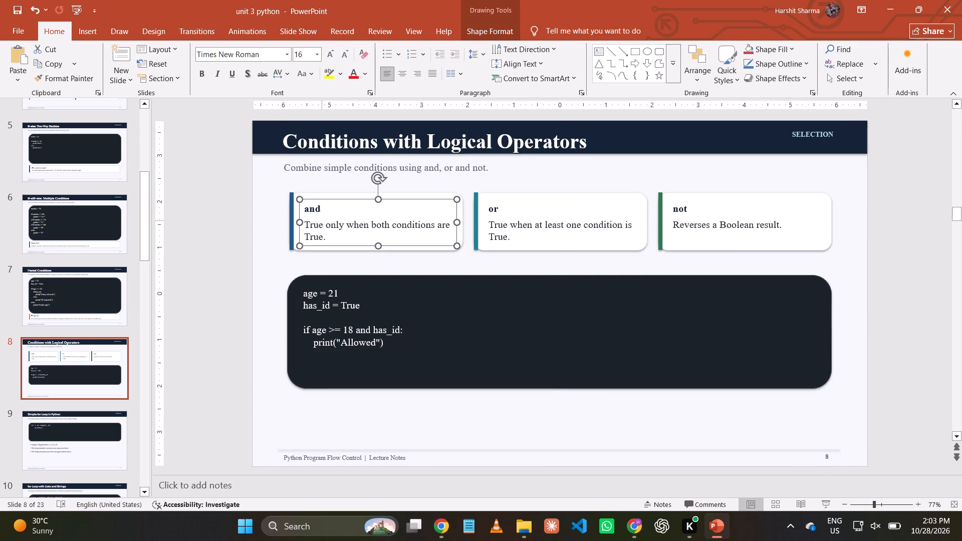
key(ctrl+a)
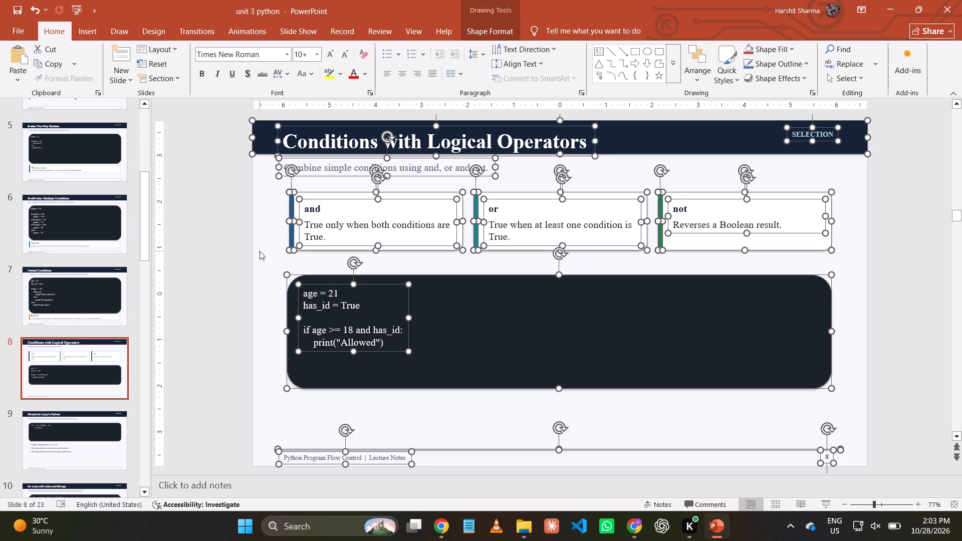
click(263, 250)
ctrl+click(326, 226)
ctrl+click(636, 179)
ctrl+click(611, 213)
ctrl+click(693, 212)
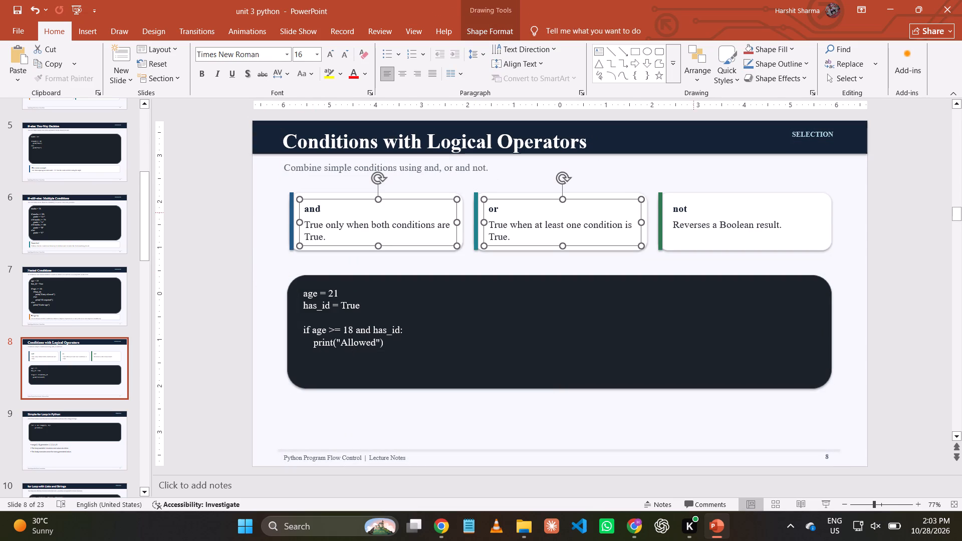
Save the presentation.
key(ctrl+s)
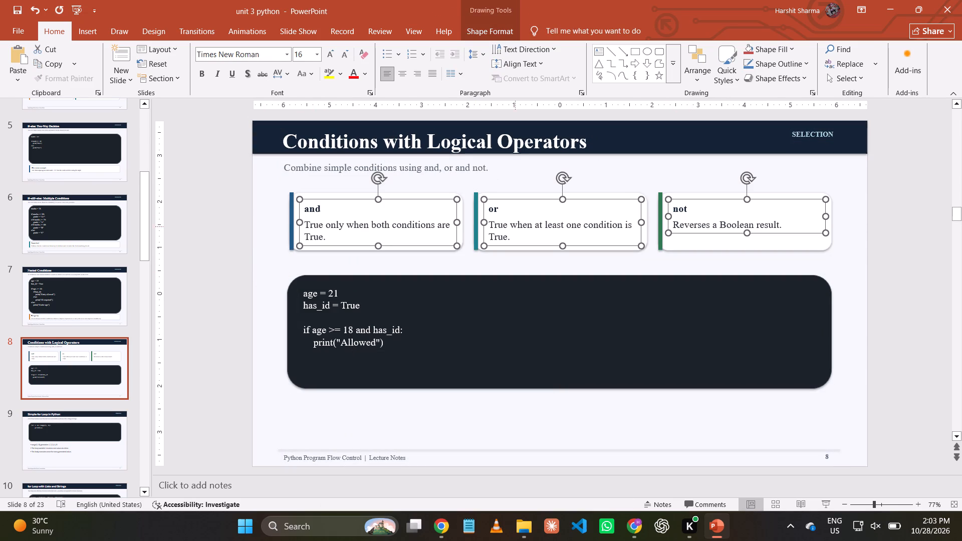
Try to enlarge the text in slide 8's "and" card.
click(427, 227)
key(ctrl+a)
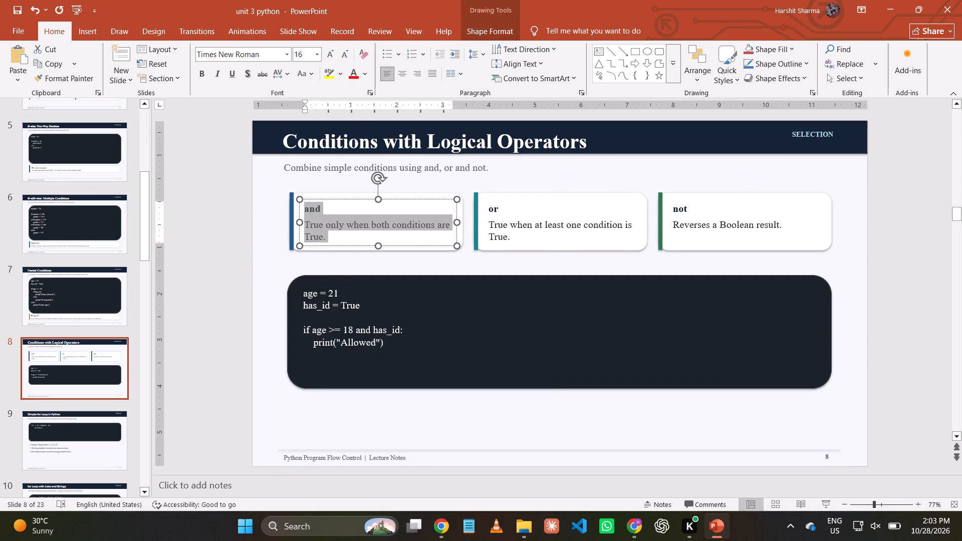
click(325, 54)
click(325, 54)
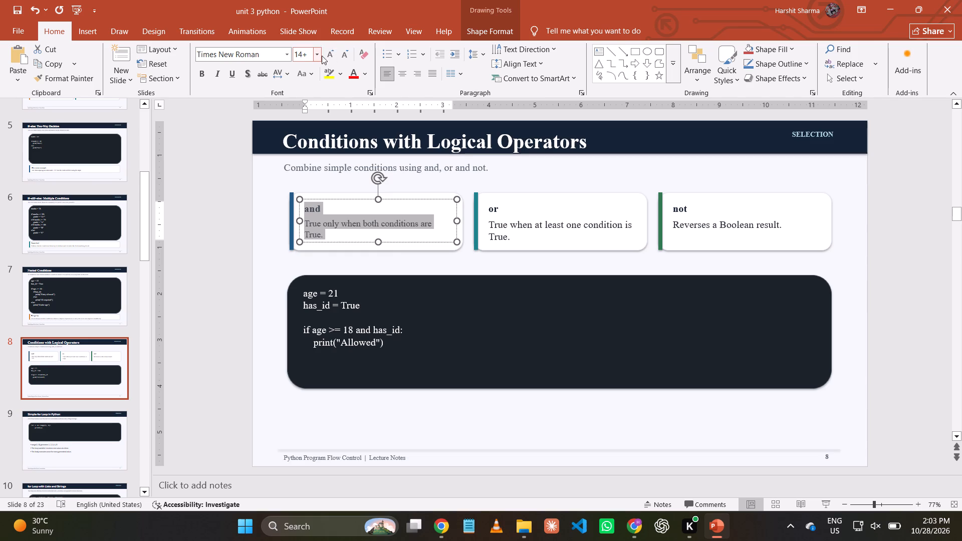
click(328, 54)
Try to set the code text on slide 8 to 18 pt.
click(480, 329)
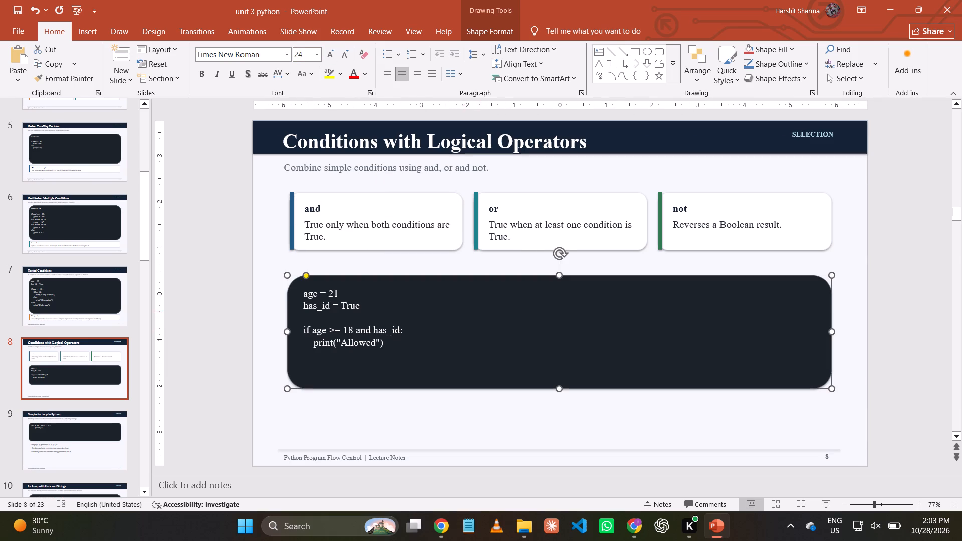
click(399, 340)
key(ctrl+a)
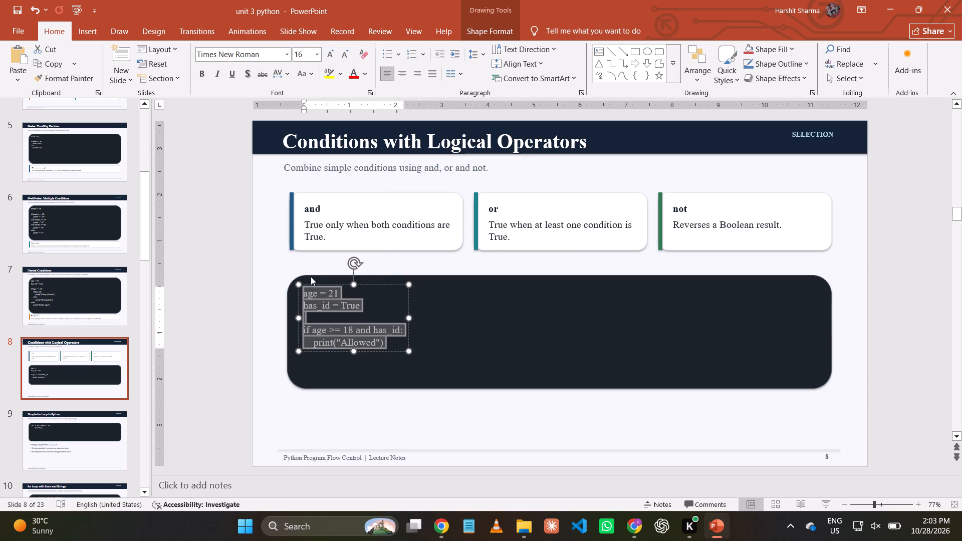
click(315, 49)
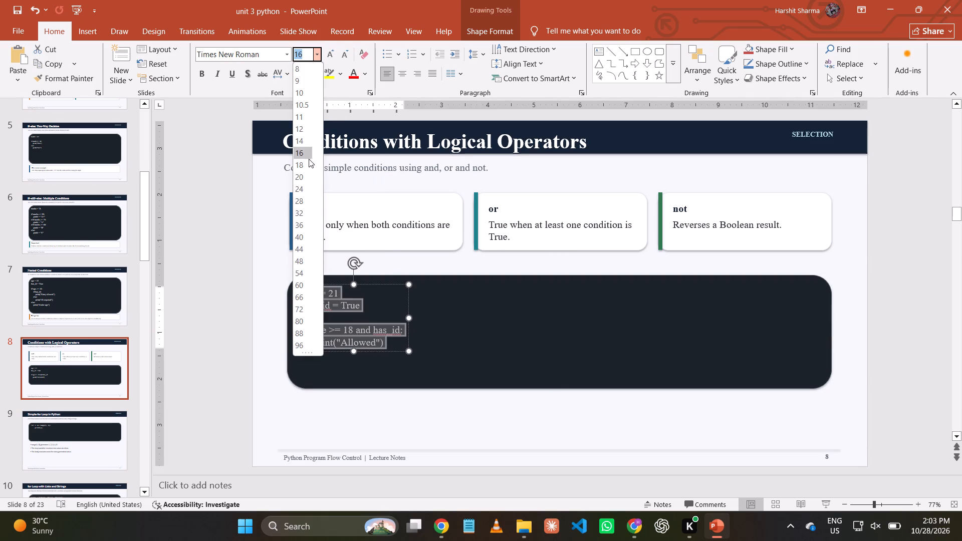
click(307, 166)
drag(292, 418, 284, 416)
Change all the text on slide 9, Simple for Loop in Python, to Times New Roman.
click(86, 459)
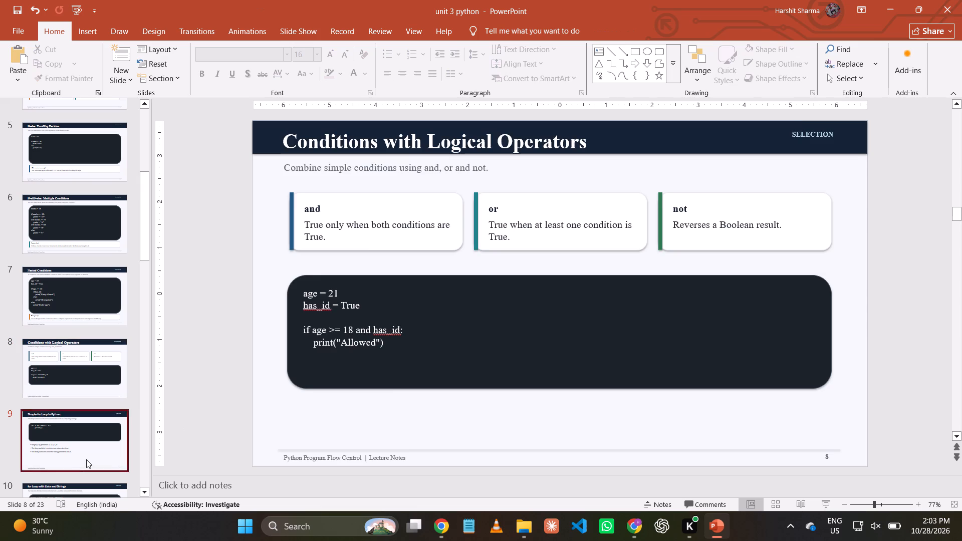
click(257, 274)
key(ctrl+a)
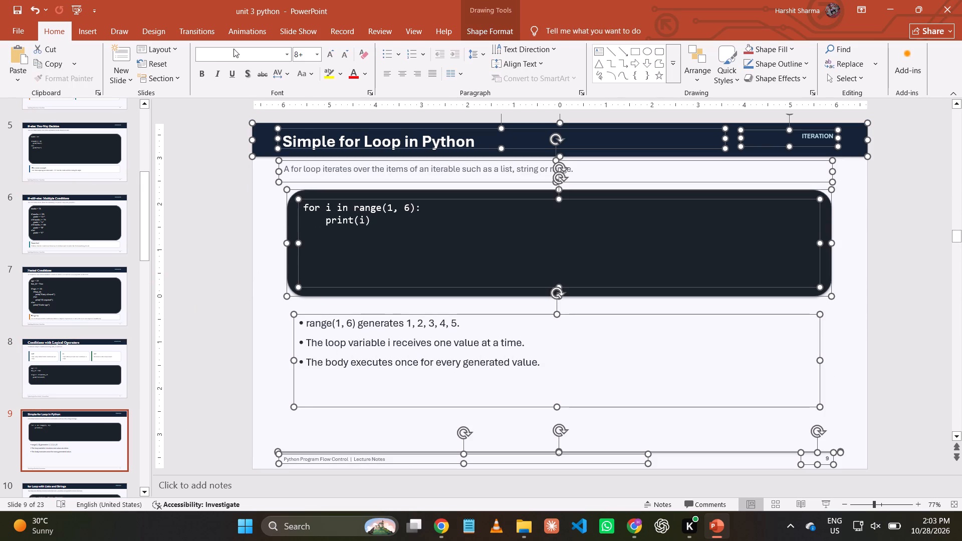
click(286, 54)
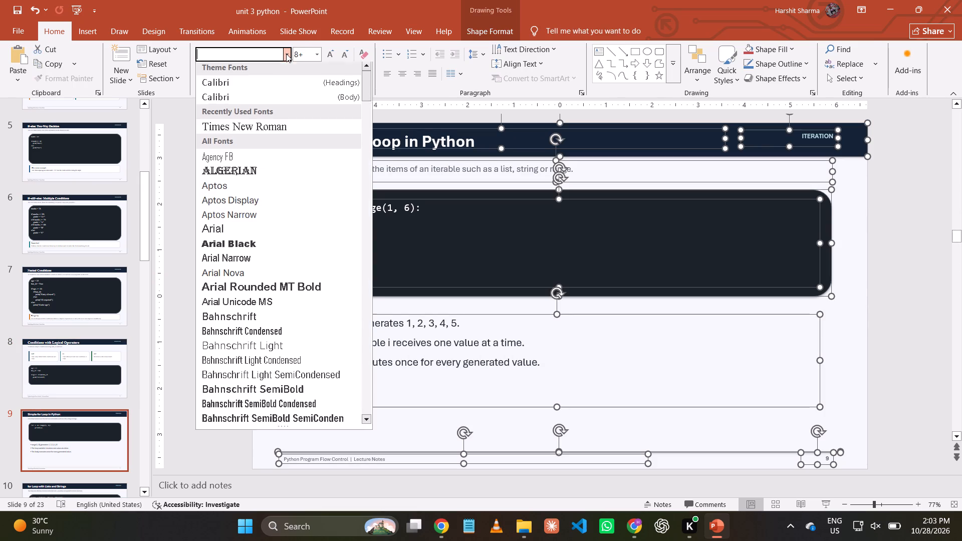
click(269, 129)
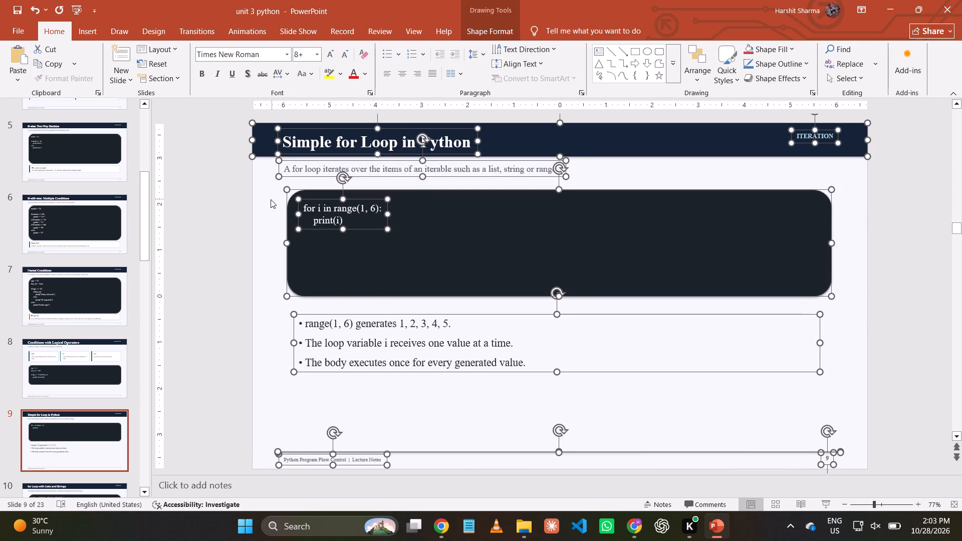
click(271, 199)
Enlarge all the text on slide 9 together by one size increment.
key(ctrl+a)
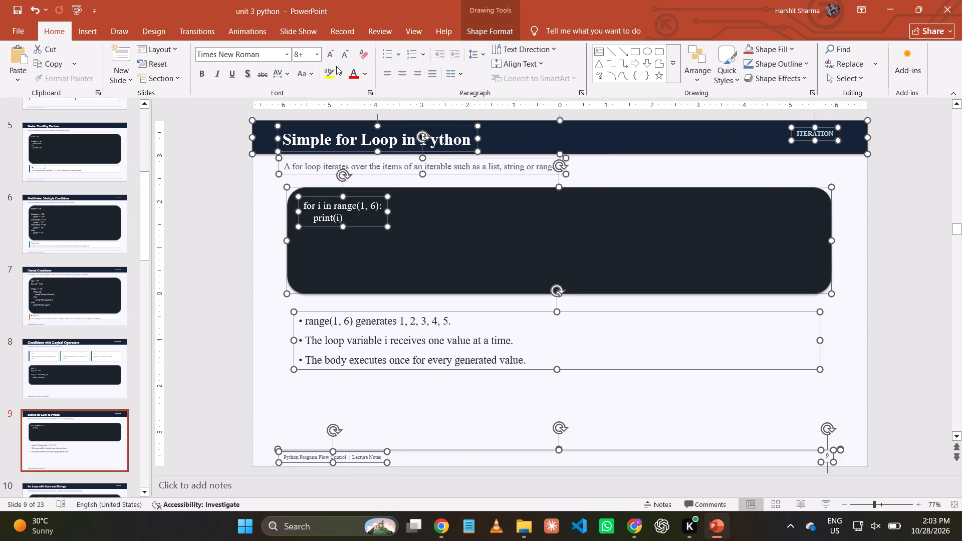
click(331, 55)
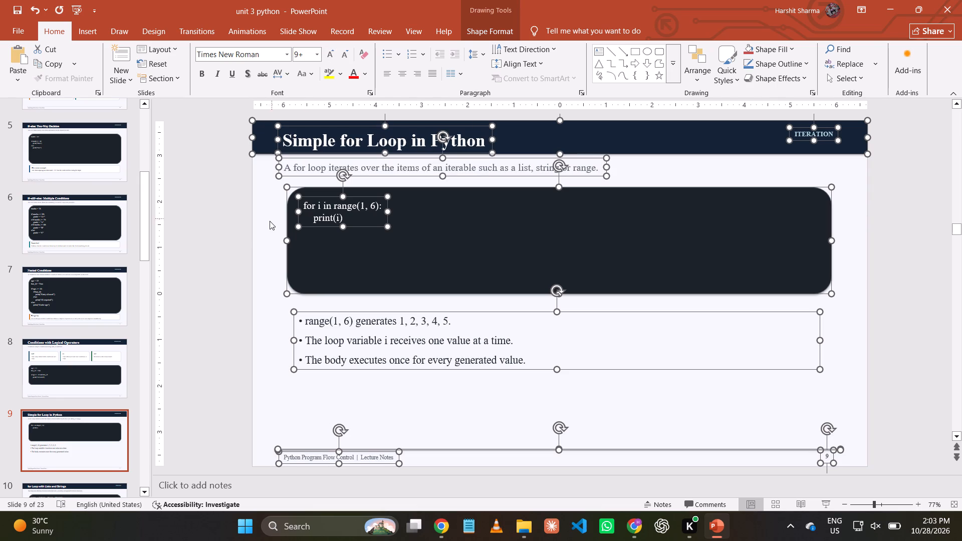
ctrl+click(295, 141)
Set all the text on slide 9 except the slide title to 20 pt.
ctrl+click(295, 122)
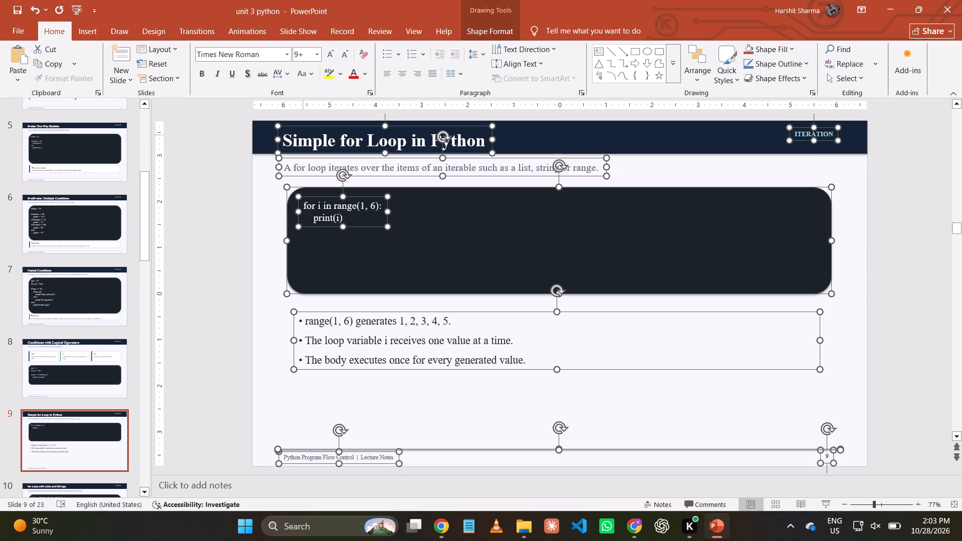
ctrl+click(303, 133)
ctrl+click(316, 125)
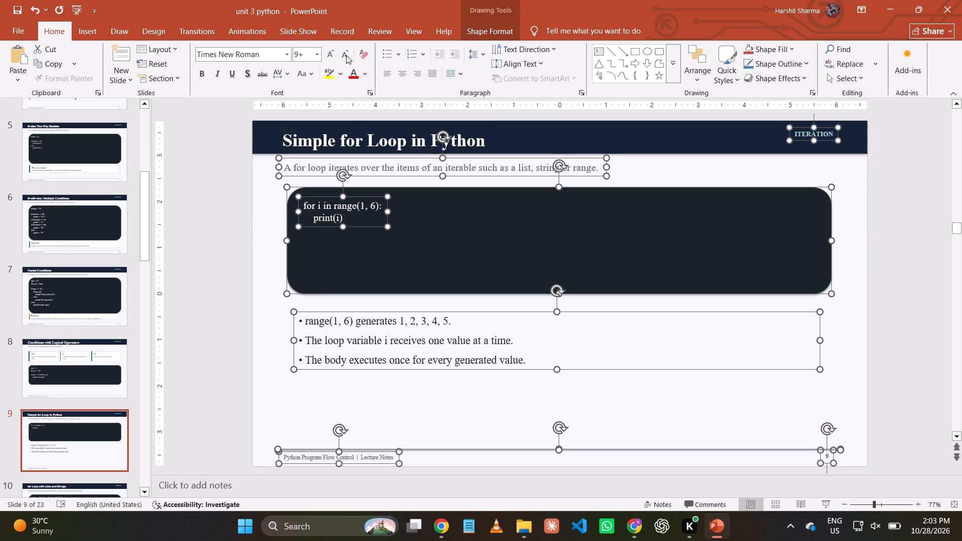
click(331, 55)
click(320, 57)
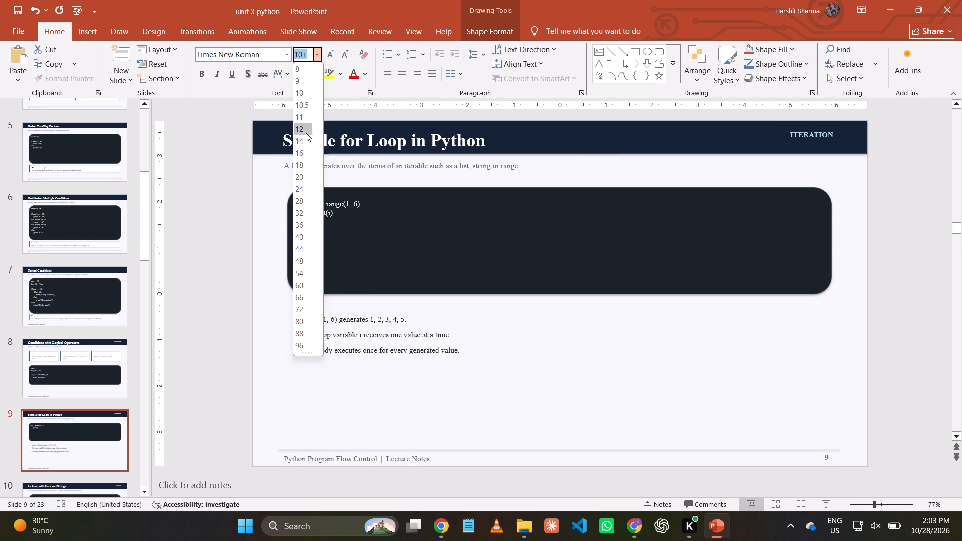
click(306, 176)
click(257, 224)
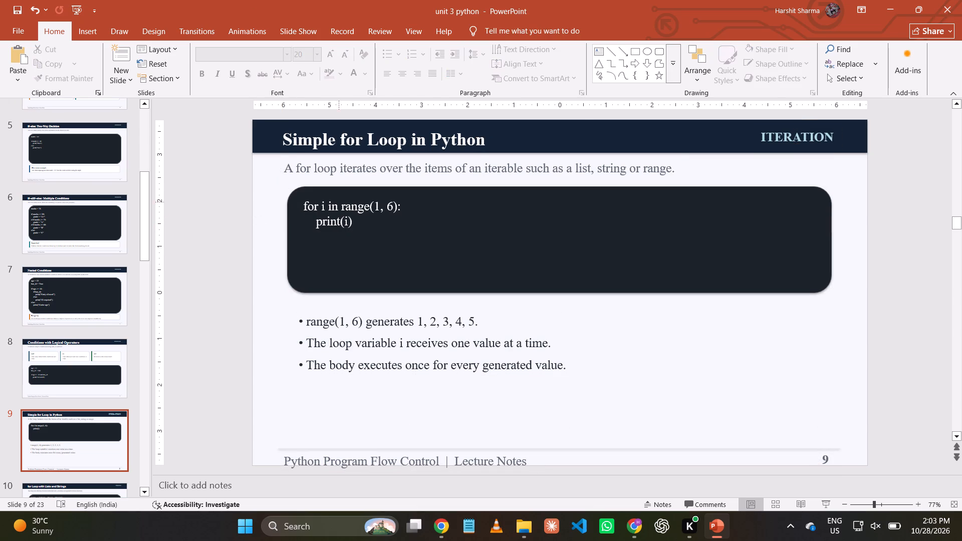
Reduce the description line under slide 9's title to 16 pt.
click(394, 168)
key(ctrl+a)
click(346, 55)
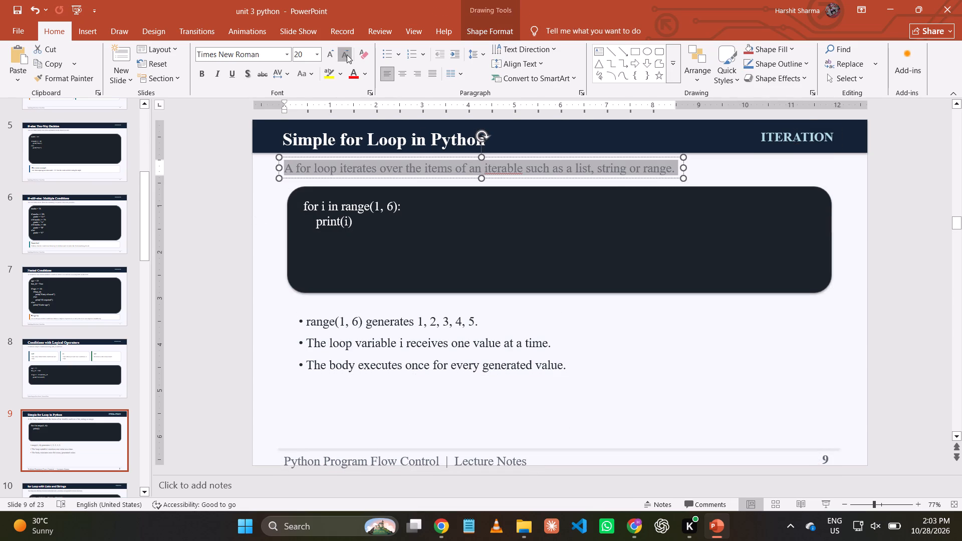
click(334, 54)
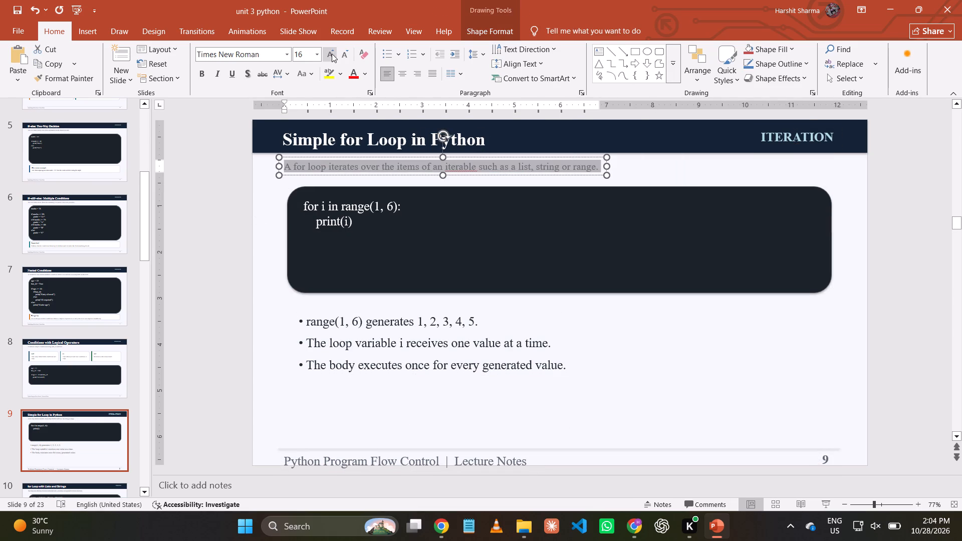
Reduce the ITERATION label in slide 9's header to 14 pt and save the presentation.
click(809, 136)
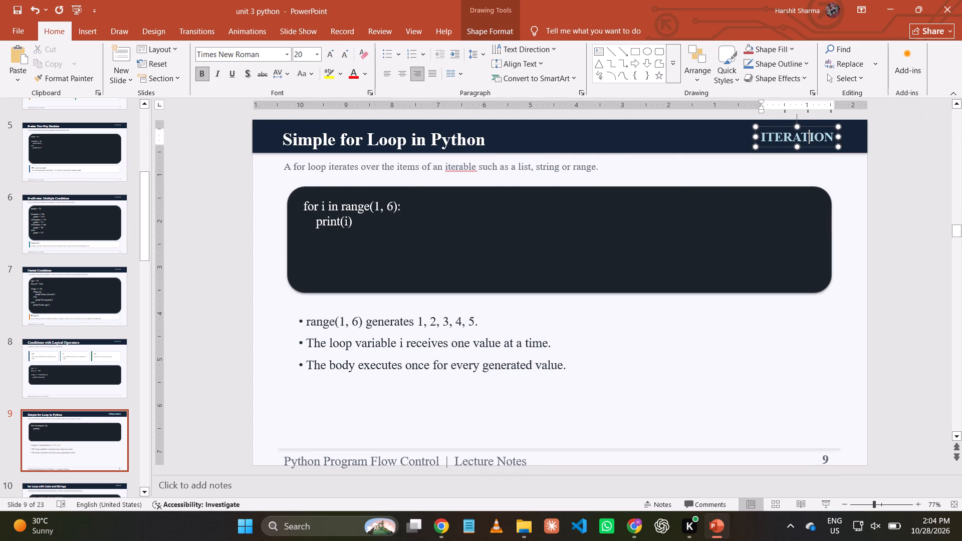
key(ctrl+a)
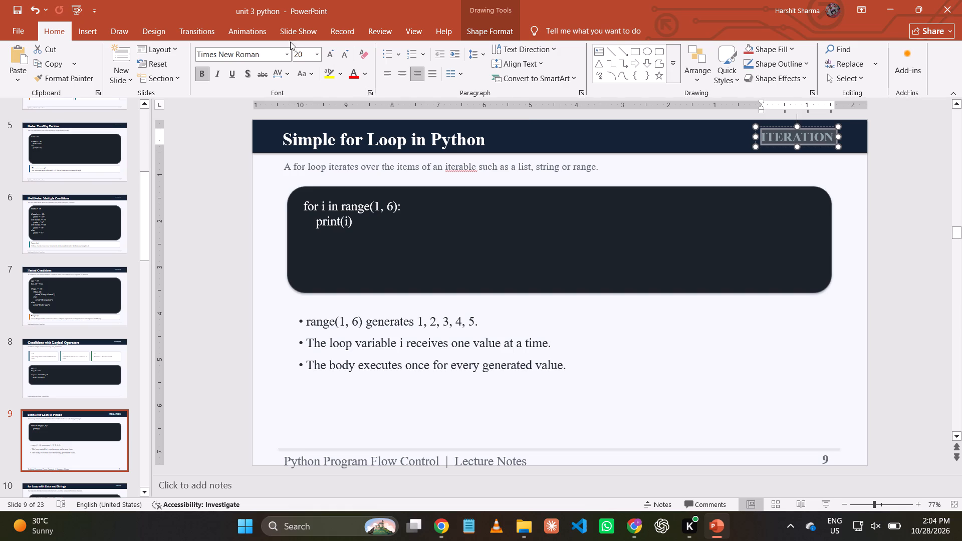
click(344, 48)
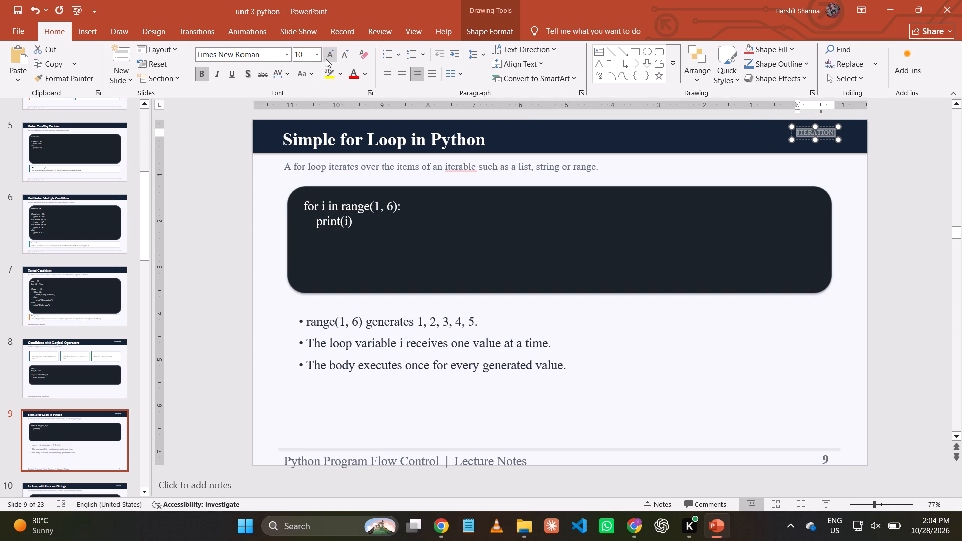
click(328, 56)
triple_click(328, 56)
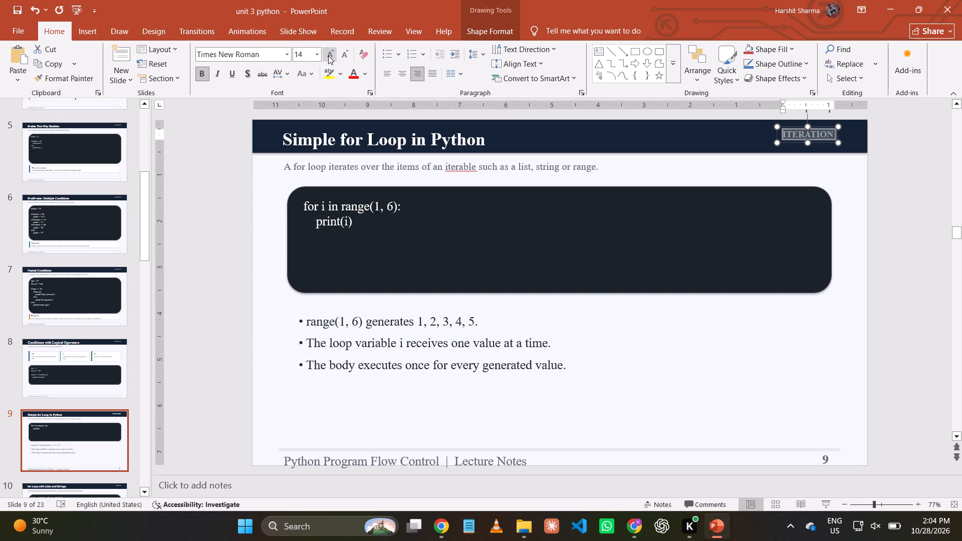
click(834, 158)
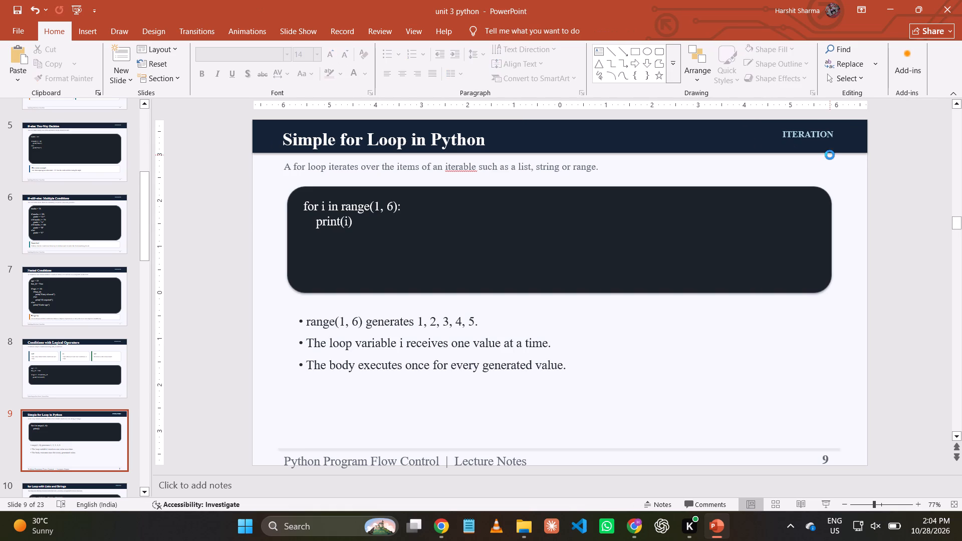
key(ctrl+s)
Change all the text on slide 10, for Loop with Lists and Strings, to Times New Roman and save the presentation.
scroll(40, 440, down, 3)
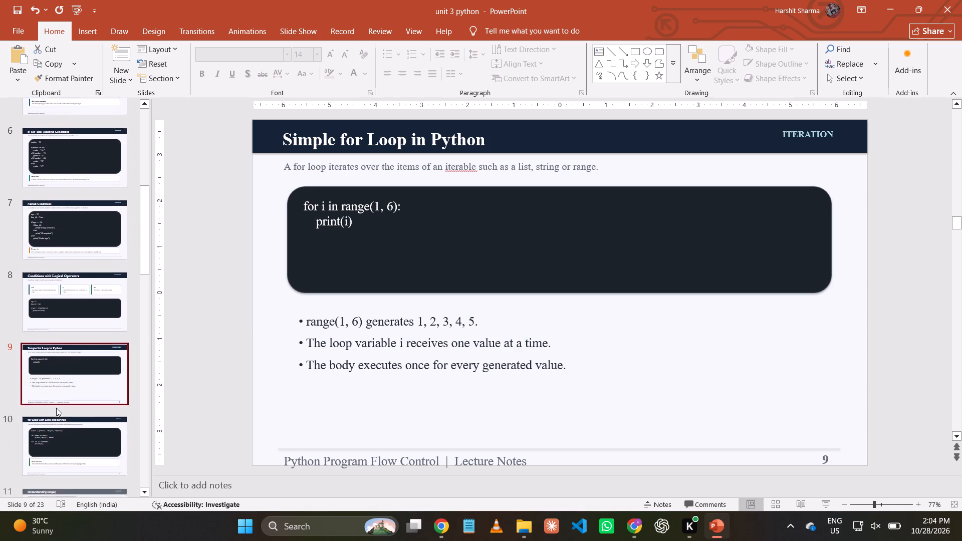
scroll(56, 408, down, 6)
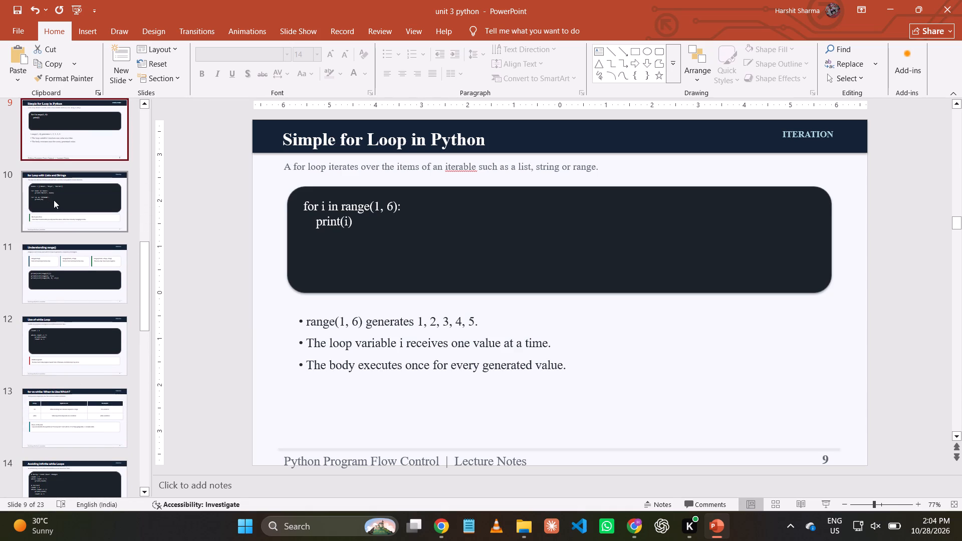
click(54, 200)
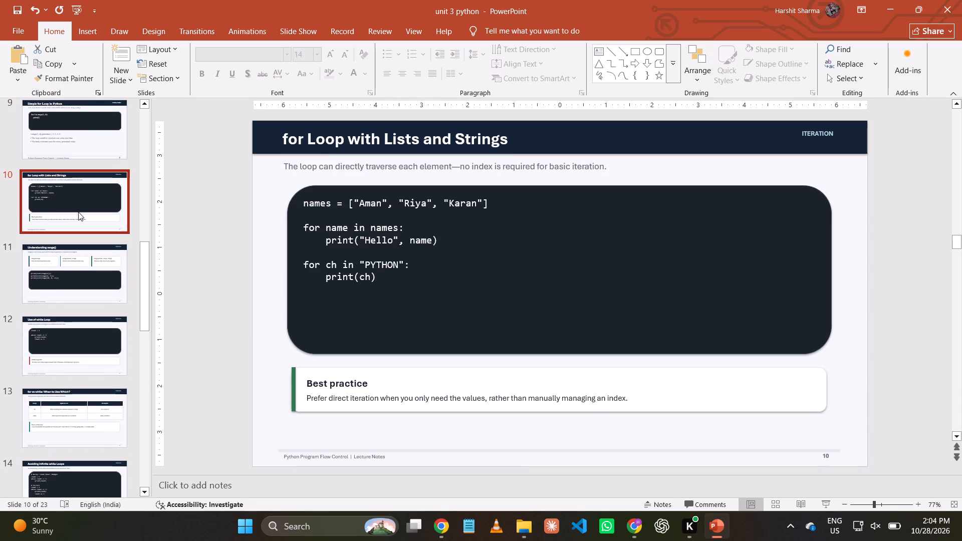
click(266, 184)
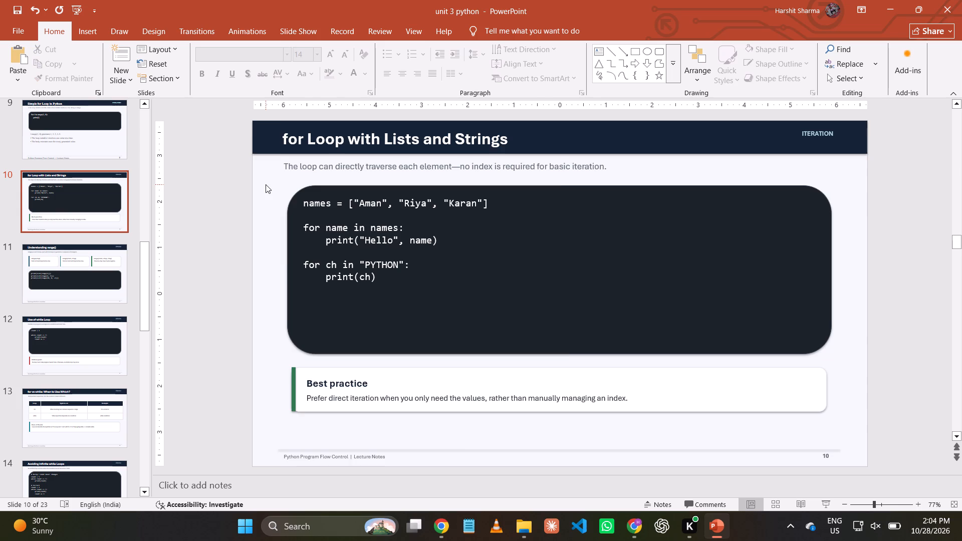
key(ctrl+a)
click(292, 50)
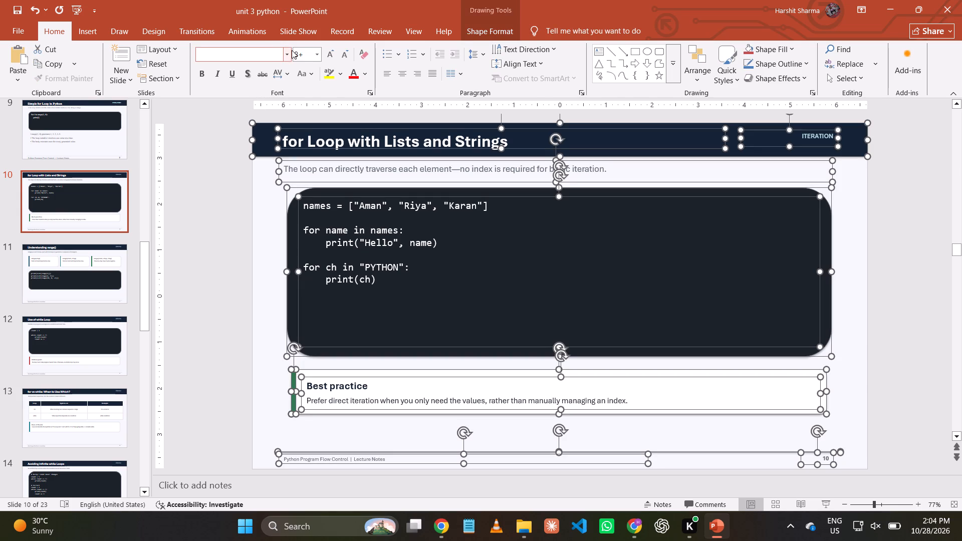
click(289, 53)
click(286, 132)
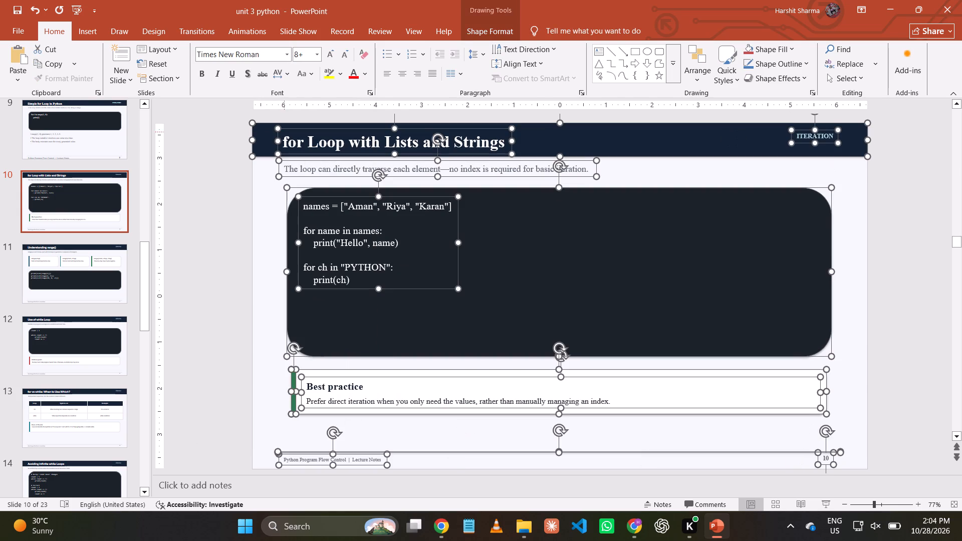
click(262, 193)
key(ctrl+s)
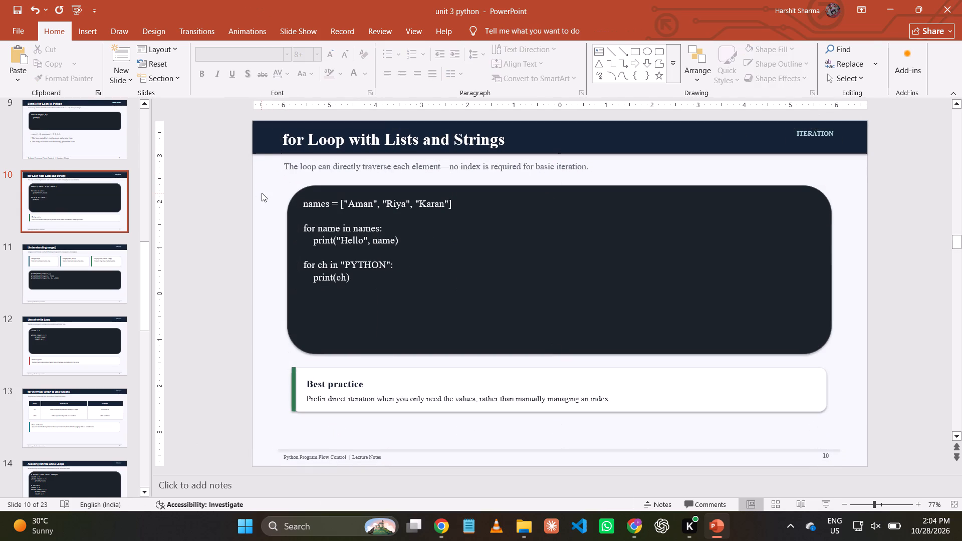
Enlarge the description line under slide 10's title to 16 pt.
click(356, 146)
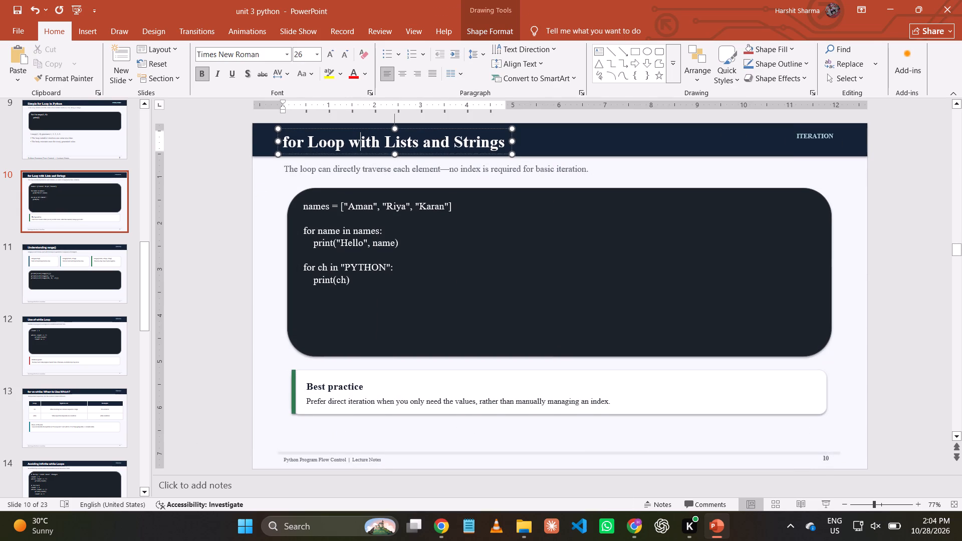
click(356, 164)
key(ctrl+a)
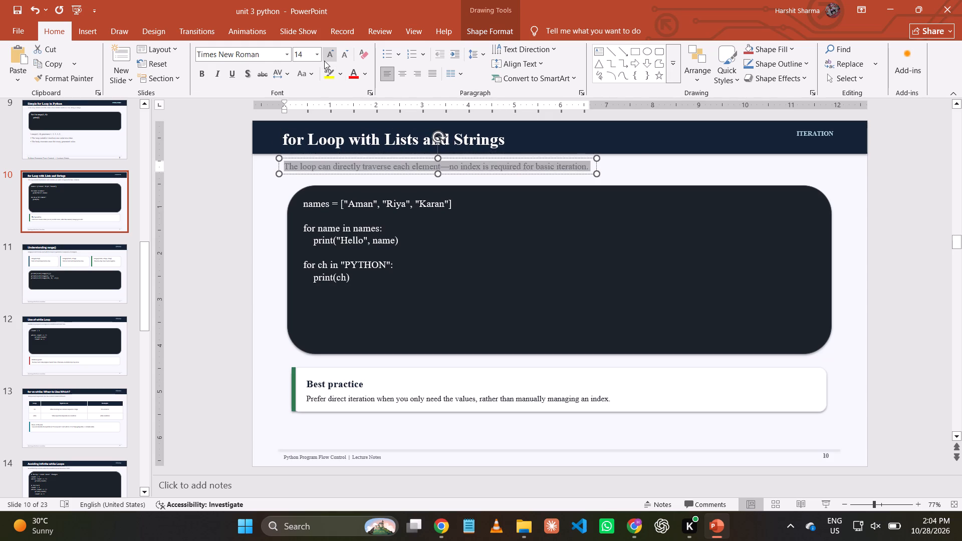
click(328, 56)
Set the code text in slide 10's dark box to 20 pt.
click(330, 250)
key(ctrl+a)
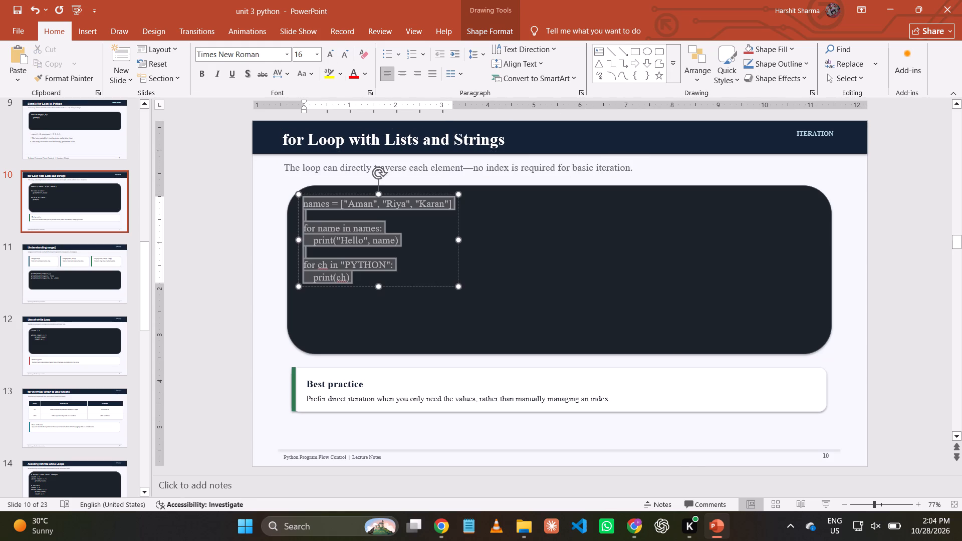
click(316, 52)
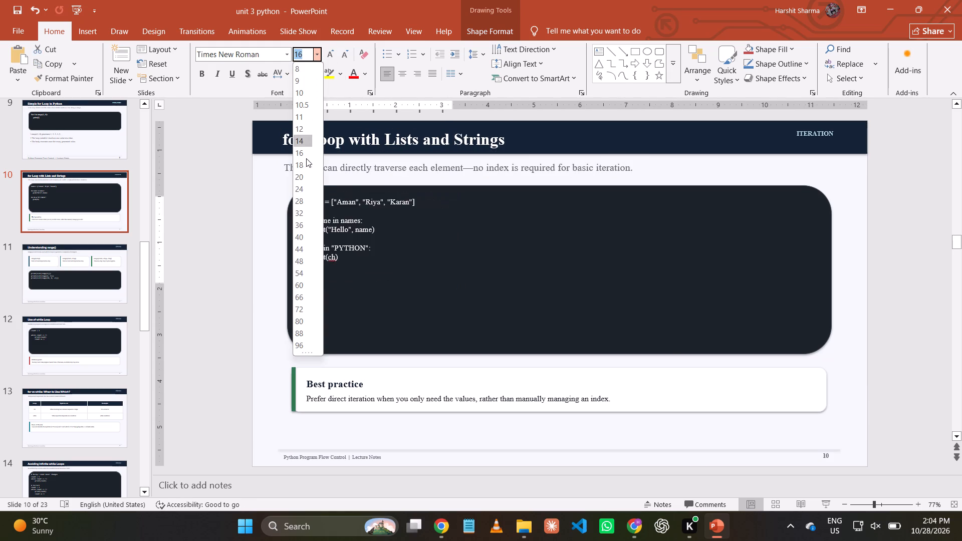
click(305, 175)
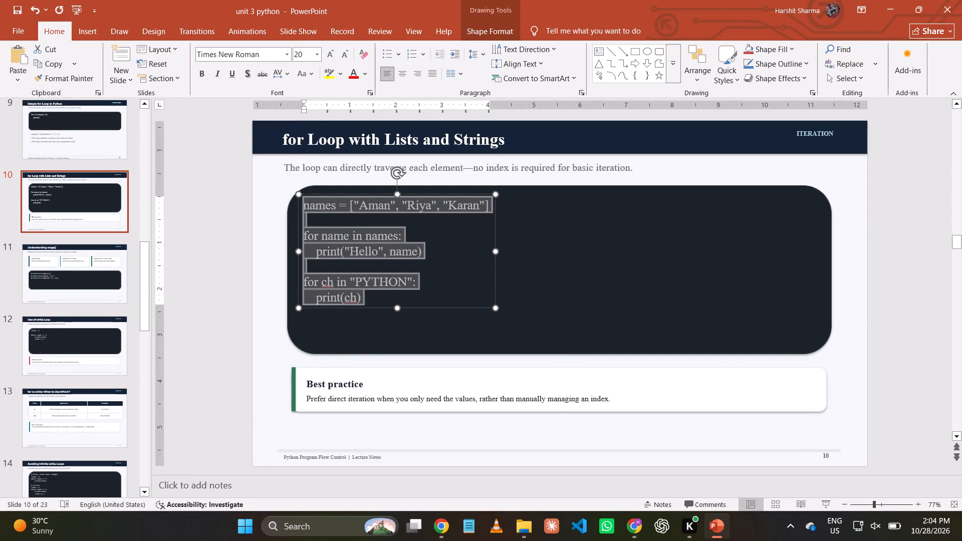
Set the heading and sentence in slide 10's Best practice box to 20 pt and save the presentation.
click(353, 402)
key(ctrl+a)
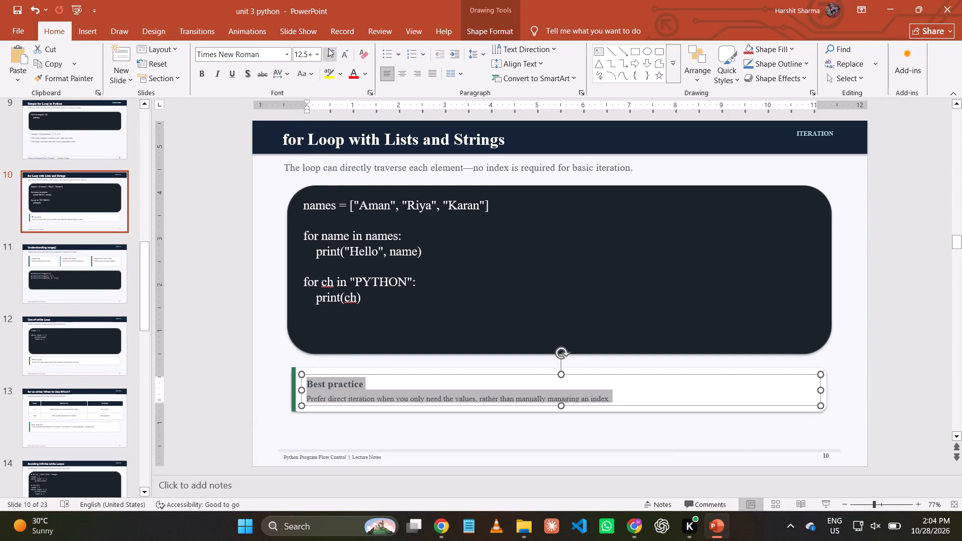
click(328, 48)
click(331, 54)
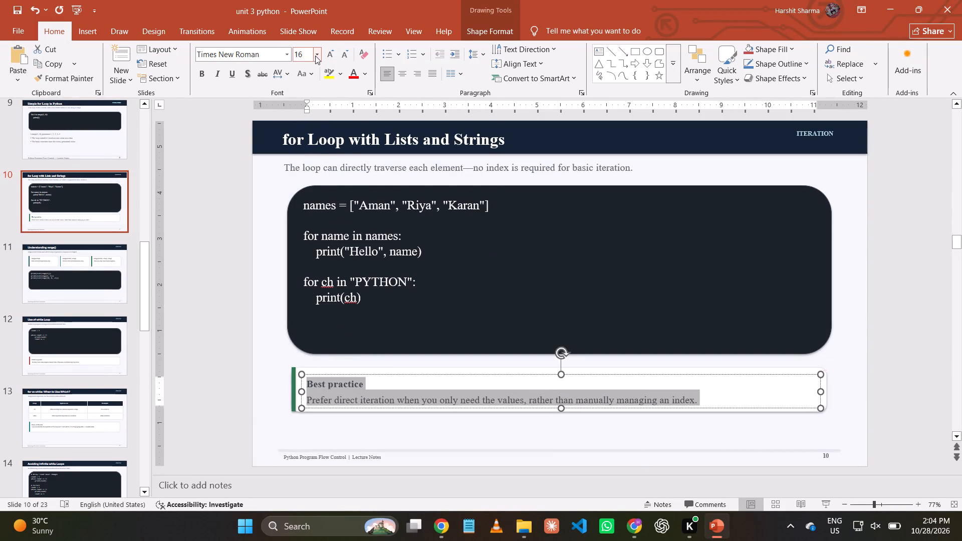
click(315, 56)
click(305, 176)
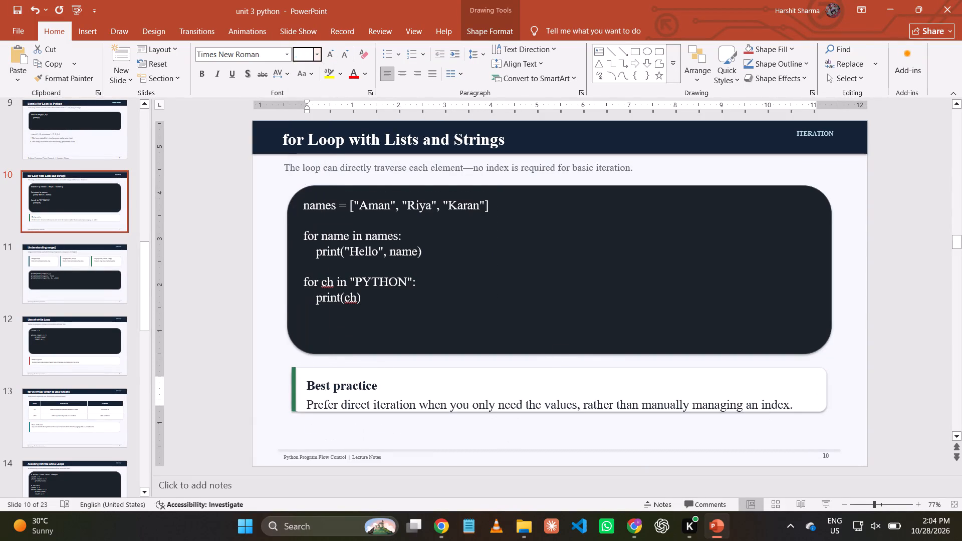
click(280, 300)
key(ctrl+s)
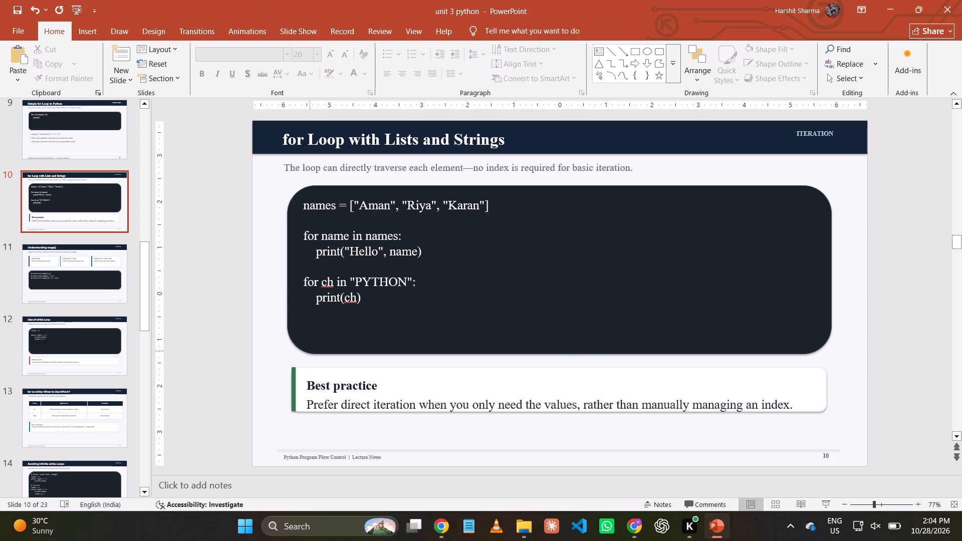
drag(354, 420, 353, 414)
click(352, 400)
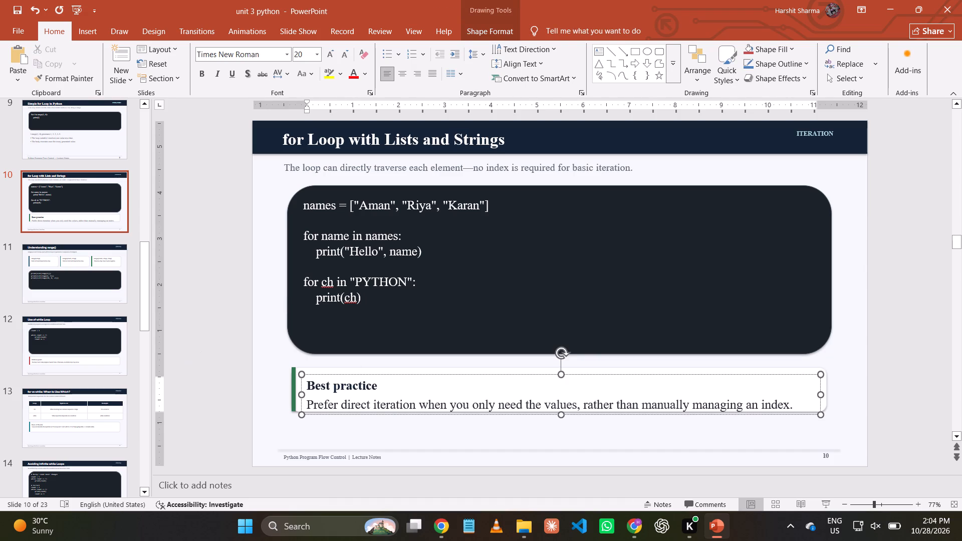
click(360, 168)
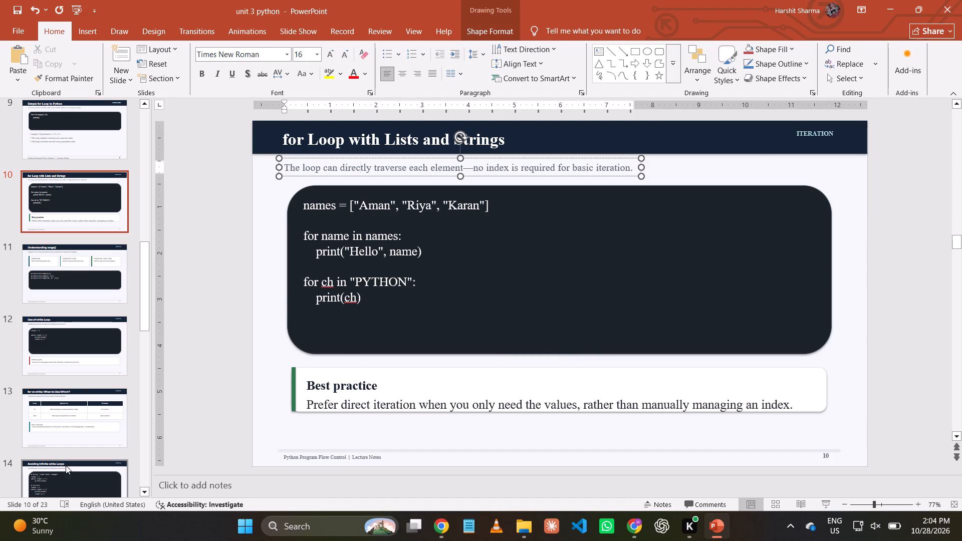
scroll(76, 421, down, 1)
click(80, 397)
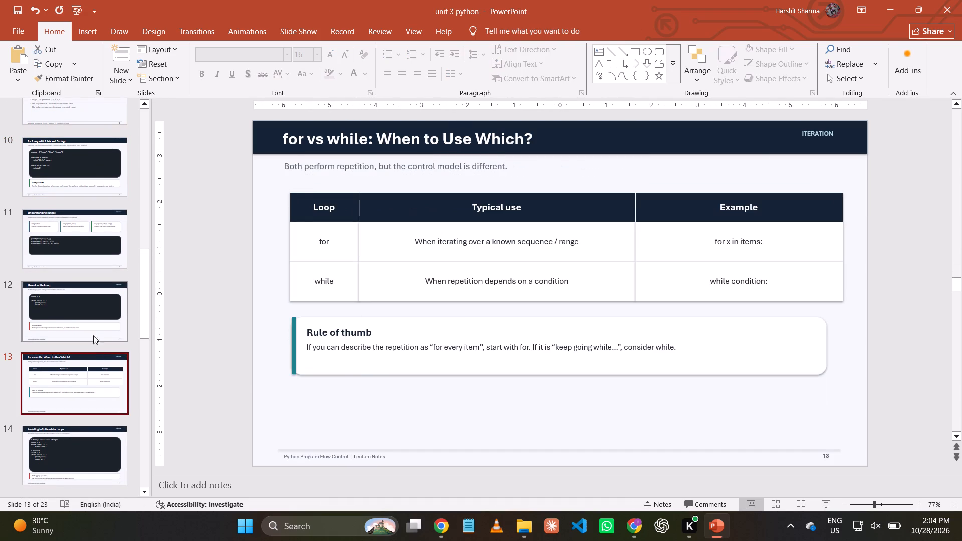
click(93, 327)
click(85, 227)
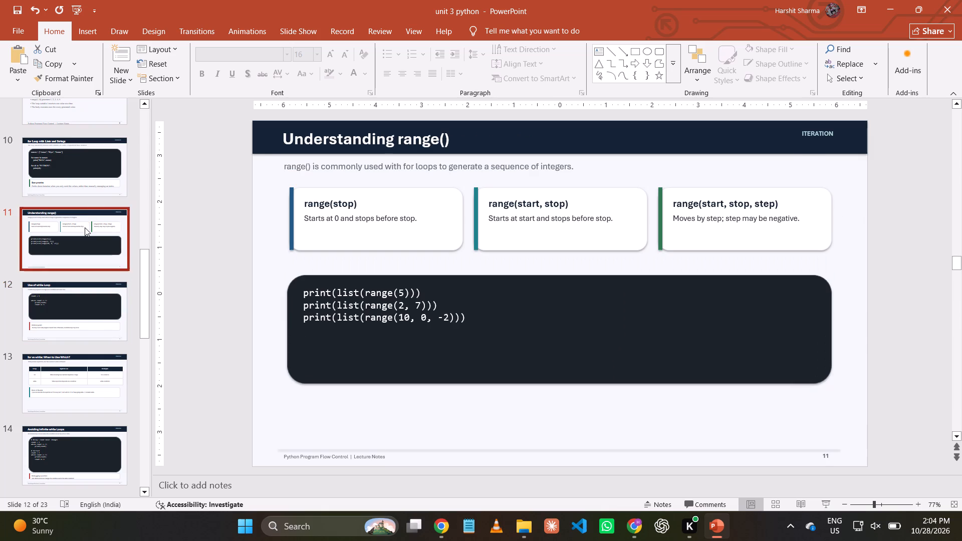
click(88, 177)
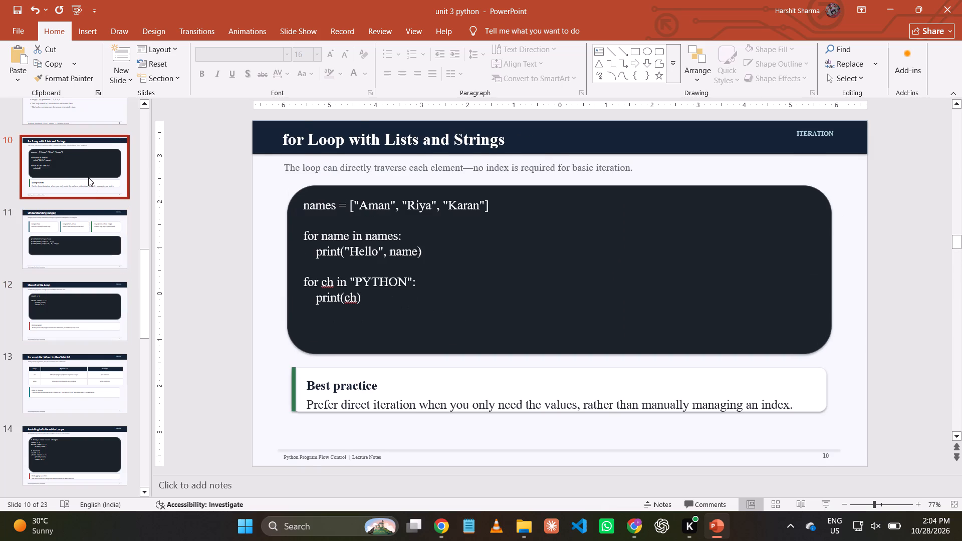
Change all the text on slide 11, Understanding range(), to Times New Roman.
click(93, 246)
click(278, 265)
key(ctrl+a)
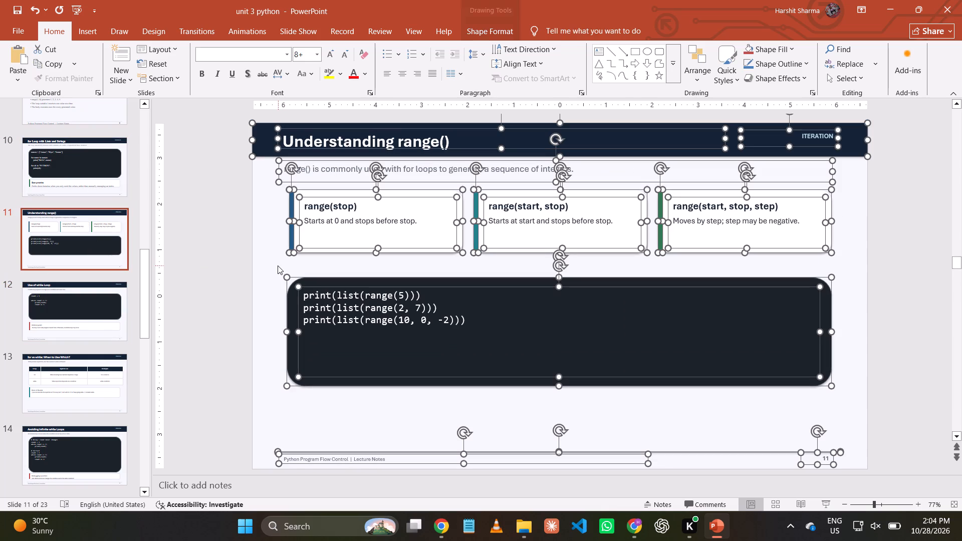
click(287, 57)
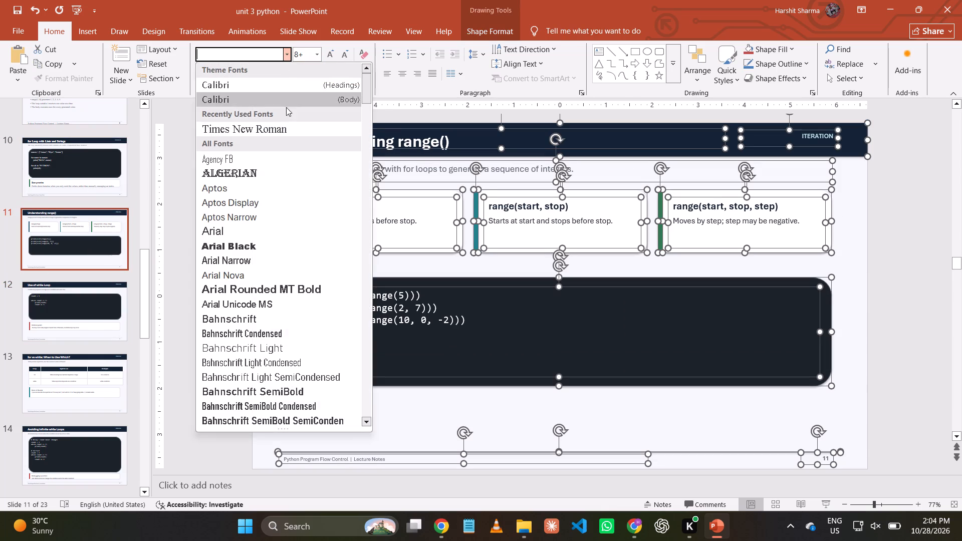
click(286, 127)
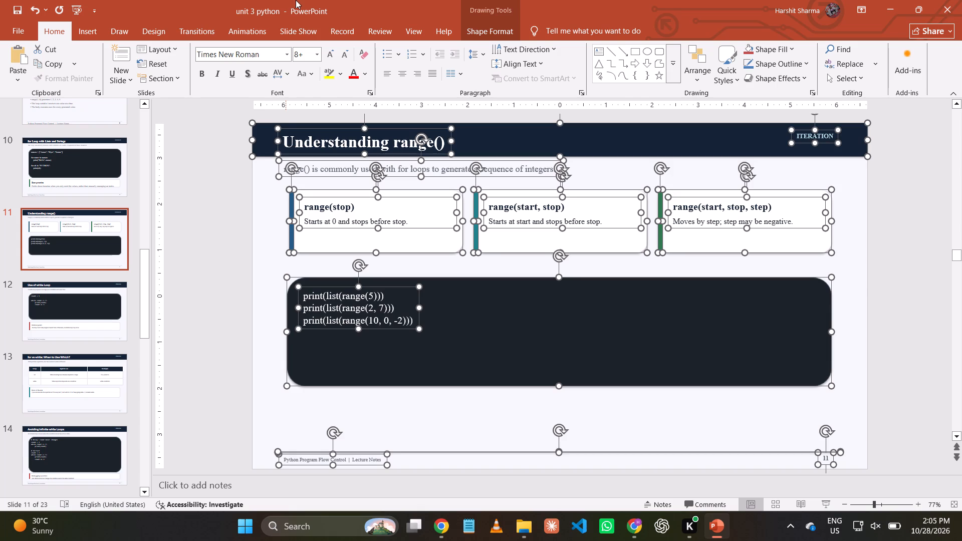
Enlarge the description line under slide 11's title to 16 pt.
click(284, 202)
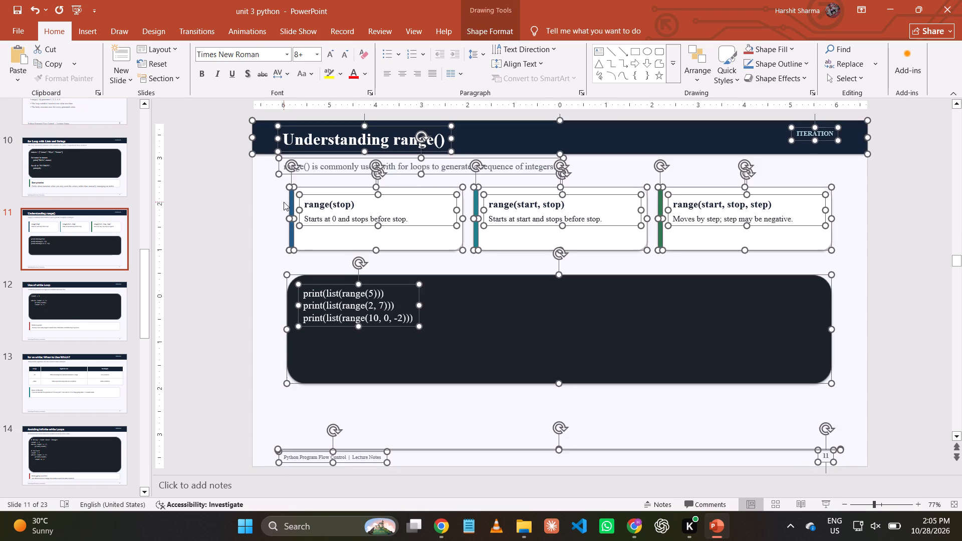
click(325, 168)
key(ctrl+a)
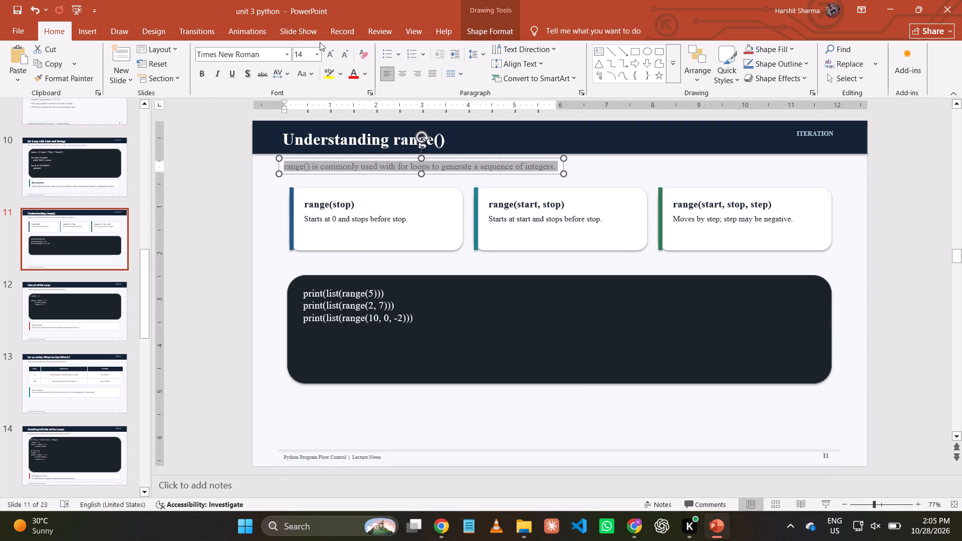
click(327, 52)
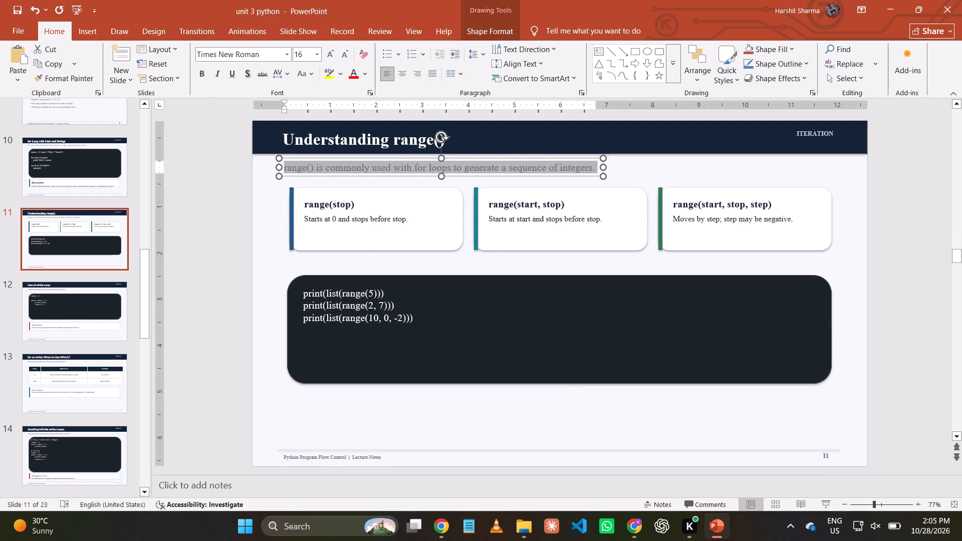
Enlarge the text in slide 11's range(stop) and range(start, stop) cards to 16 pt.
click(303, 217)
key(ctrl+a)
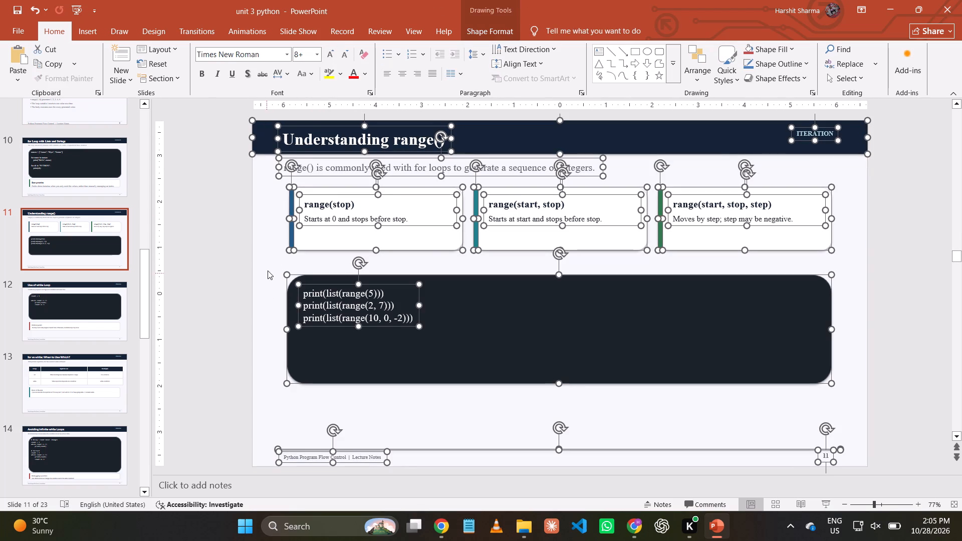
click(273, 259)
ctrl+click(321, 227)
click(325, 221)
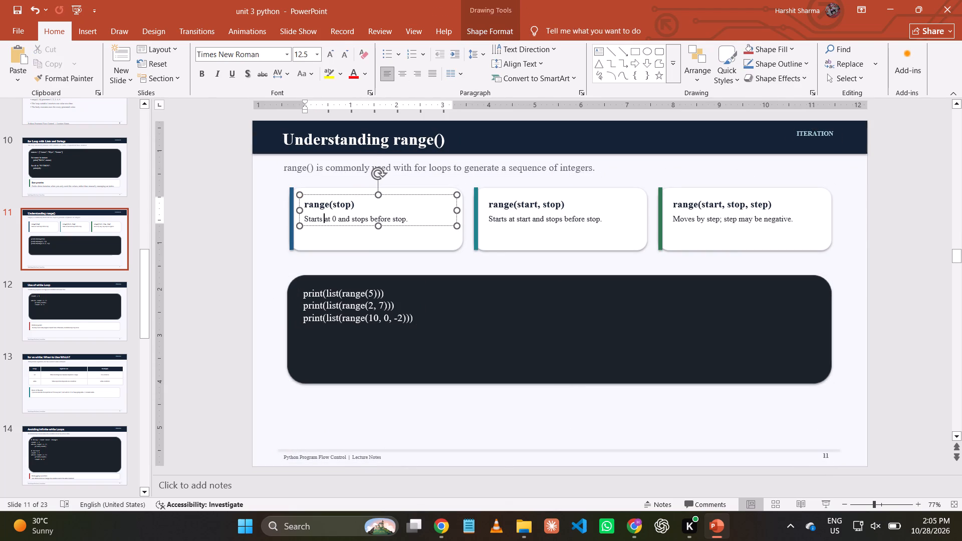
key(ctrl+a)
double_click(331, 46)
double_click(330, 51)
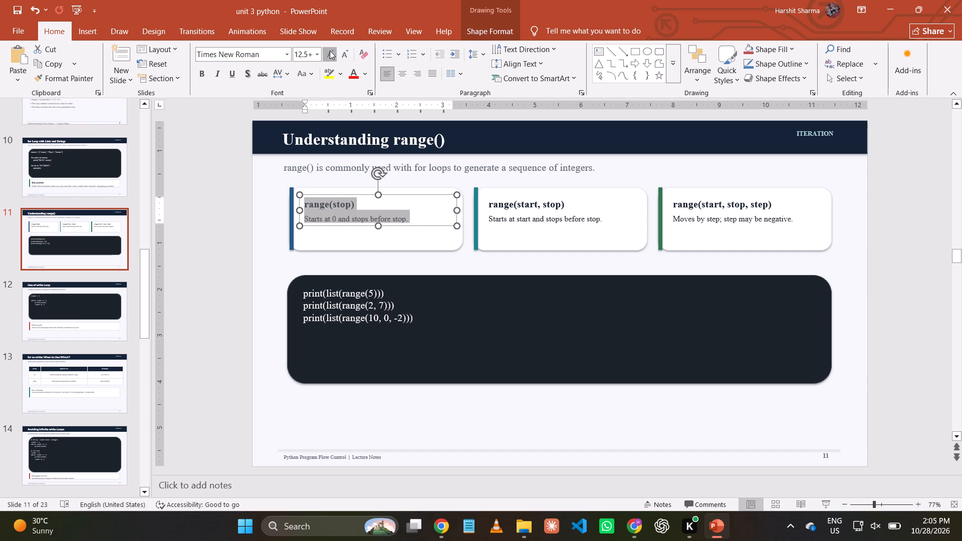
click(533, 205)
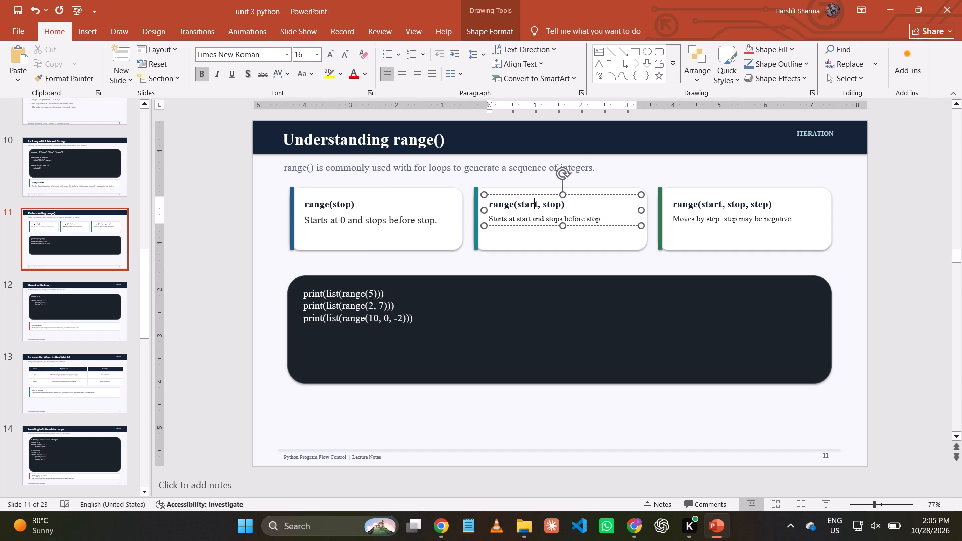
key(ctrl+a)
click(327, 58)
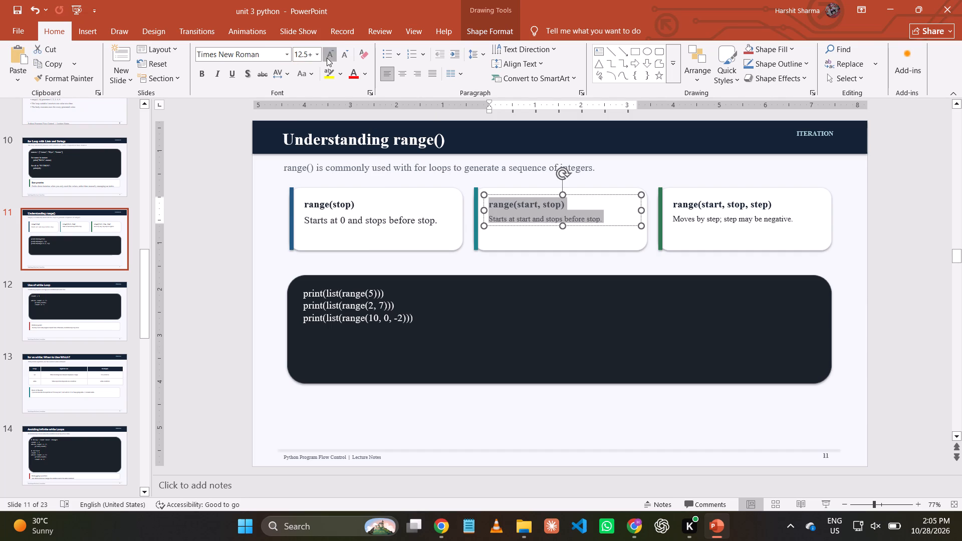
click(327, 58)
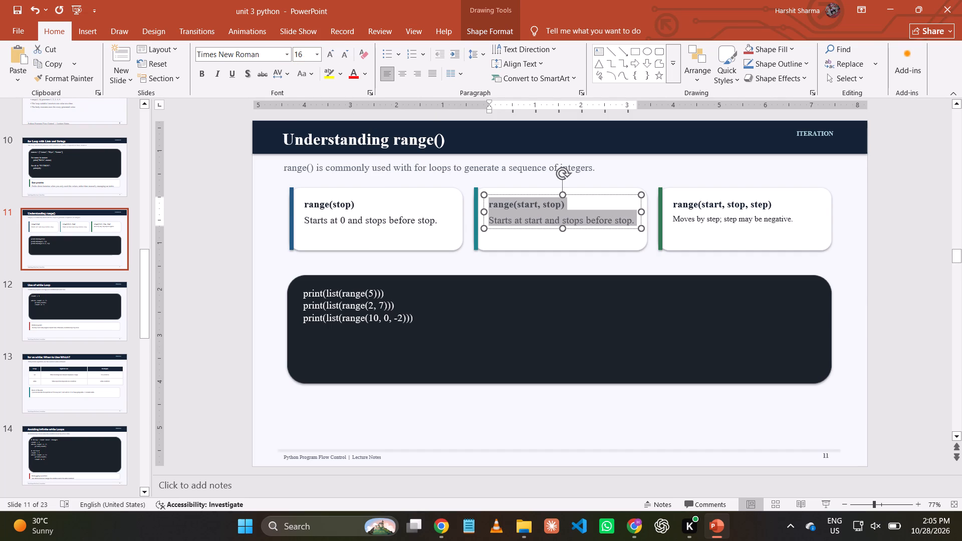
Enlarge the text in the range(start, stop, step) card to 16 pt, then reduce it by one size step.
click(727, 220)
key(ctrl+a)
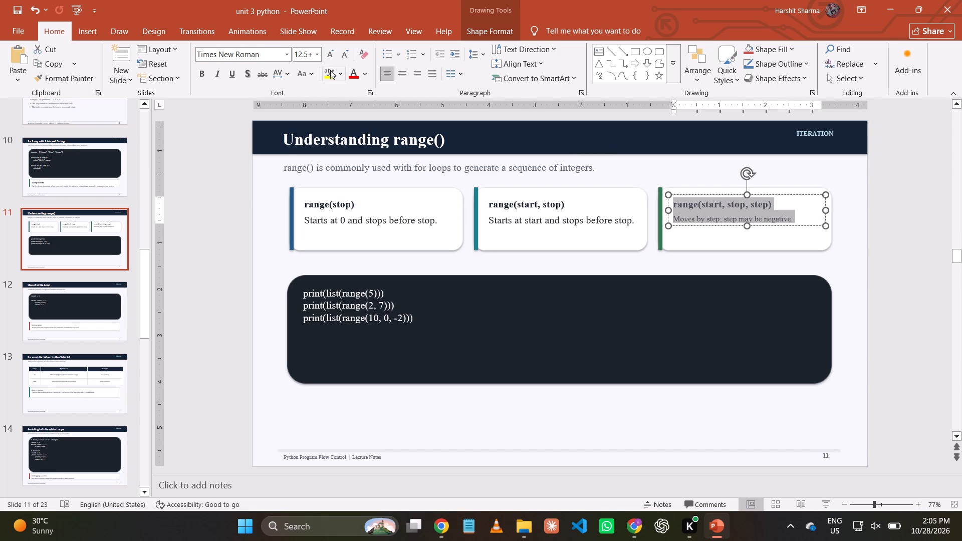
click(327, 60)
click(327, 60)
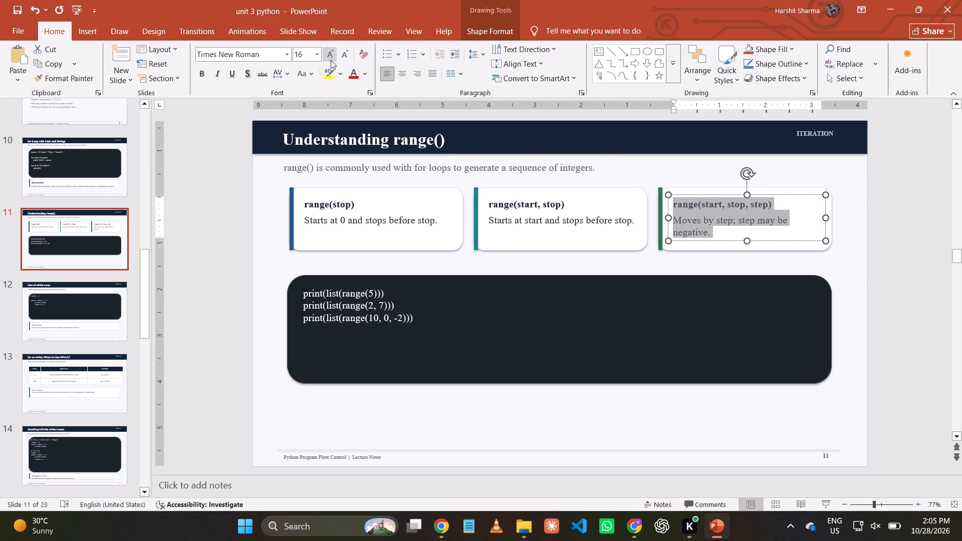
click(343, 55)
Set the code text in slide 11's dark box to 20 pt and save the presentation.
click(376, 326)
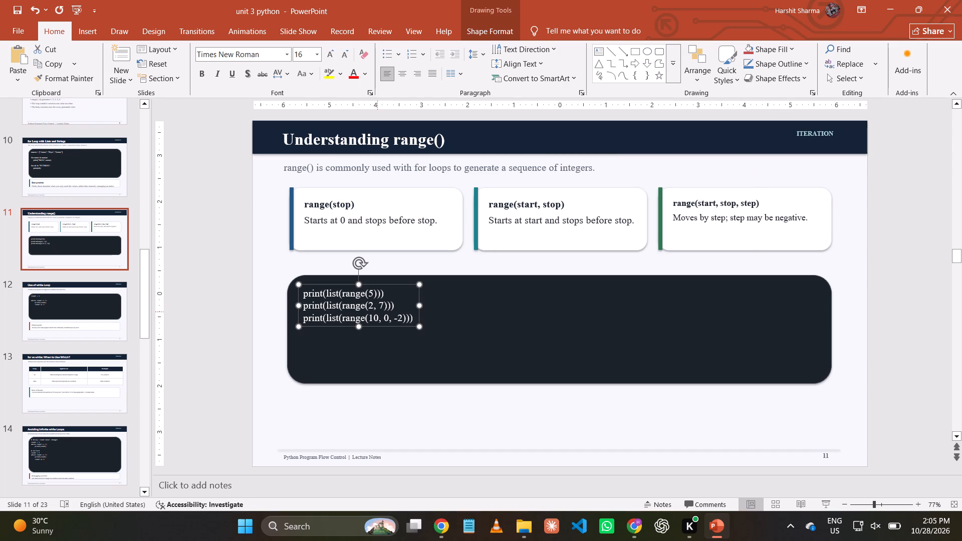
click(377, 312)
key(ctrl+a)
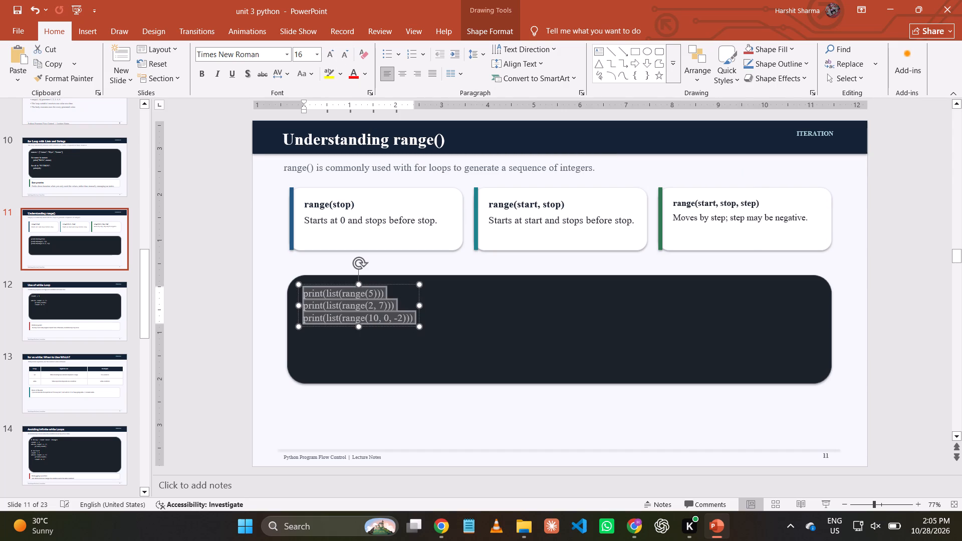
click(334, 48)
click(332, 52)
click(315, 54)
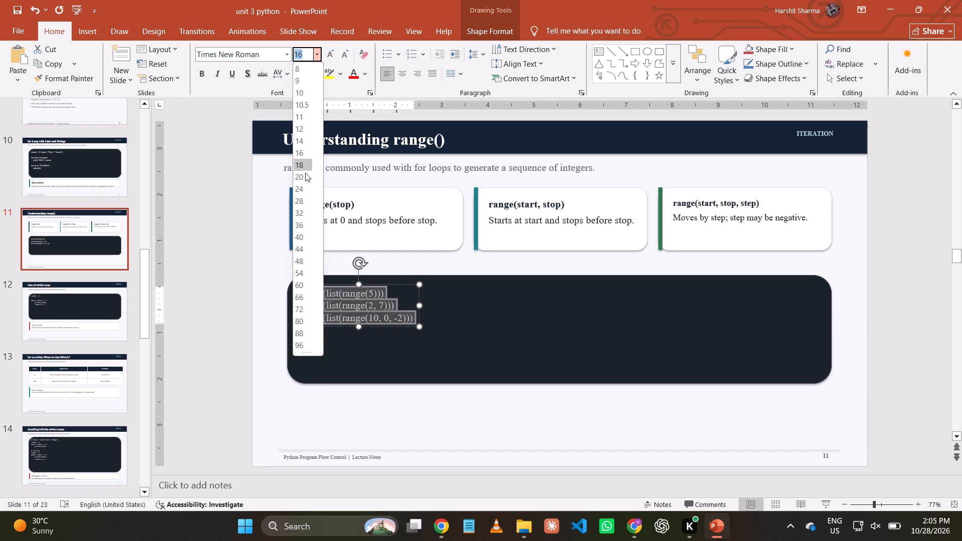
click(304, 179)
click(276, 268)
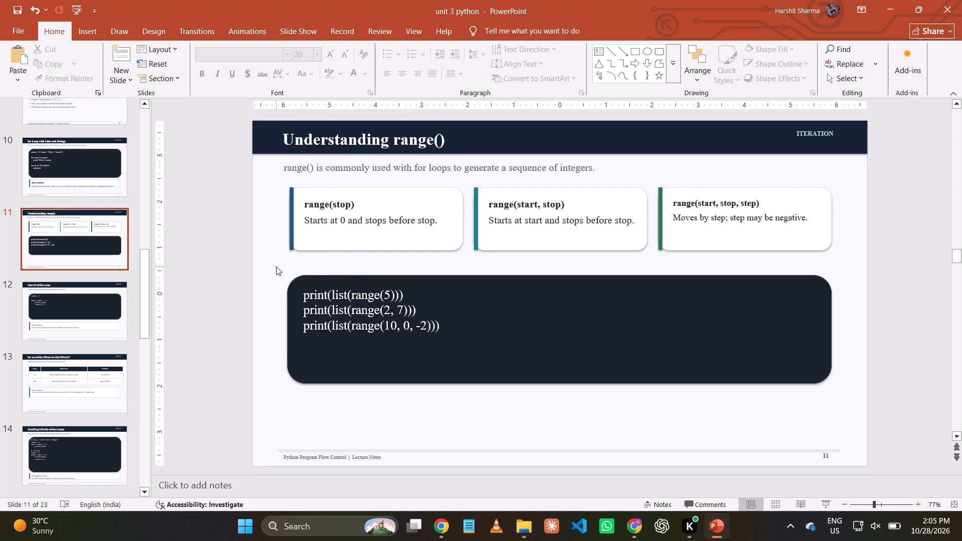
key(ctrl+s)
Enlarge all the text on slide 12, Use of while Loop, by two size steps and change it to Times New Roman.
click(74, 319)
click(67, 230)
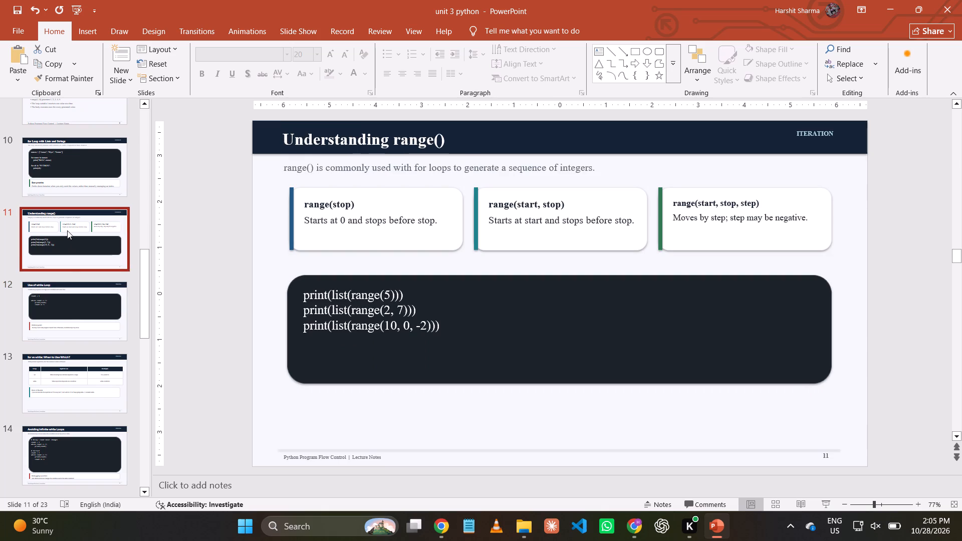
click(72, 315)
click(255, 263)
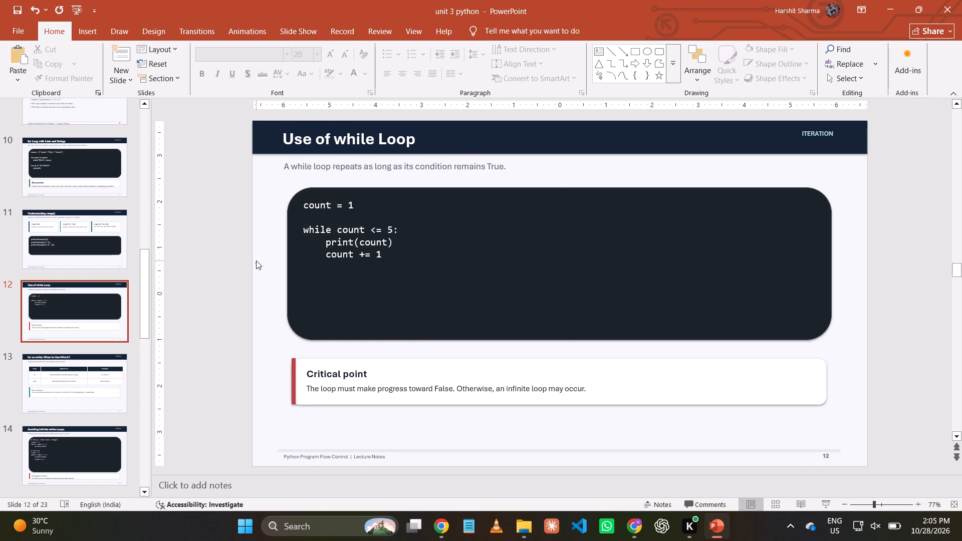
key(ctrl+a)
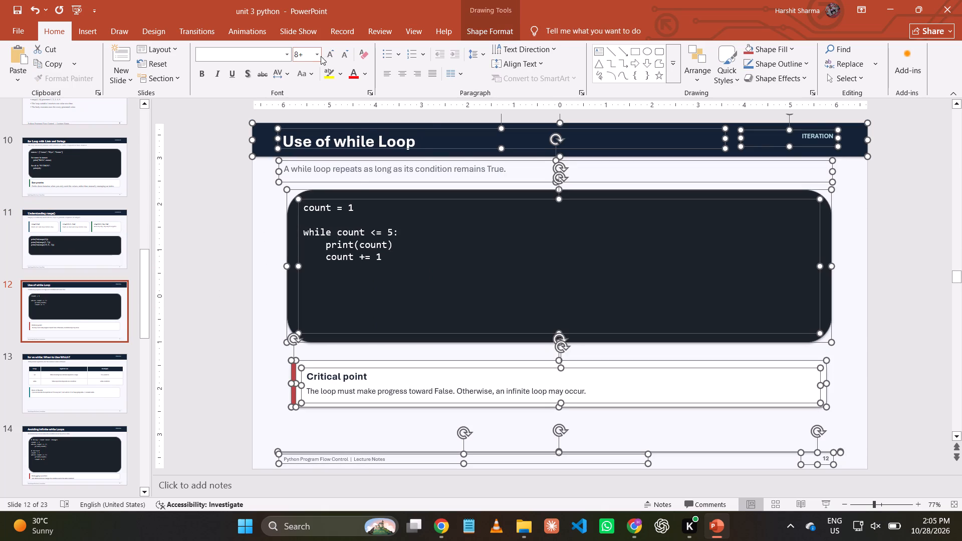
click(331, 56)
click(331, 56)
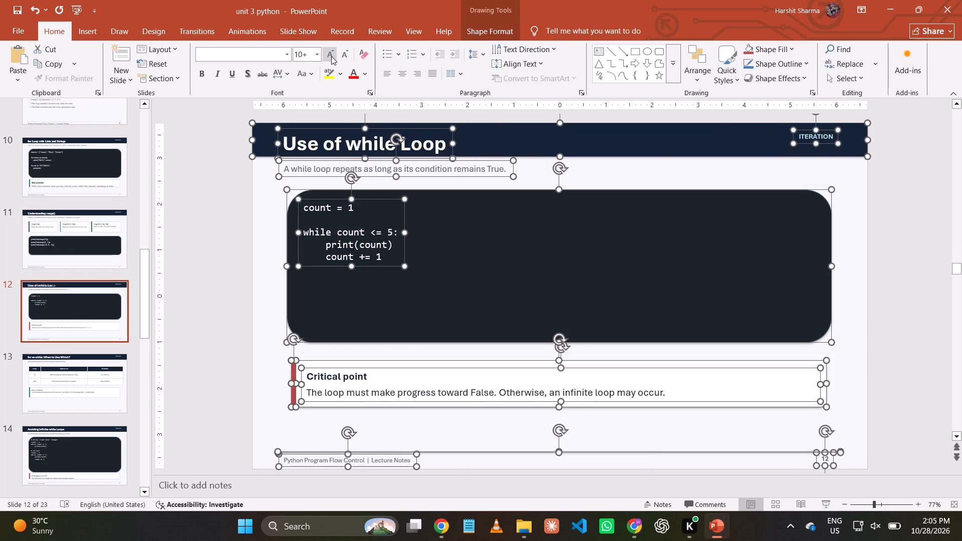
click(285, 55)
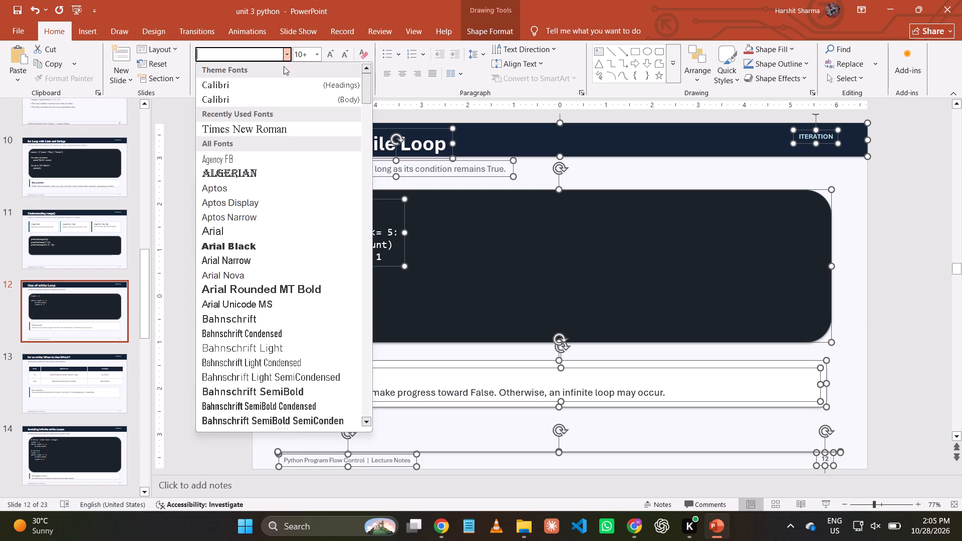
click(267, 123)
click(259, 192)
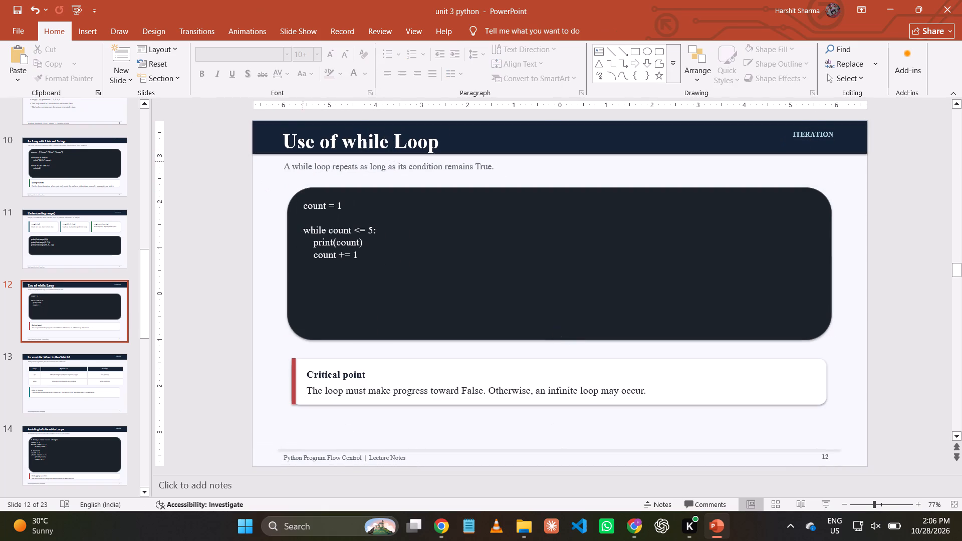
Reduce slide 12's title to 28 pt.
click(352, 142)
key(ctrl+a)
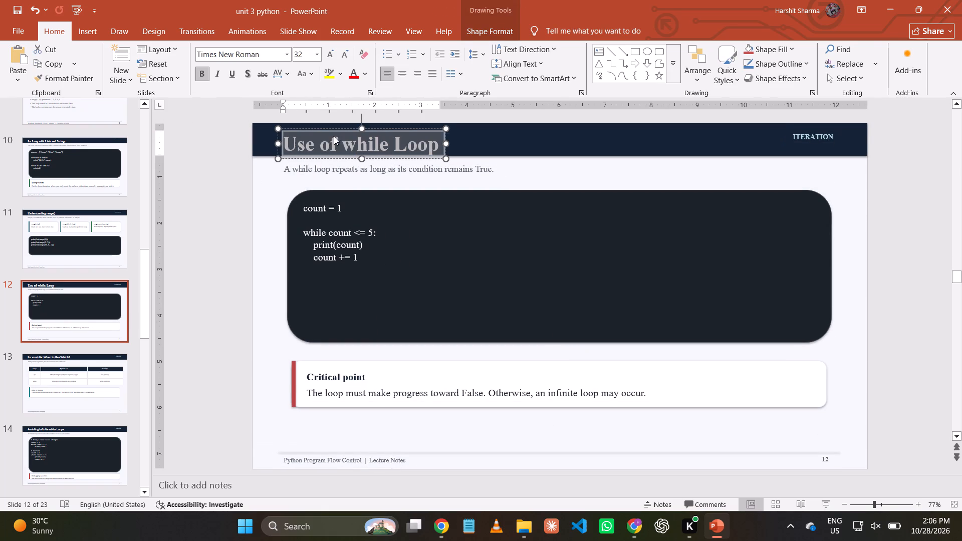
click(342, 52)
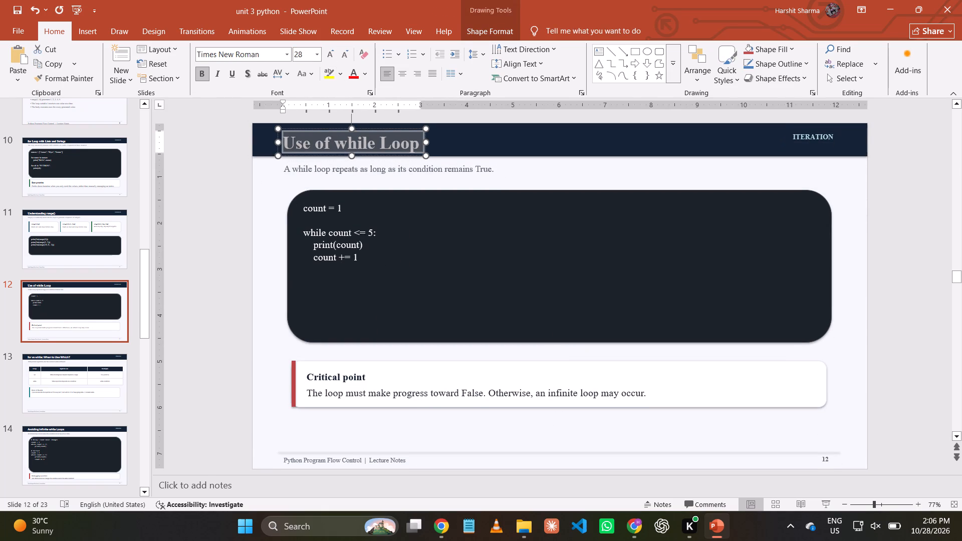
Set the code text in slide 12's dark box to 20 pt and save the presentation.
click(324, 218)
key(ctrl+a)
click(323, 51)
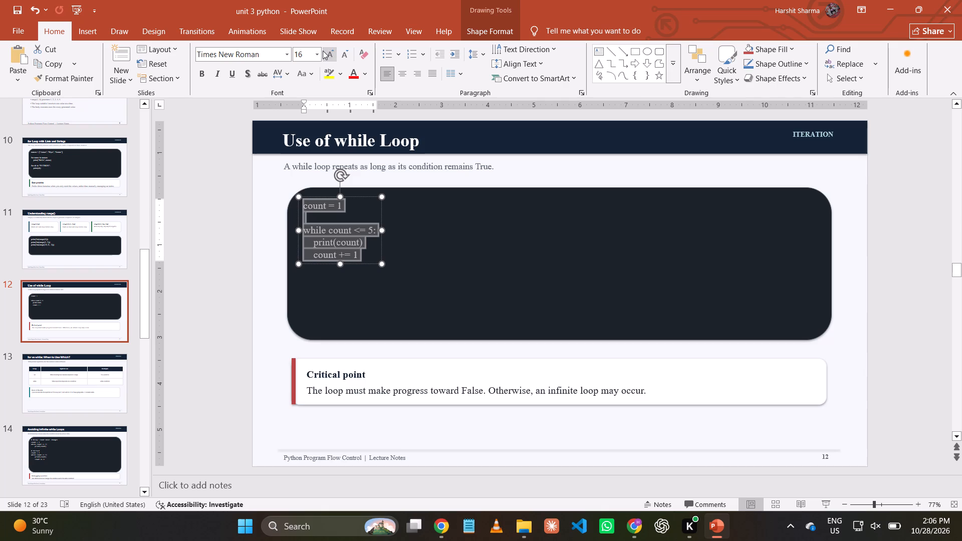
click(319, 53)
click(304, 173)
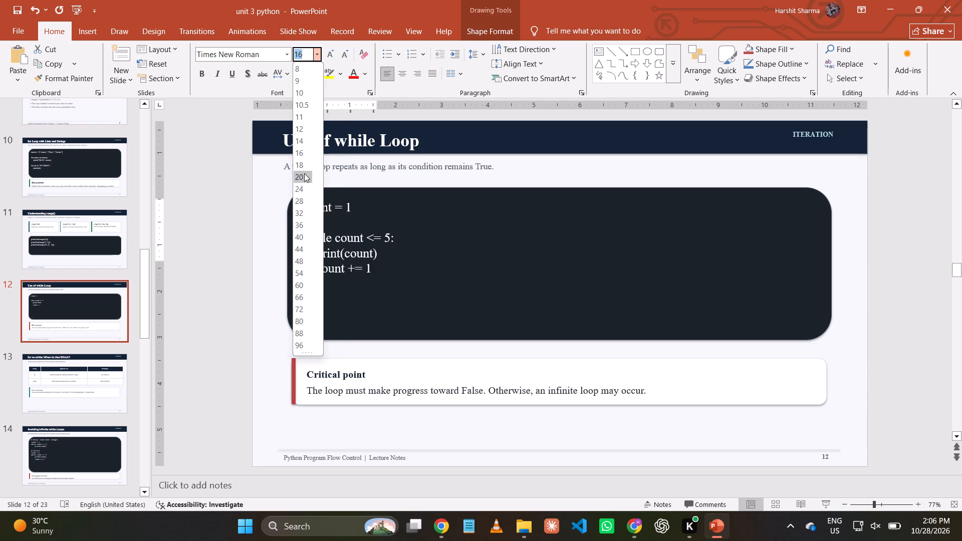
click(273, 193)
key(ctrl+s)
Enlarge the title of slide 13, for vs while: When to Use Which?, by one size step.
click(74, 403)
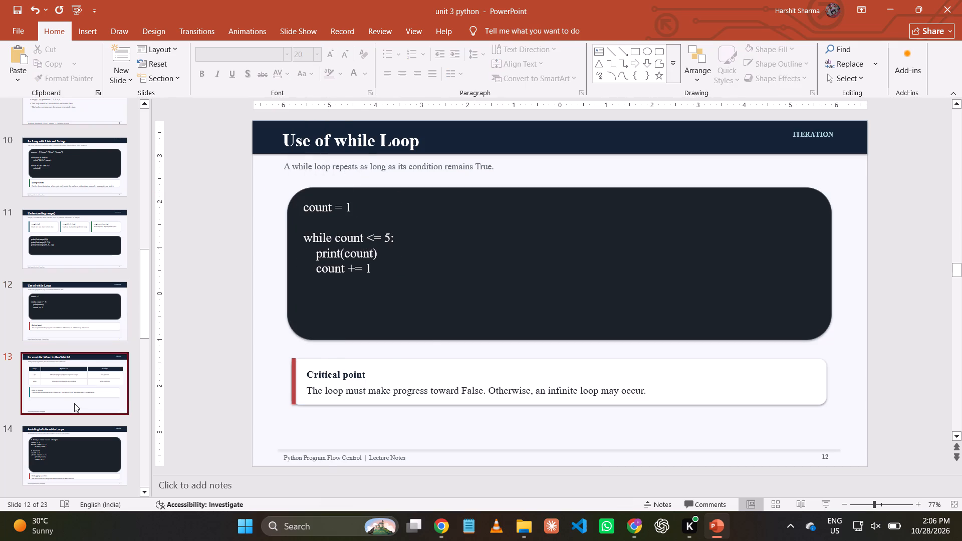
click(272, 200)
key(ctrl+a)
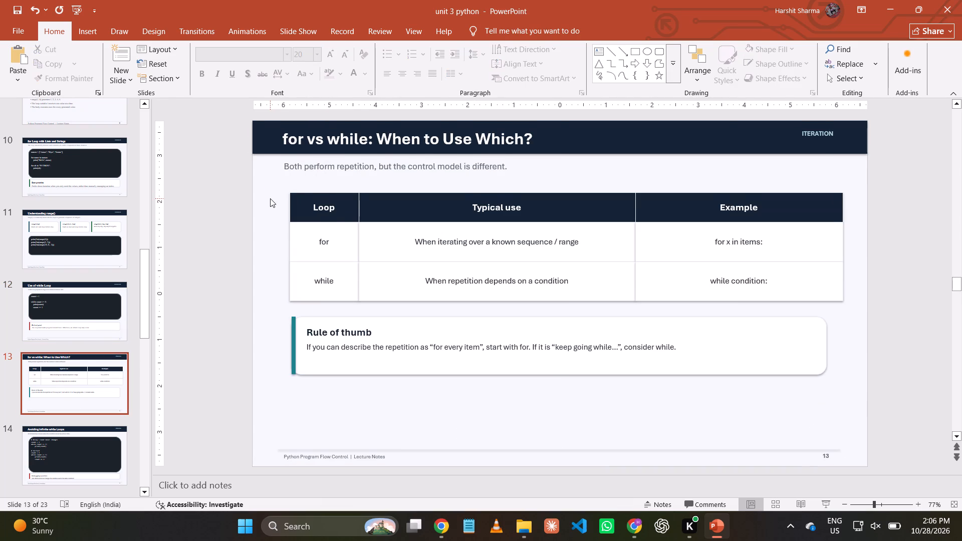
click(314, 144)
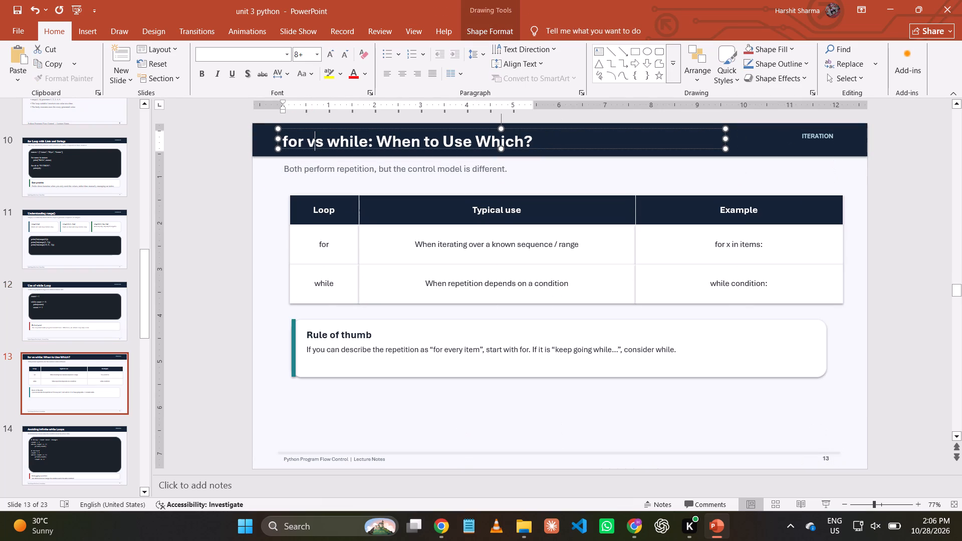
key(ctrl+a)
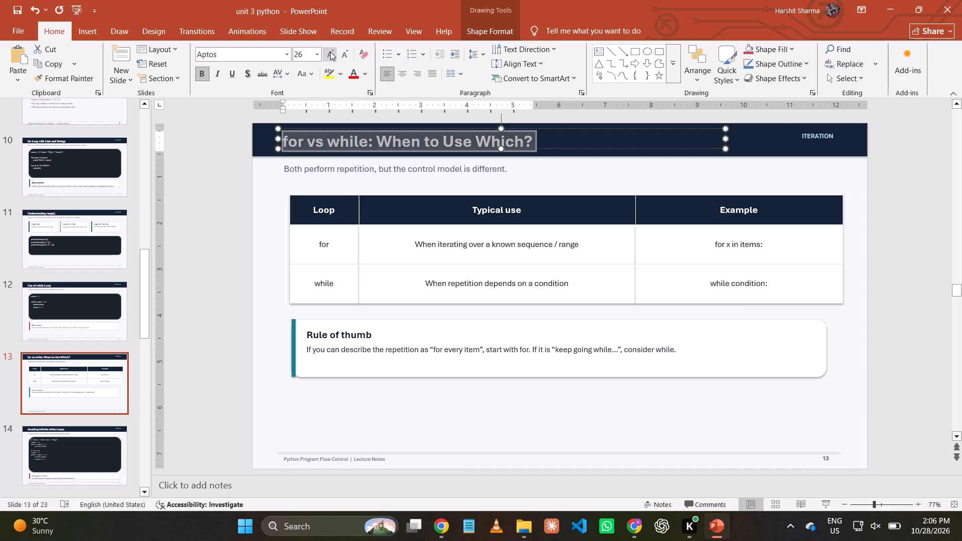
click(330, 52)
Change all the text on slide 13, including the comparison table, to Times New Roman and save the presentation.
click(299, 178)
key(ctrl+a)
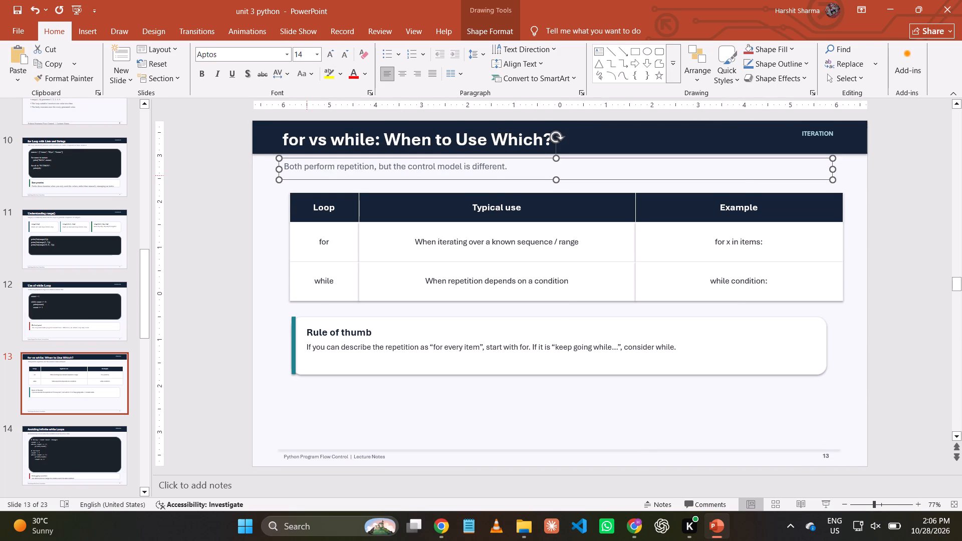
click(289, 54)
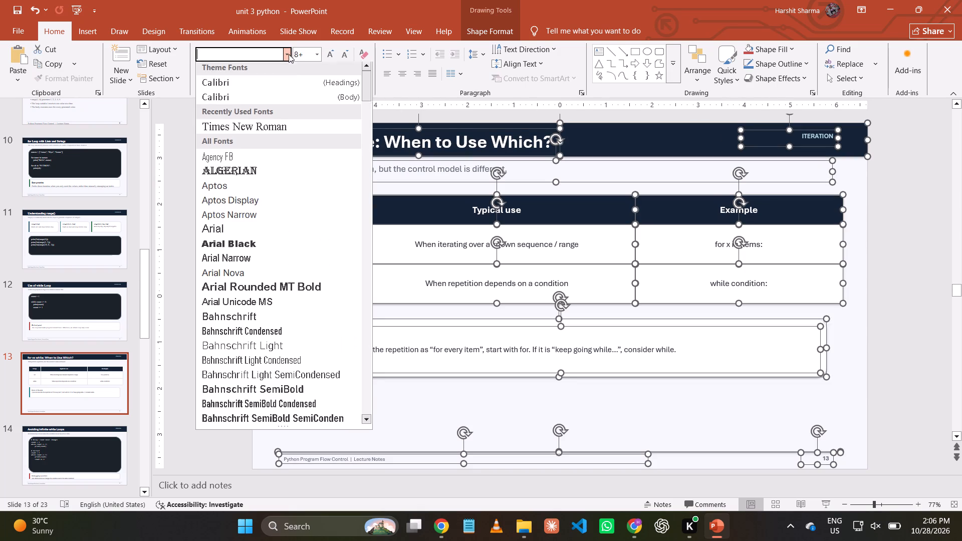
click(284, 130)
click(259, 188)
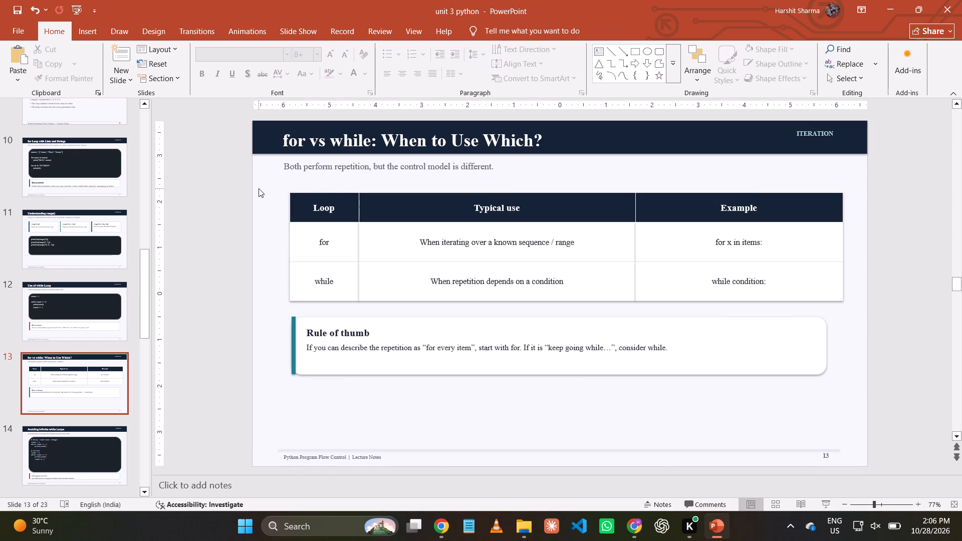
key(ctrl+s)
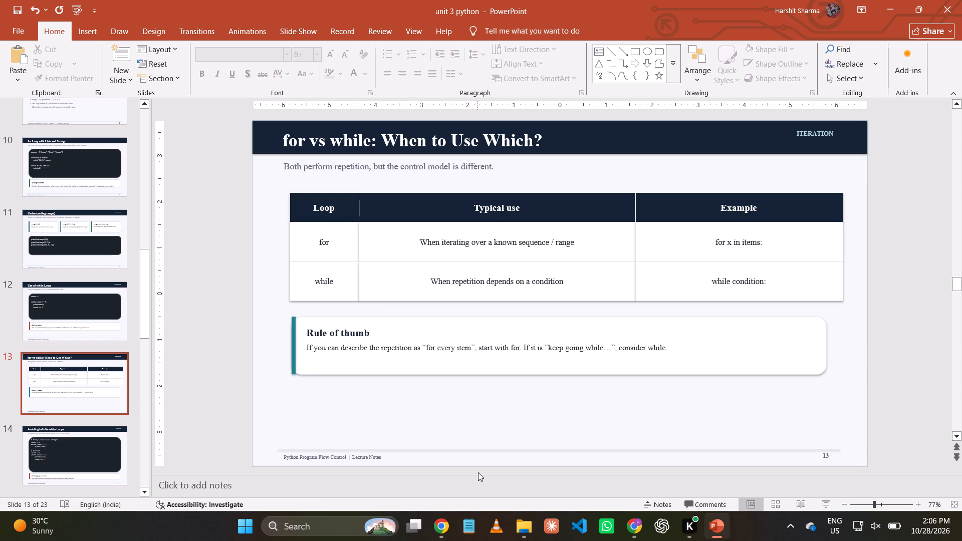
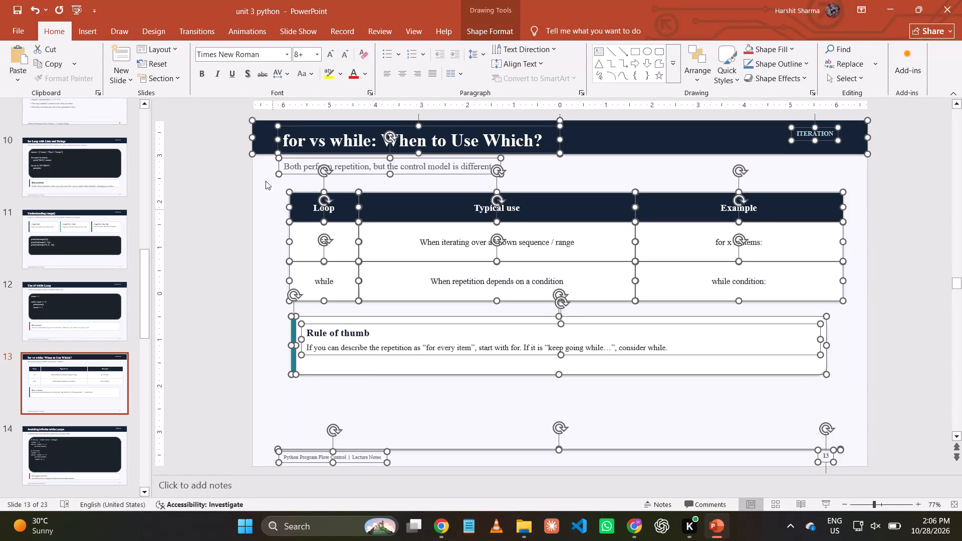
Enlarge all the text on slide 13 by several size steps at once.
click(323, 59)
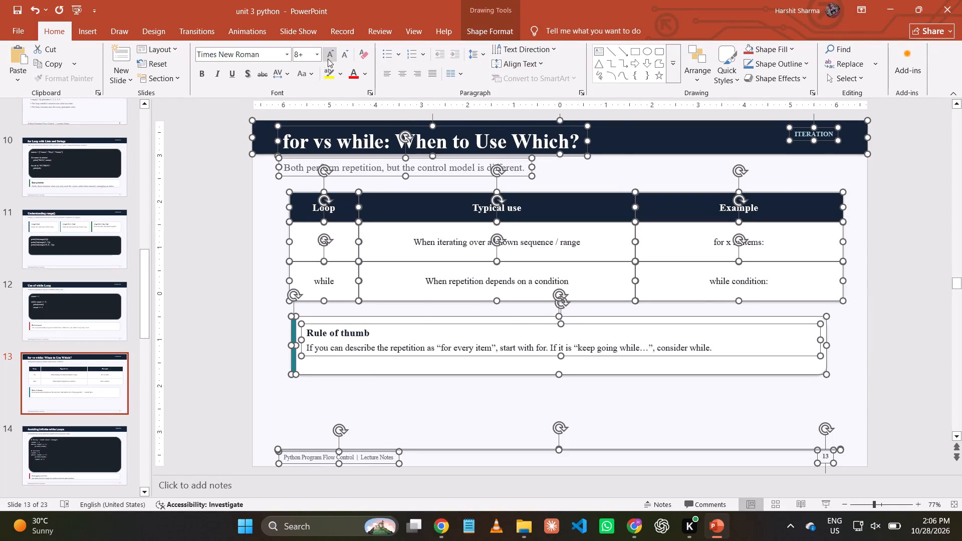
click(329, 57)
click(329, 57)
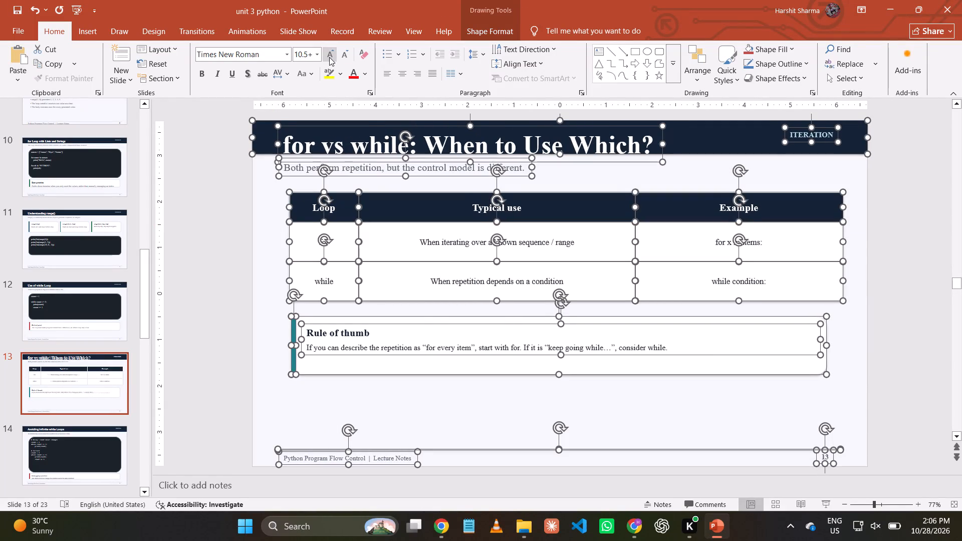
click(329, 57)
click(329, 57)
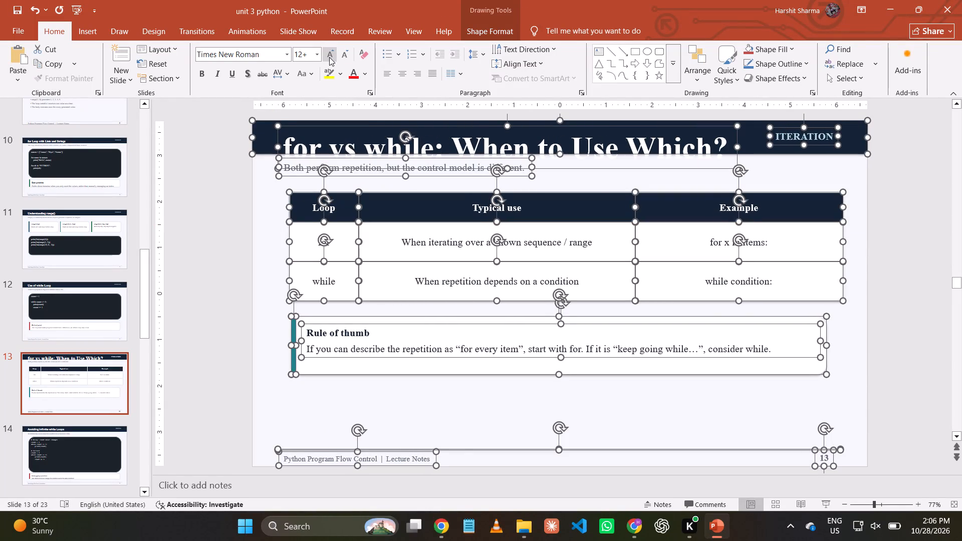
click(329, 57)
click(329, 57)
double_click(329, 57)
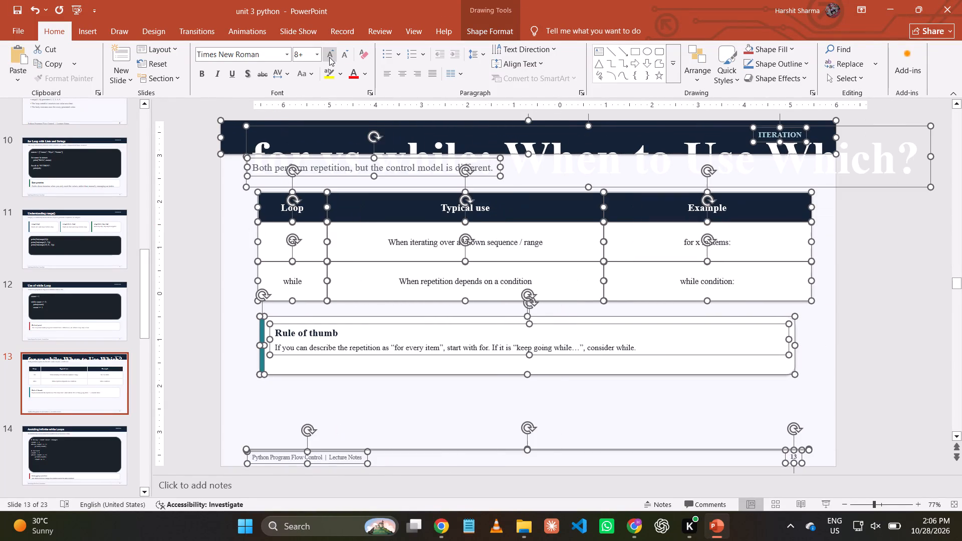
click(329, 57)
click(329, 57)
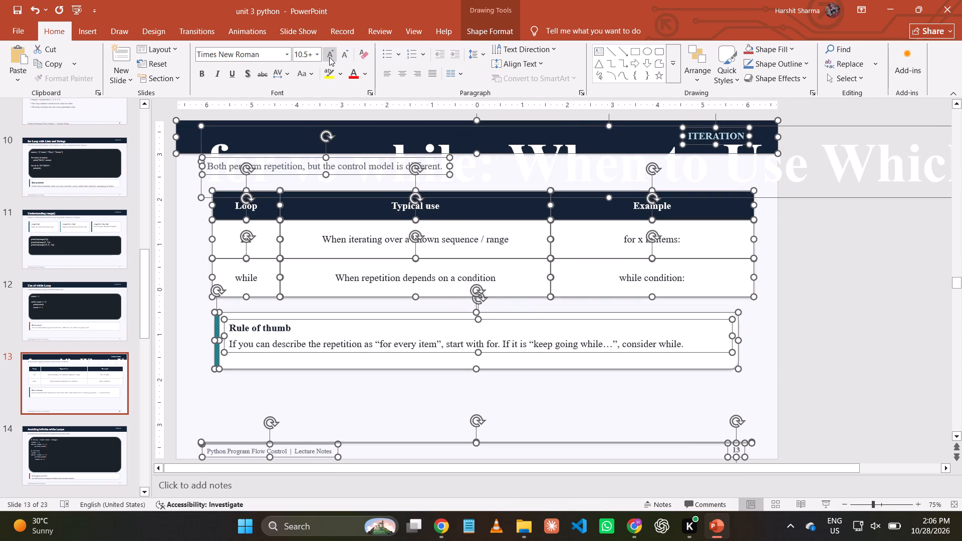
Undo the excessive text enlargements on slide 13 and settle its smallest text at 10.5 pt.
key(ctrl+z)
key(ctrl+z)
key(ctrl+z)
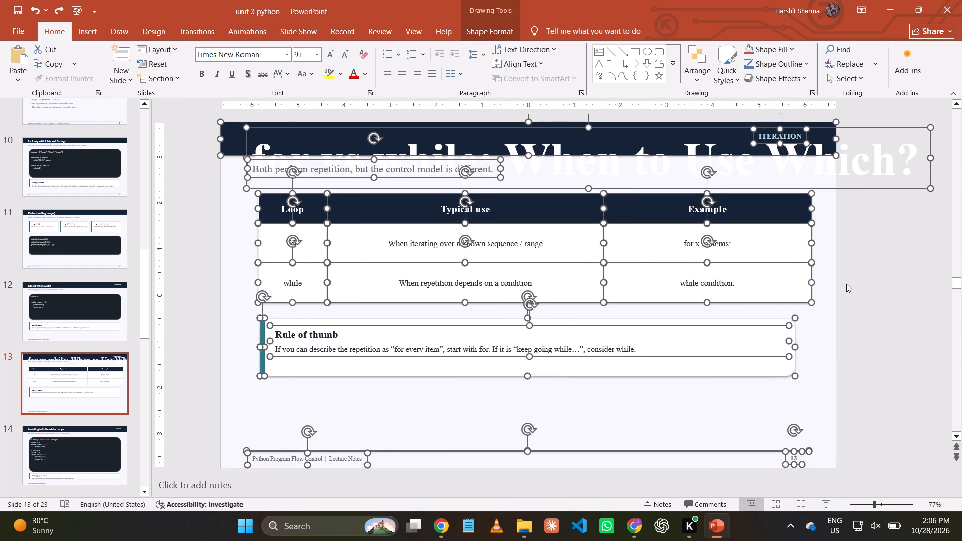
key(ctrl+z)
key(ctrl+z)
key(ctrl+z)
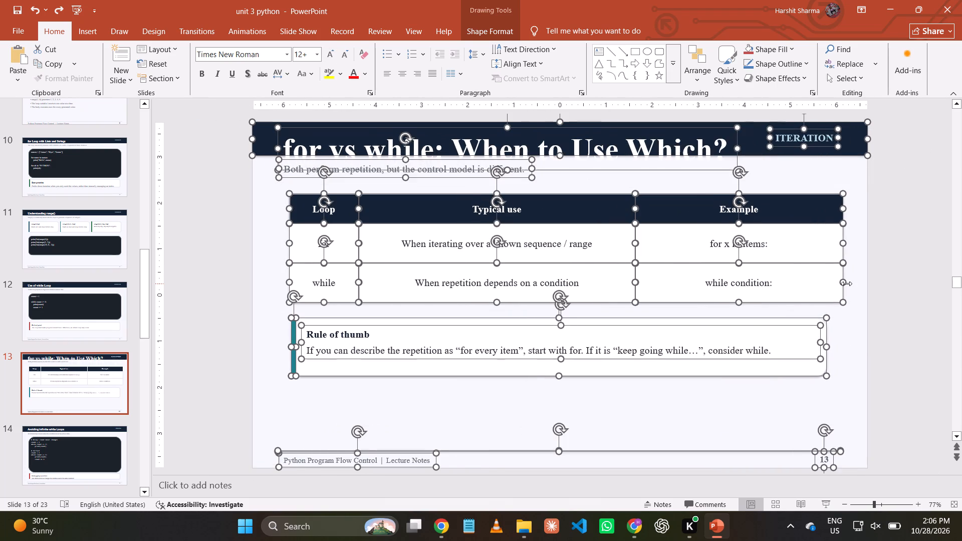
key(ctrl+z)
key(ctrl+z)
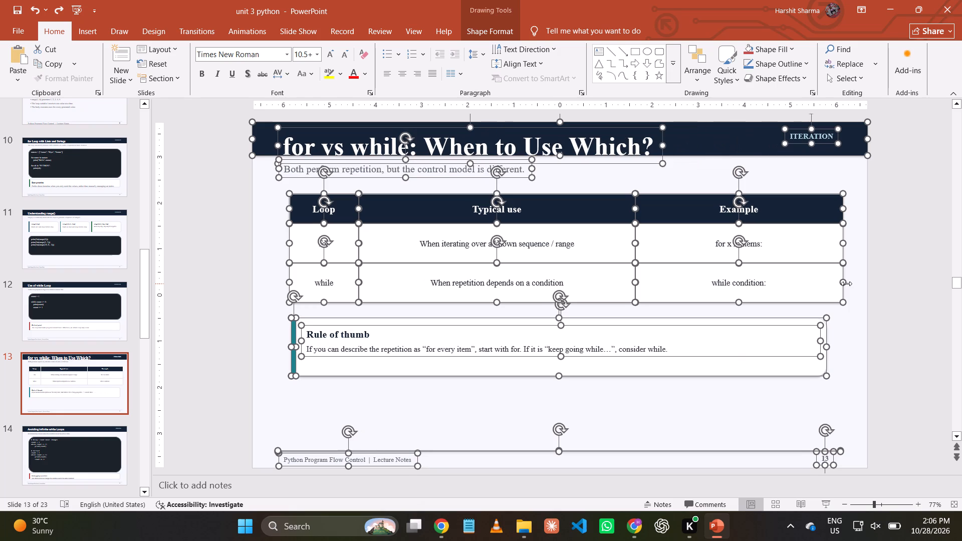
key(ctrl+z)
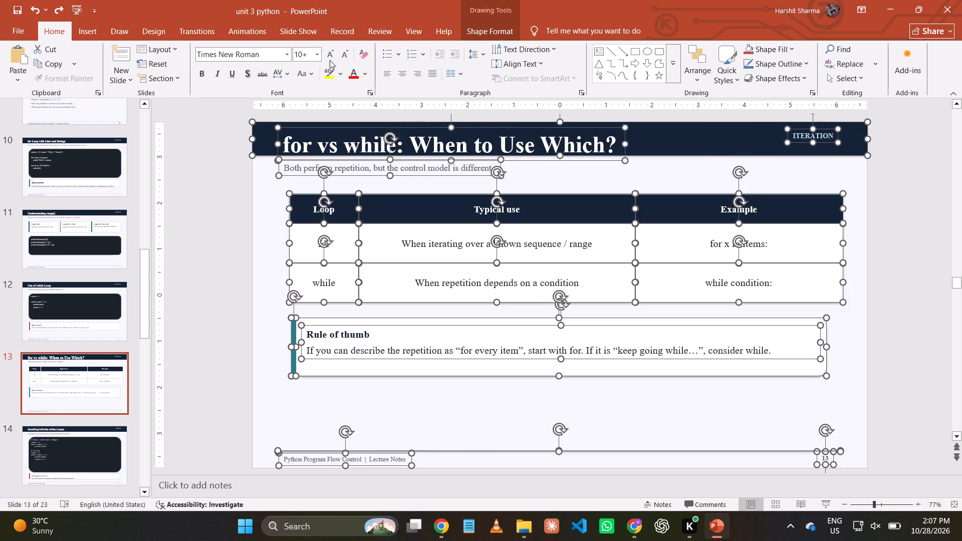
click(326, 58)
click(272, 198)
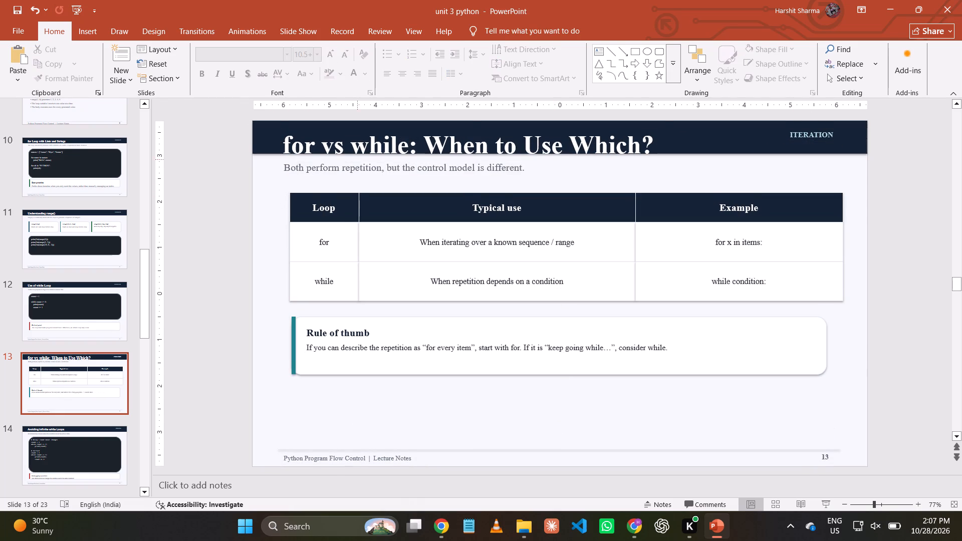
Reduce slide 13's title, for vs while: When to Use Which?, to 28 pt.
click(391, 139)
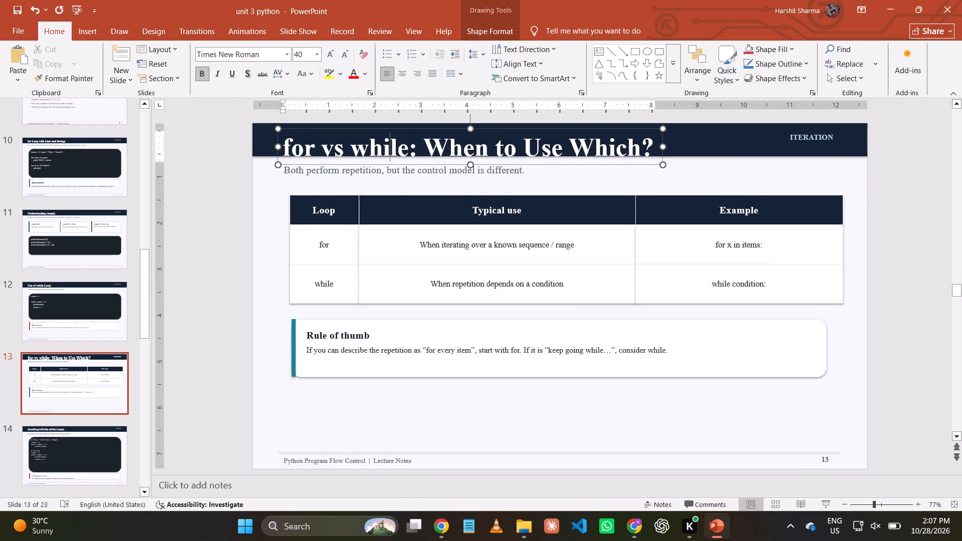
click(455, 150)
key(ctrl+a)
double_click(348, 57)
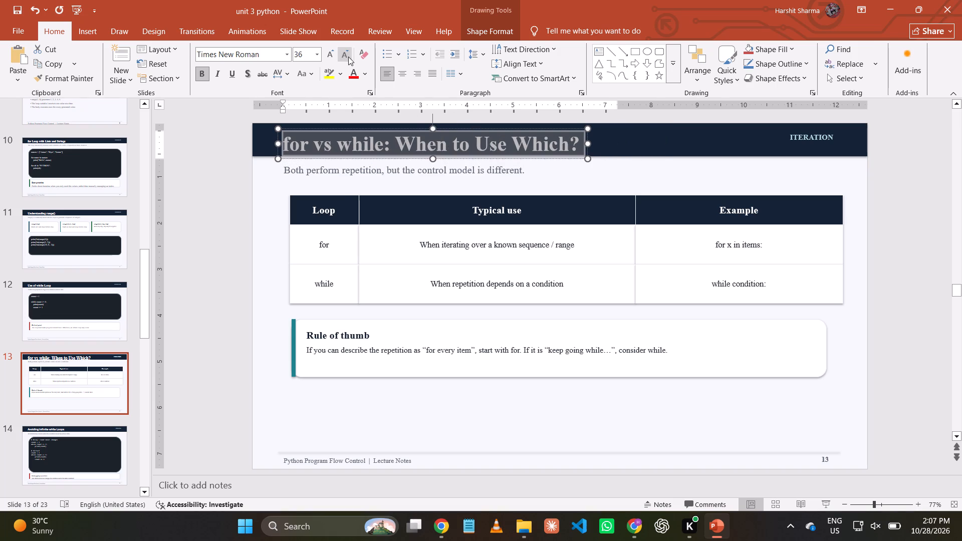
click(348, 60)
click(365, 148)
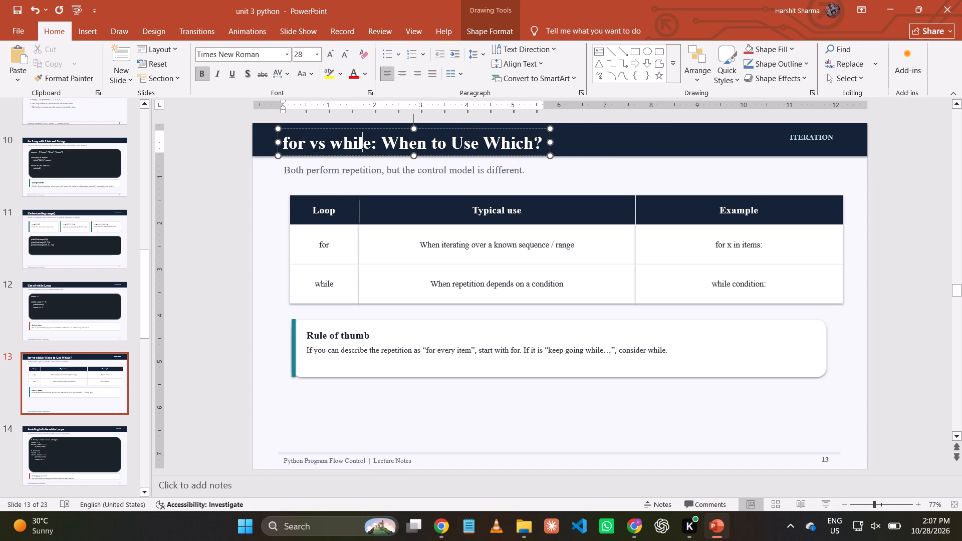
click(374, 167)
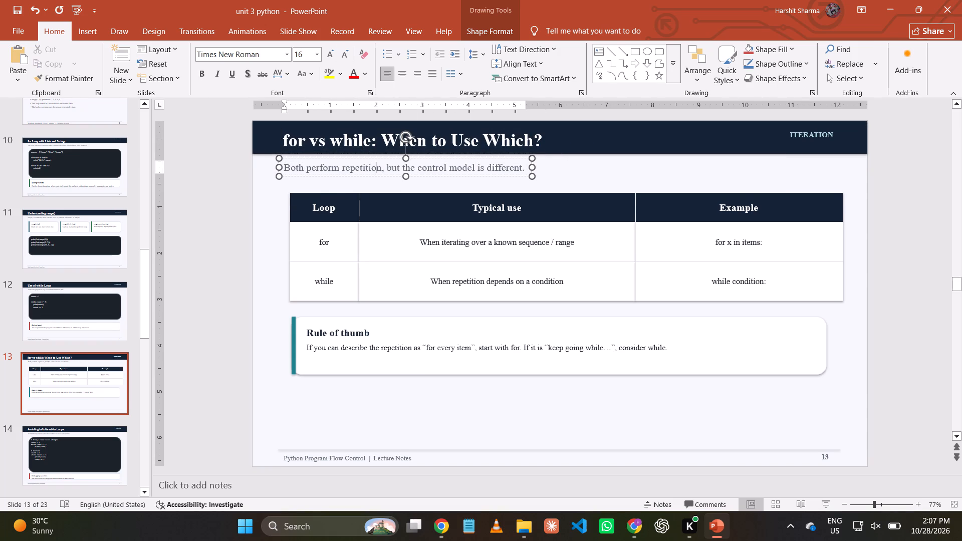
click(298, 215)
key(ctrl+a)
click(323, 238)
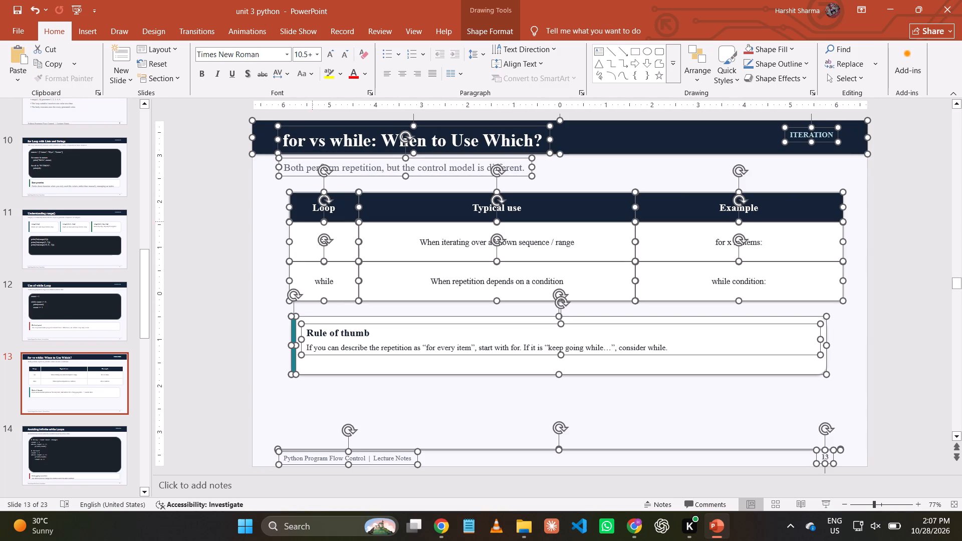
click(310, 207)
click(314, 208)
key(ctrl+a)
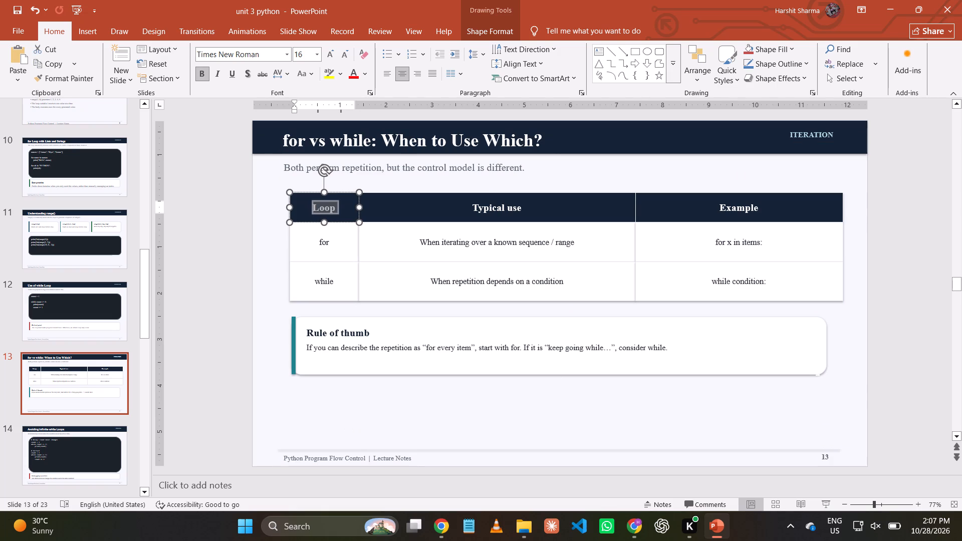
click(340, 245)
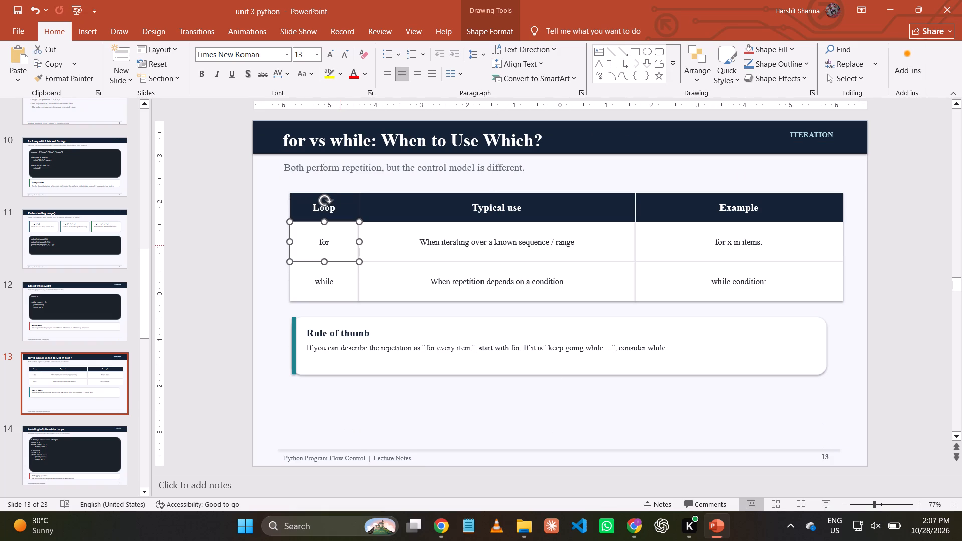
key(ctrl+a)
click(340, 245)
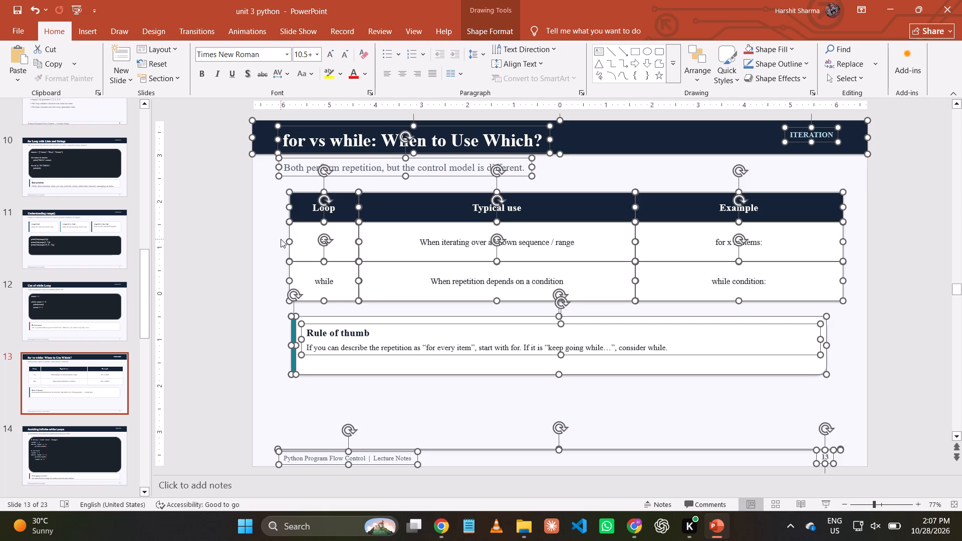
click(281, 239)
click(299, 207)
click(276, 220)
Set the for and while rows of slide 13's comparison table to 16 pt.
drag(280, 193, 871, 317)
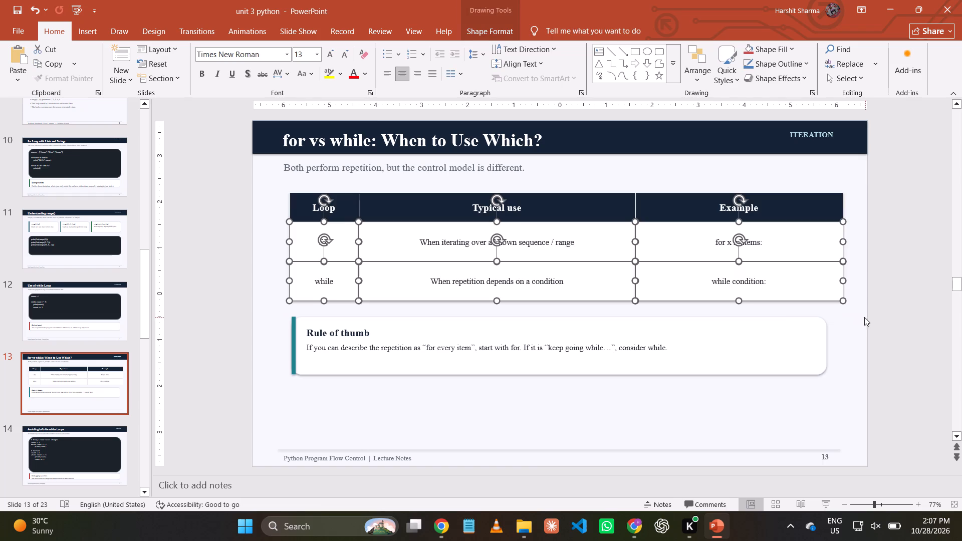
click(327, 52)
click(327, 52)
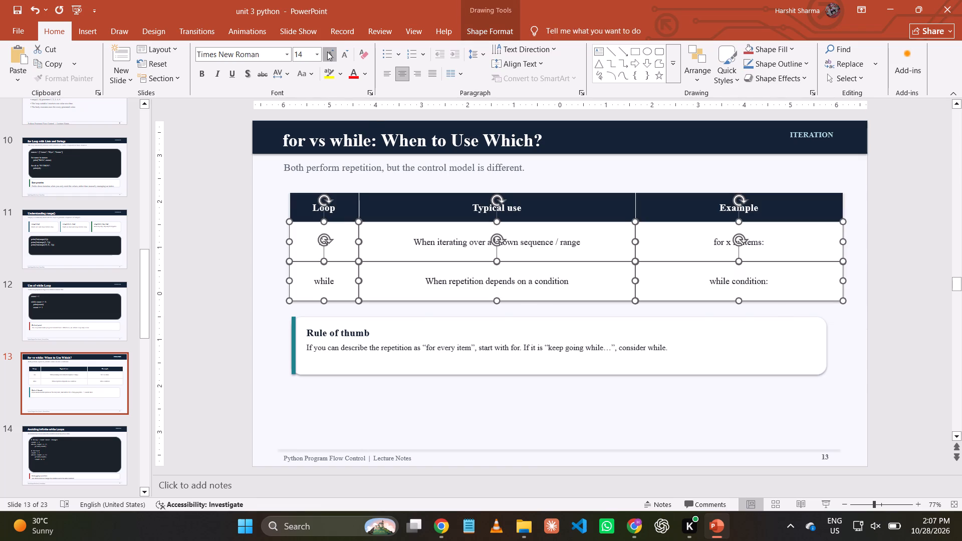
click(841, 387)
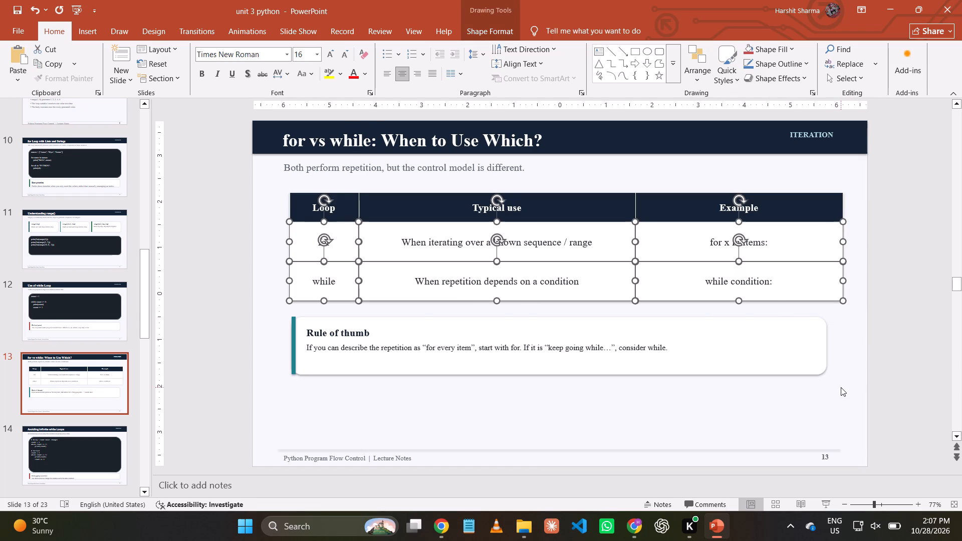
Enlarge the Rule of thumb text on slide 13 to 16 pt and save the presentation.
click(553, 358)
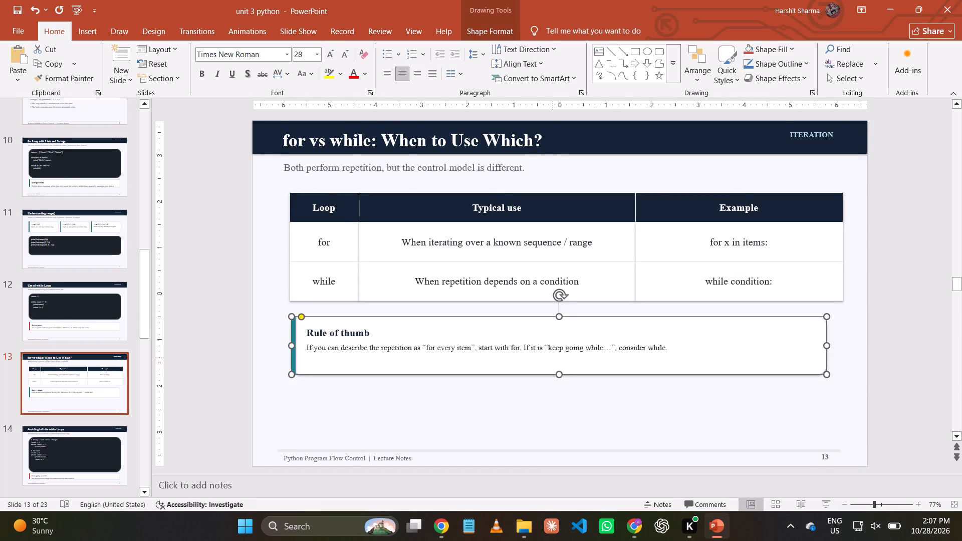
key(ctrl+a)
click(358, 407)
click(358, 393)
double_click(380, 346)
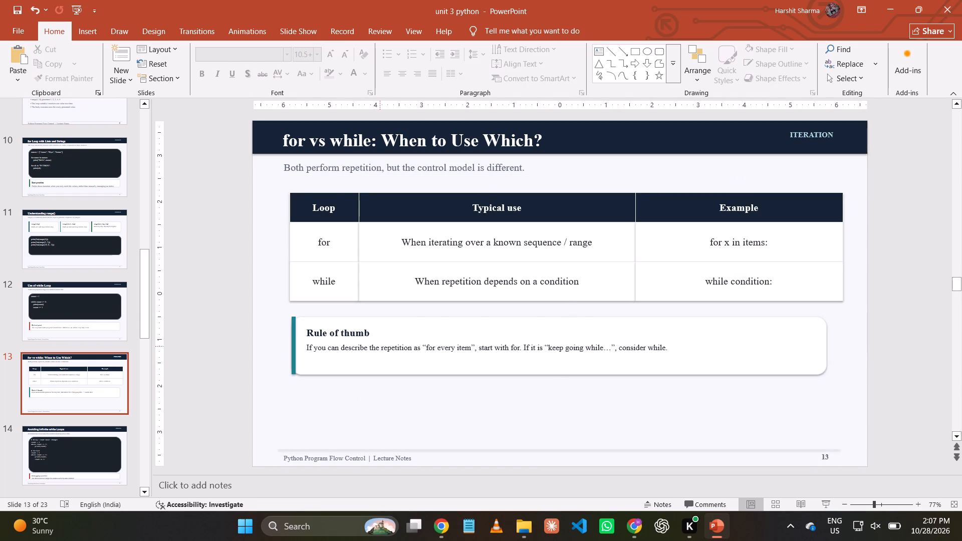
key(ctrl+a)
double_click(328, 58)
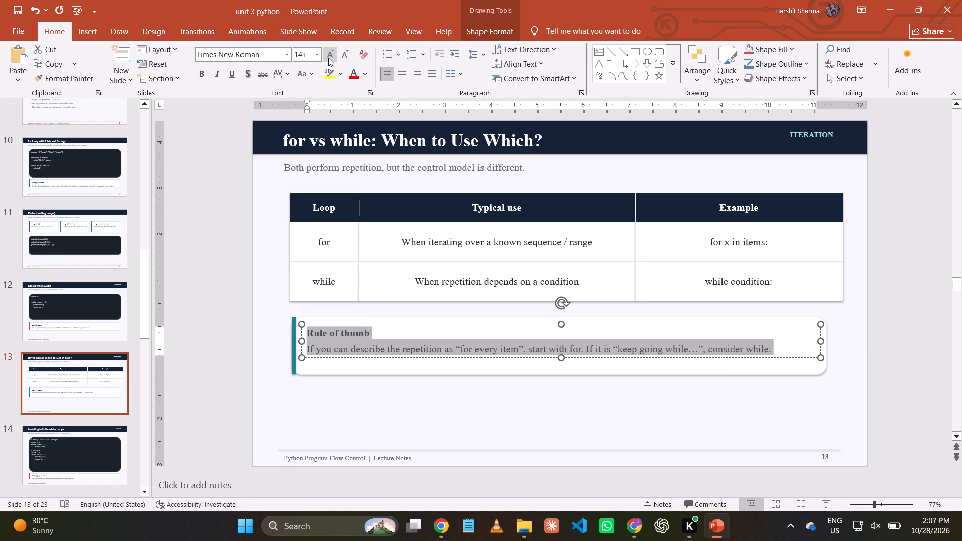
click(336, 396)
key(ctrl+s)
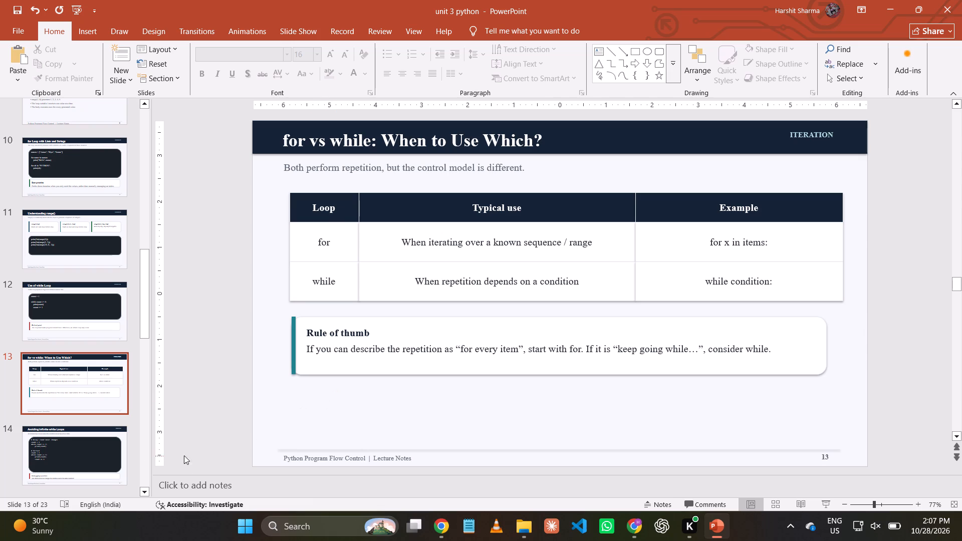
Change all the text on slide 14, Avoiding Infinite while Loops, to Times New Roman.
click(82, 462)
click(268, 205)
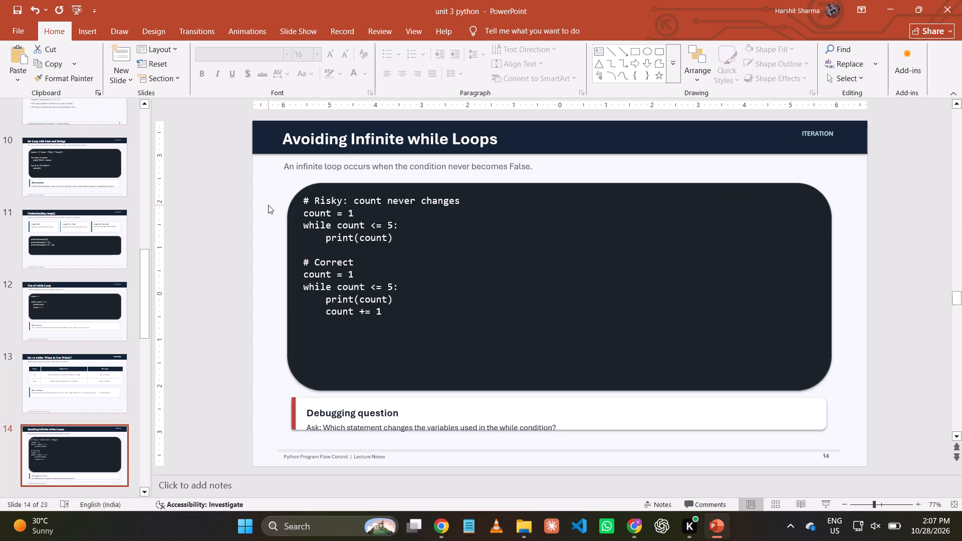
key(ctrl+a)
click(286, 55)
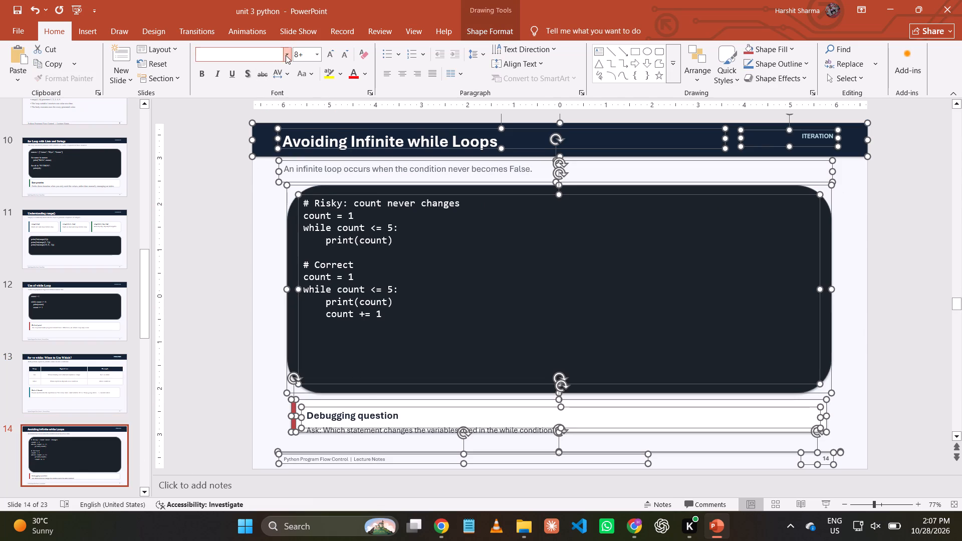
click(291, 122)
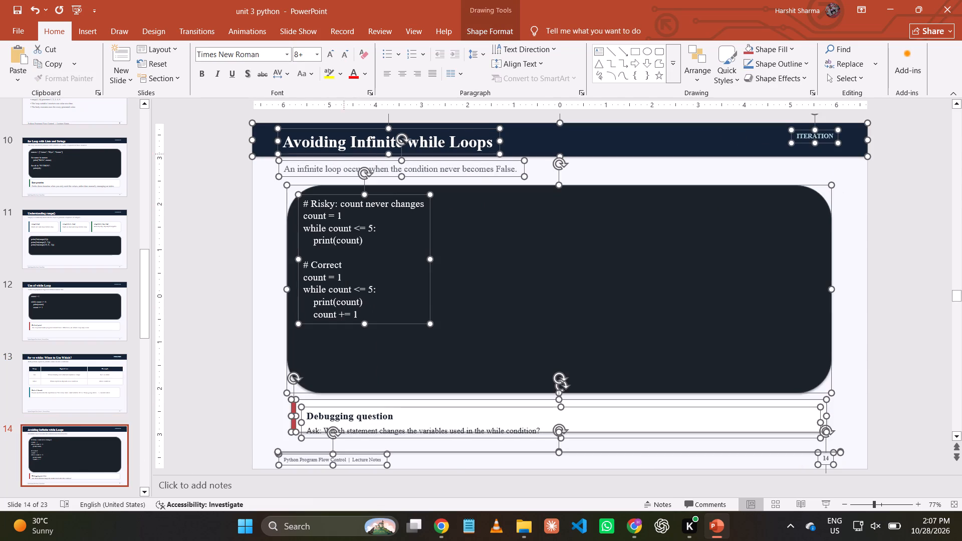
Enlarge slide 14's title to 28 pt.
click(350, 146)
key(ctrl+a)
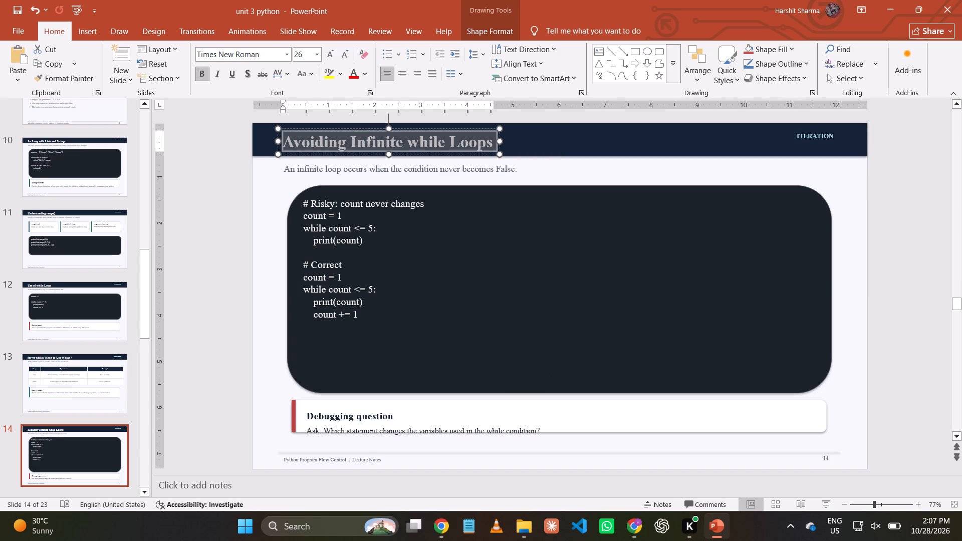
click(341, 168)
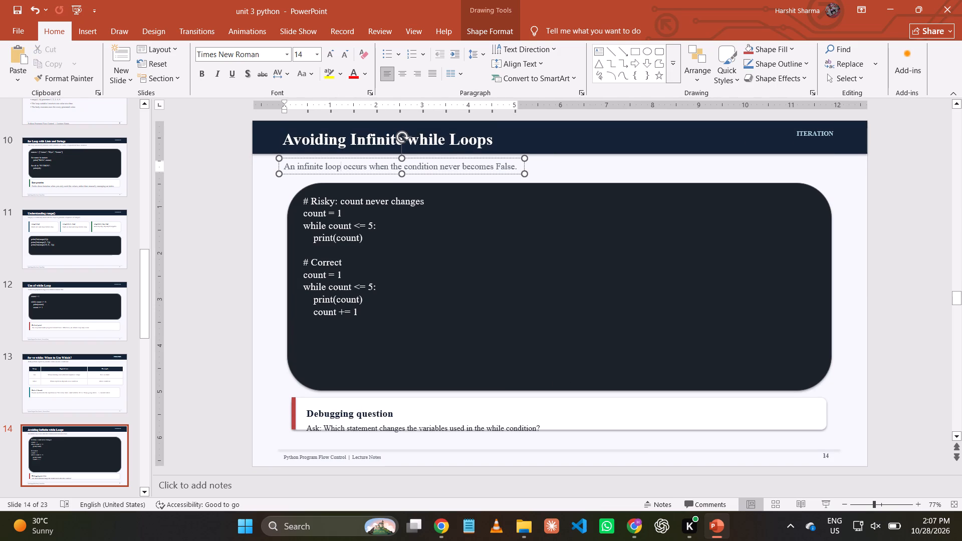
click(343, 145)
key(ctrl+a)
click(328, 58)
click(286, 202)
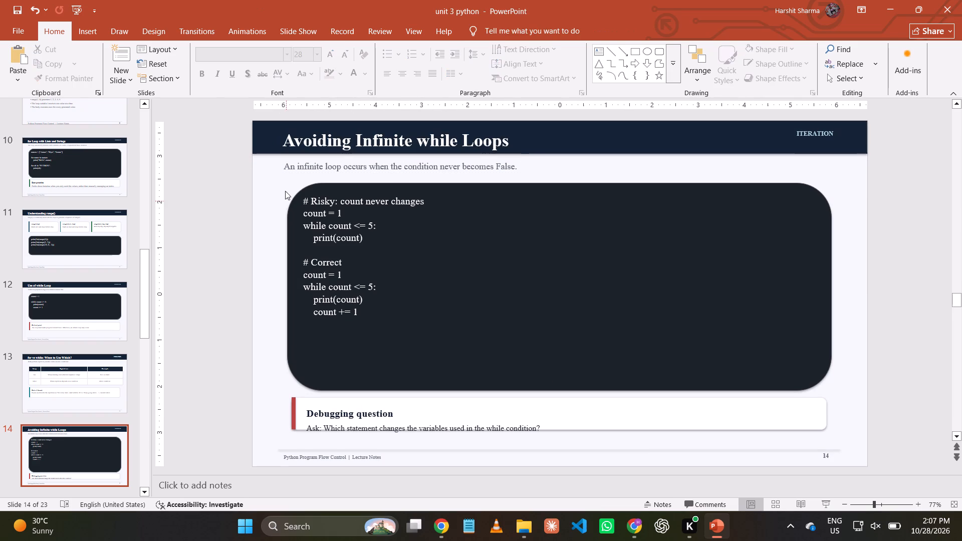
Set slide 14's subtitle line about when an infinite loop occurs to 16 pt.
drag(284, 167, 380, 320)
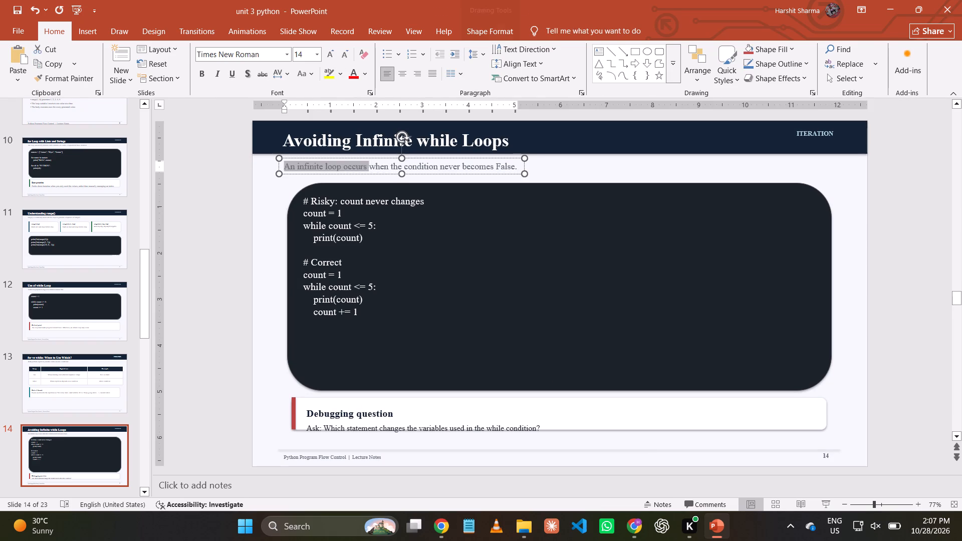
drag(380, 320, 533, 425)
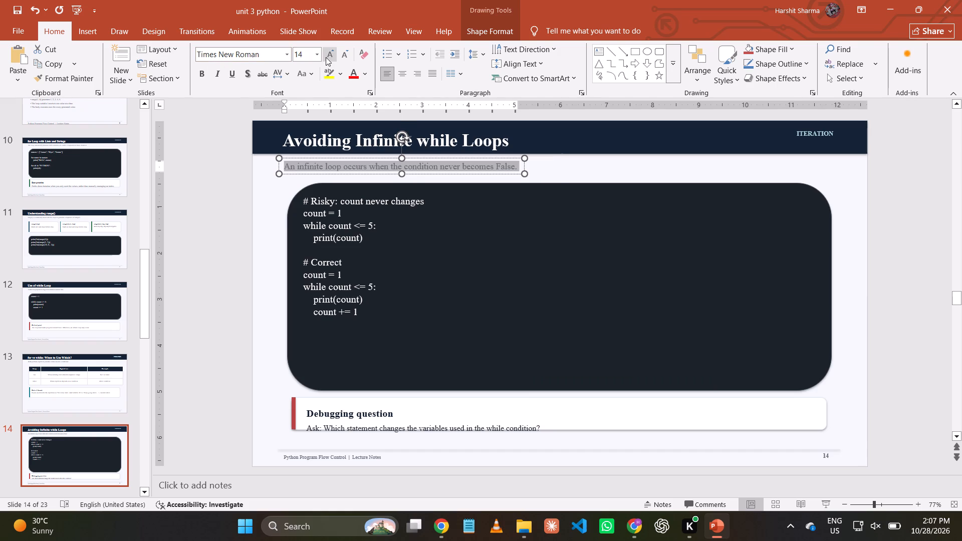
click(326, 57)
Shift slide 14's code text slightly inward inside its dark box and set it to 20 pt.
click(362, 279)
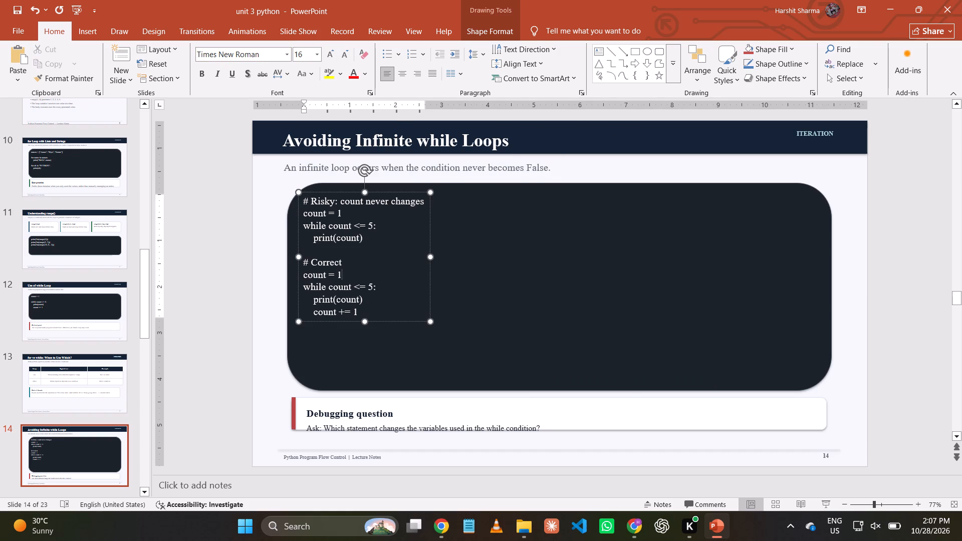
drag(302, 199, 323, 209)
key(ctrl+a)
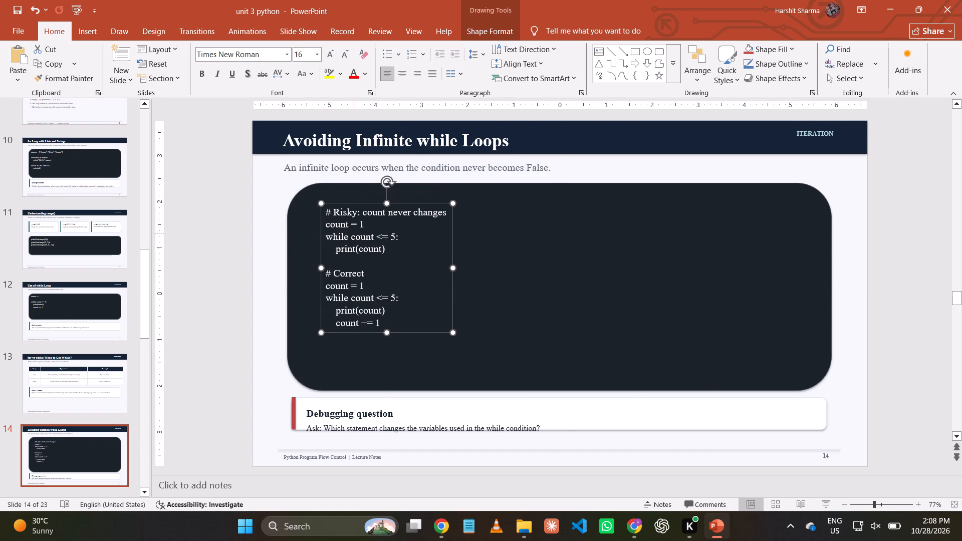
click(354, 236)
key(ctrl+a)
click(319, 58)
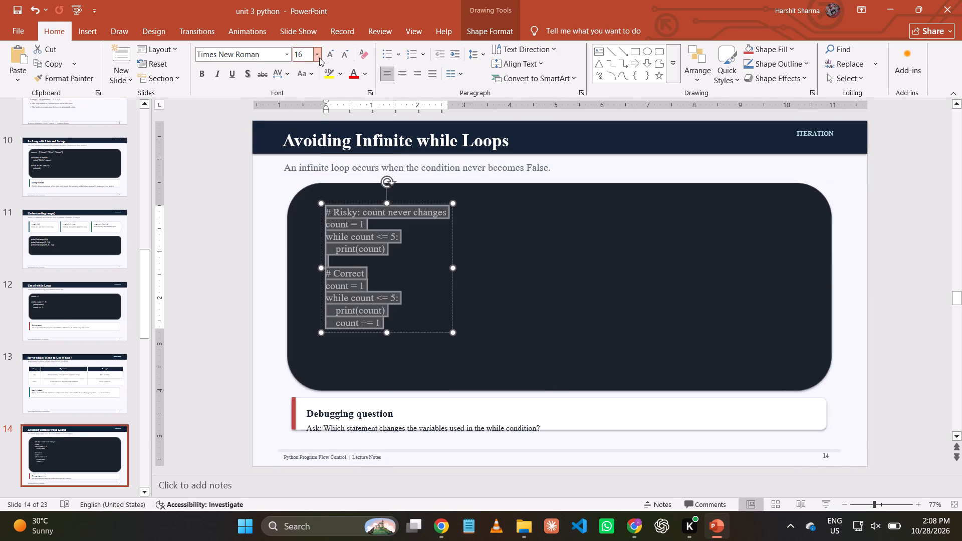
click(309, 182)
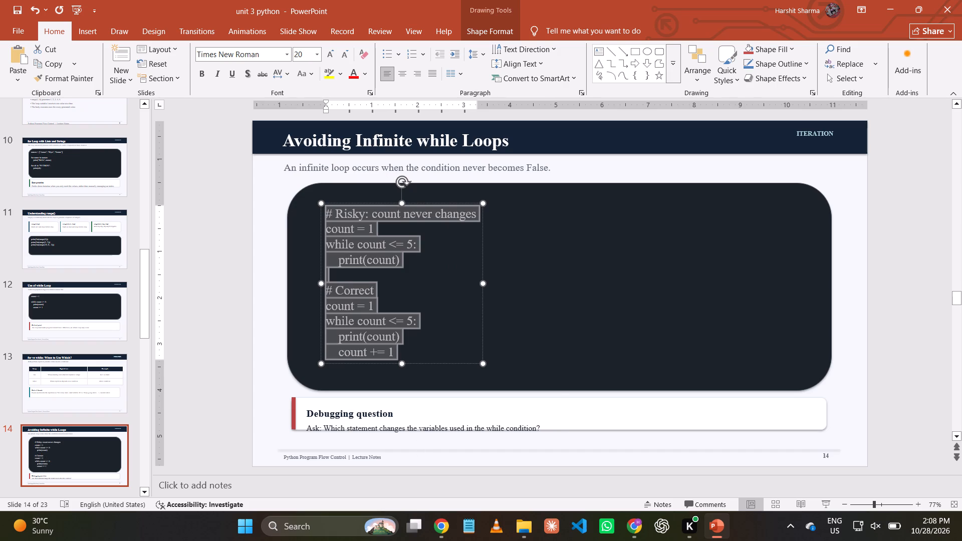
Move slide 14's Debugging question text up to fit its card, enlarge it to 16 pt, and save the presentation.
click(415, 424)
drag(434, 405, 434, 402)
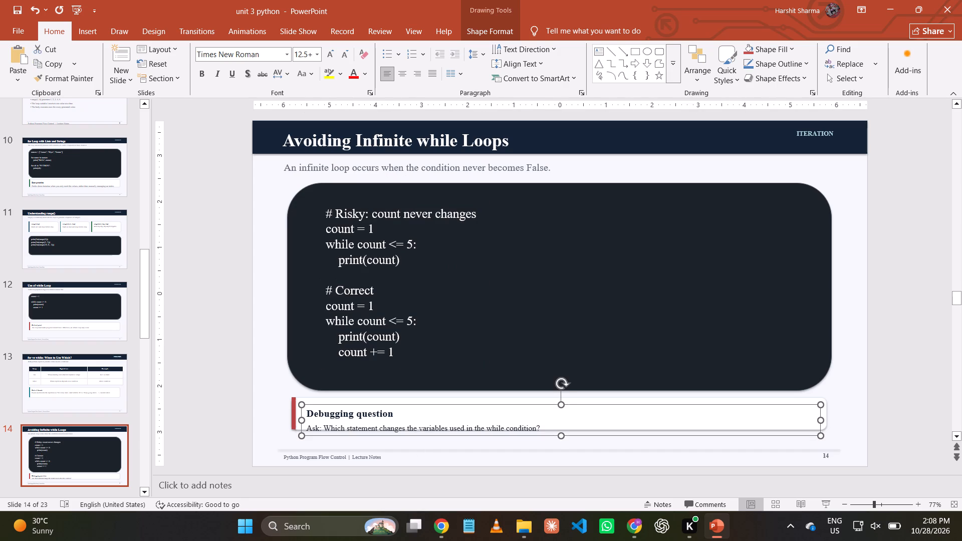
drag(434, 402, 432, 398)
click(431, 421)
key(ctrl+a)
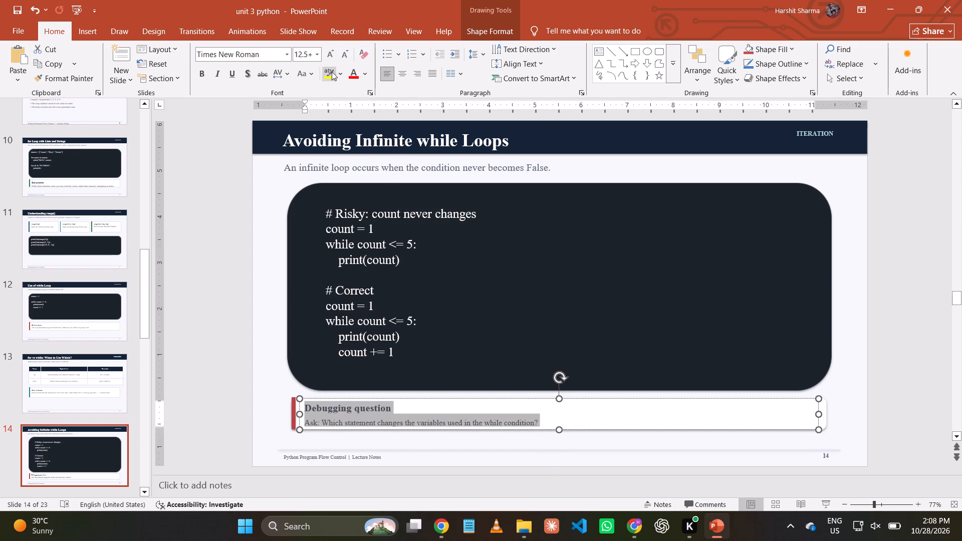
click(333, 56)
click(333, 56)
click(253, 308)
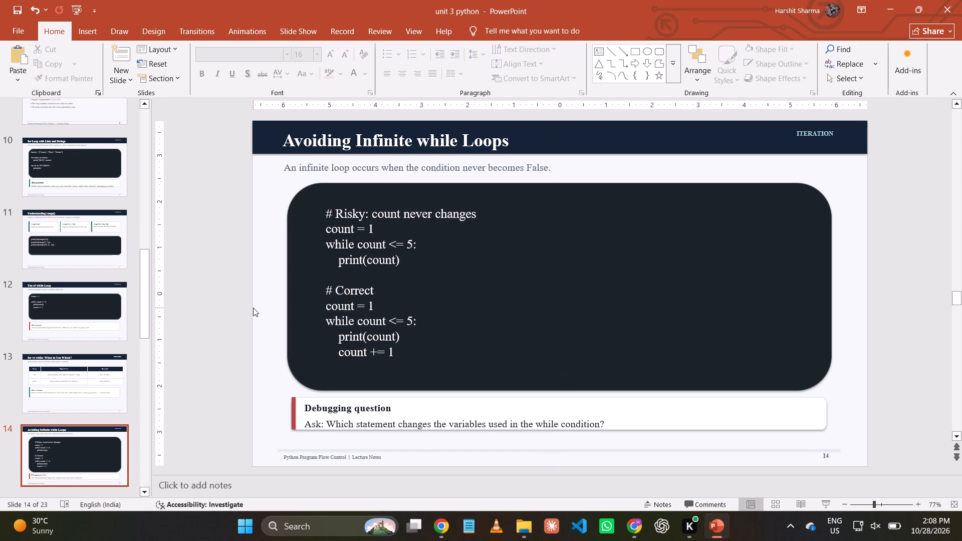
key(ctrl+s)
Enlarge the title of slide 15, Loop Manipulation: pass, to 28 pt.
scroll(75, 441, down, 3)
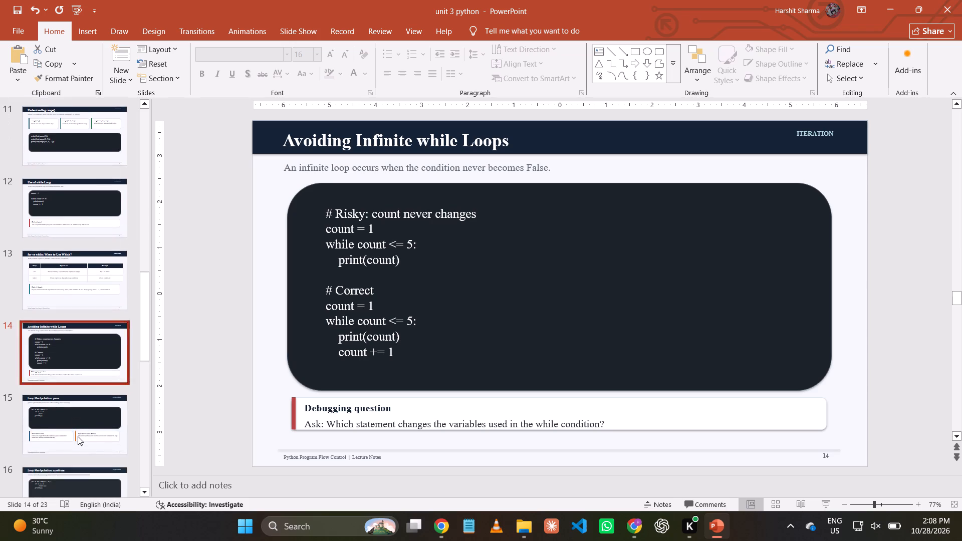
scroll(78, 436, down, 4)
click(102, 286)
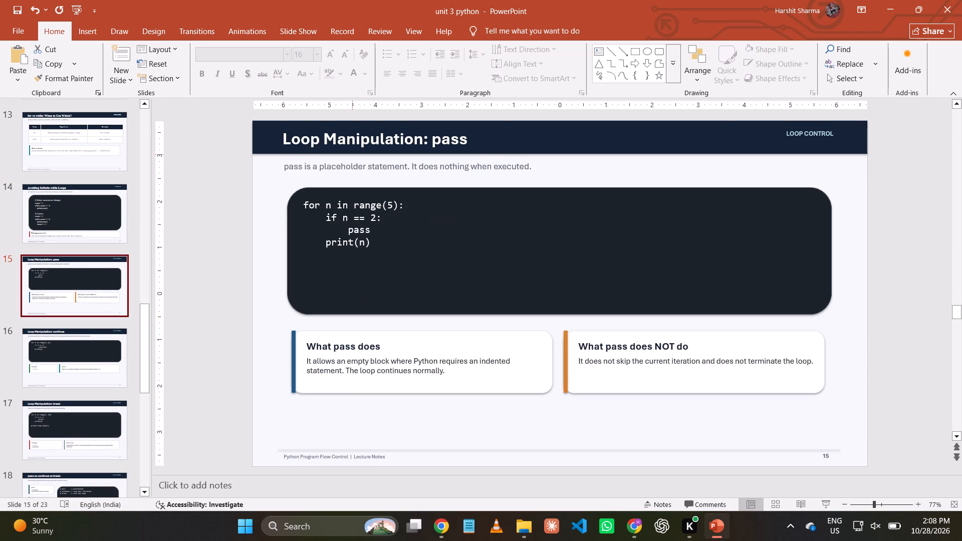
click(352, 143)
key(ctrl+a)
click(338, 51)
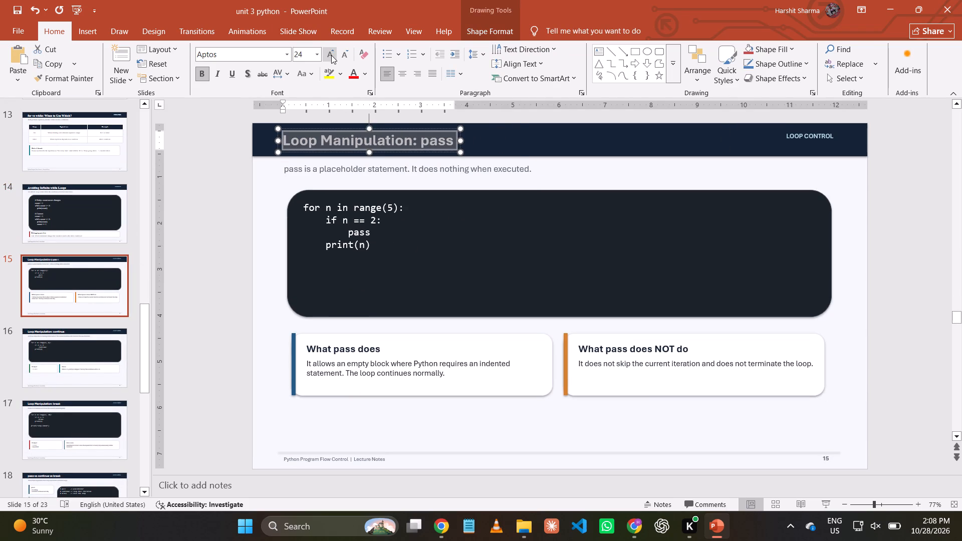
double_click(331, 55)
click(342, 53)
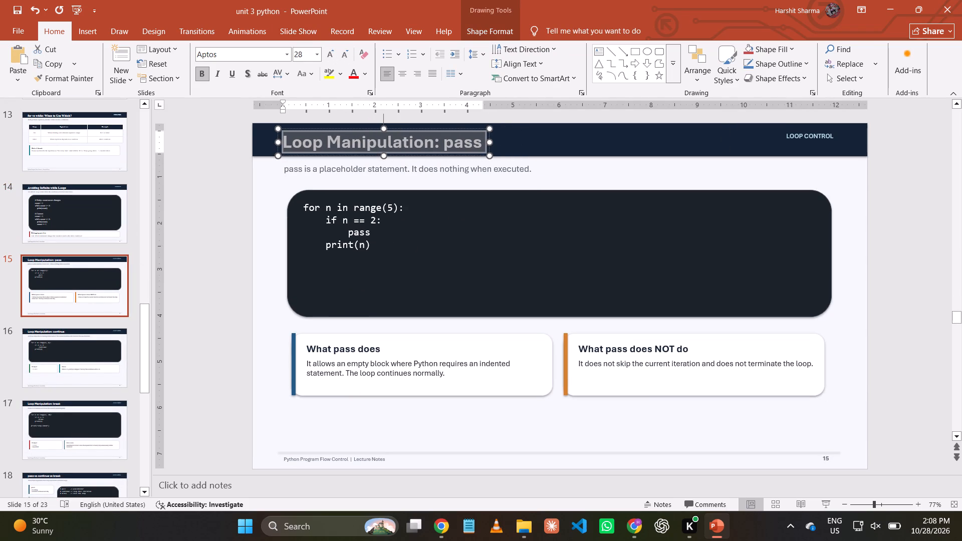
Enlarge slide 15's subtitle line about pass being a placeholder statement to 16 pt.
click(376, 168)
key(ctrl+a)
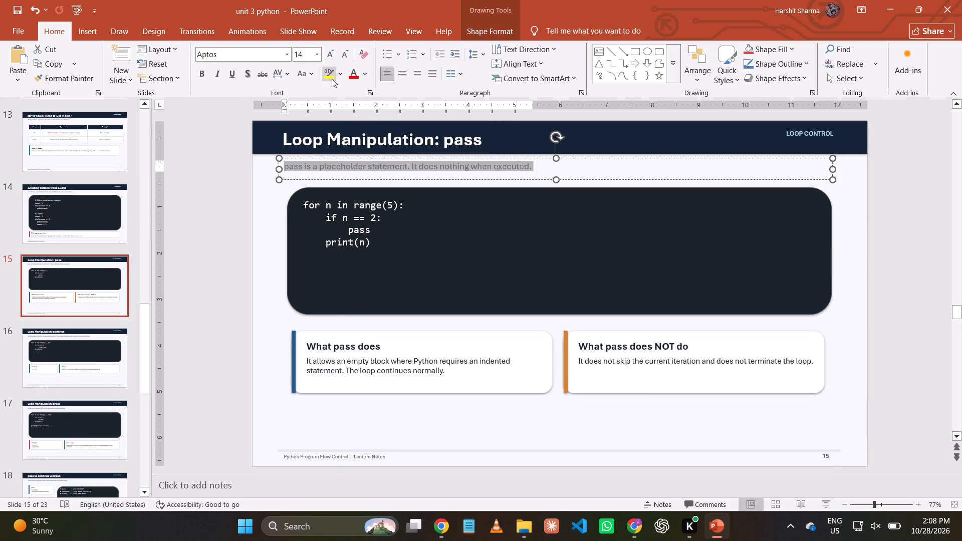
click(332, 61)
Set the code text in slide 15's dark box to 20 pt.
click(352, 217)
key(ctrl+a)
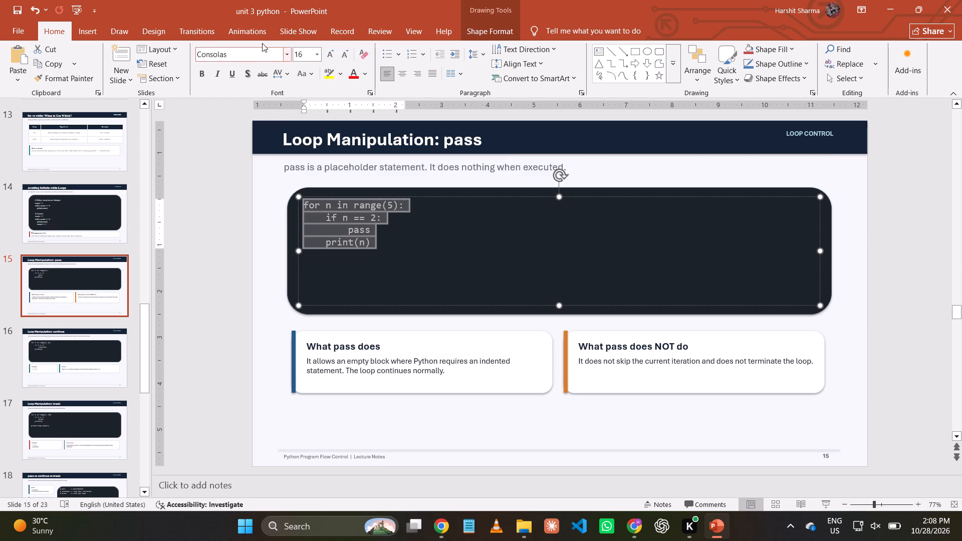
click(330, 51)
click(330, 51)
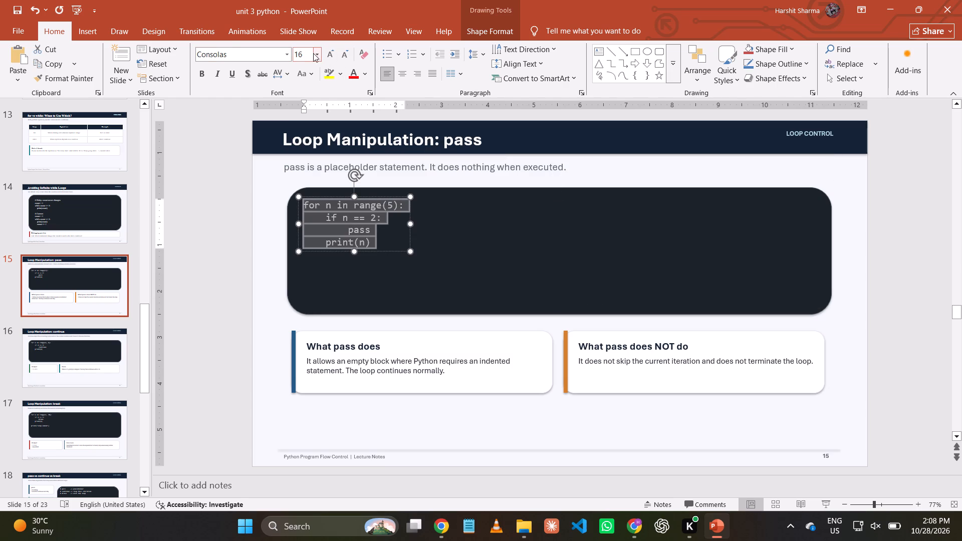
click(320, 57)
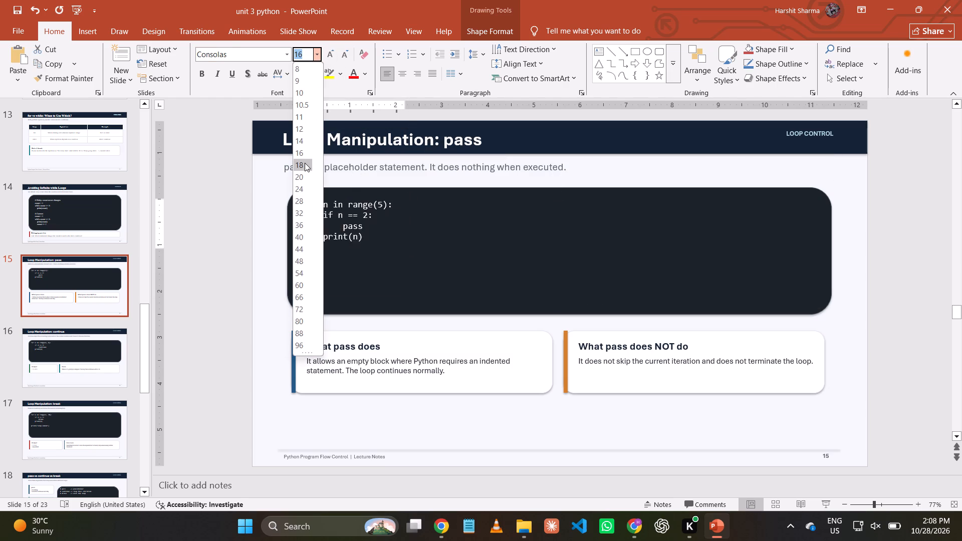
click(304, 175)
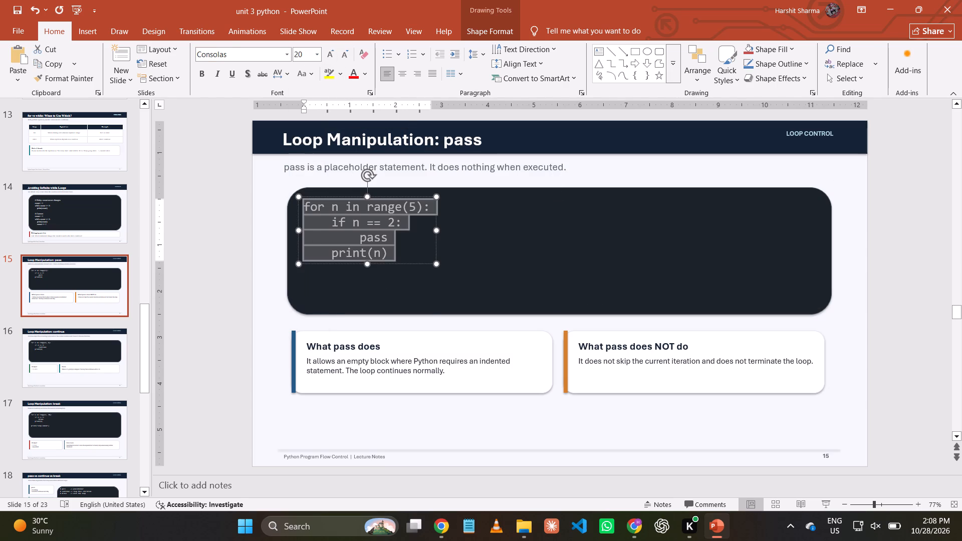
Enlarge the text in slide 15's What pass does and What pass does NOT do cards to 16 pt.
click(366, 363)
key(ctrl+a)
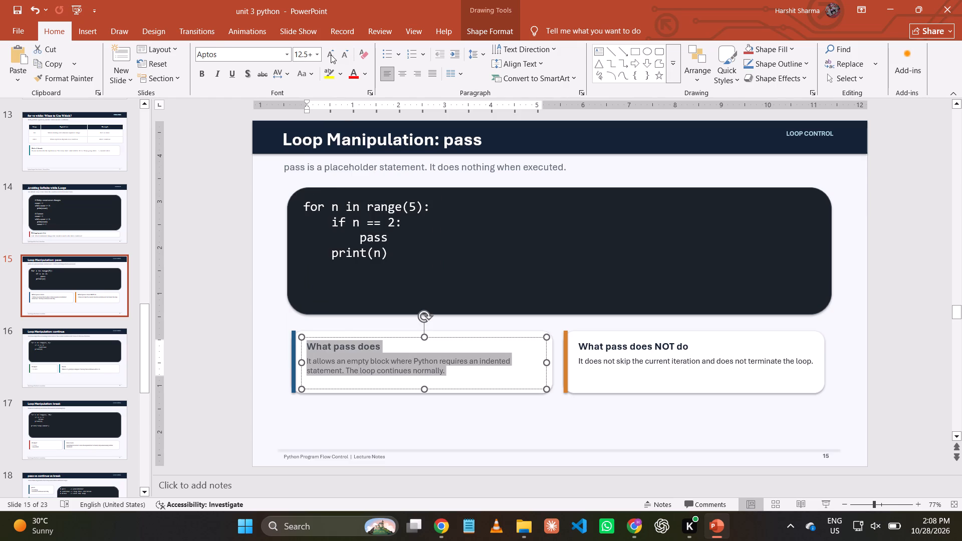
click(328, 53)
click(324, 54)
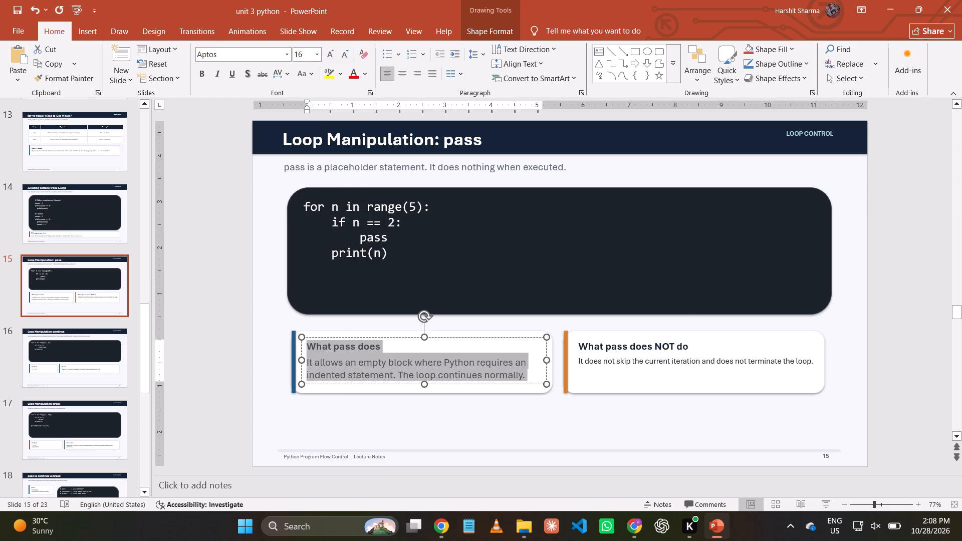
click(603, 359)
key(ctrl+a)
double_click(332, 49)
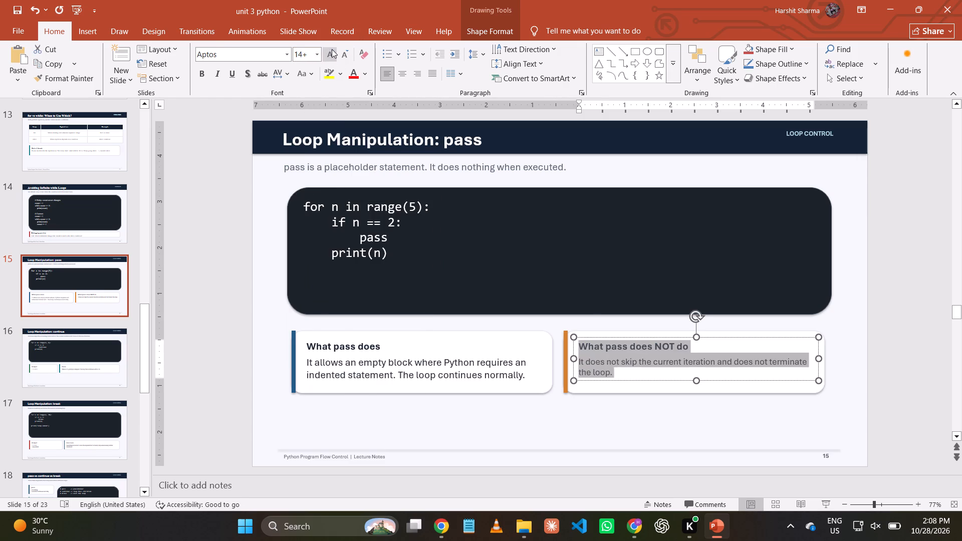
Change all the text on slide 15 to Times New Roman and save the presentation.
click(272, 270)
key(ctrl+a)
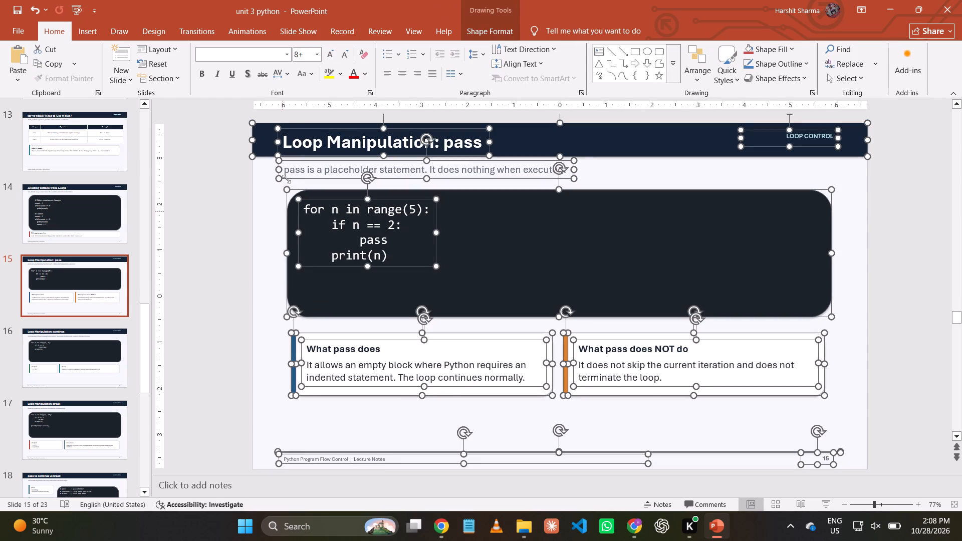
click(290, 50)
click(282, 125)
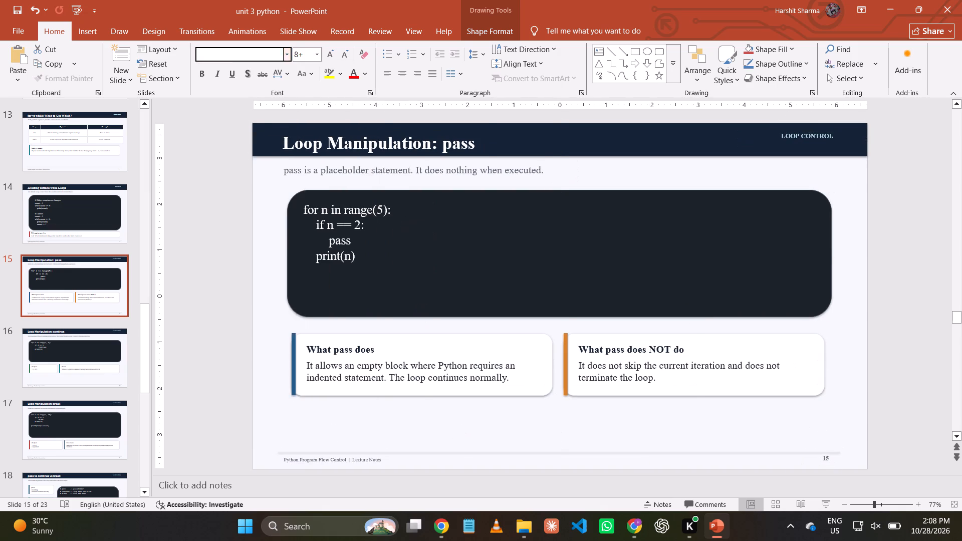
click(272, 230)
key(ctrl+s)
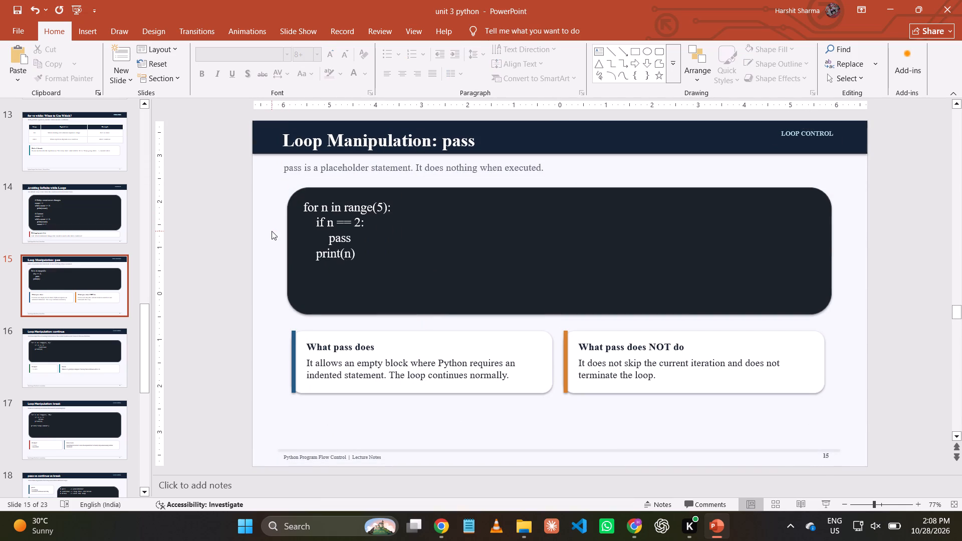
Change all the text on slide 16, Loop Manipulation: continue, to Times New Roman.
click(46, 358)
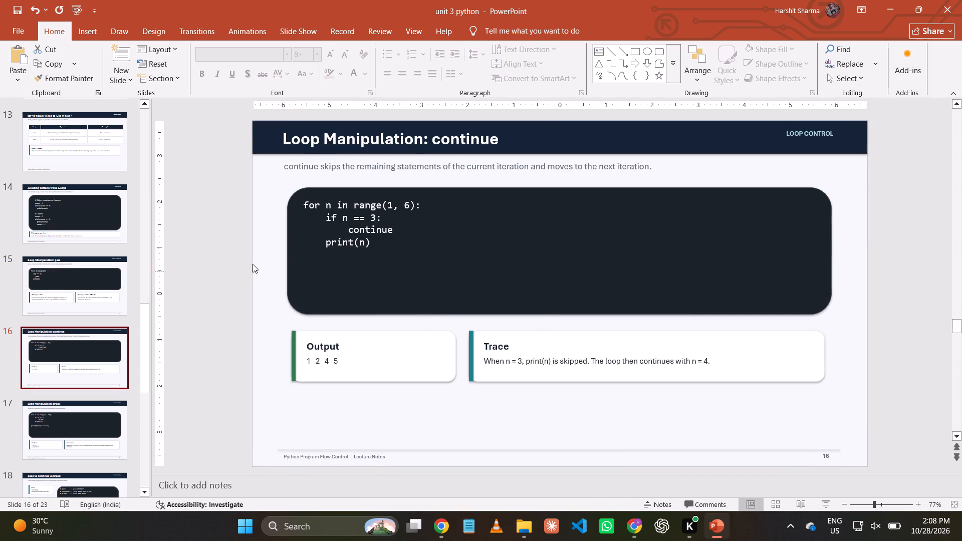
click(271, 240)
key(ctrl+a)
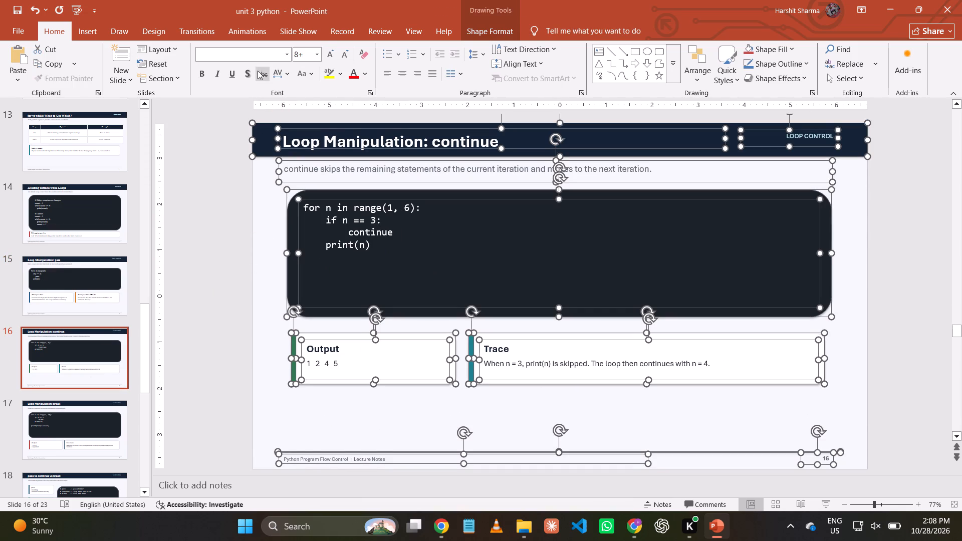
click(289, 55)
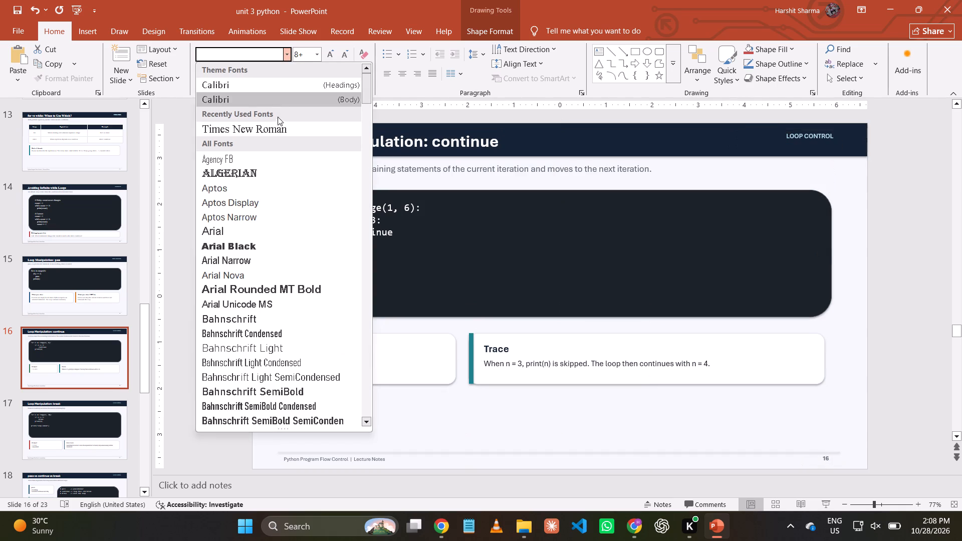
click(280, 124)
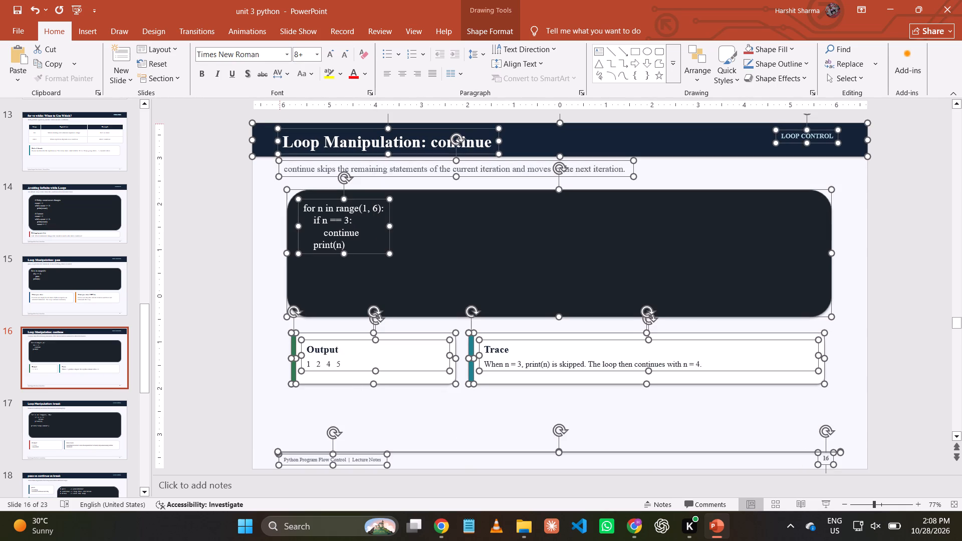
Increase the font size of everything on slide 16 by one increment, bringing the subtitle line to 16 pt.
click(301, 141)
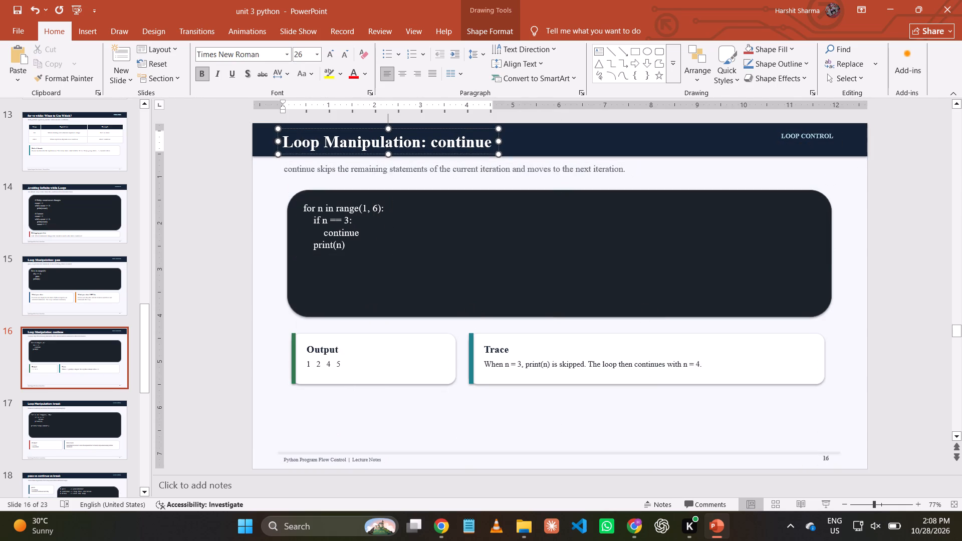
key(ctrl+a)
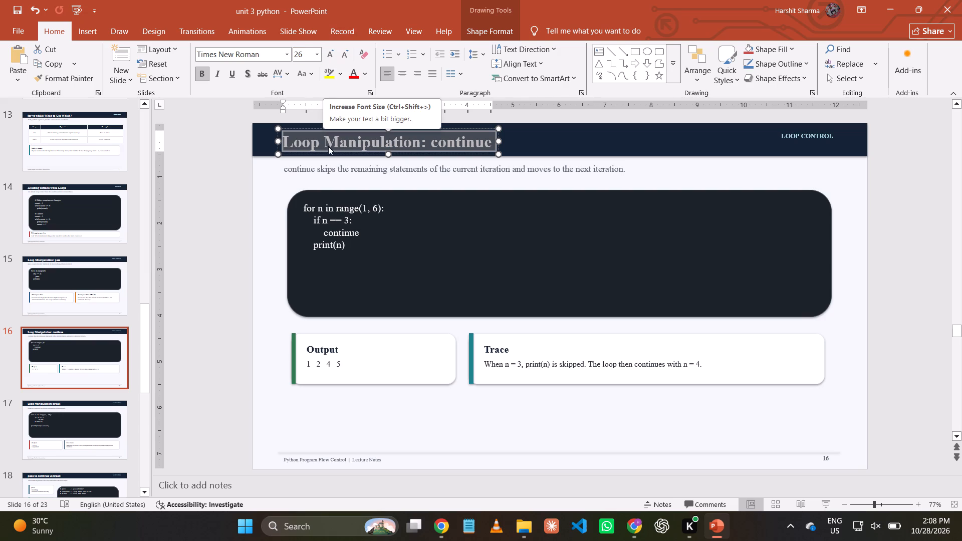
click(333, 175)
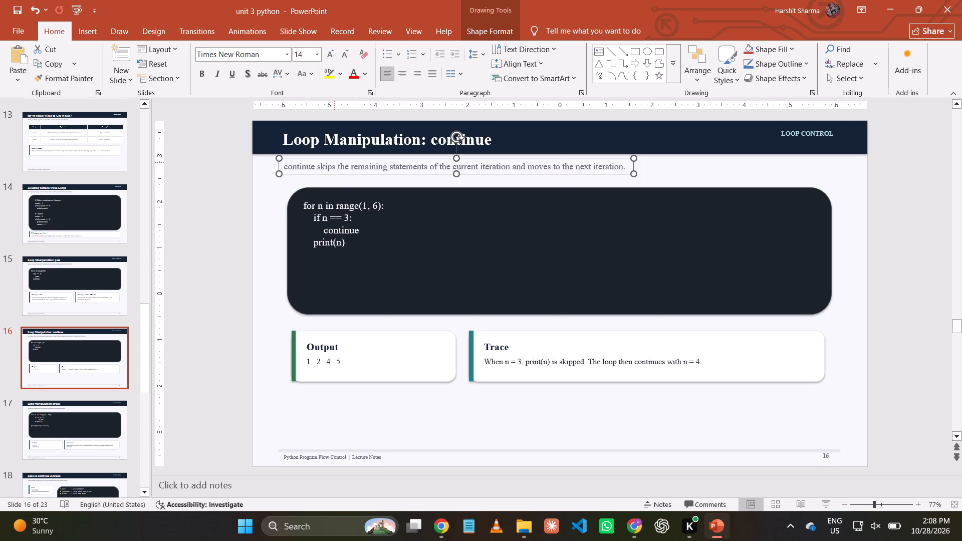
key(ctrl+a)
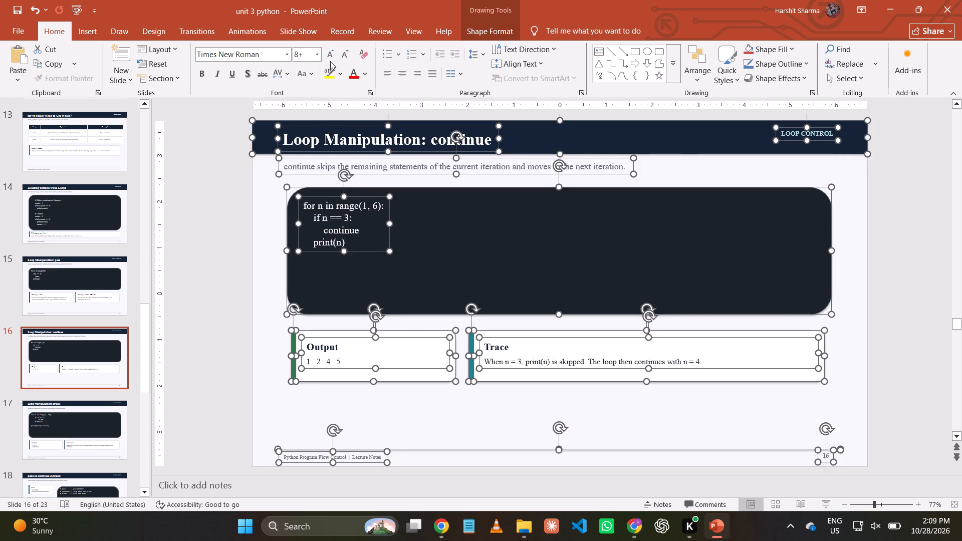
click(331, 58)
click(268, 197)
click(322, 164)
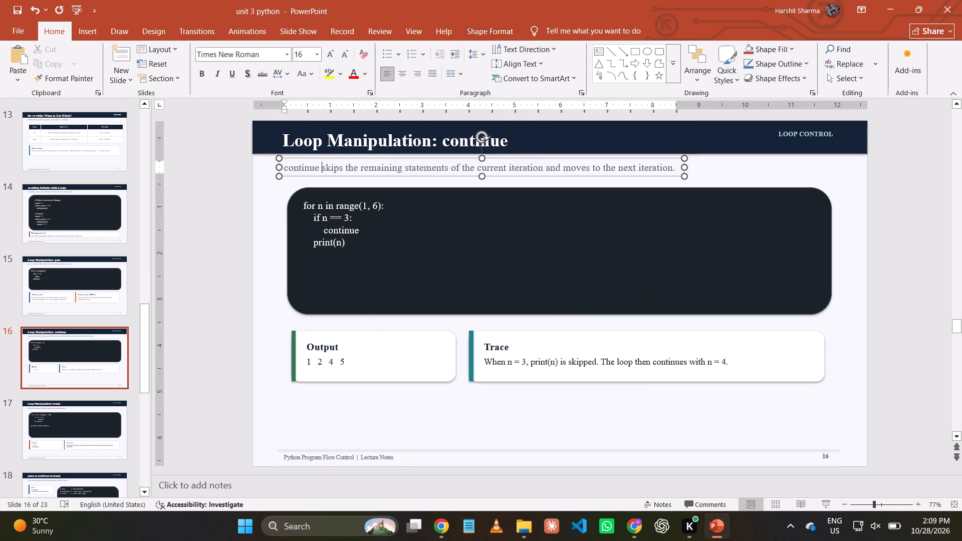
Set the code text in slide 16's dark box to 20 pt.
click(323, 218)
key(ctrl+a)
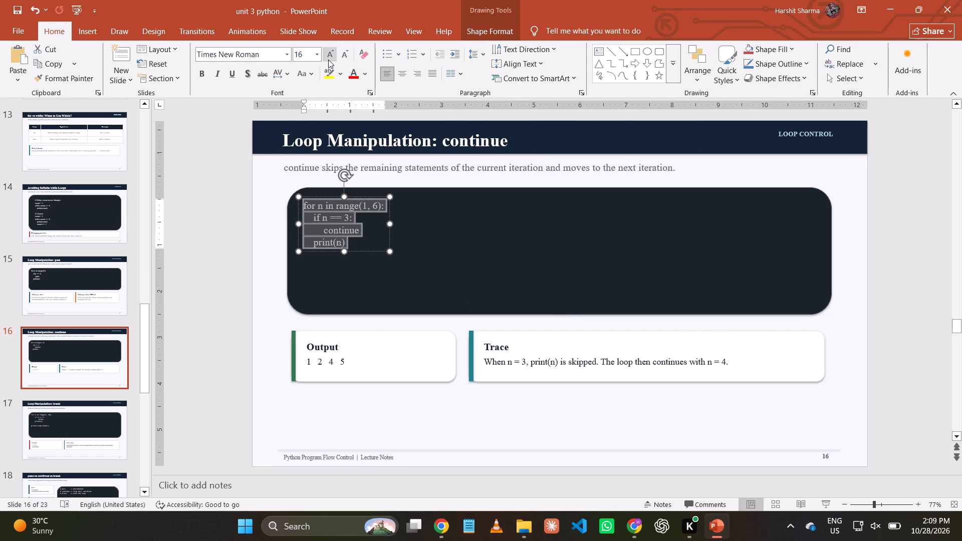
click(328, 60)
click(317, 56)
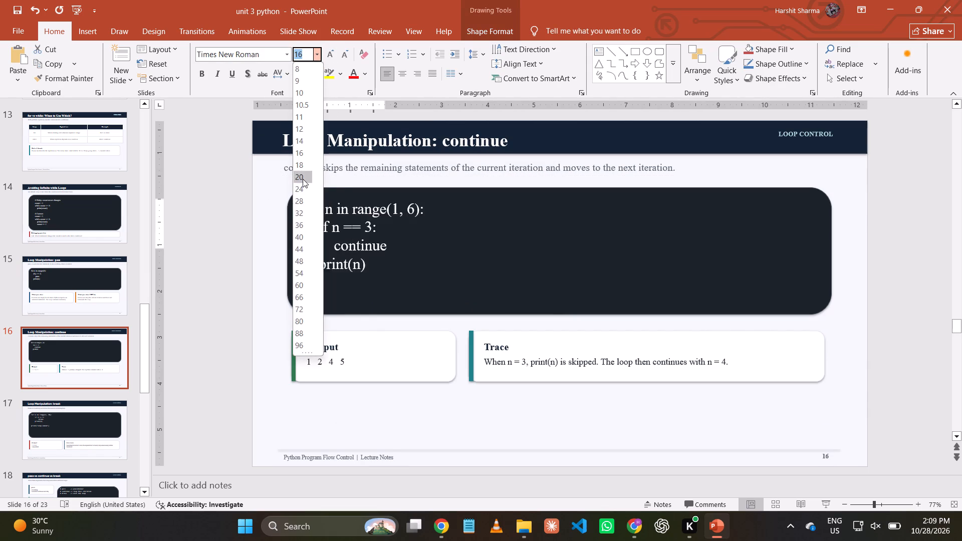
click(303, 179)
Increase the text in slide 16's Output and Trace cards to 16 pt and save the presentation.
click(331, 373)
click(337, 355)
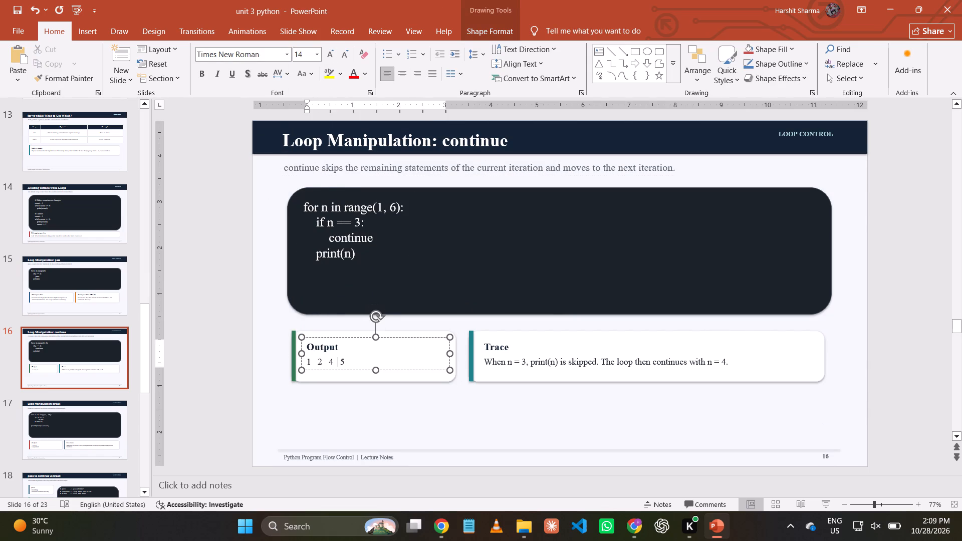
key(ctrl+a)
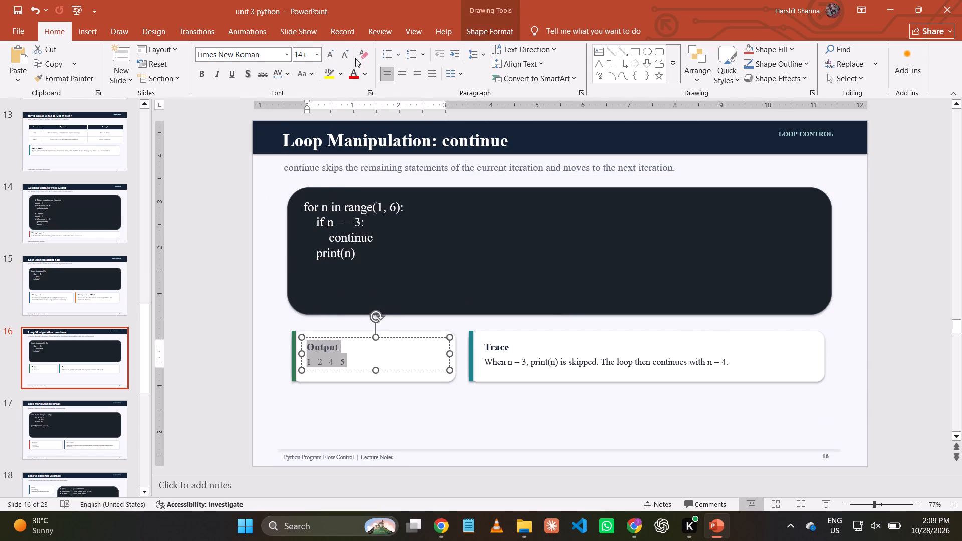
click(334, 56)
click(507, 362)
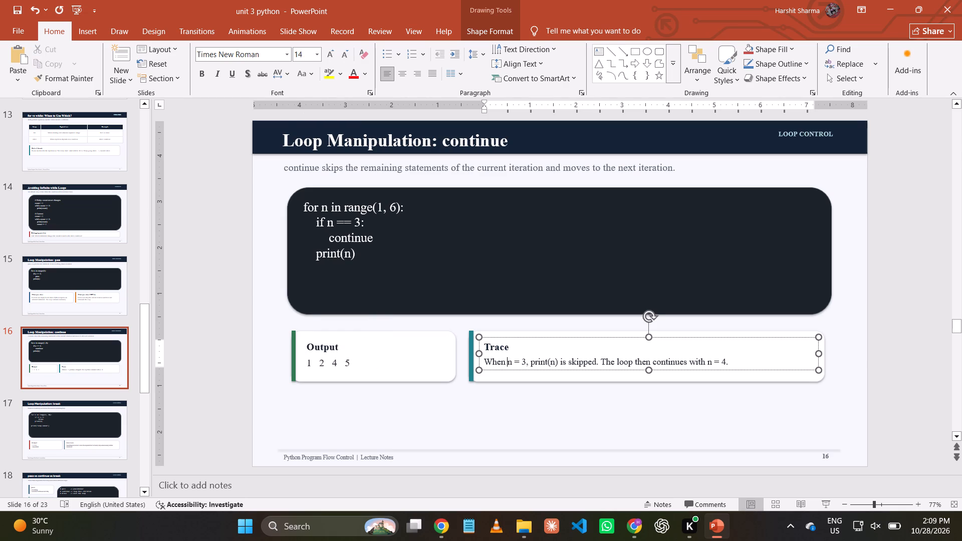
key(ctrl+a)
click(328, 56)
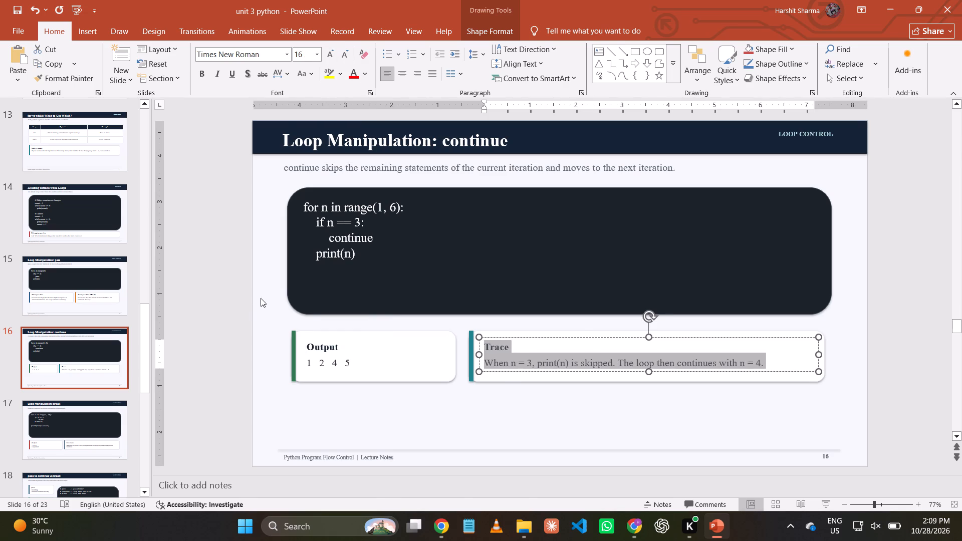
click(261, 298)
key(ctrl+s)
Increase the title of slide 17, Loop Manipulation: break, to 28 pt.
click(117, 437)
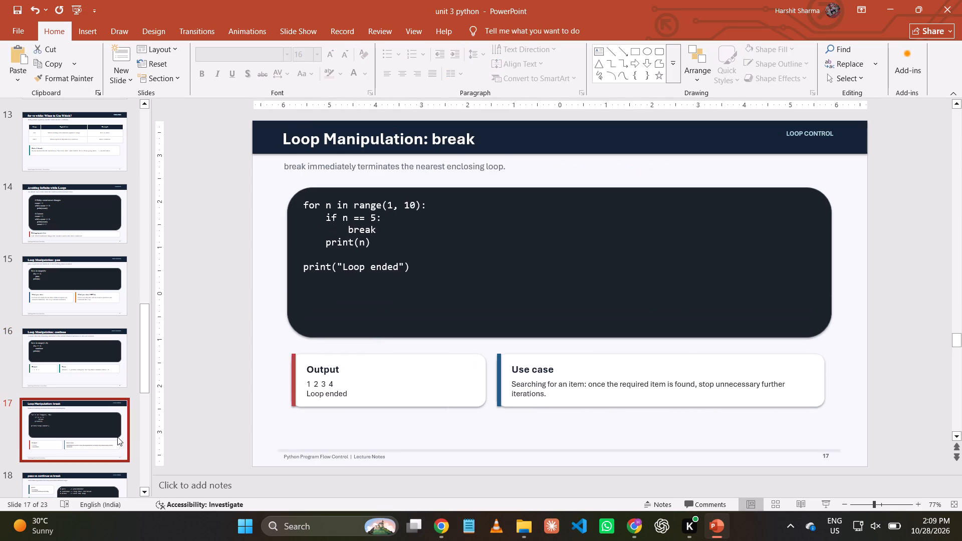
click(339, 142)
key(ctrl+a)
click(330, 54)
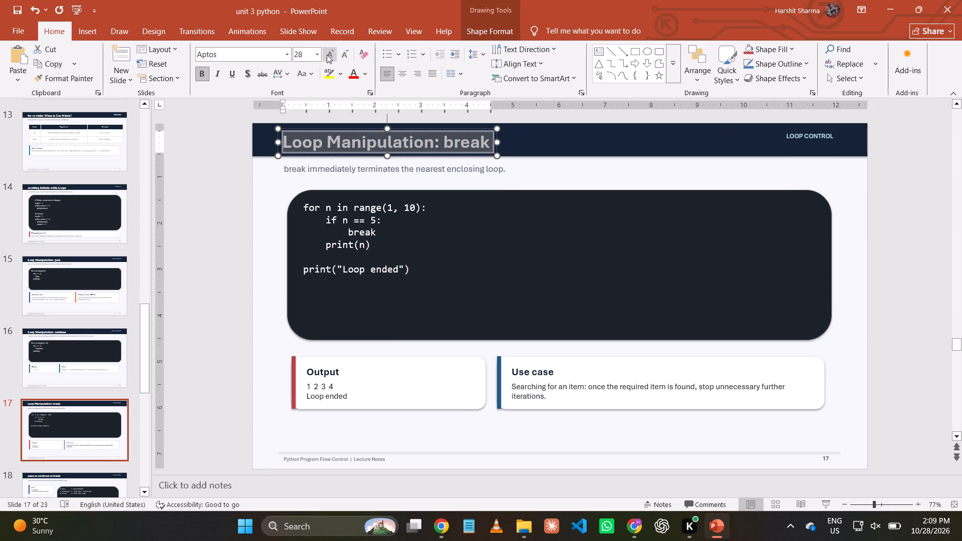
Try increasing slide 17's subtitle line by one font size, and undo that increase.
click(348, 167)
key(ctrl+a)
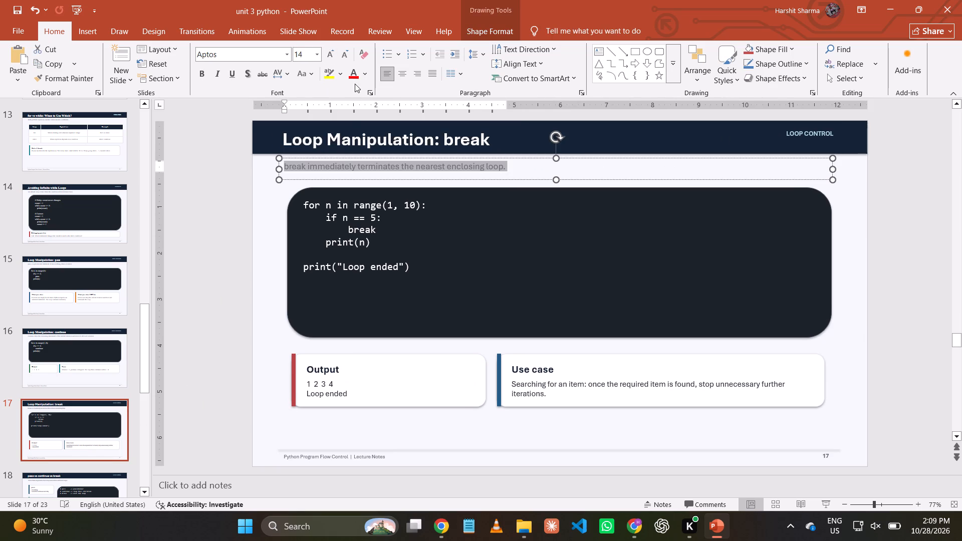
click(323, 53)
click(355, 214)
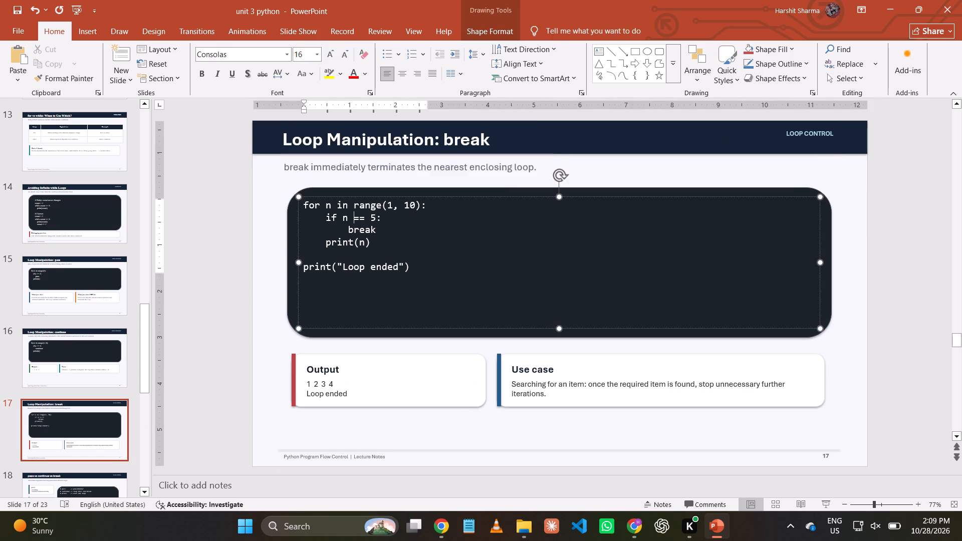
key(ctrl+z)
Set the code text in slide 17's dark box to 20 pt.
ctrl+click(355, 219)
key(ctrl+a)
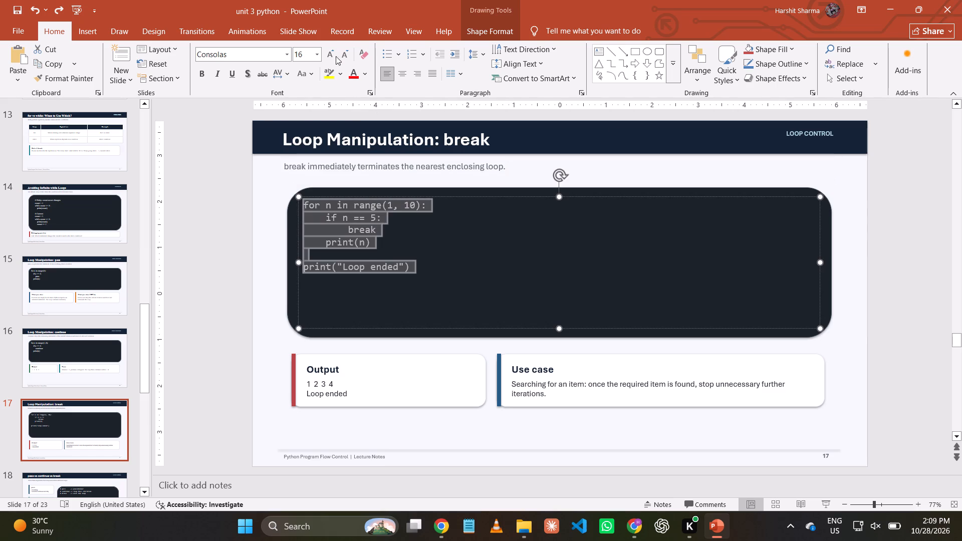
double_click(333, 53)
click(319, 57)
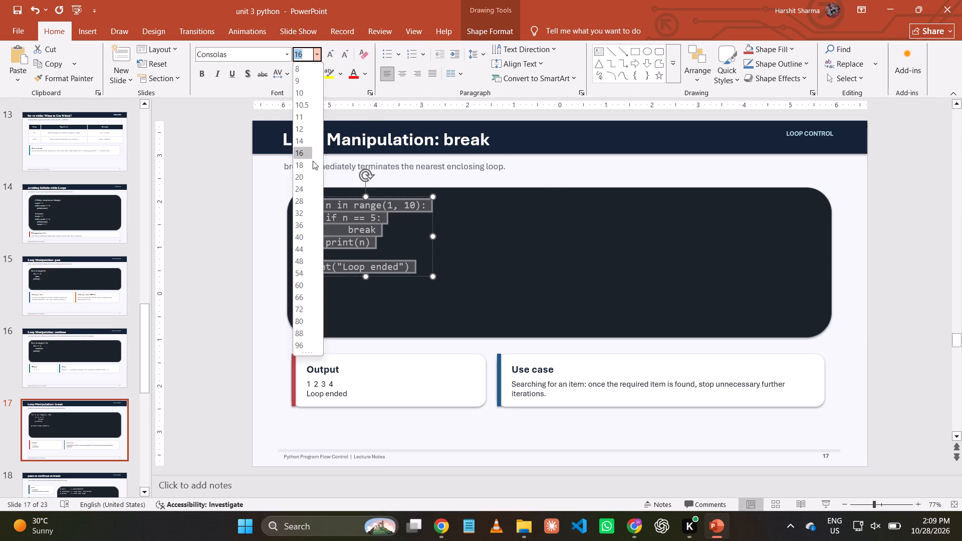
click(308, 176)
Increase the text in slide 17's Output and Use case cards to 16 pt and save the presentation.
click(364, 386)
key(ctrl+a)
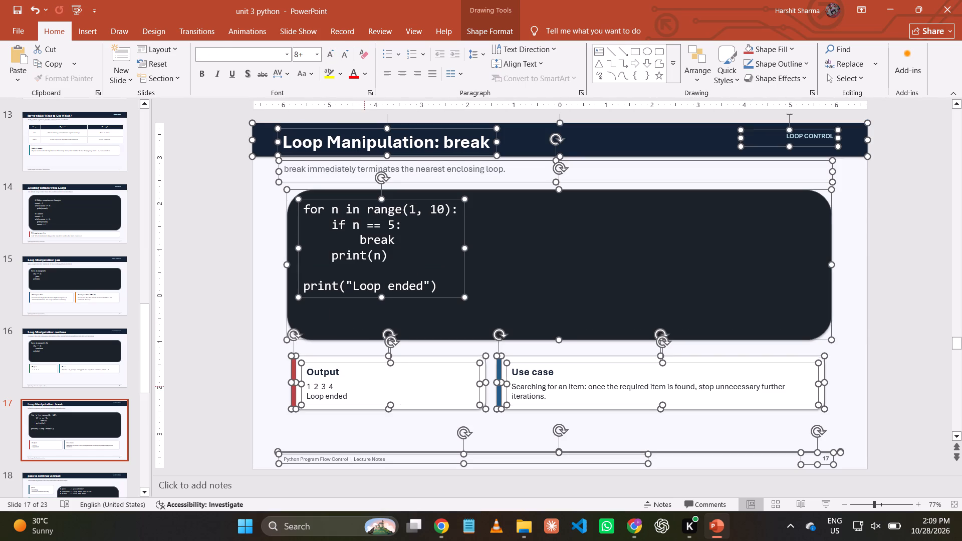
click(335, 397)
key(ctrl+a)
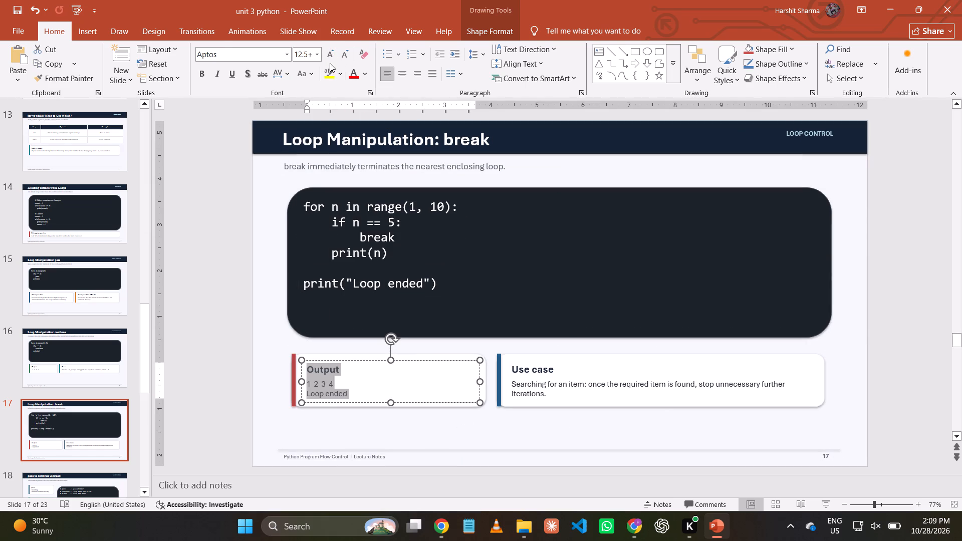
click(330, 62)
double_click(329, 56)
click(578, 385)
key(ctrl+a)
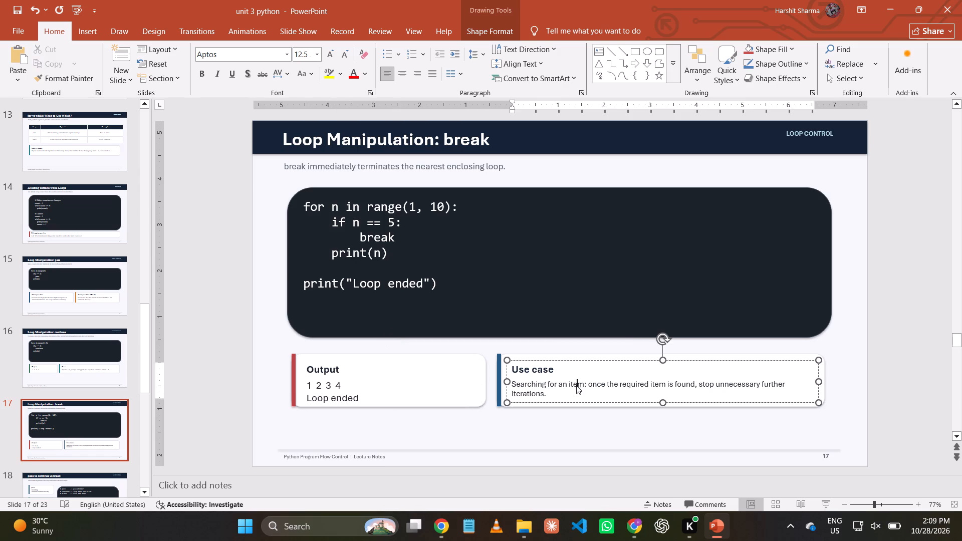
double_click(327, 53)
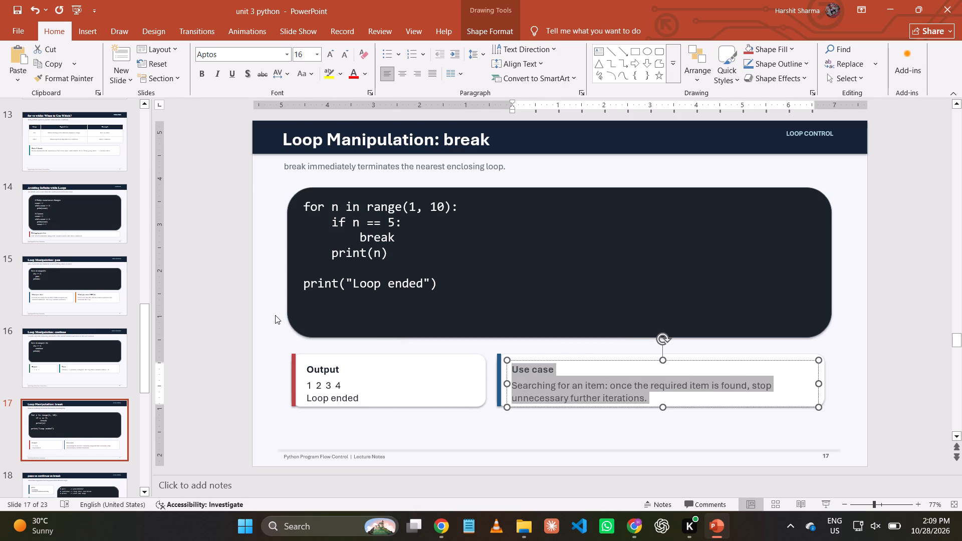
click(275, 315)
key(ctrl+s)
Change all the text on slide 17 to Times New Roman and save the presentation.
key(ctrl+a)
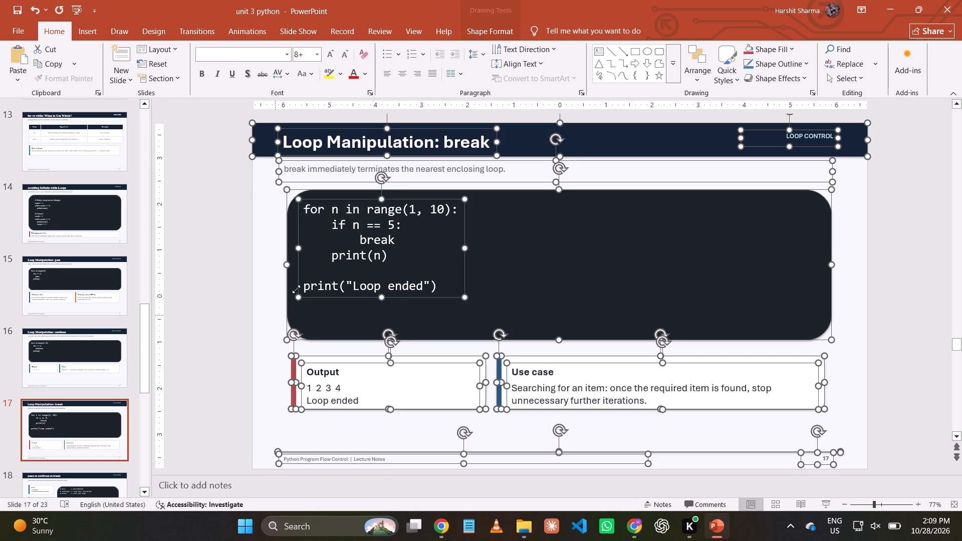
click(287, 57)
click(279, 138)
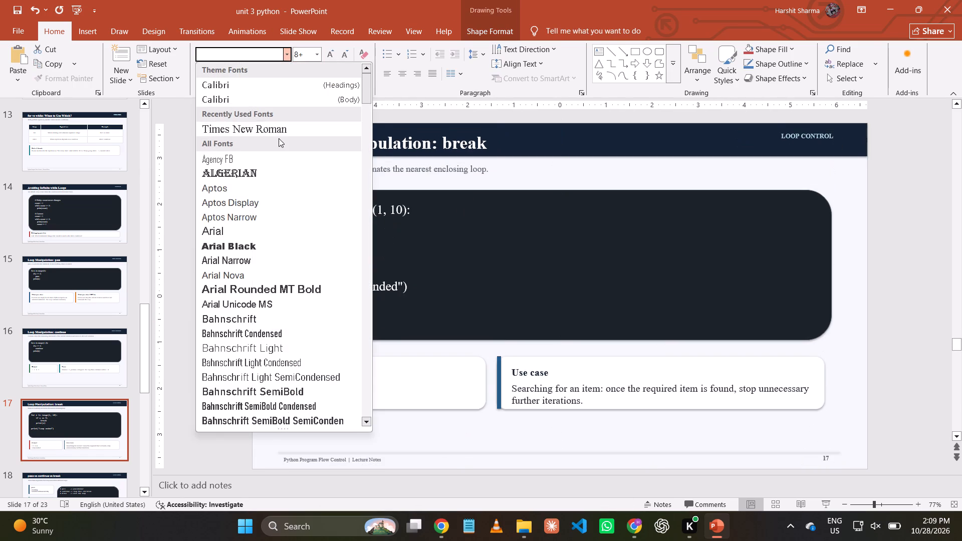
click(281, 130)
click(270, 216)
key(ctrl+s)
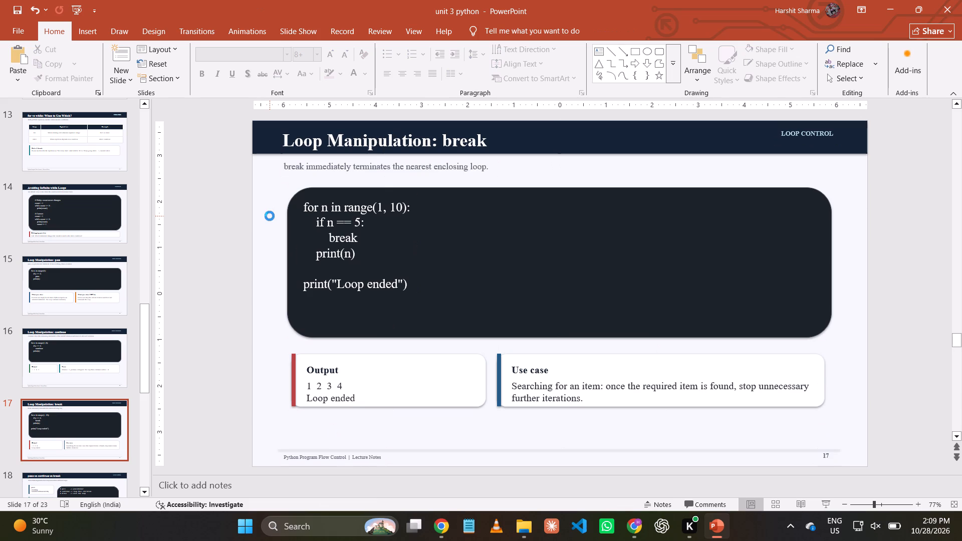
Increase the title of slide 18, pass vs continue vs break, by one font size.
scroll(28, 445, down, 1)
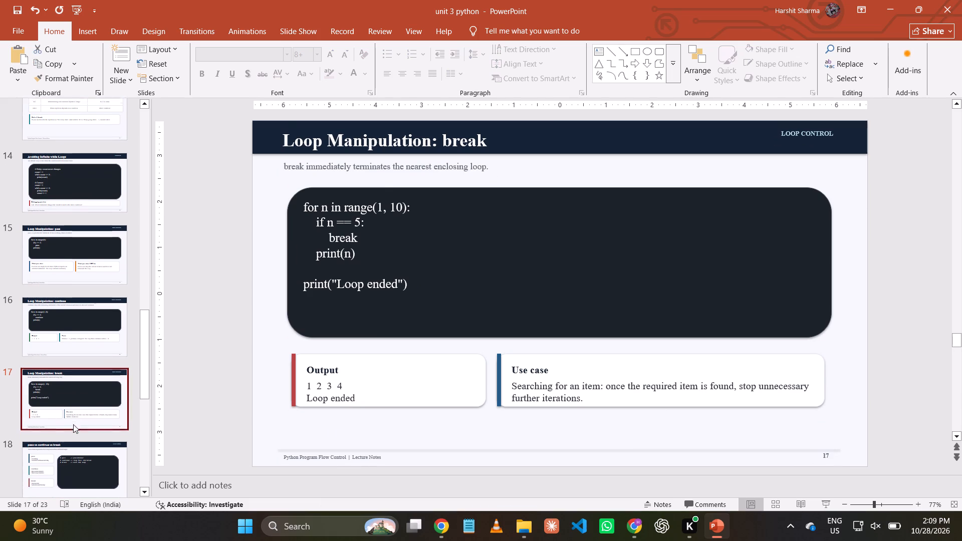
scroll(73, 424, down, 2)
click(51, 402)
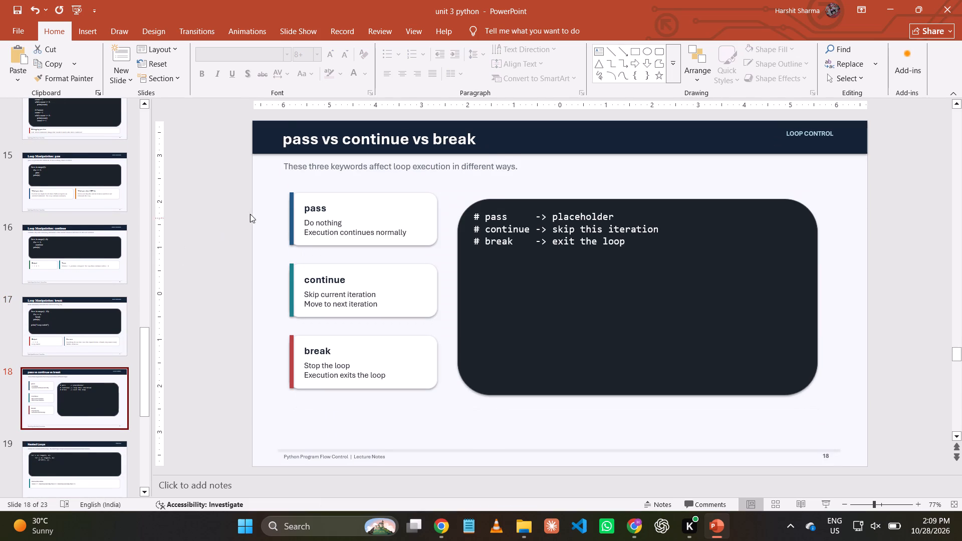
click(255, 203)
key(ctrl+a)
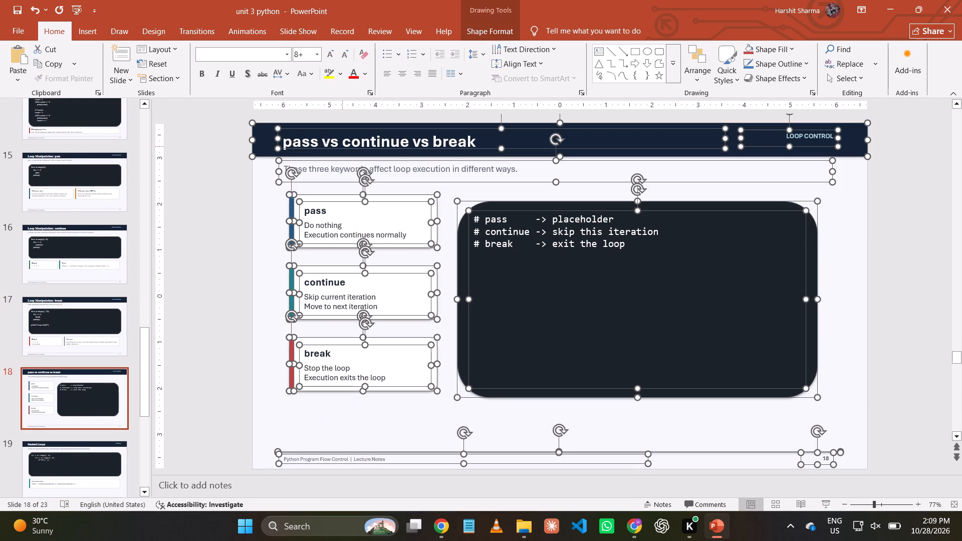
click(348, 143)
key(ctrl+a)
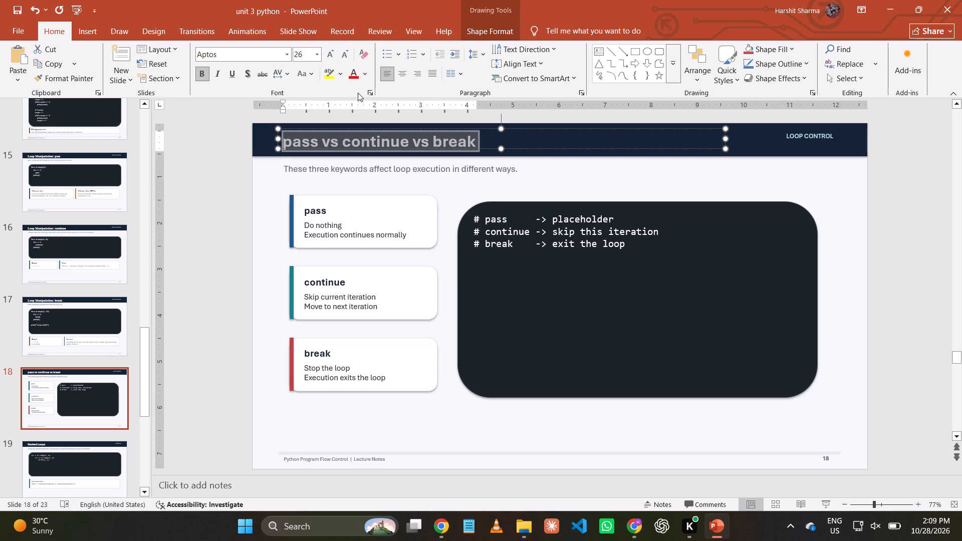
click(335, 53)
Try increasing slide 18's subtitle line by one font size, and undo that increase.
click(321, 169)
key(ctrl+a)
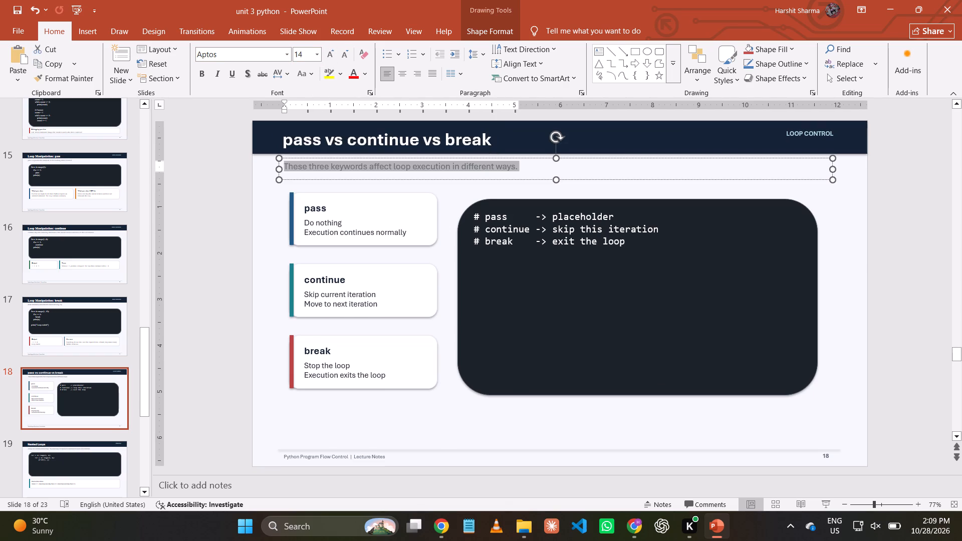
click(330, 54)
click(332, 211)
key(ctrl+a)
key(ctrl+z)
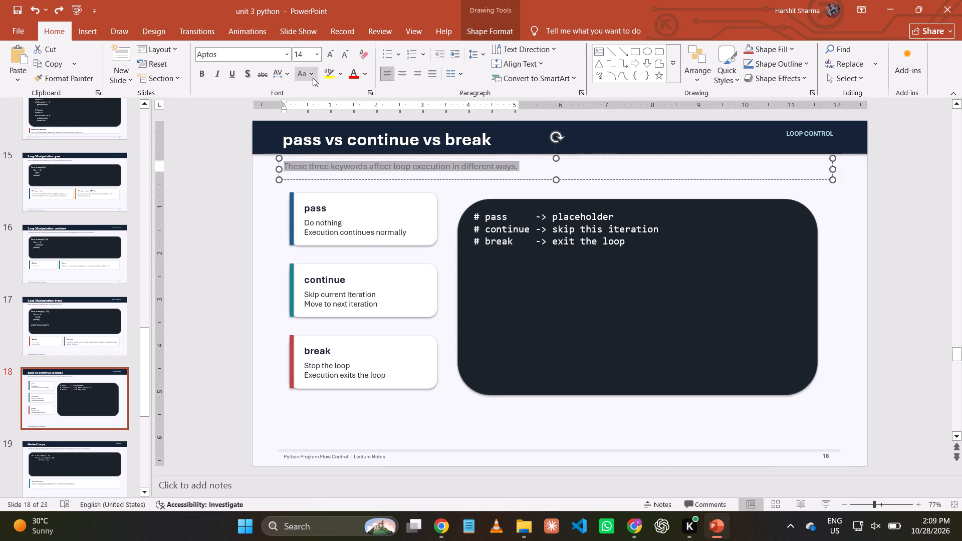
Increase the text in slide 18's pass card to 16 pt.
click(340, 236)
key(ctrl+a)
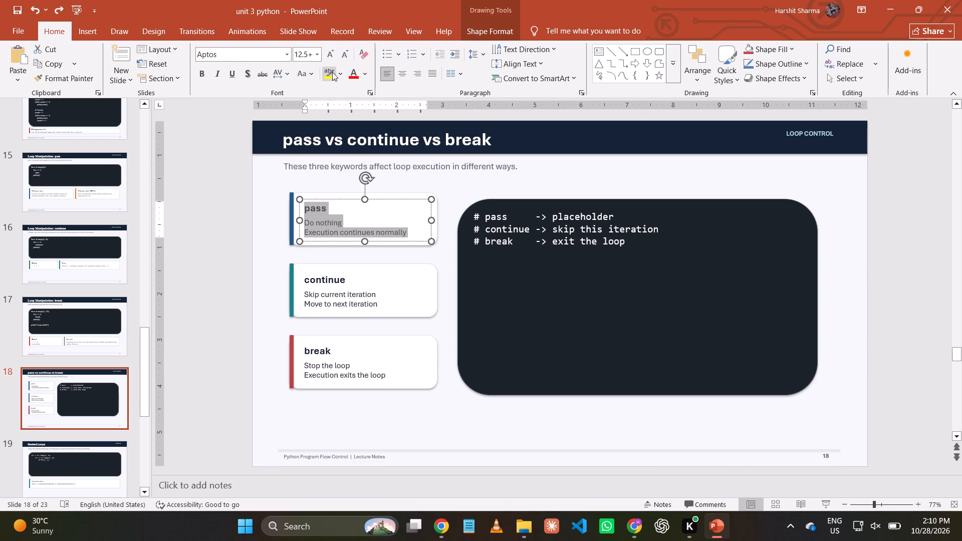
click(334, 57)
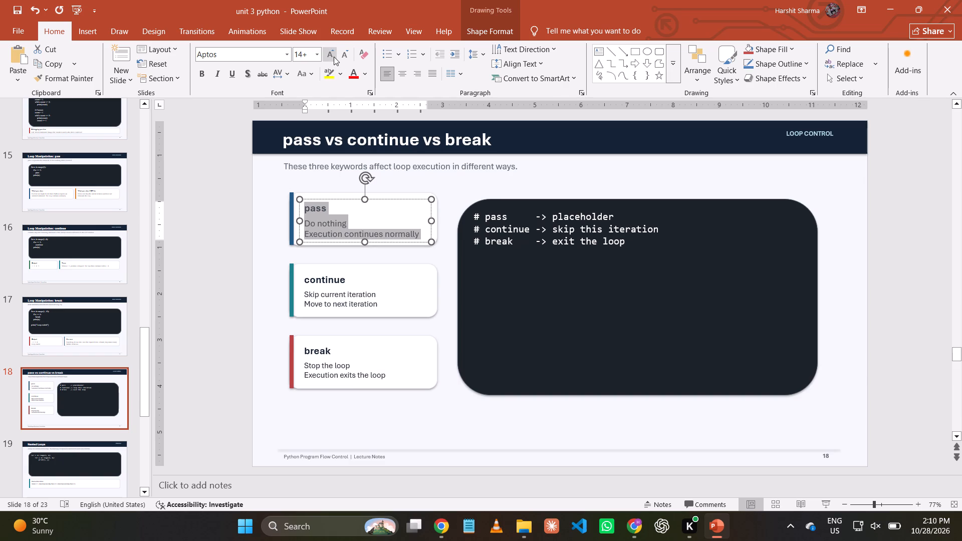
click(334, 57)
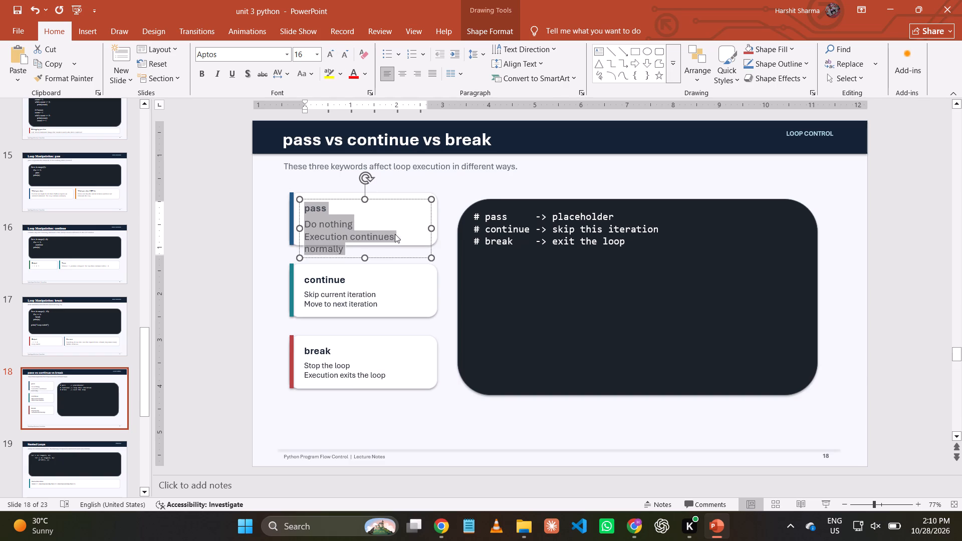
Move the pass text box up slightly and extend its white card downward to fit all the text lines.
click(408, 224)
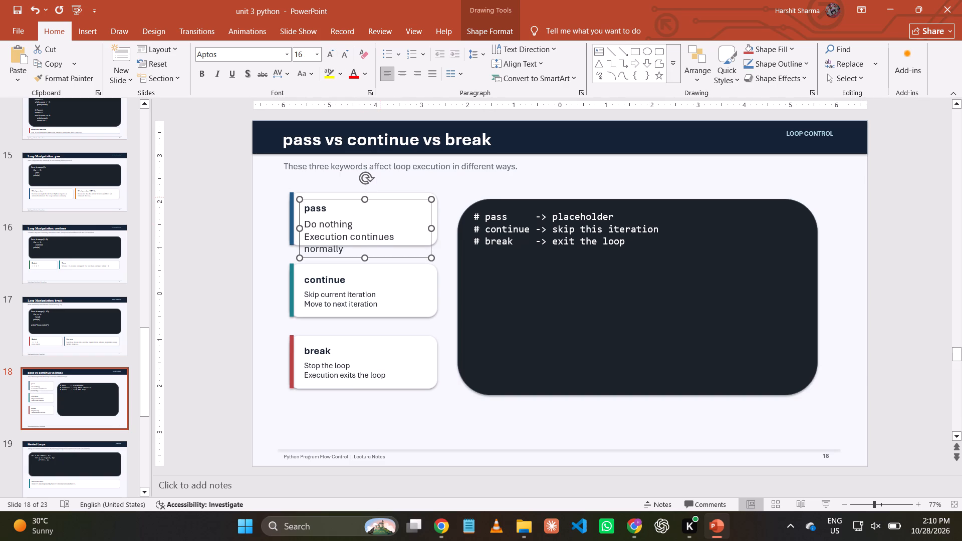
drag(380, 198, 380, 193)
click(272, 211)
click(413, 227)
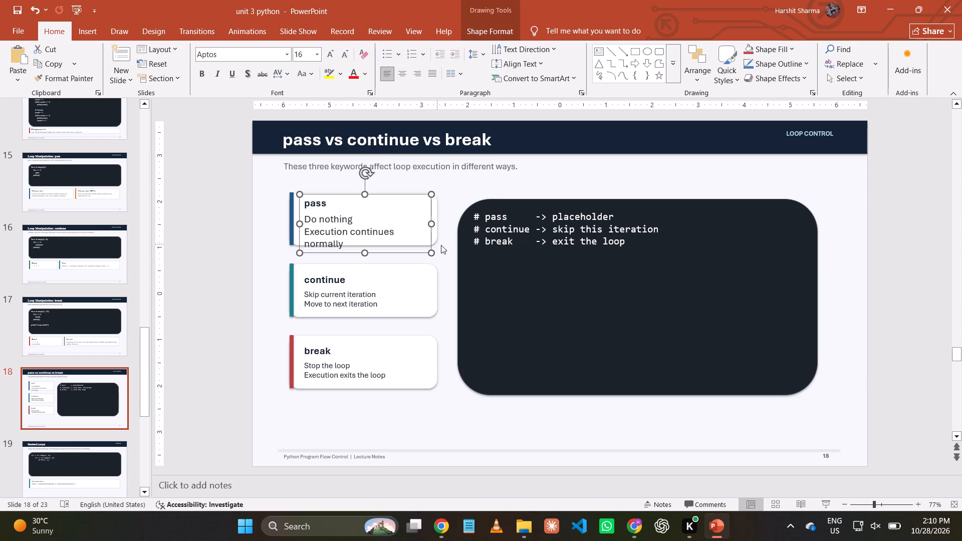
click(435, 237)
drag(364, 245, 364, 252)
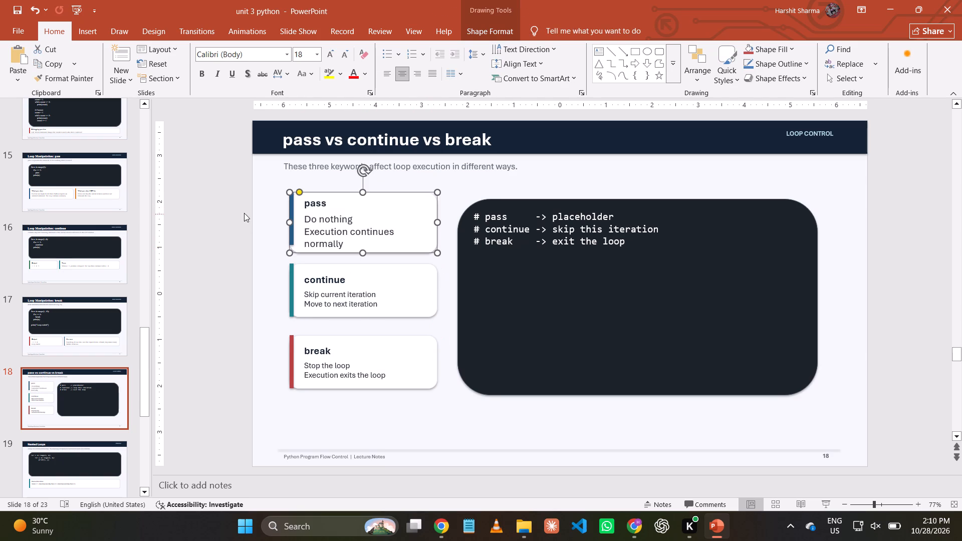
click(263, 206)
Delete the blue, teal and red accent bars beside slide 18's pass, continue and break cards.
drag(290, 216, 292, 220)
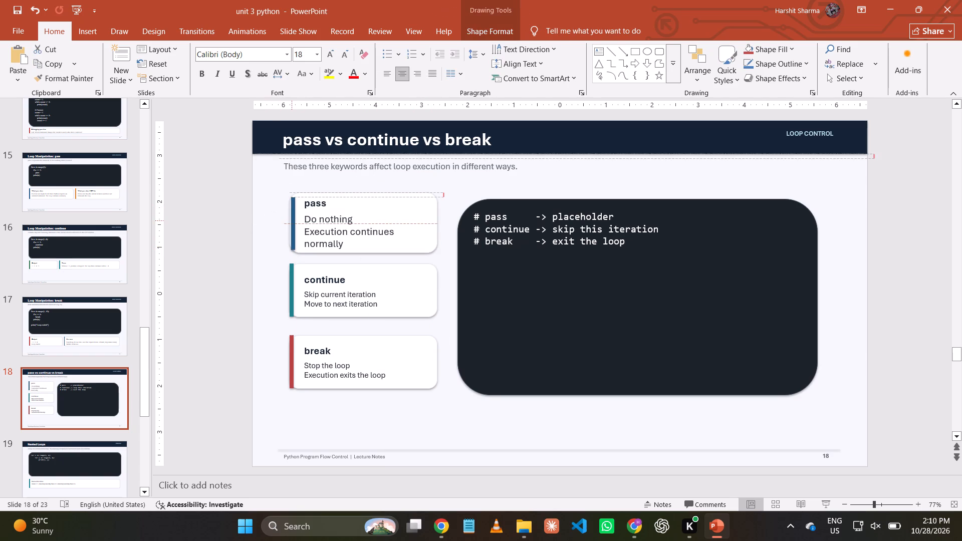
drag(292, 220, 289, 220)
key(Delete)
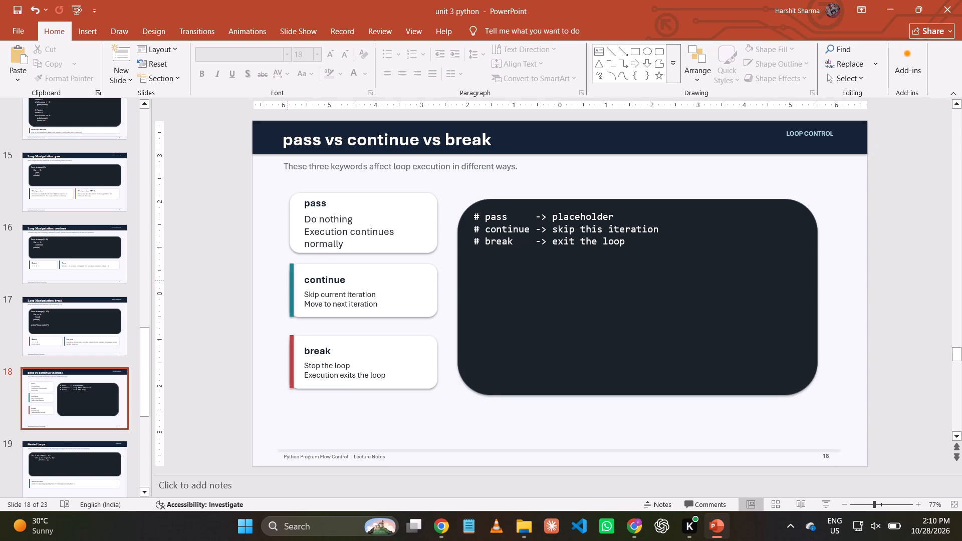
click(291, 286)
key(Delete)
click(292, 353)
key(Delete)
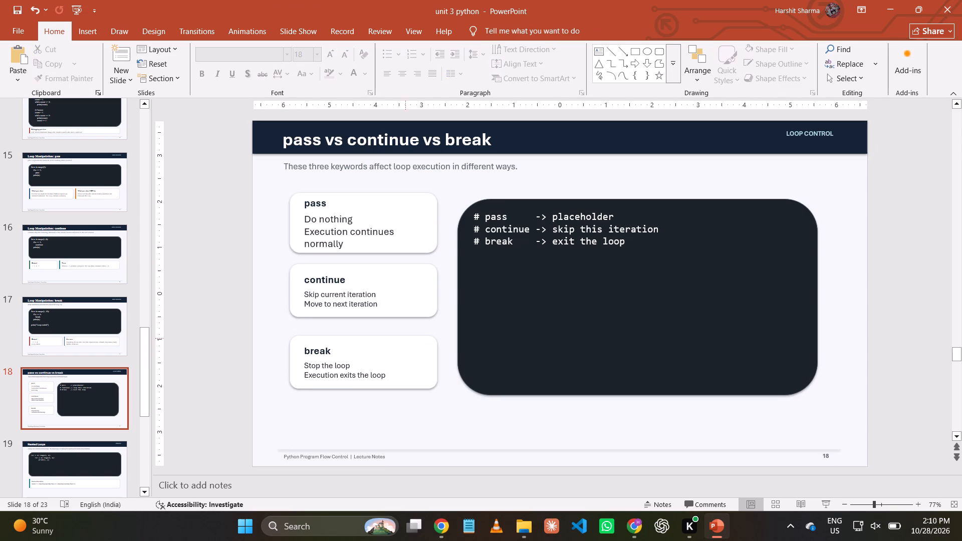
Increase the text in slide 18's continue card to 16 pt.
click(409, 279)
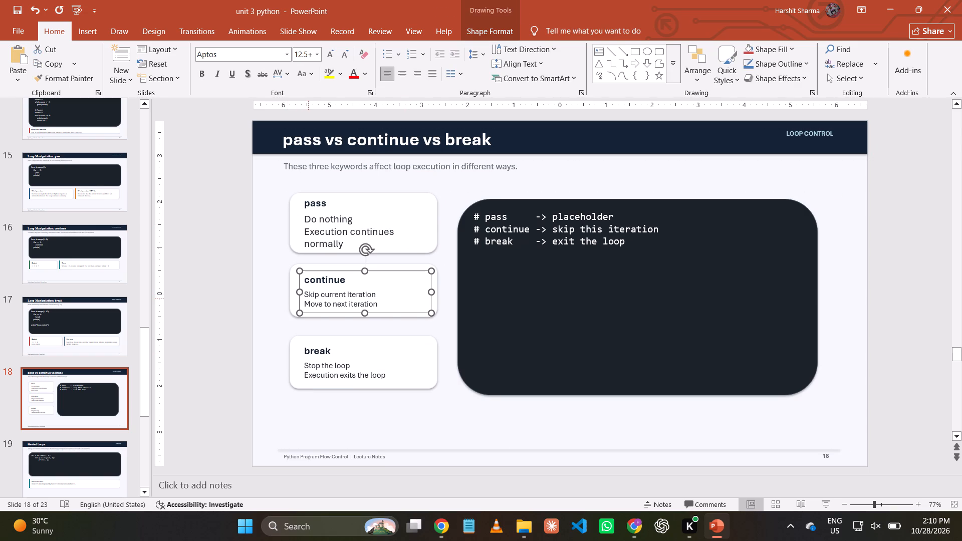
click(308, 299)
key(ctrl+a)
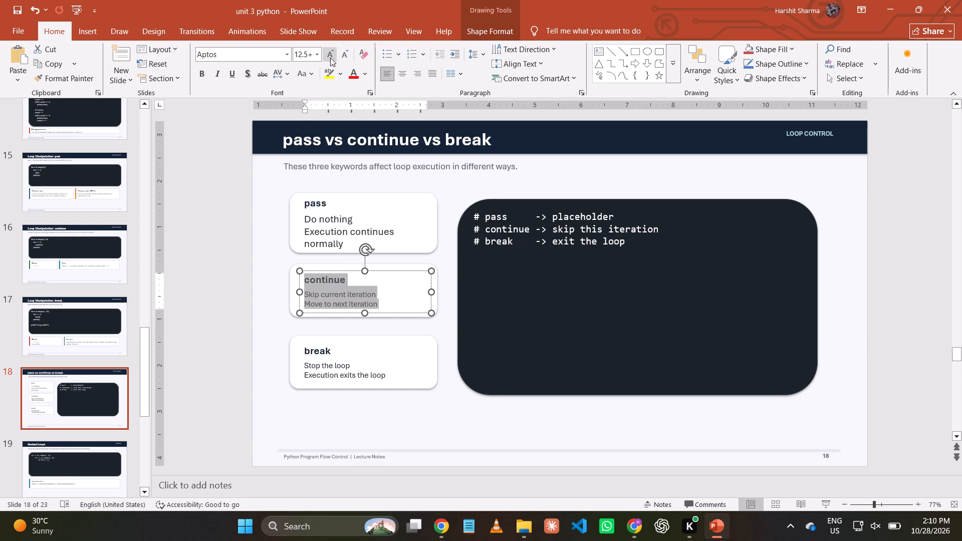
double_click(330, 56)
click(266, 270)
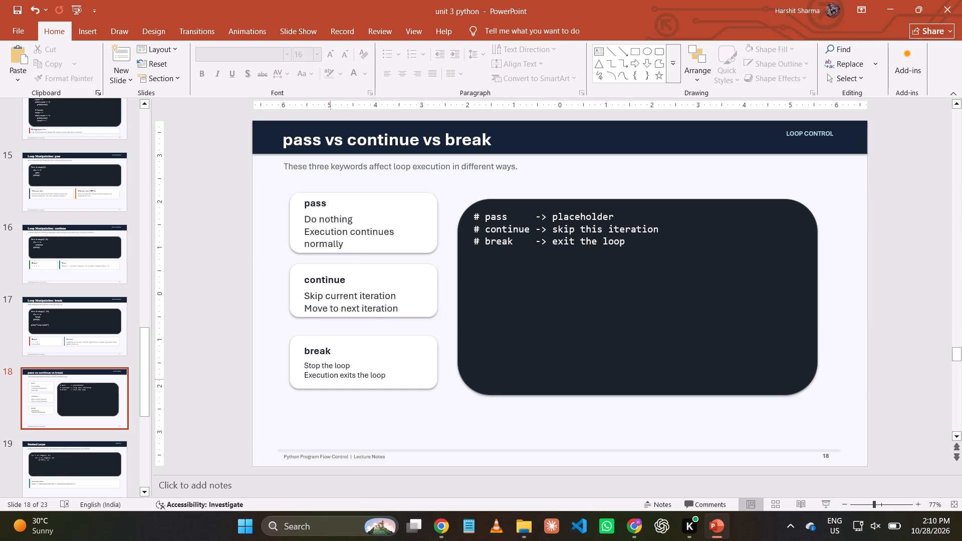
Increase the text in slide 18's break card to 16 pt.
click(329, 372)
key(ctrl+a)
double_click(326, 54)
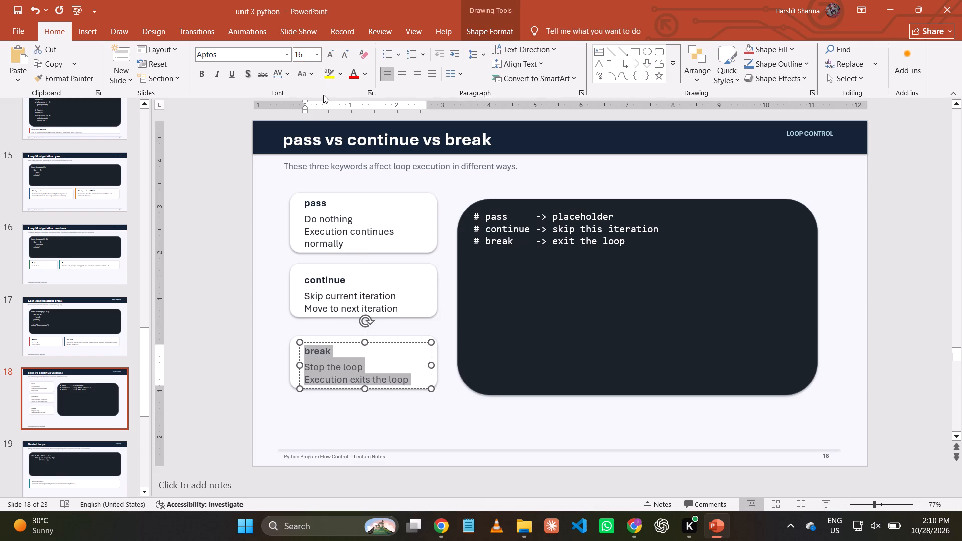
Set the text in slide 18's dark code block to 20 pt.
click(560, 235)
key(ctrl+a)
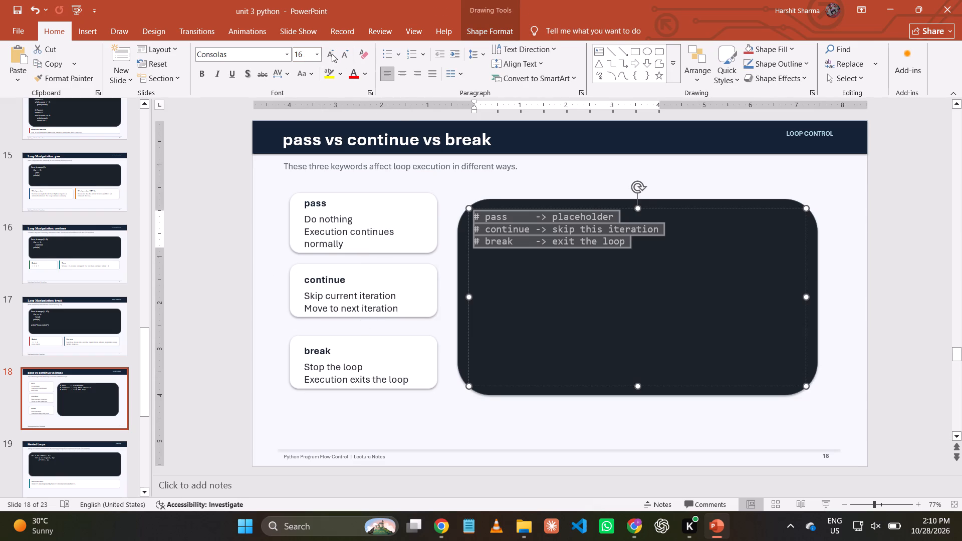
click(325, 51)
click(319, 54)
click(307, 176)
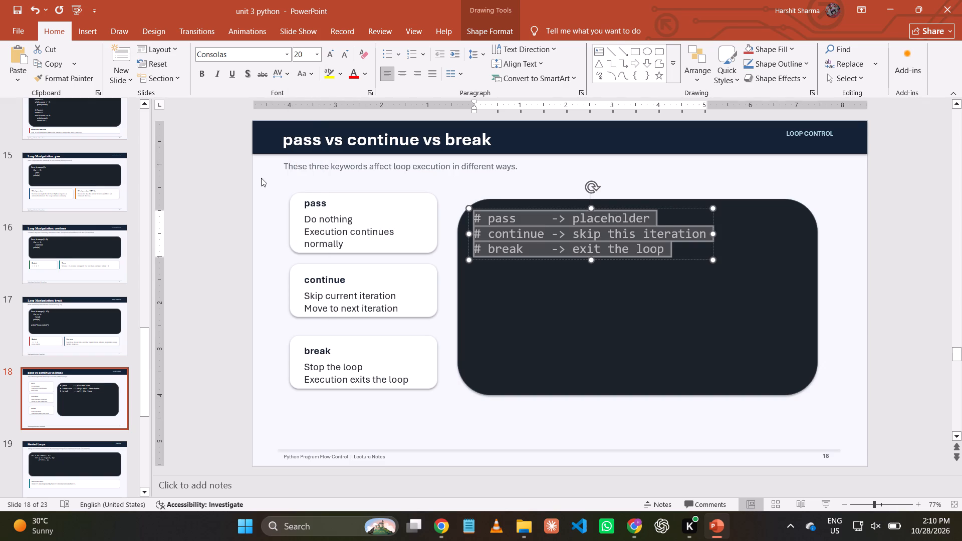
Apply Times New Roman to all text on slide 18 and save the presentation.
click(280, 203)
key(ctrl+a)
click(287, 54)
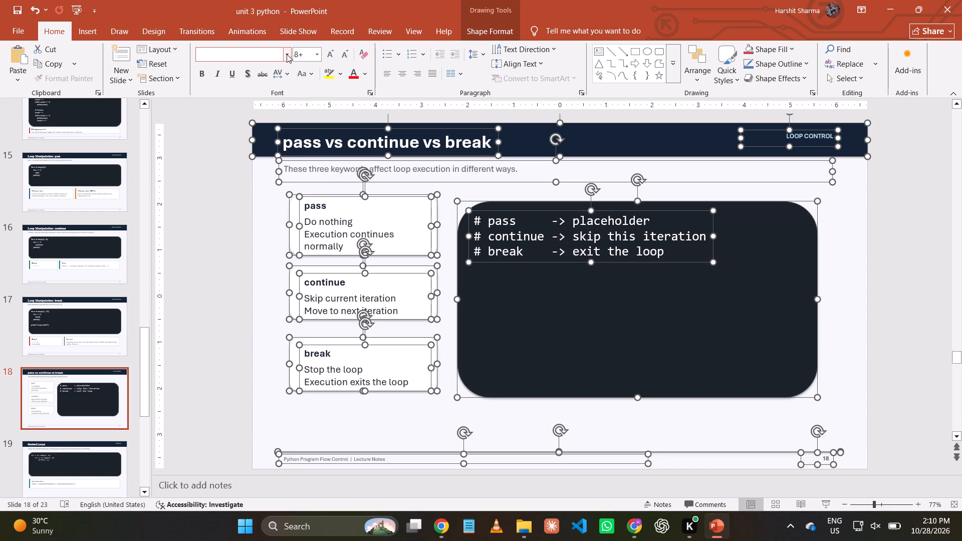
click(287, 127)
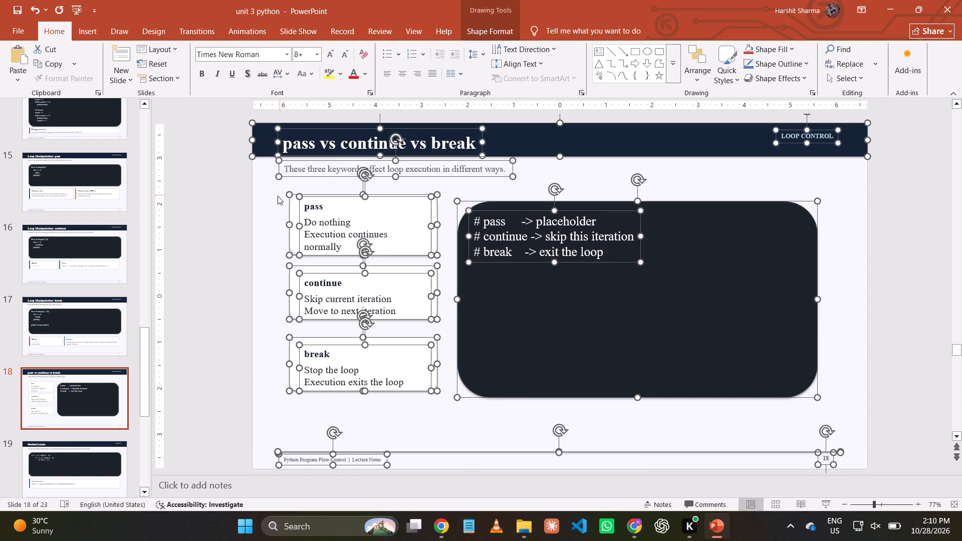
click(271, 201)
key(ctrl+s)
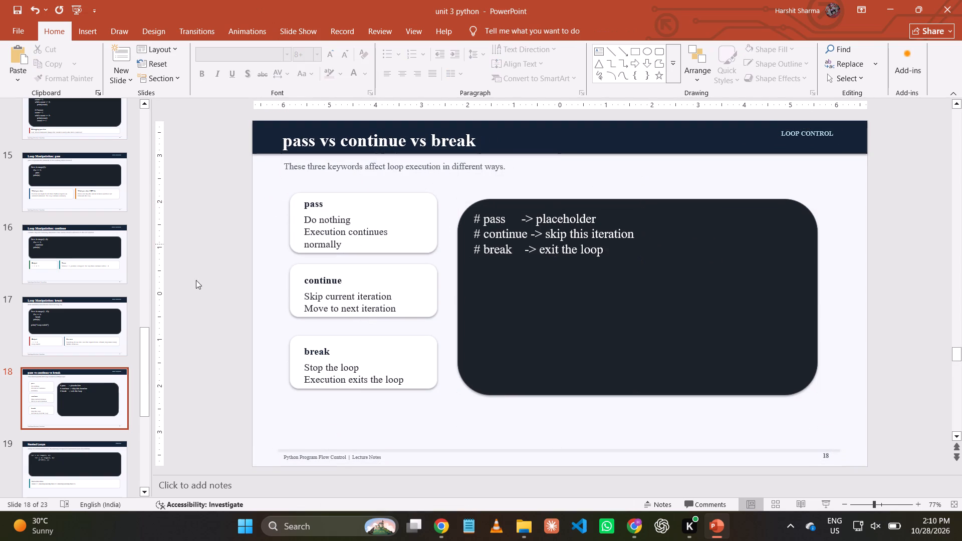
On slide 19, increase the Nested Loops title to 28 pt and the subtitle line to 16 pt.
scroll(127, 351, down, 5)
click(100, 305)
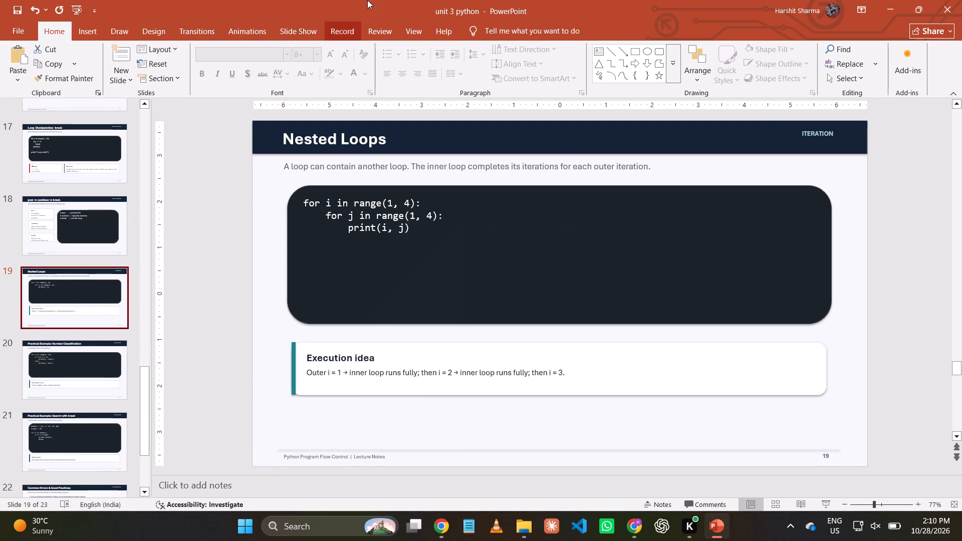
click(329, 143)
key(ctrl+a)
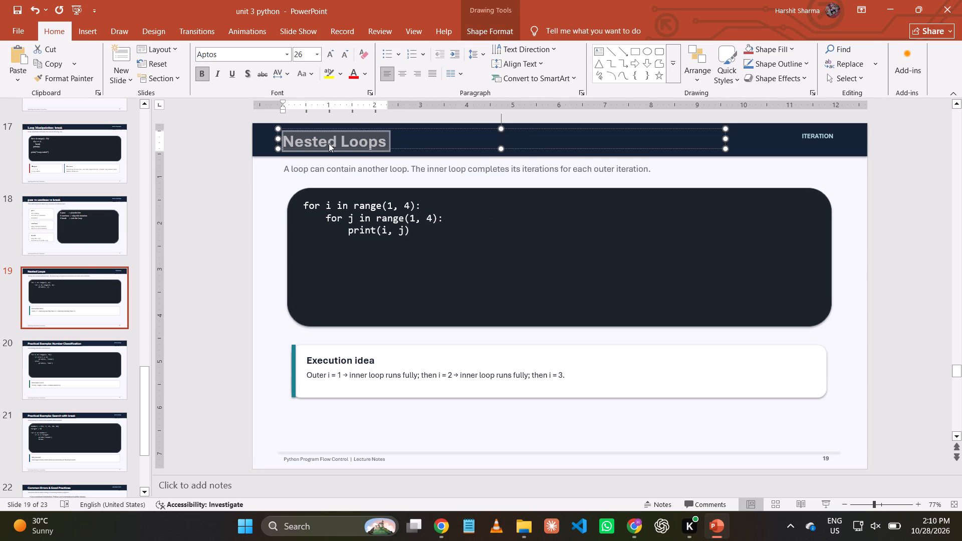
click(334, 55)
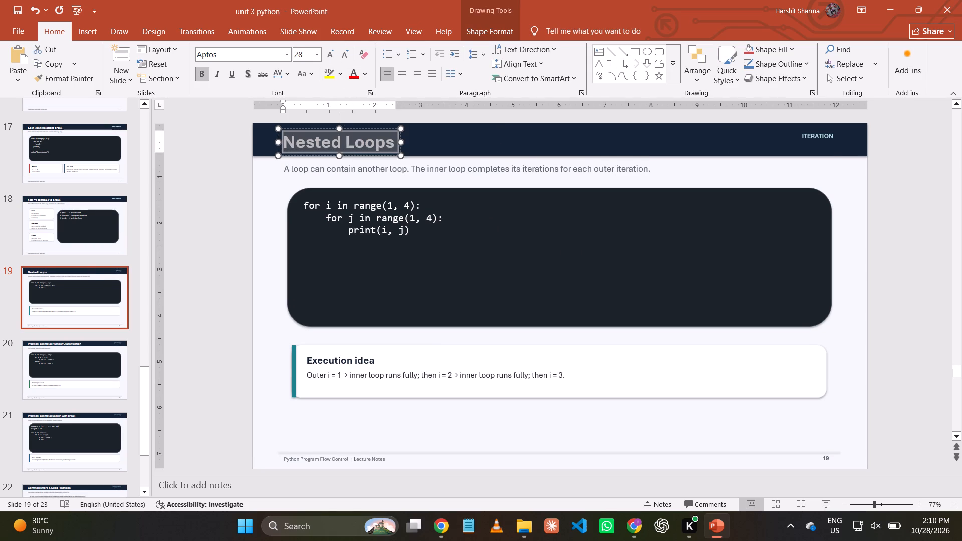
click(350, 169)
key(ctrl+a)
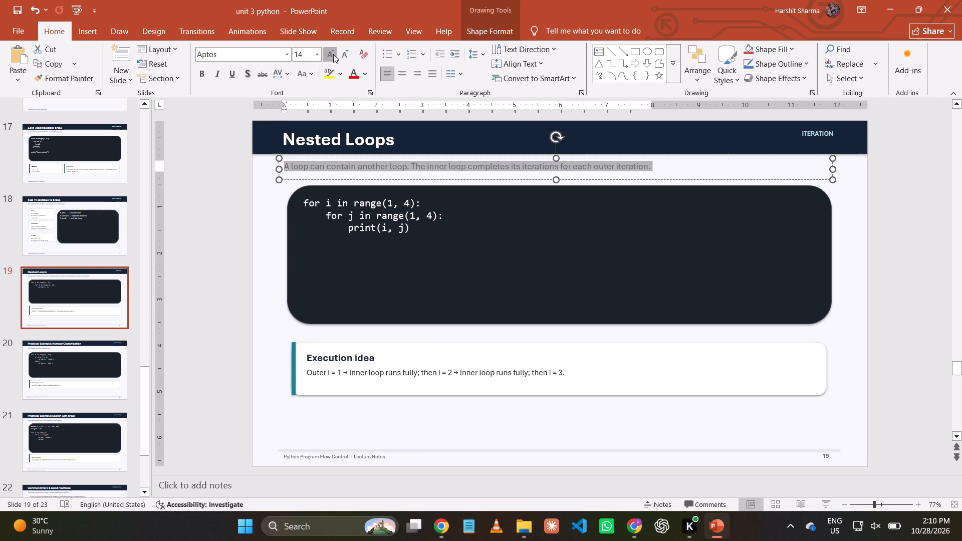
click(333, 54)
Set the nested loop code text on slide 19 to 20 pt.
click(342, 202)
key(ctrl+a)
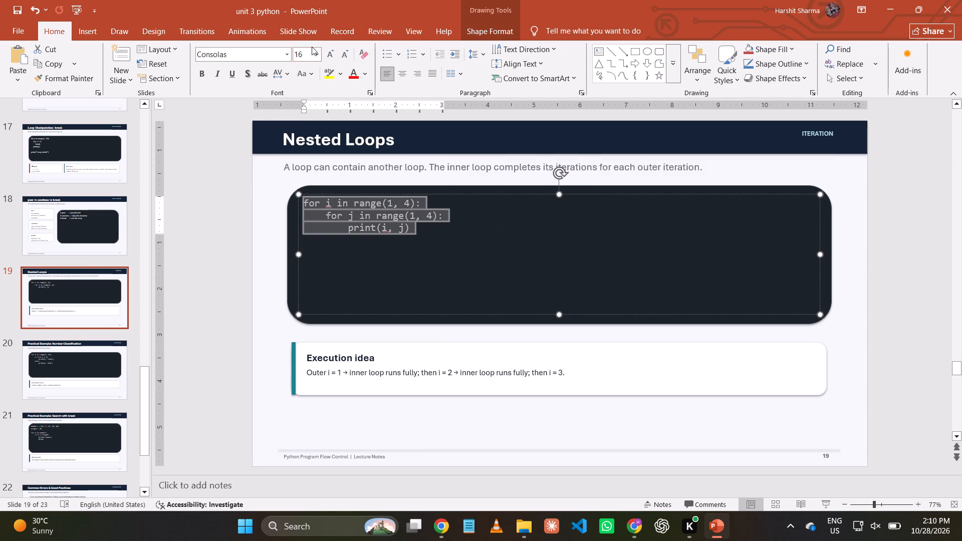
click(316, 49)
click(307, 180)
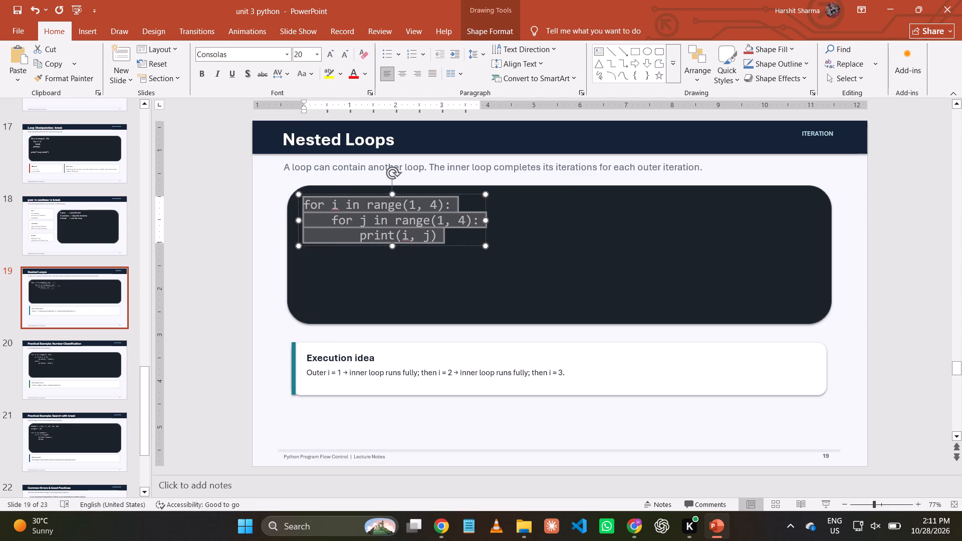
Increase the text in slide 19's Execution idea card to 16 pt.
click(388, 361)
key(ctrl+a)
double_click(328, 56)
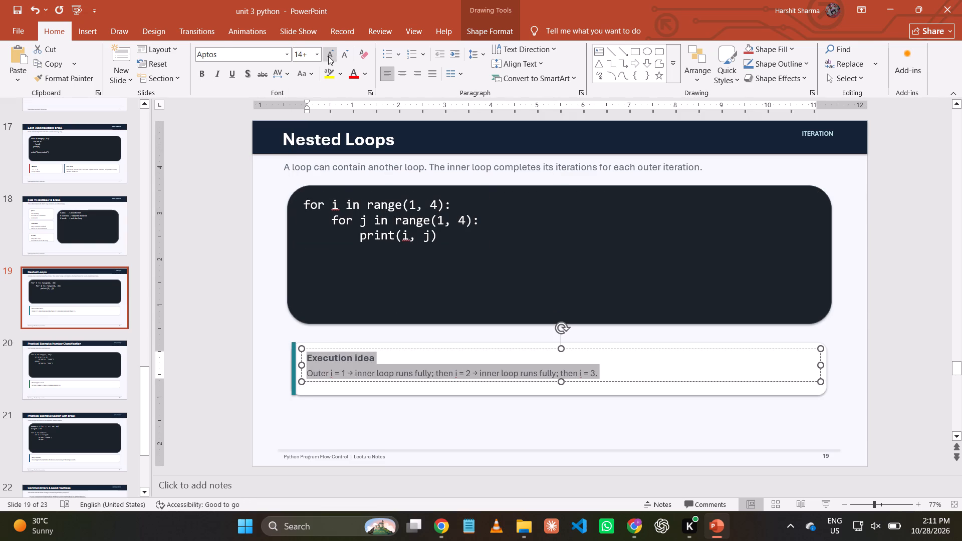
Apply Times New Roman to all text on slide 19 and save the presentation.
click(276, 283)
key(ctrl+a)
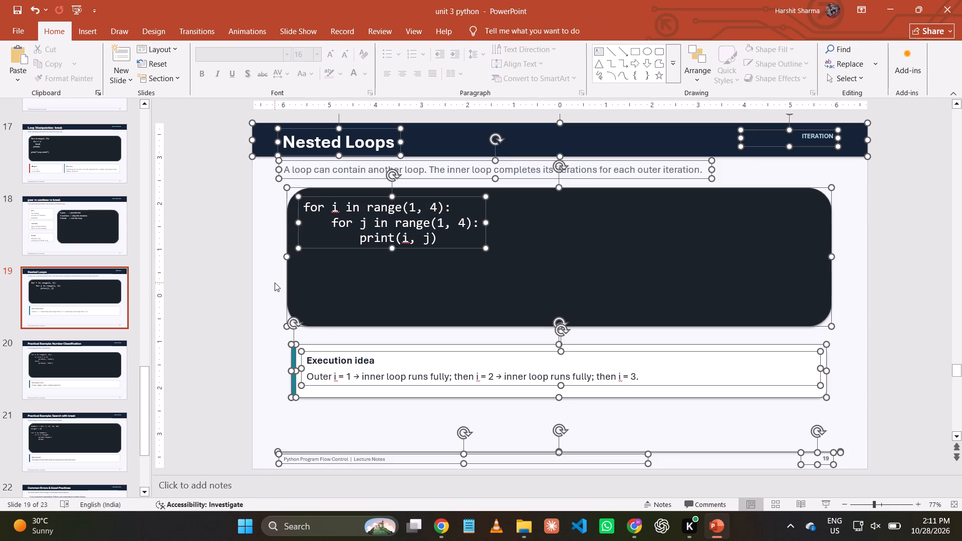
click(284, 57)
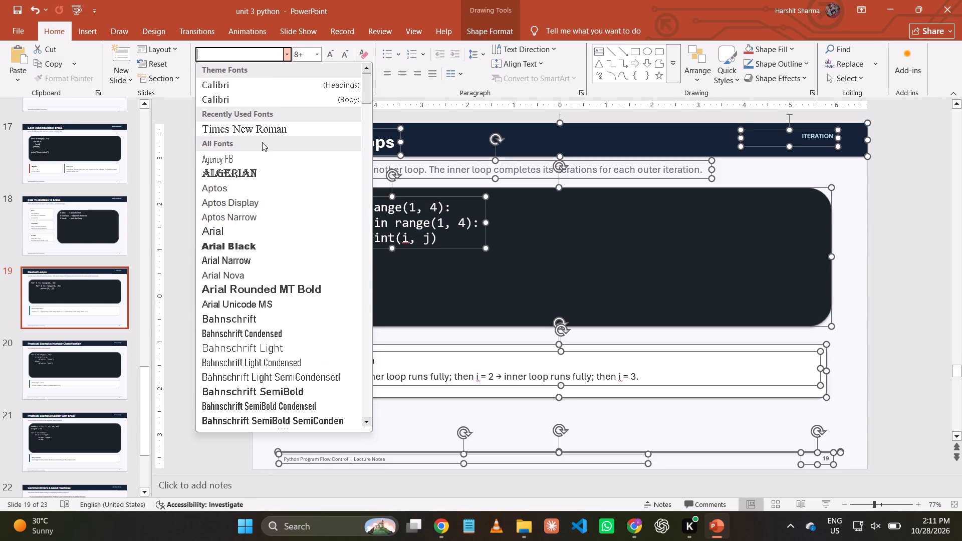
click(271, 128)
click(261, 196)
key(ctrl+s)
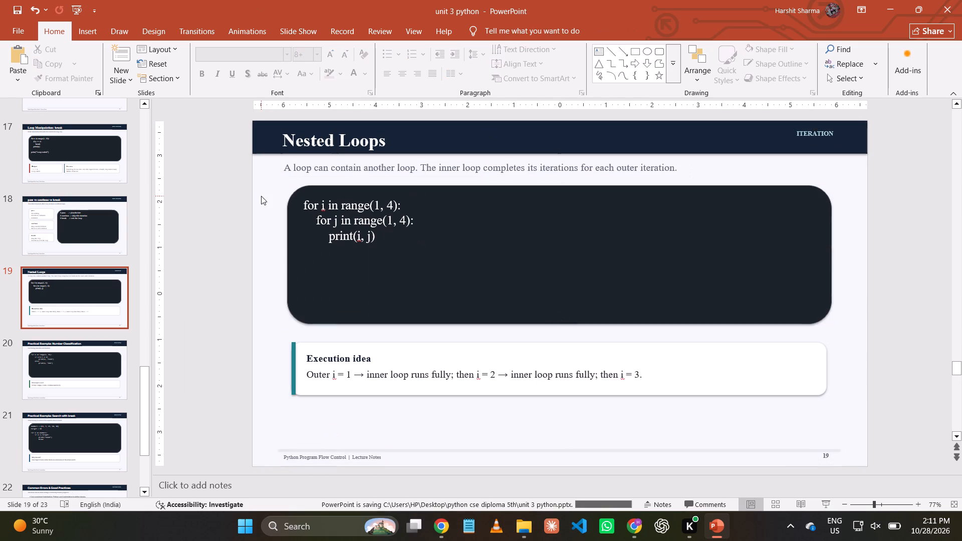
Apply Times New Roman to all text on slide 20, Practical Example: Number Classification.
click(70, 373)
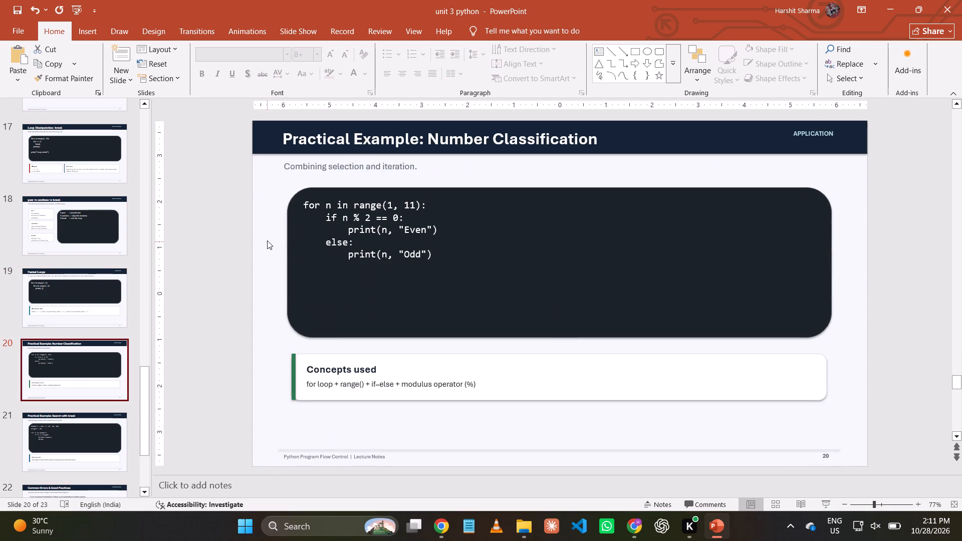
click(265, 239)
key(ctrl+a)
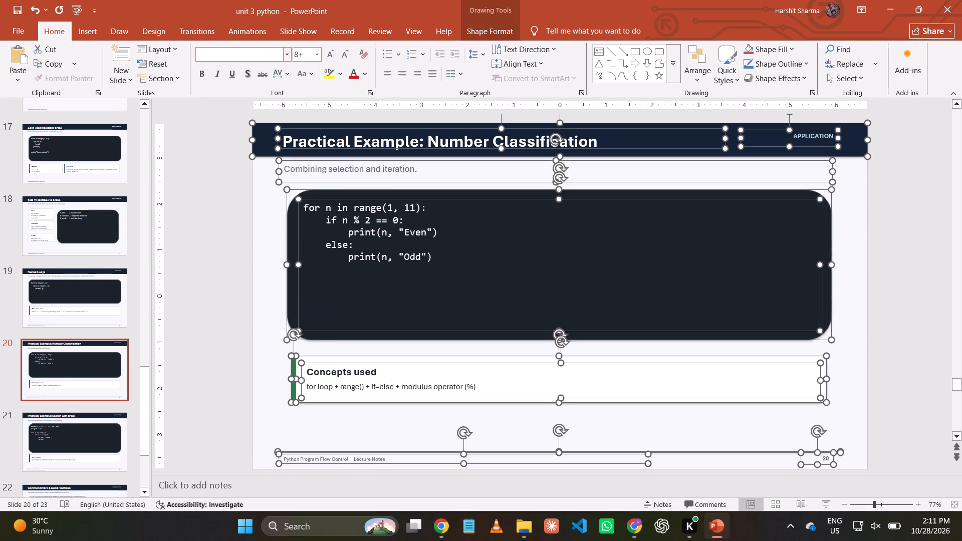
click(285, 53)
click(282, 128)
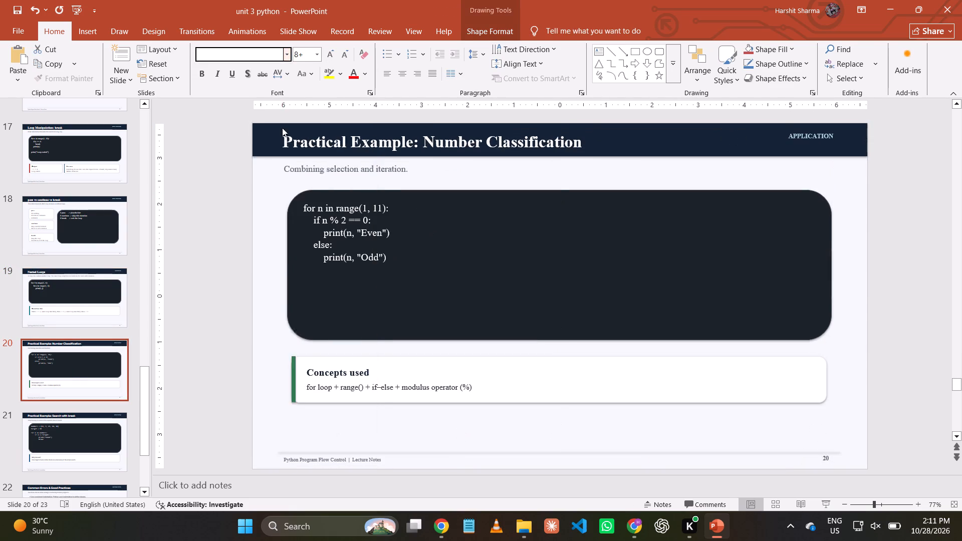
Increase slide 20's title to 28 pt and its subtitle line to 16 pt.
click(425, 142)
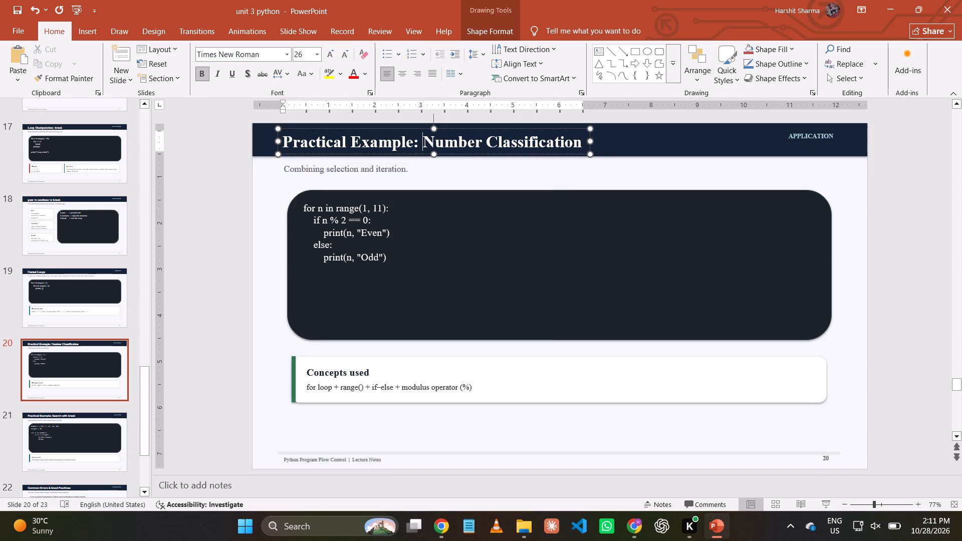
key(ctrl+a)
click(331, 59)
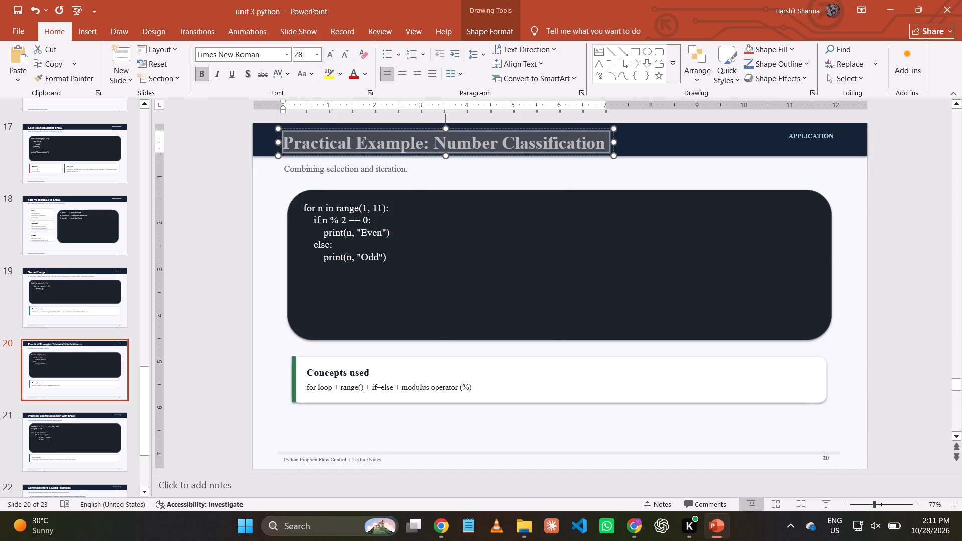
click(334, 167)
key(ctrl+a)
click(325, 54)
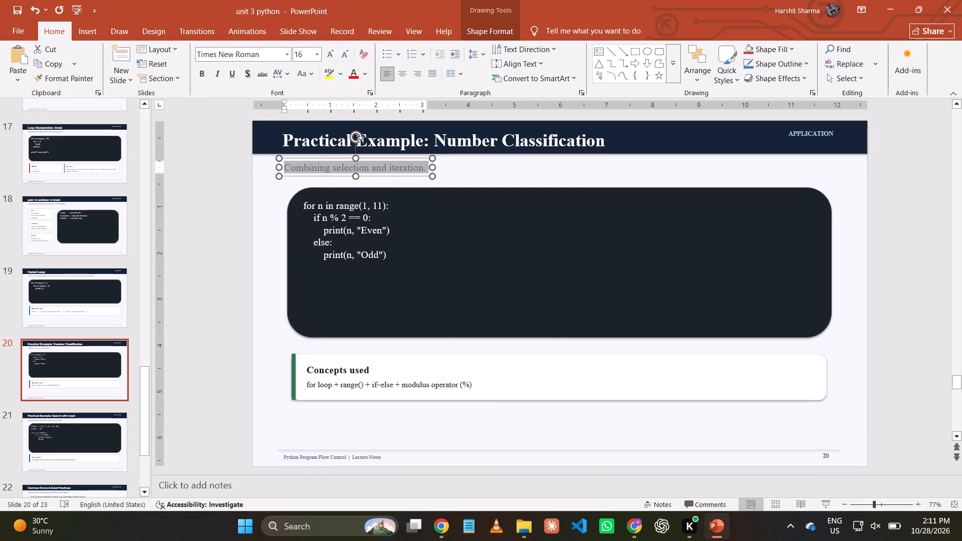
Set the code text in slide 20's dark block to 20 pt.
click(345, 229)
key(ctrl+a)
click(316, 55)
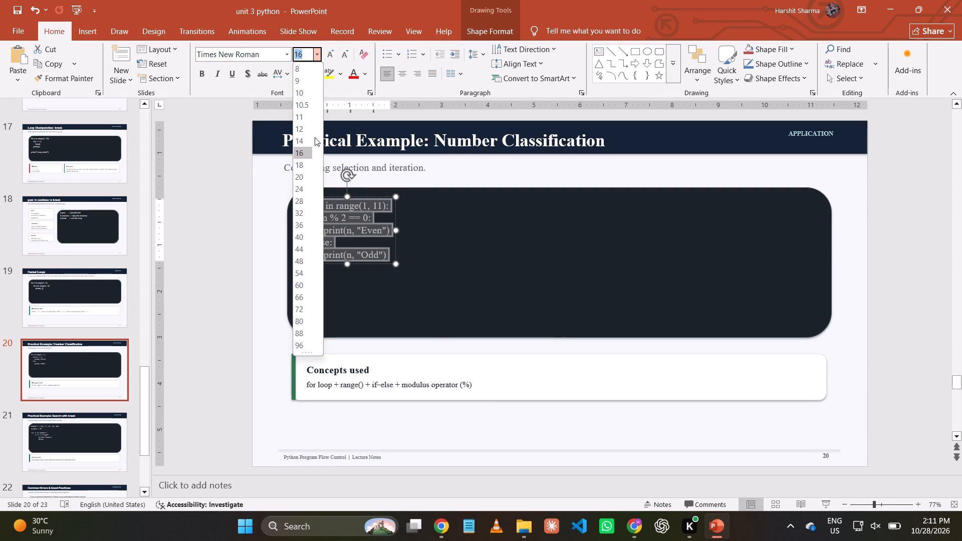
click(301, 181)
Increase the text in slide 20's Concepts used card to 16 pt and save the presentation.
click(329, 373)
key(ctrl+a)
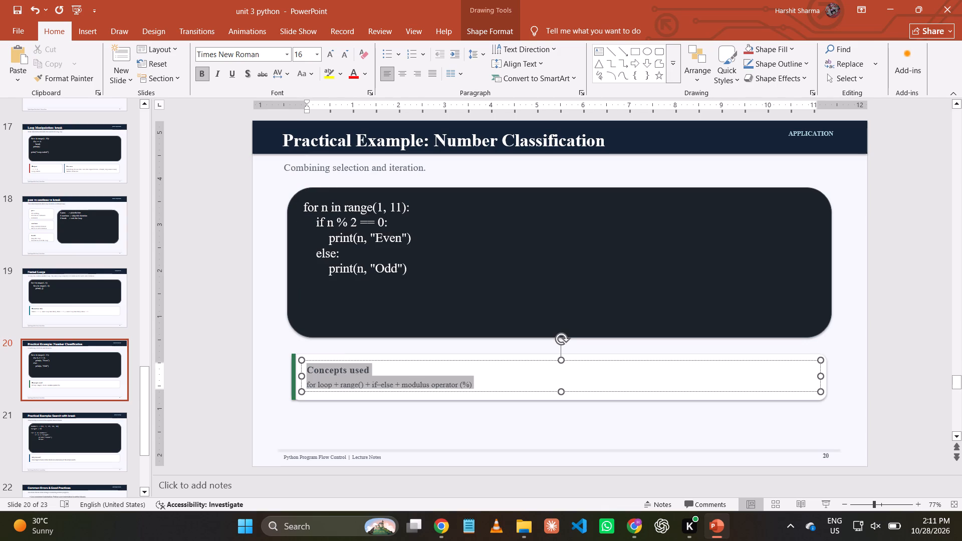
double_click(328, 56)
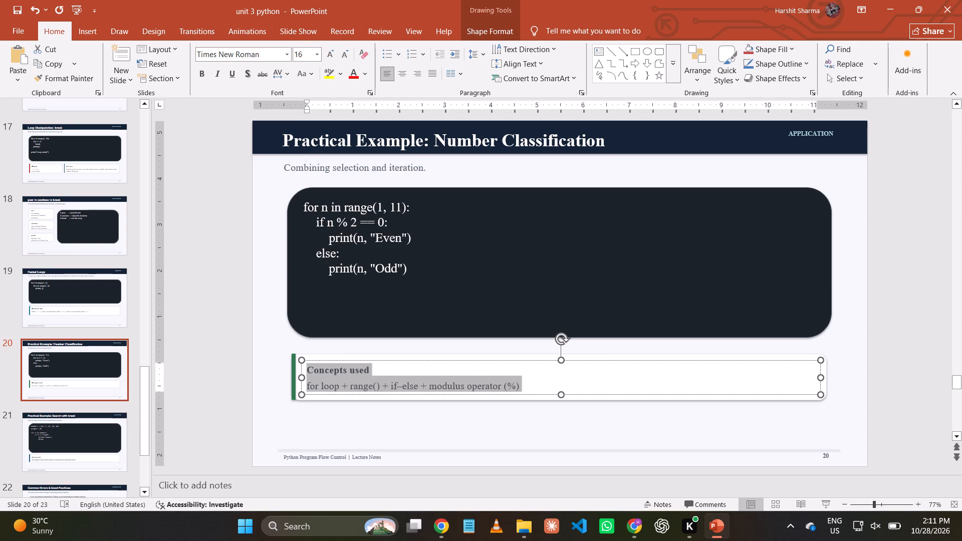
click(279, 285)
key(ctrl+s)
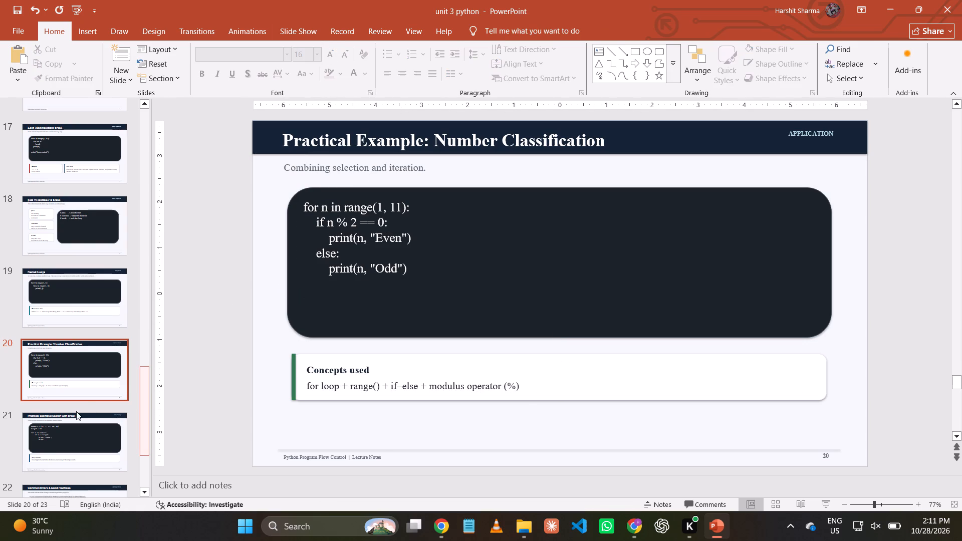
On slide 21, set the Search with break title to 28 pt and the subtitle line to 16 pt.
click(72, 432)
click(277, 238)
key(ctrl+a)
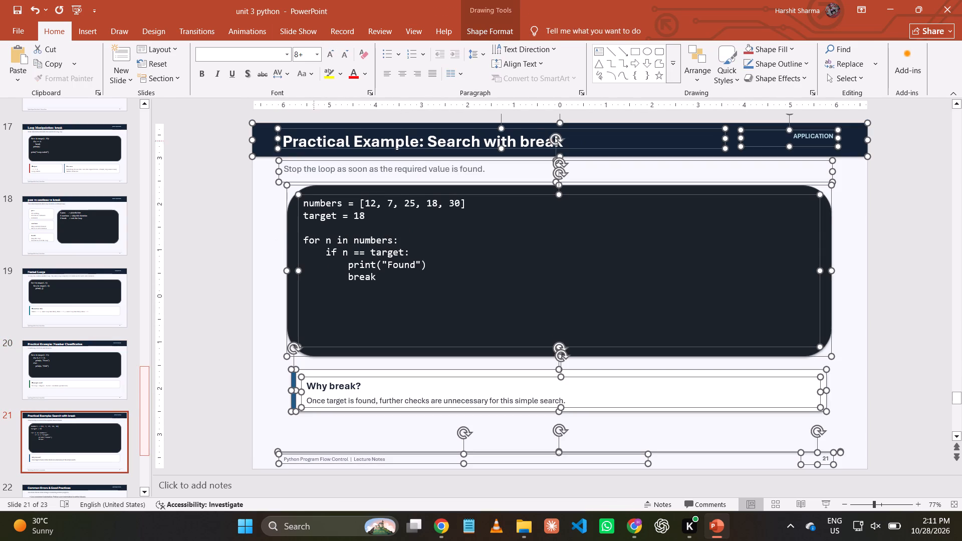
click(322, 146)
key(ctrl+a)
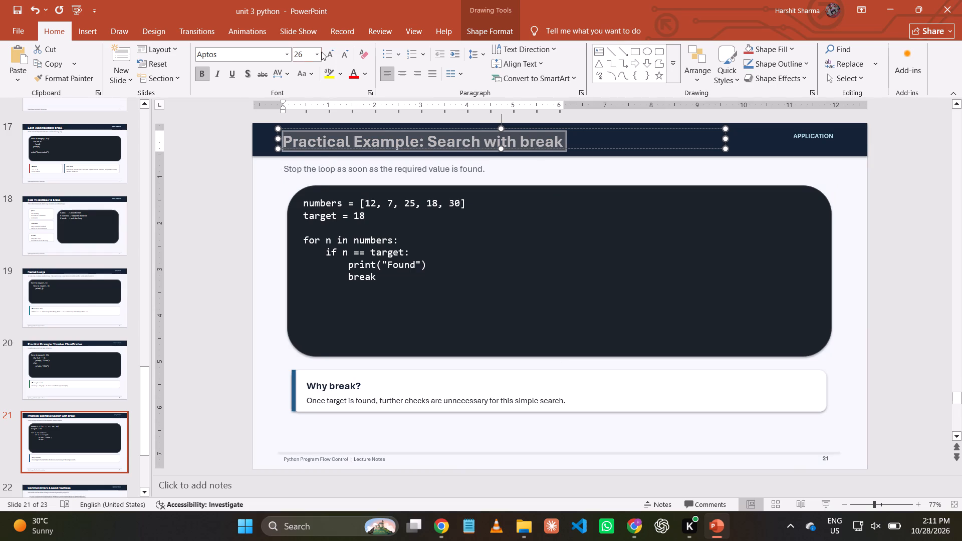
click(317, 53)
click(300, 182)
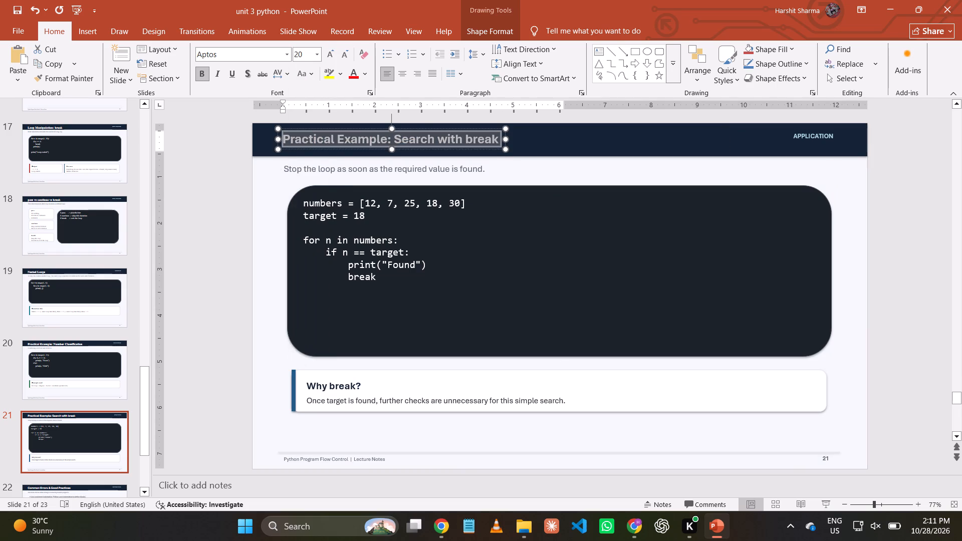
click(318, 57)
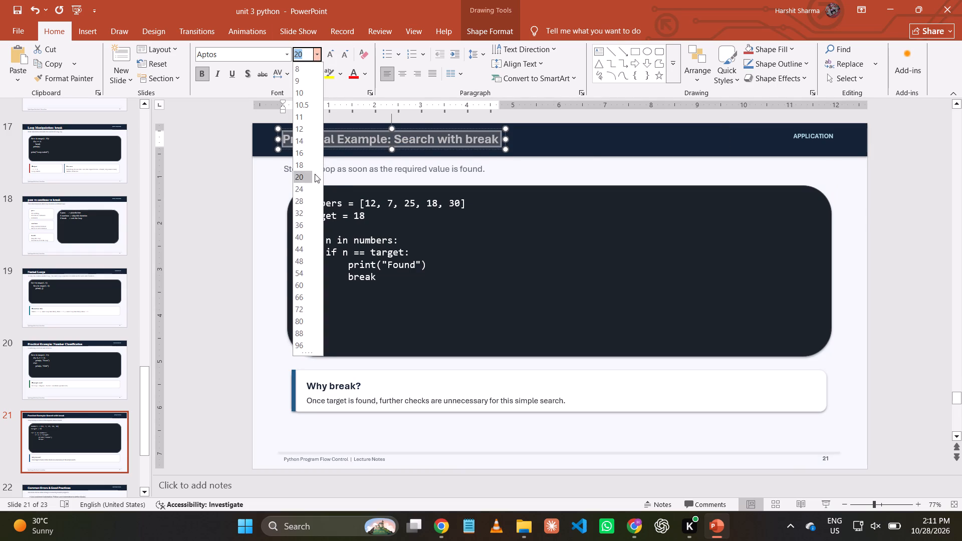
click(305, 201)
click(333, 168)
key(ctrl+a)
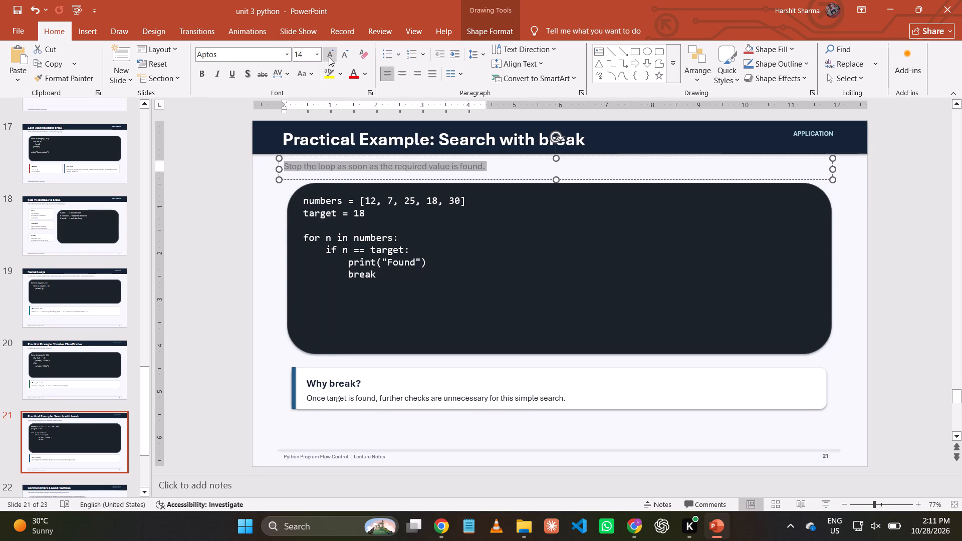
click(317, 59)
click(306, 152)
Set the code text in slide 21's dark block to 20 pt.
click(334, 228)
key(ctrl+a)
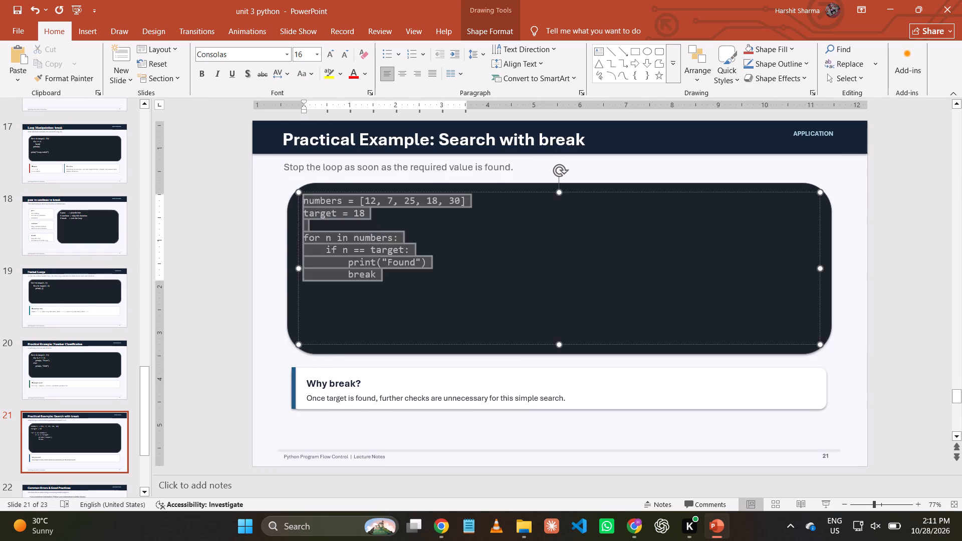
click(315, 58)
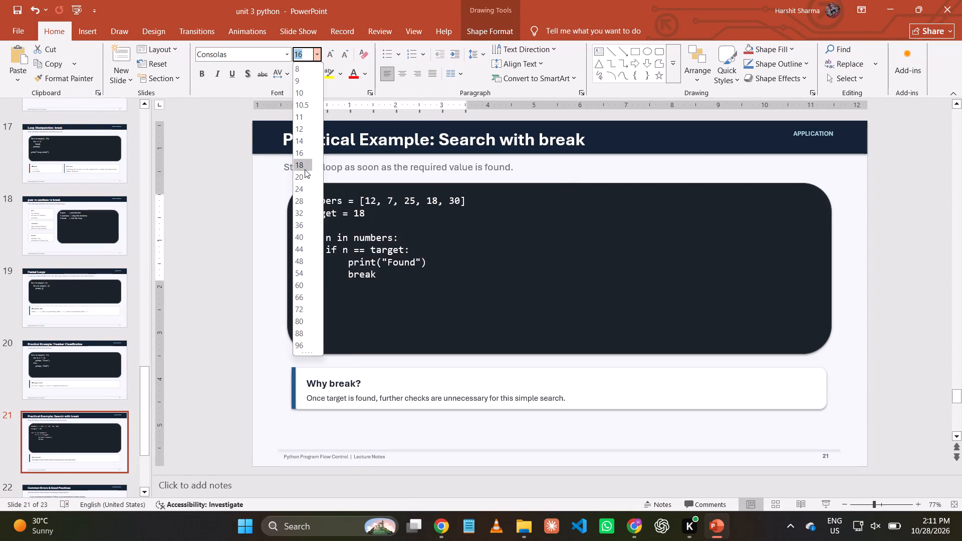
click(305, 174)
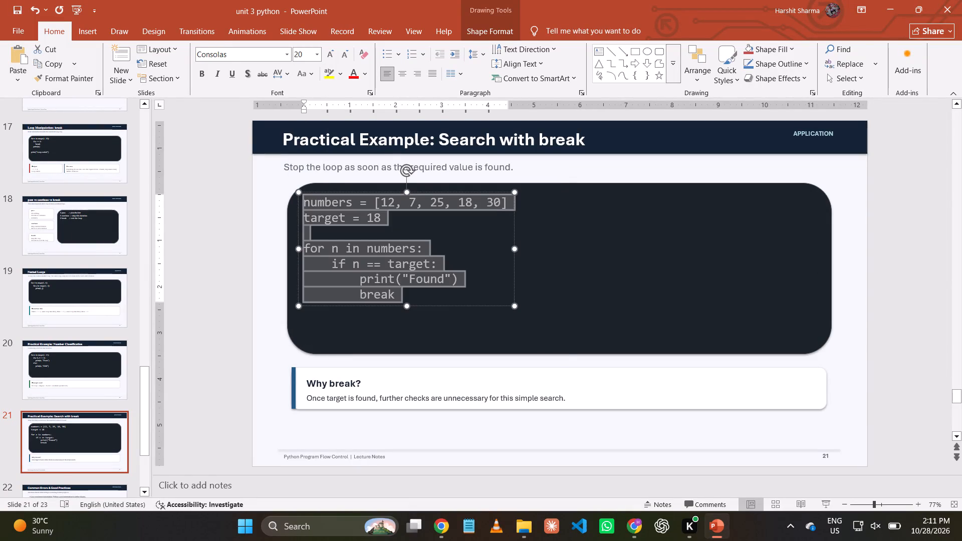
Set the text in slide 21's Why break? card to 20 pt, nudge it up inside the card, and save.
click(333, 385)
key(ctrl+a)
click(318, 56)
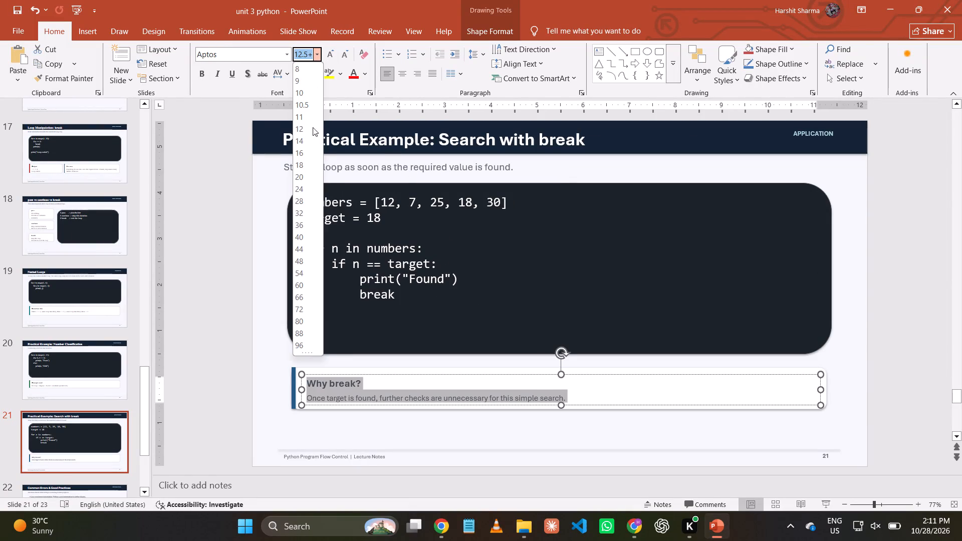
click(298, 175)
click(265, 234)
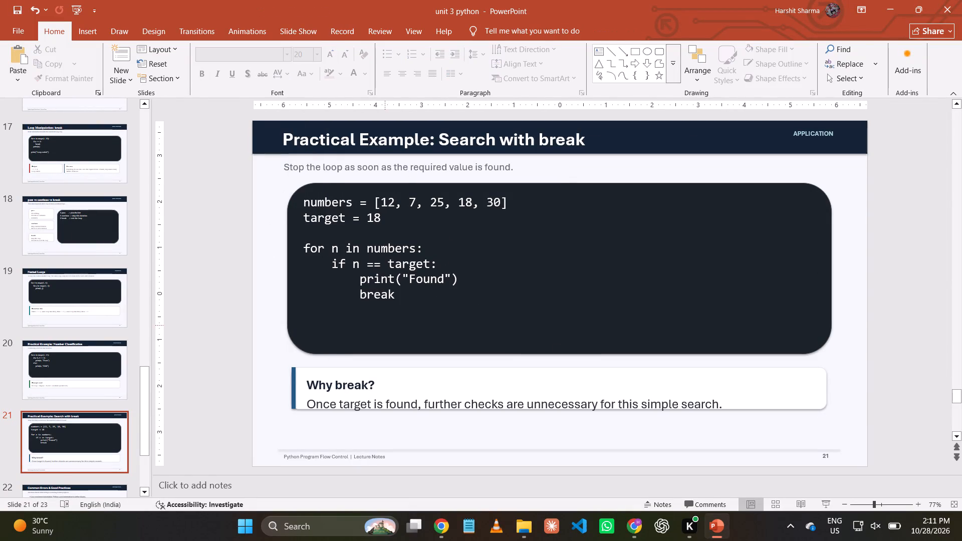
click(394, 376)
drag(447, 374, 446, 368)
click(266, 220)
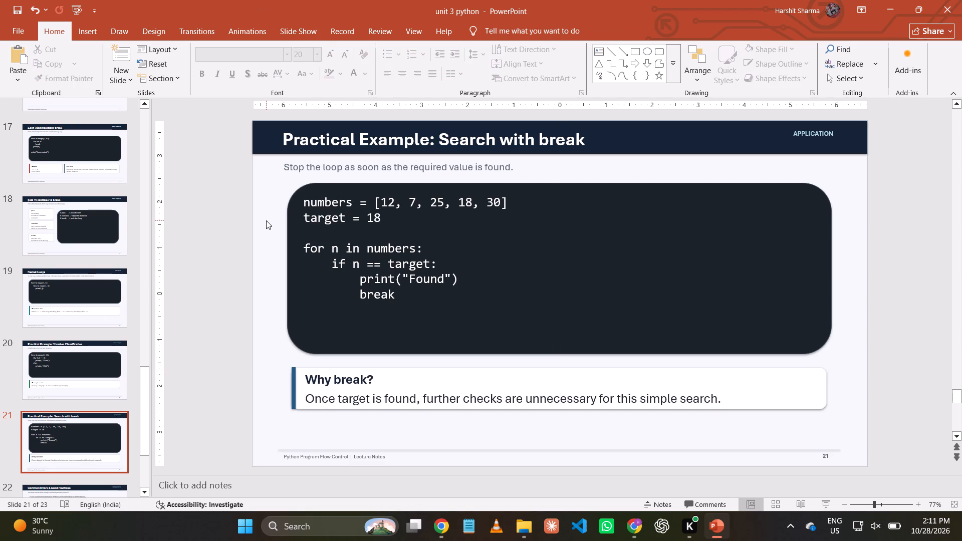
key(ctrl+s)
Apply Times New Roman to all the text on slide 21.
key(ctrl+a)
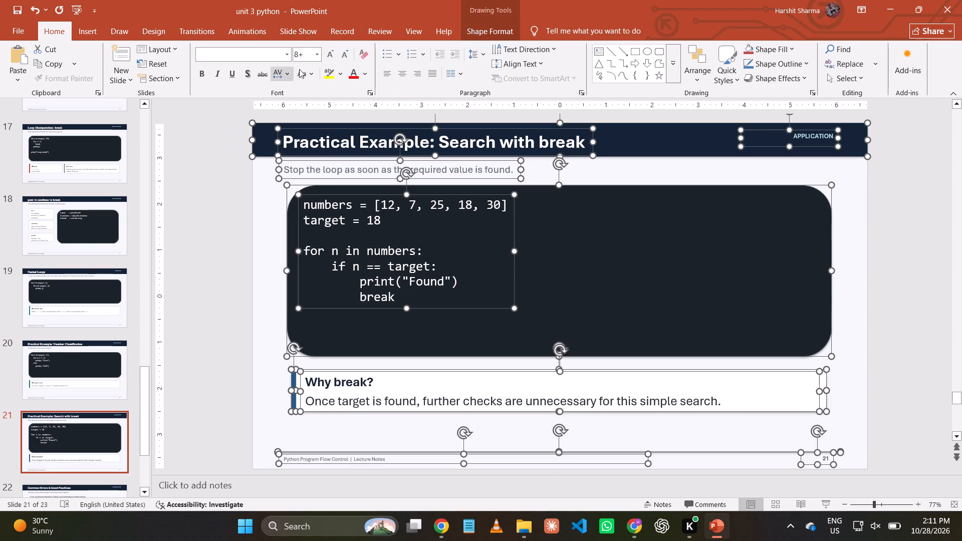
click(286, 56)
click(267, 130)
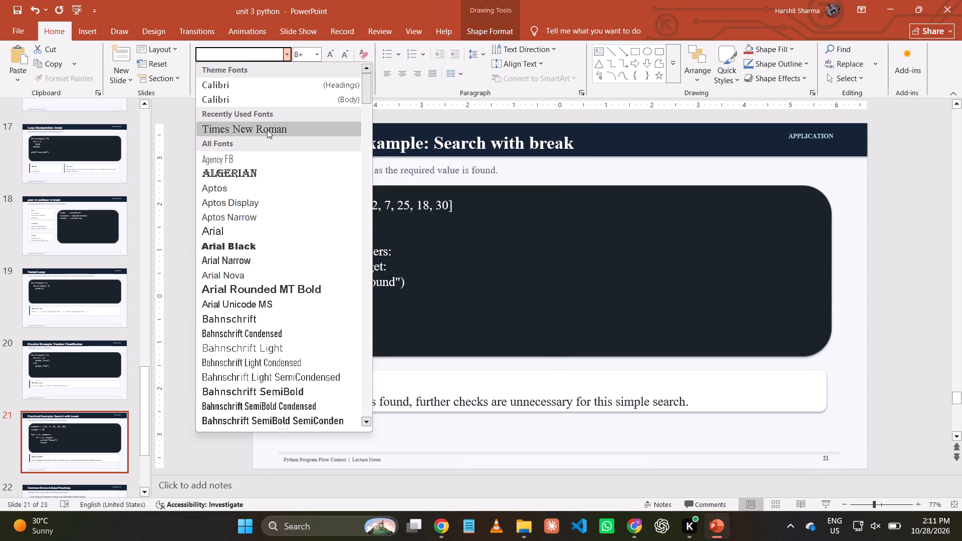
Set slide 21's APPLICATION label to 11 pt.
click(810, 132)
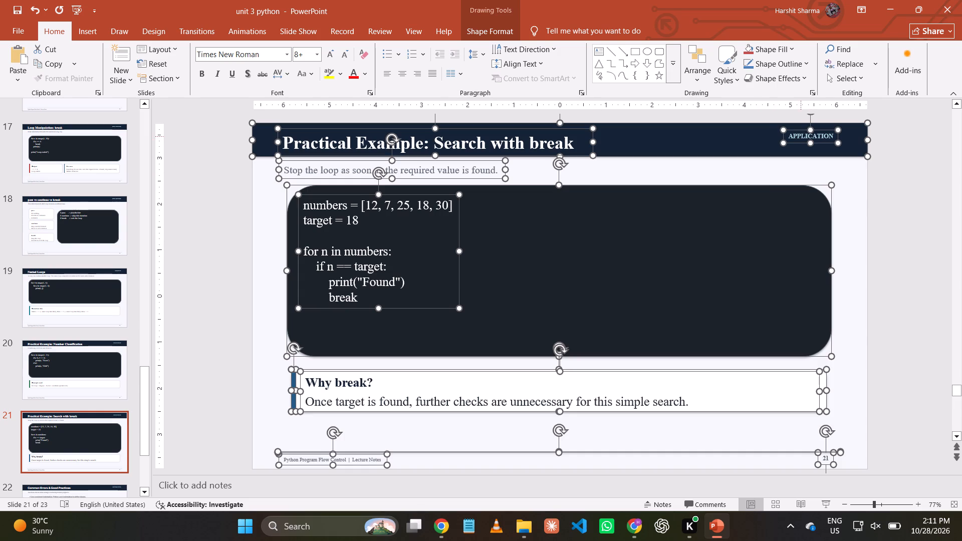
click(800, 136)
key(ctrl+a)
click(326, 56)
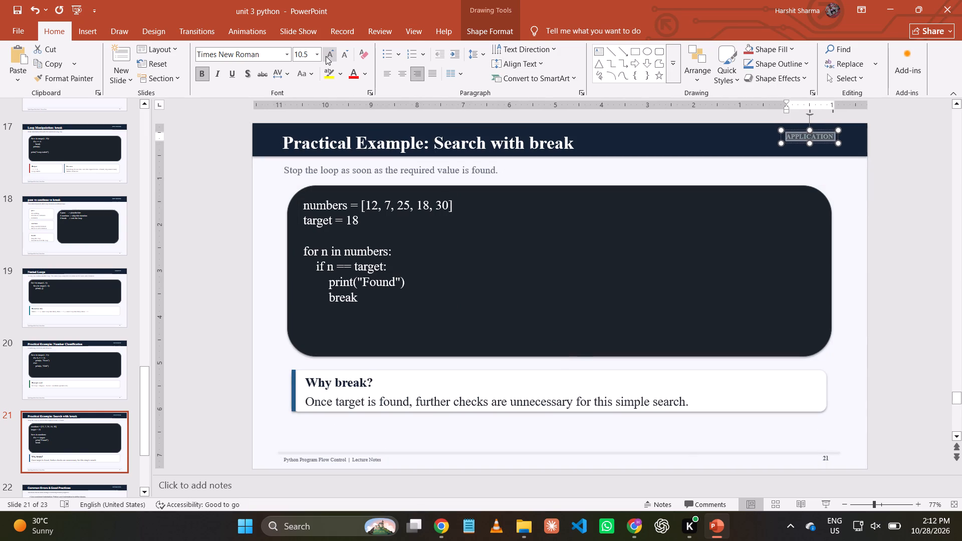
click(327, 49)
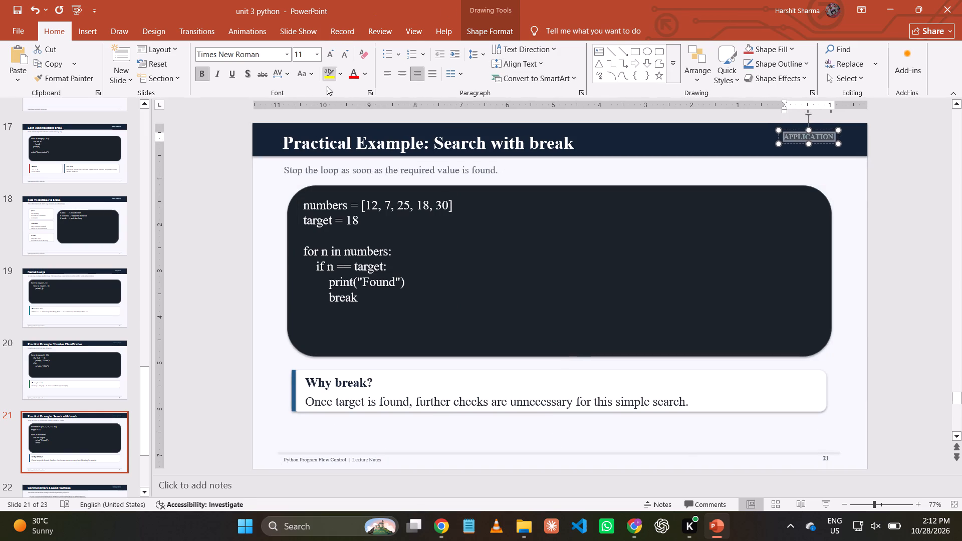
On slide 22, set the Common Errors & Good Practices title to 28 pt and slightly enlarge the BEST PRACTICES label.
scroll(71, 383, down, 5)
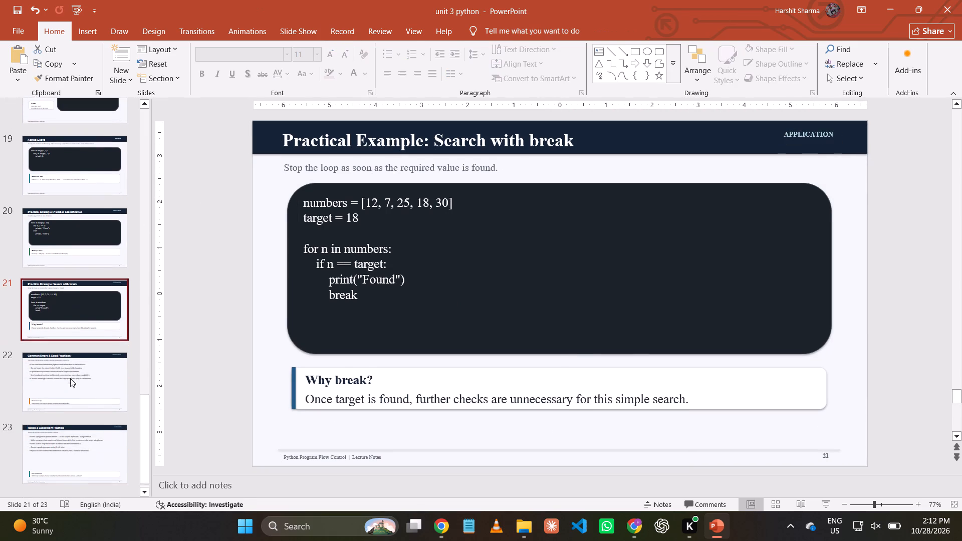
click(54, 377)
click(279, 241)
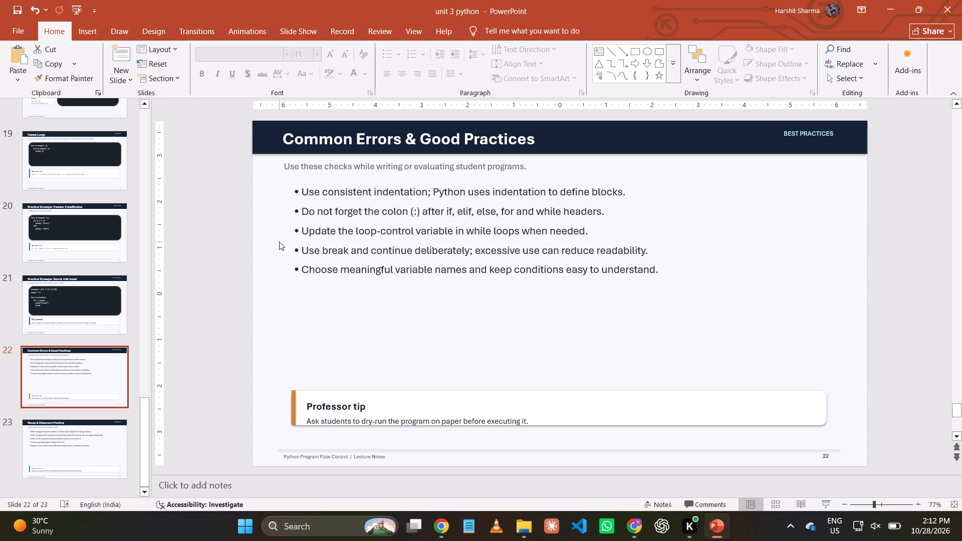
key(ctrl+a)
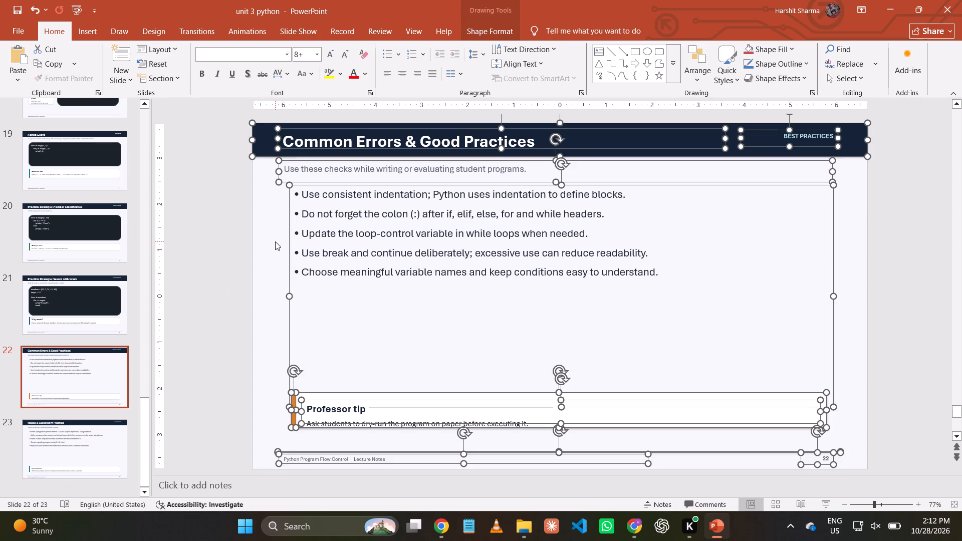
click(337, 140)
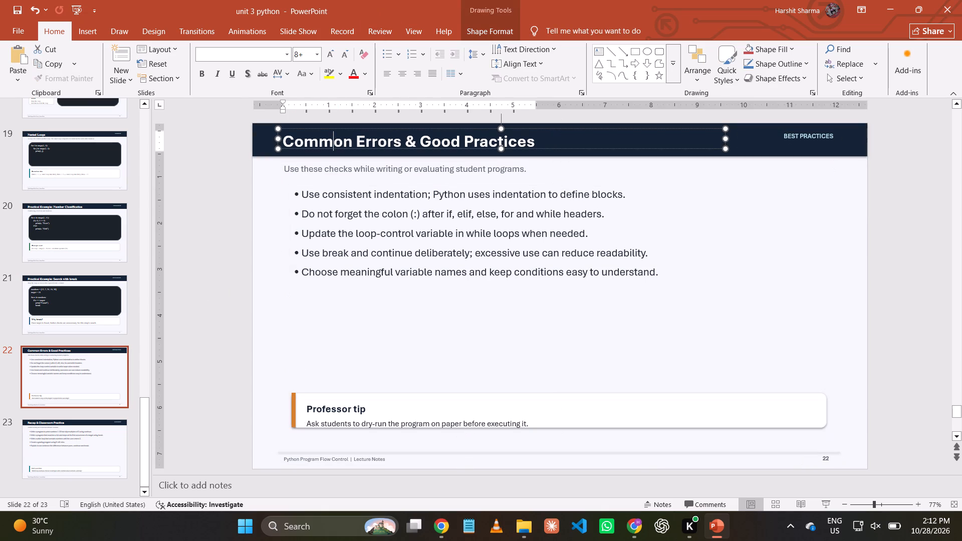
key(ctrl+a)
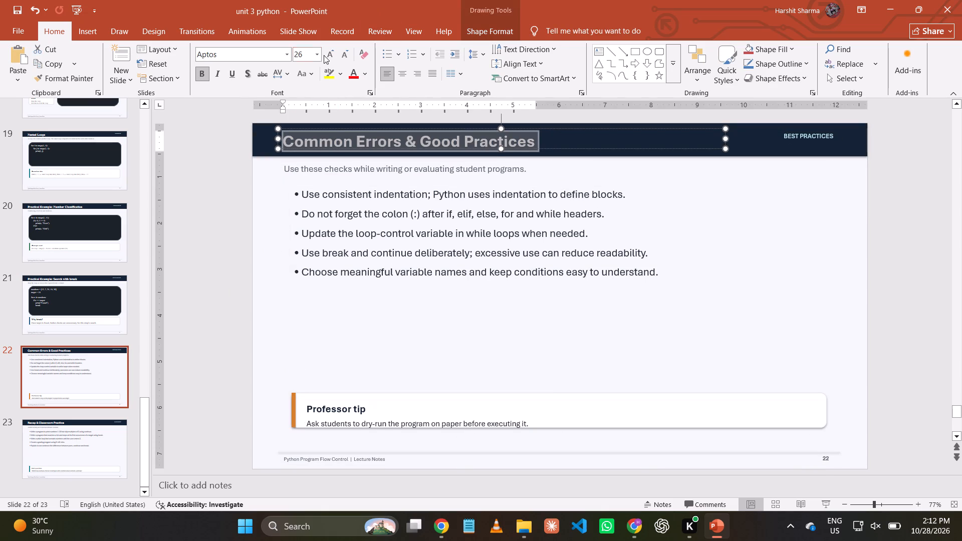
click(333, 46)
click(335, 51)
click(805, 133)
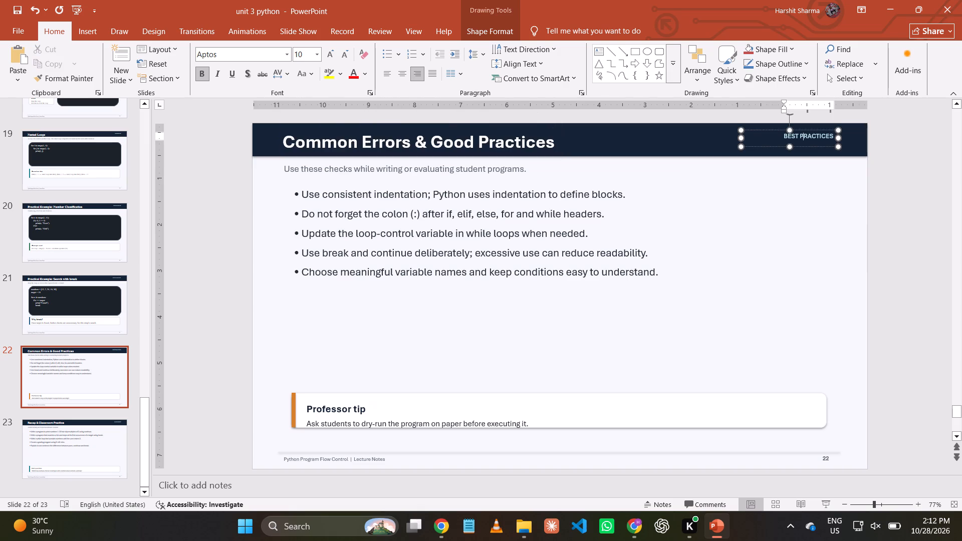
key(ctrl+a)
double_click(323, 56)
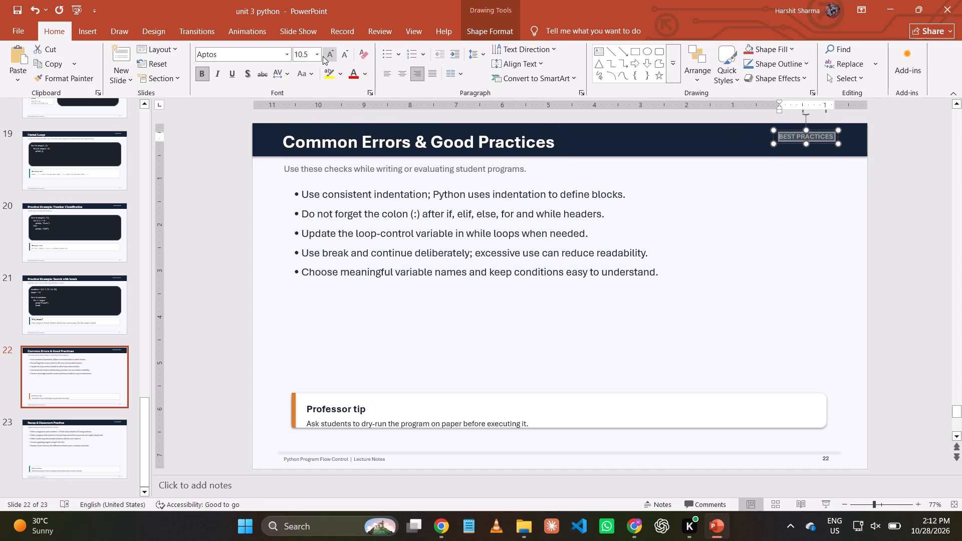
Set slide 22's bullet list to 20 pt and its subtitle line to 16 pt.
click(319, 196)
key(ctrl+a)
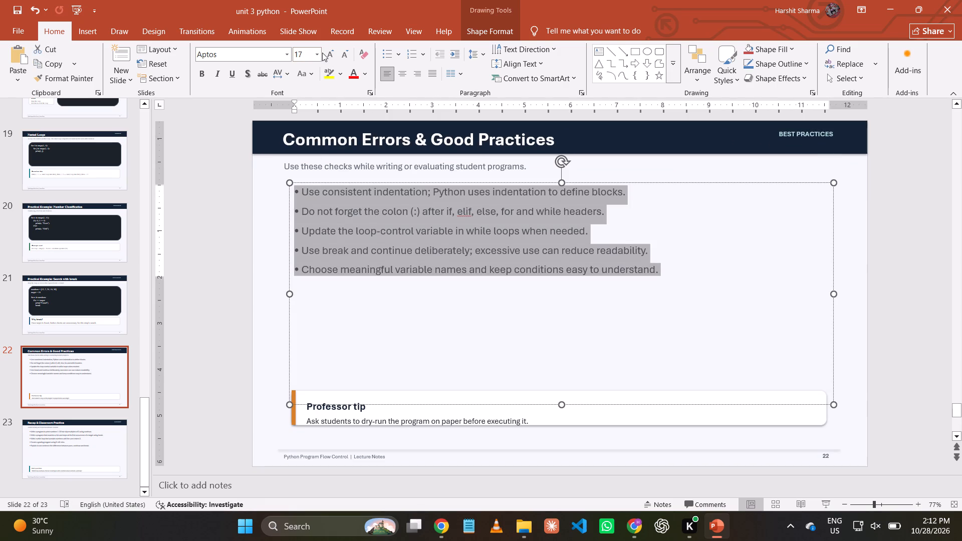
click(322, 53)
click(327, 53)
click(320, 57)
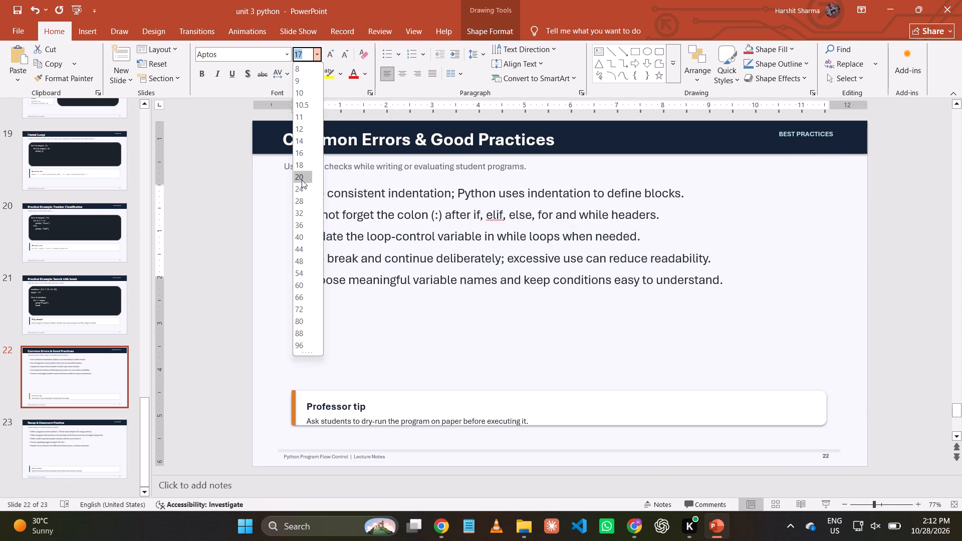
click(302, 180)
click(357, 162)
key(ctrl+a)
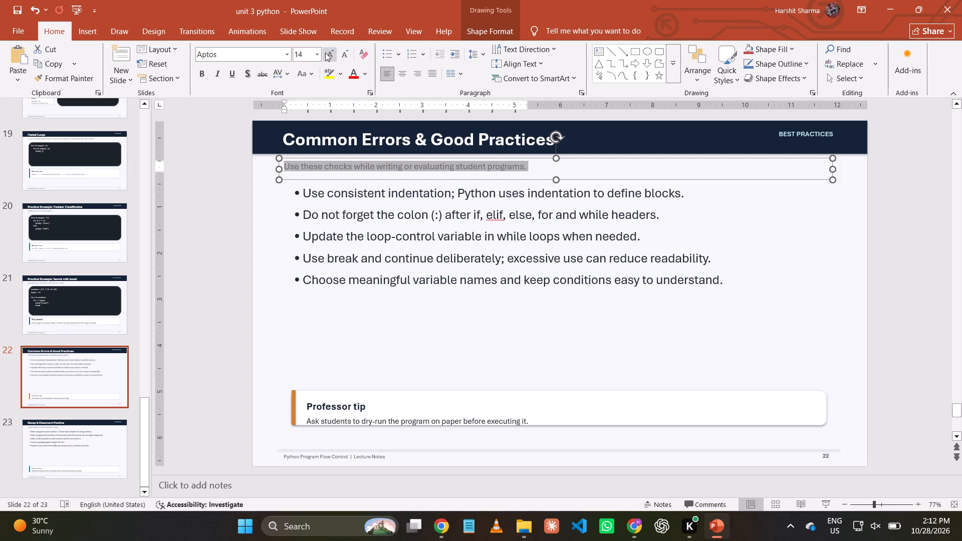
click(327, 53)
Delete slide 22's Professor tip card, including its text, white background and orange accent bar, and save the presentation.
click(348, 410)
key(ctrl+a)
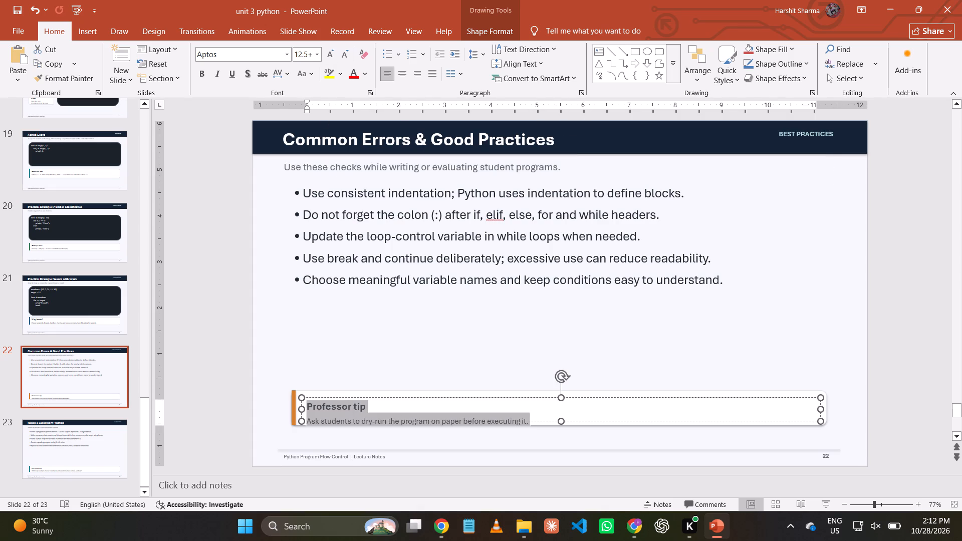
key(Delete)
click(490, 393)
key(Delete)
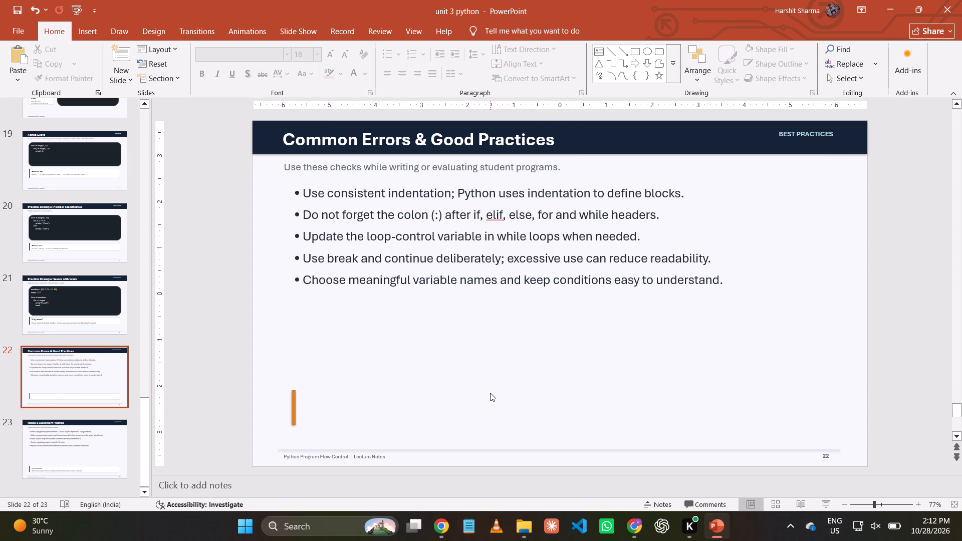
click(490, 393)
key(Delete)
click(292, 412)
key(Delete)
key(ctrl+s)
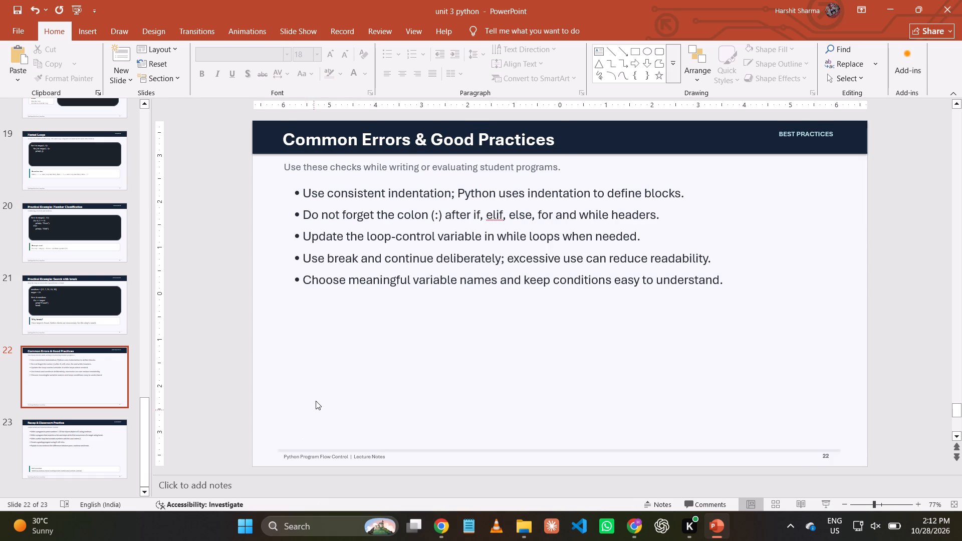
Apply Times New Roman to all the text on slide 22.
click(316, 401)
key(ctrl+a)
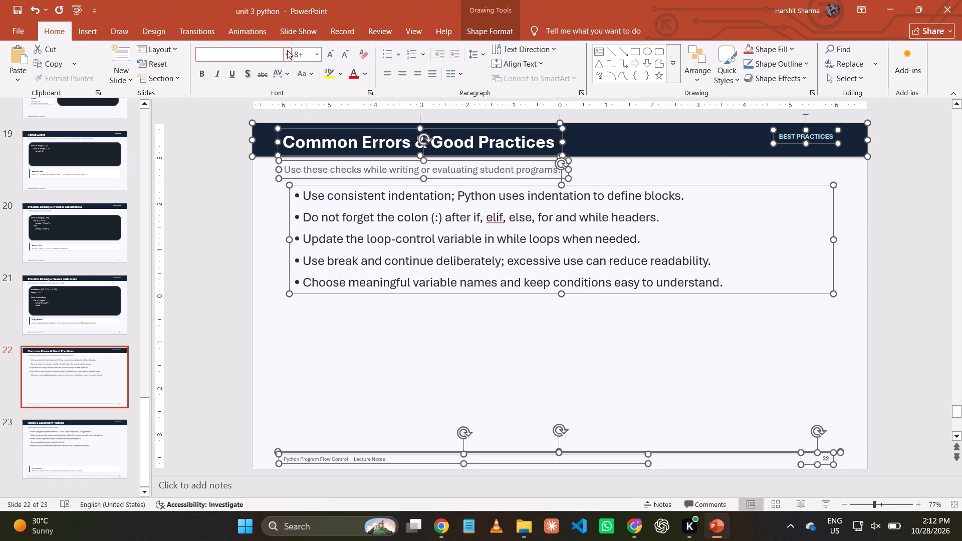
click(287, 50)
click(273, 124)
click(283, 329)
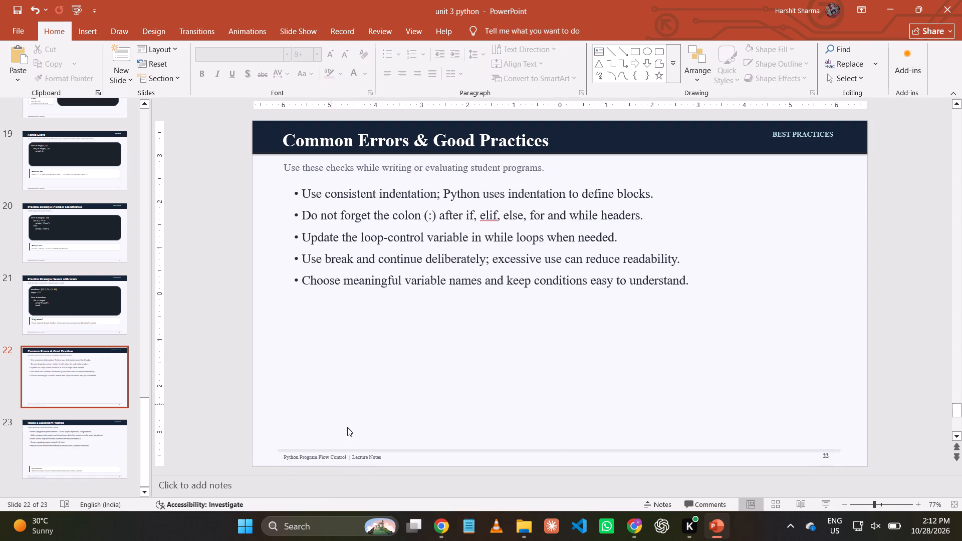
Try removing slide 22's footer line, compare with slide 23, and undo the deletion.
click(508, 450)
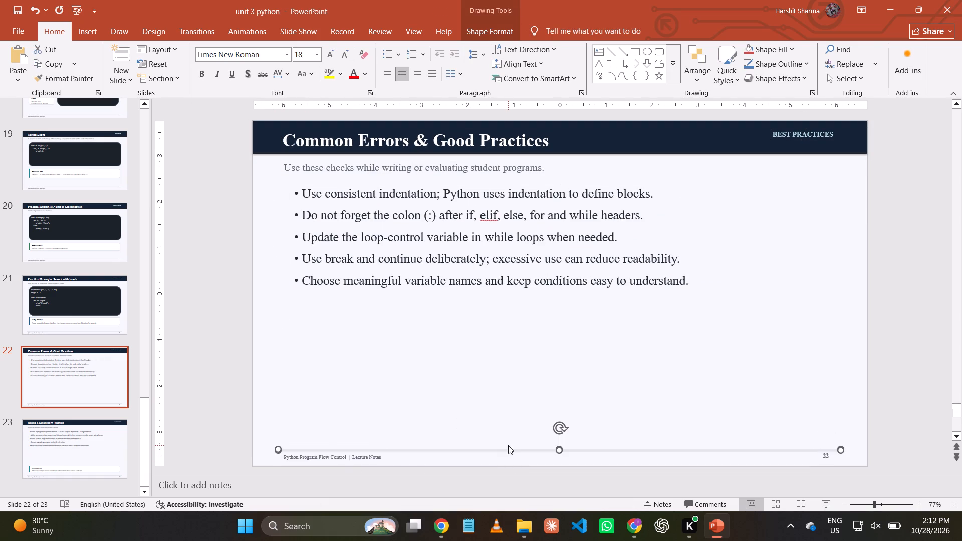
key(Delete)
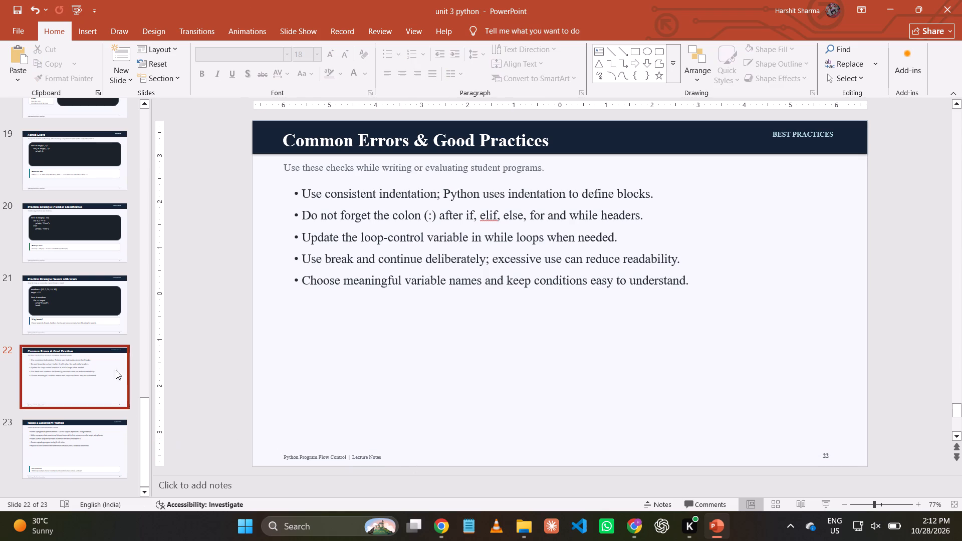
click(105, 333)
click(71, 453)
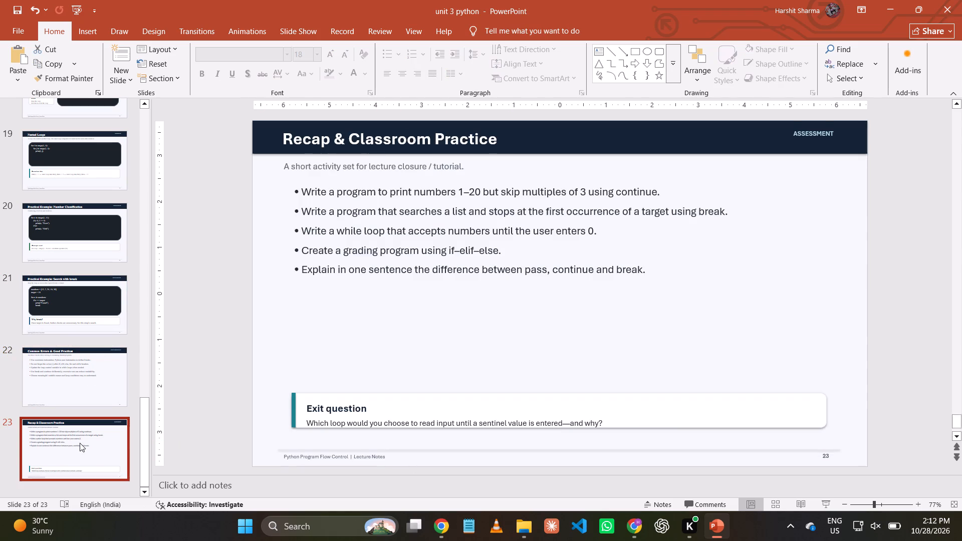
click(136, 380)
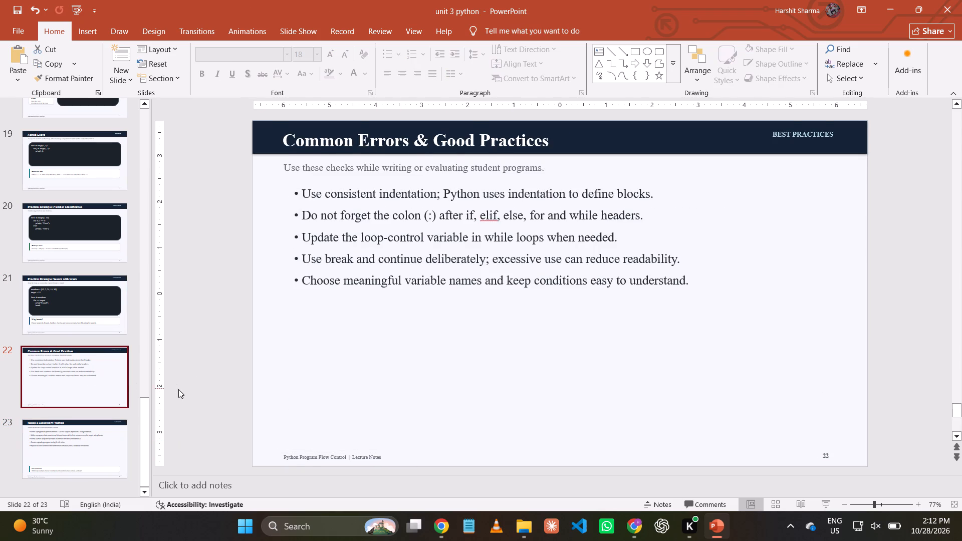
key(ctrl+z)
Save the presentation.
click(330, 400)
key(ctrl+s)
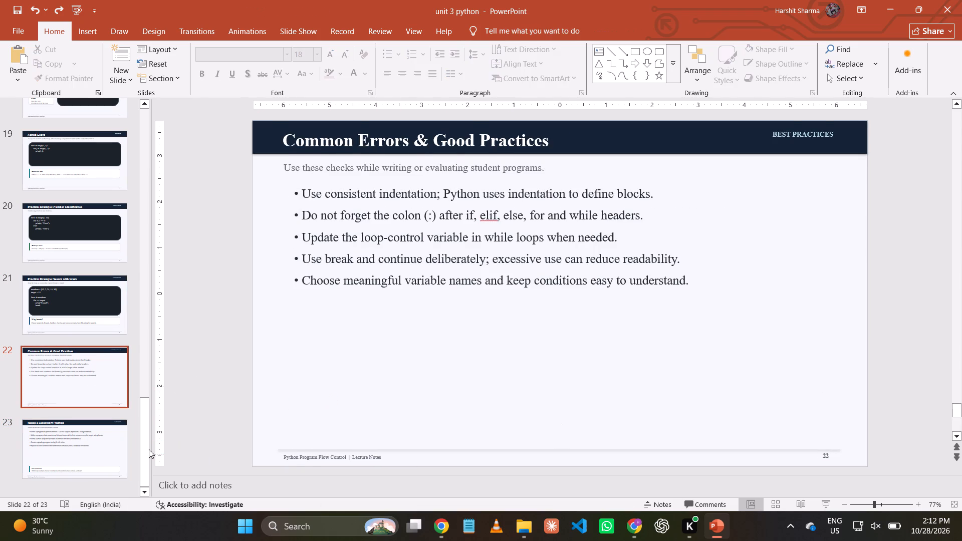
Apply Times New Roman to the Recap & Classroom Practice title on slide 23.
click(86, 432)
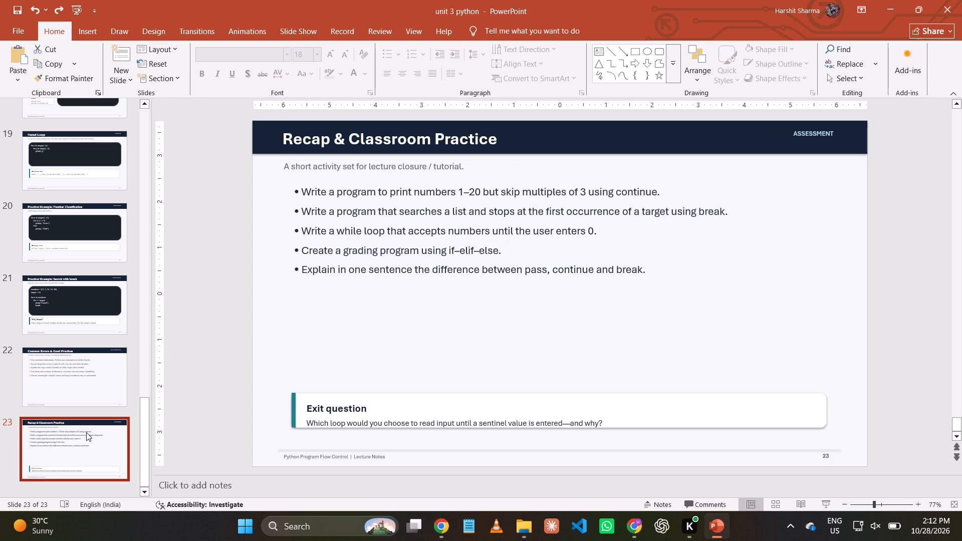
click(295, 146)
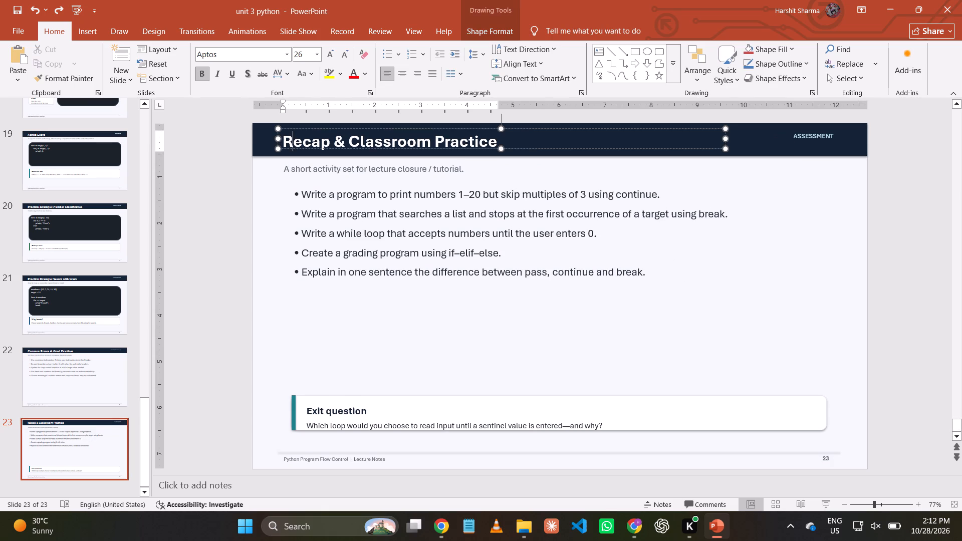
key(ctrl+a)
click(286, 52)
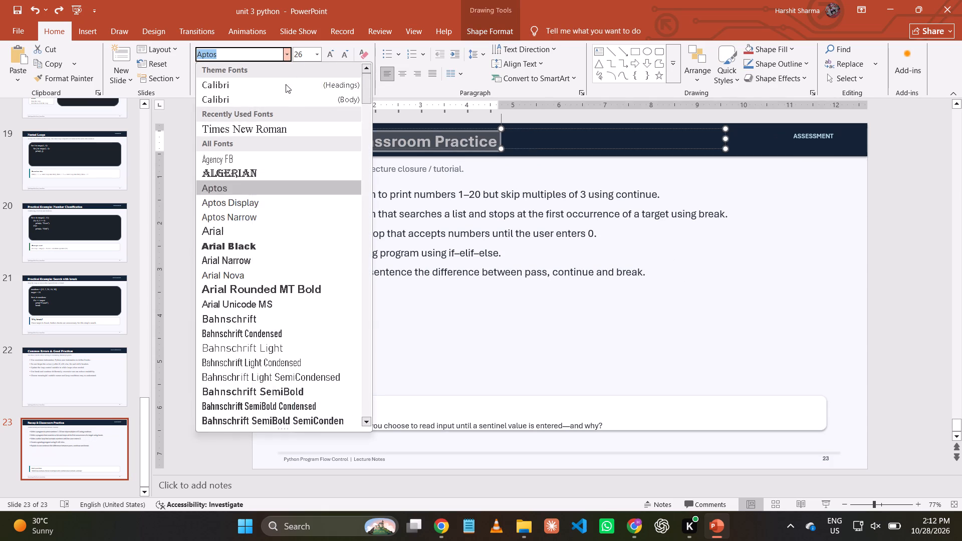
click(281, 124)
Set the bullet list on slide 23 to Times New Roman, 20 pt.
click(323, 192)
key(ctrl+a)
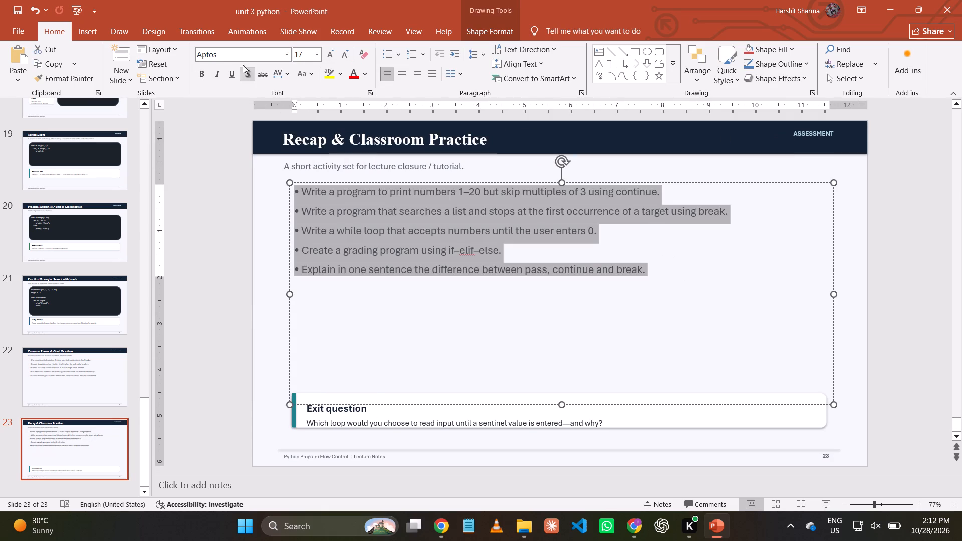
click(287, 56)
click(262, 128)
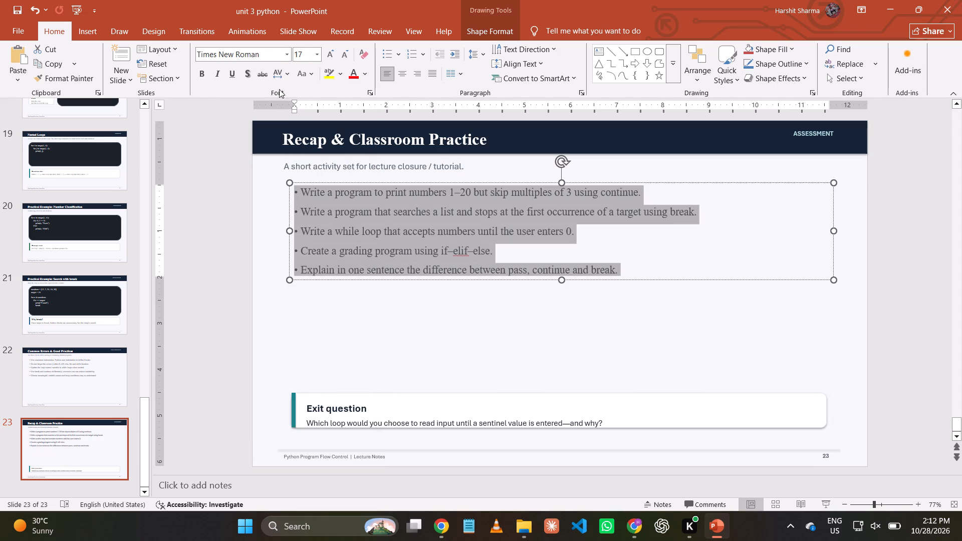
click(314, 56)
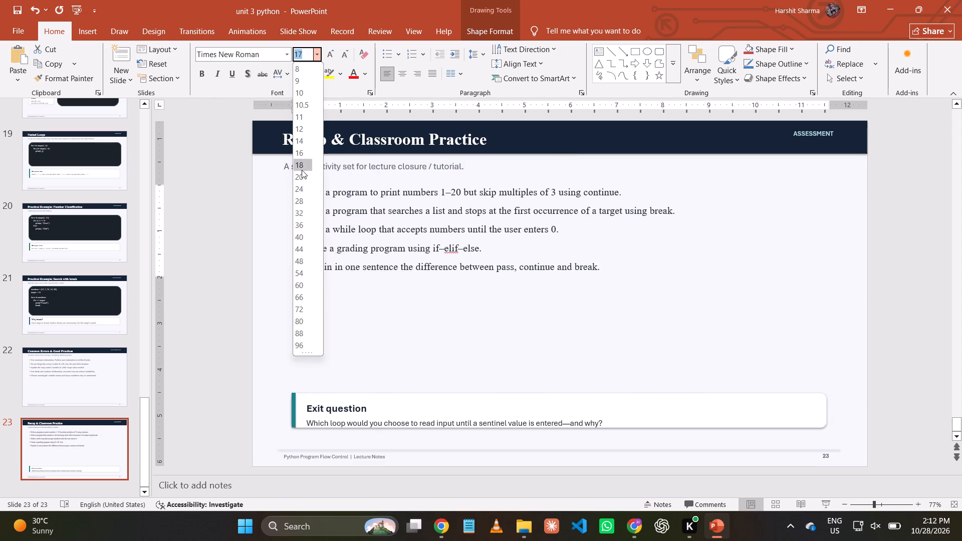
click(301, 180)
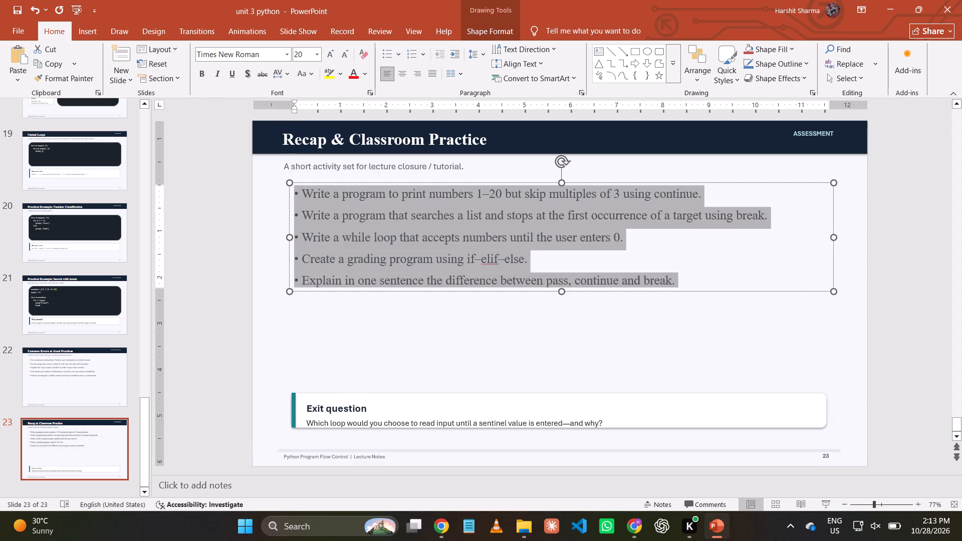
Enlarge the subtitle and the Exit question text on slide 23 to 16 pt.
click(315, 171)
key(ctrl+a)
click(332, 57)
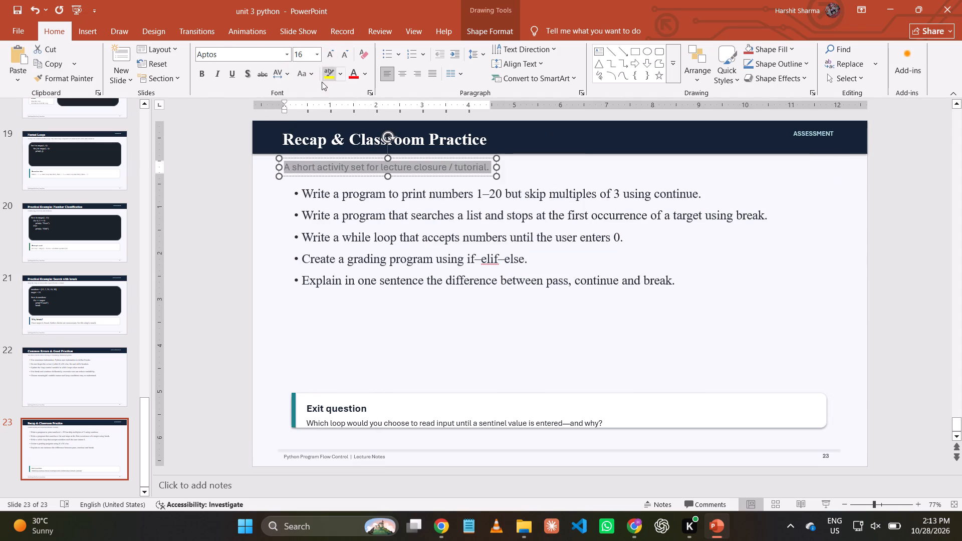
click(322, 413)
key(ctrl+a)
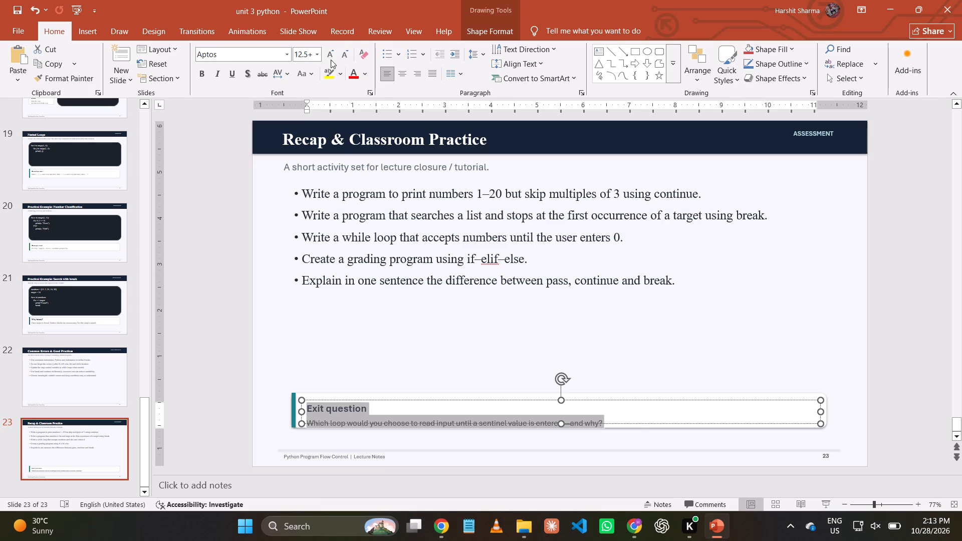
click(328, 48)
click(328, 48)
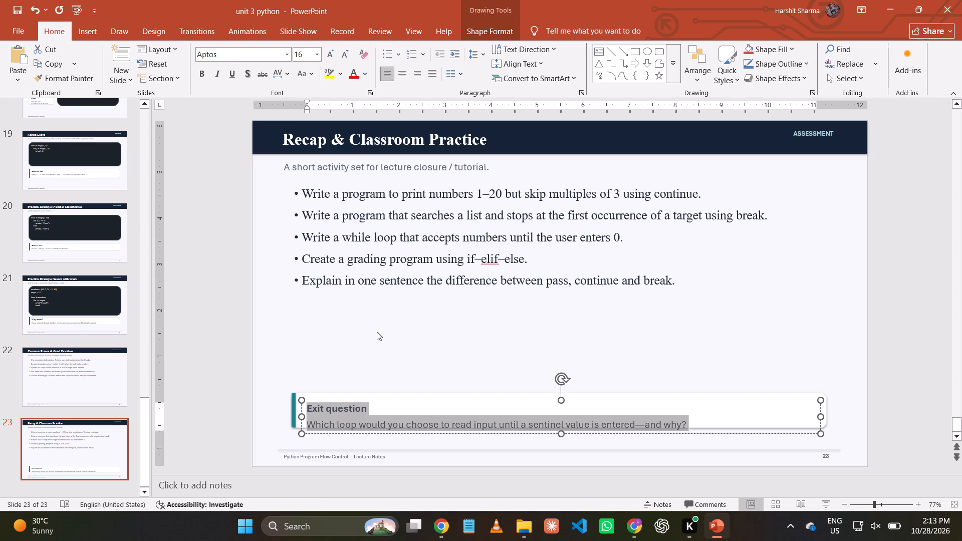
click(379, 346)
Move the Exit question box and its text higher on slide 23, and delete the teal accent bar.
click(425, 392)
drag(425, 392, 425, 362)
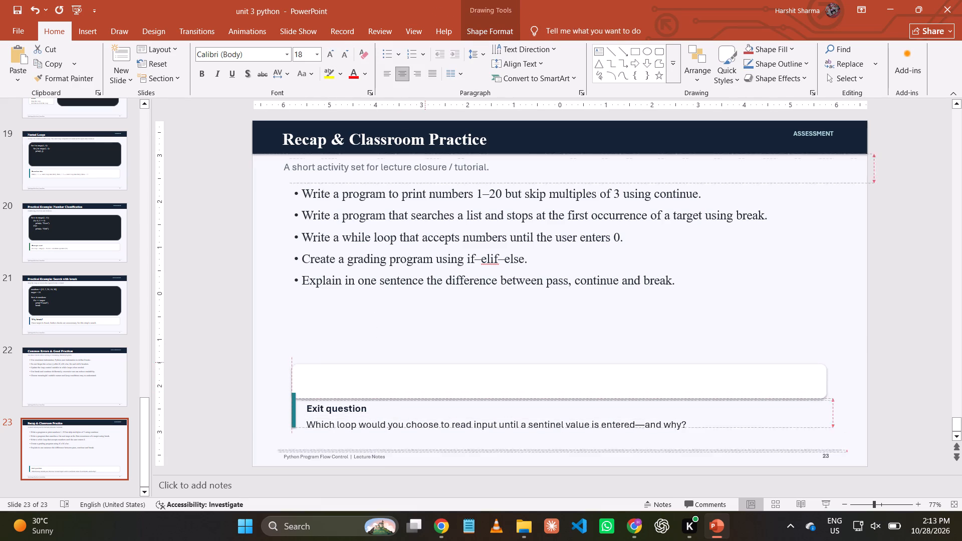
drag(425, 362, 425, 354)
click(295, 407)
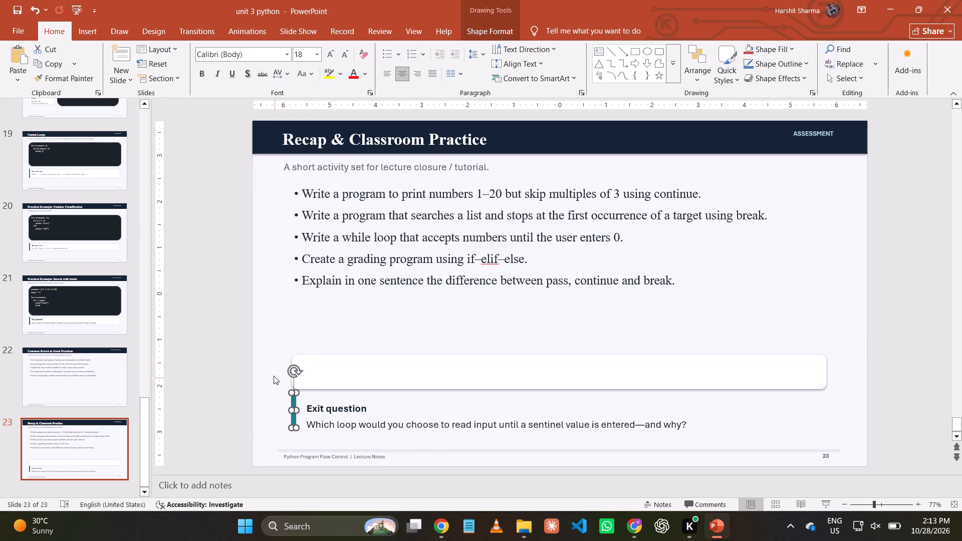
click(274, 376)
drag(291, 410, 297, 384)
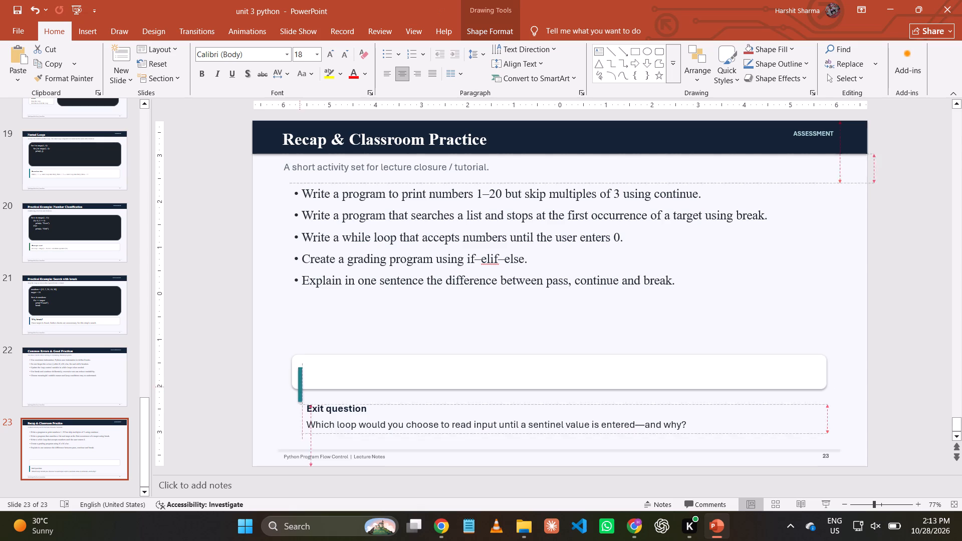
drag(297, 384, 291, 370)
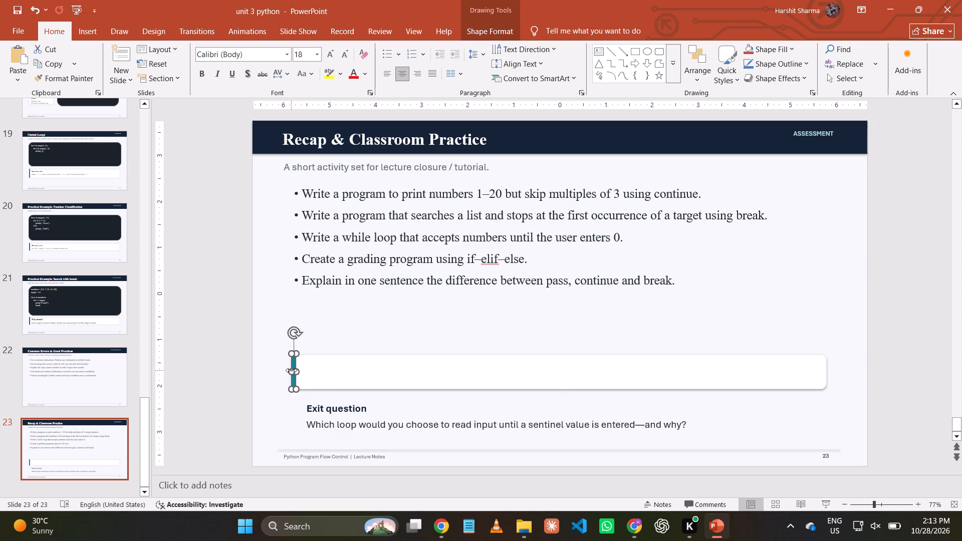
key(Delete)
click(368, 425)
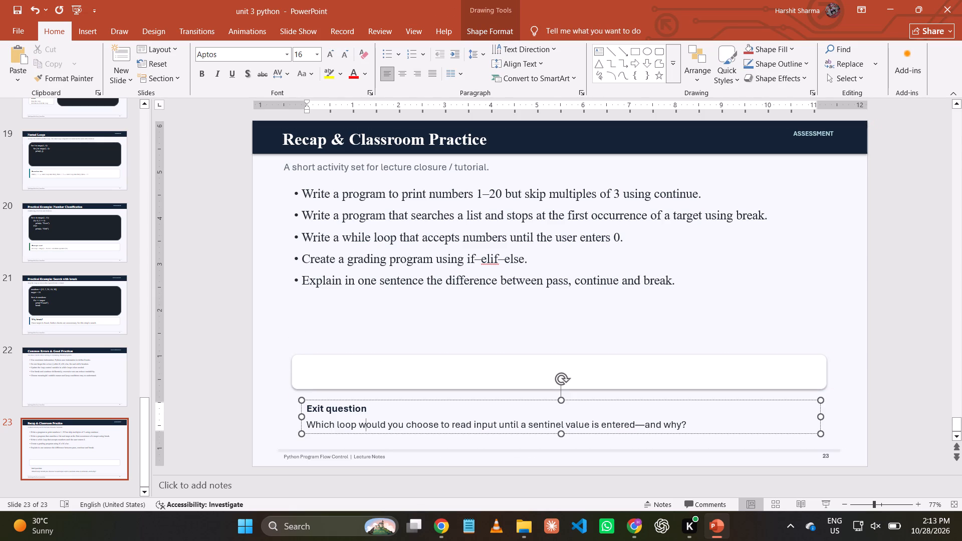
drag(416, 401, 407, 357)
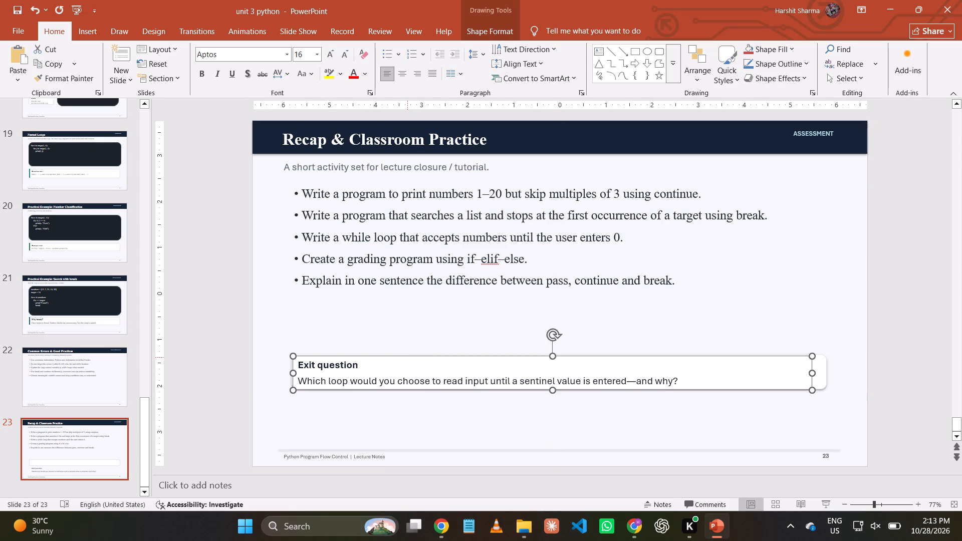
Apply Times New Roman to all the text on slide 23.
click(408, 324)
key(ctrl+a)
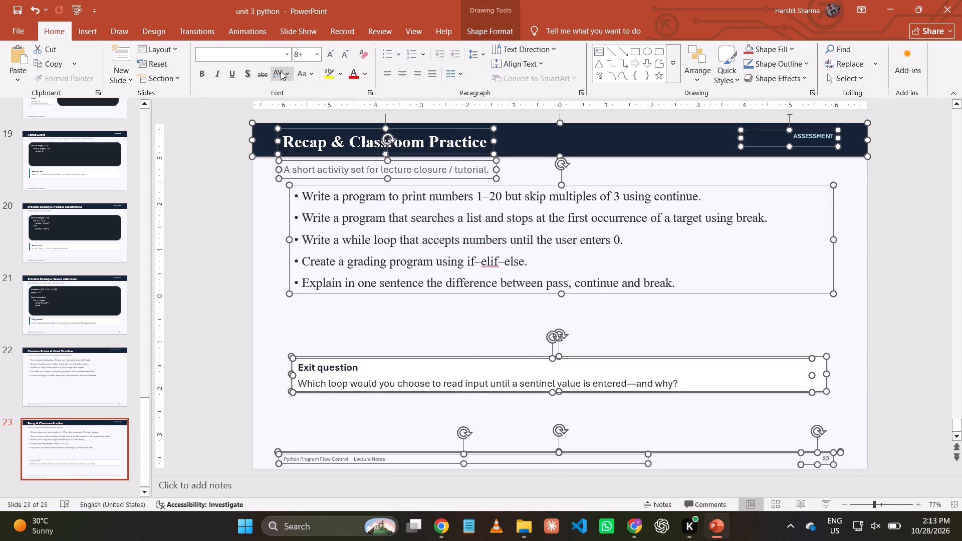
click(289, 59)
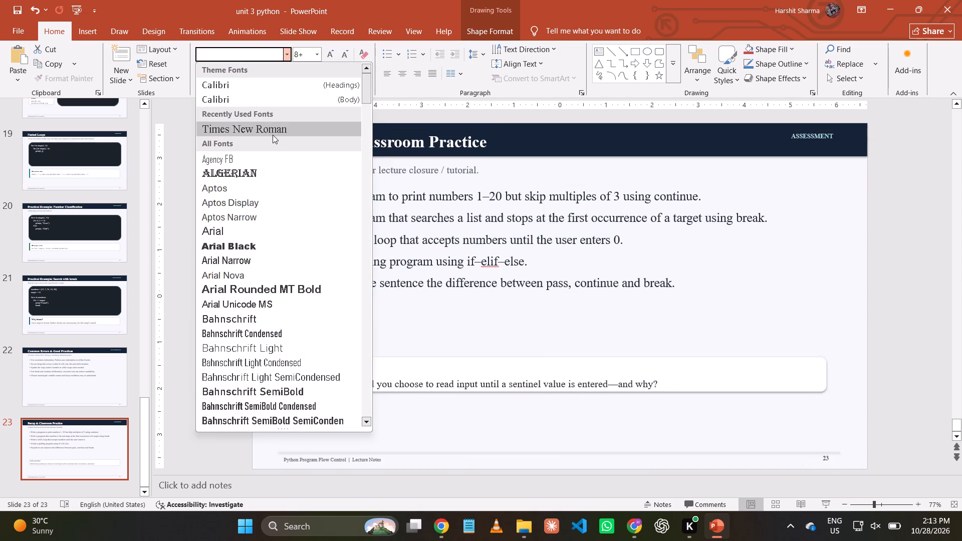
click(273, 134)
Enlarge the ASSESSMENT label in slide 23's header to 12 pt.
click(811, 137)
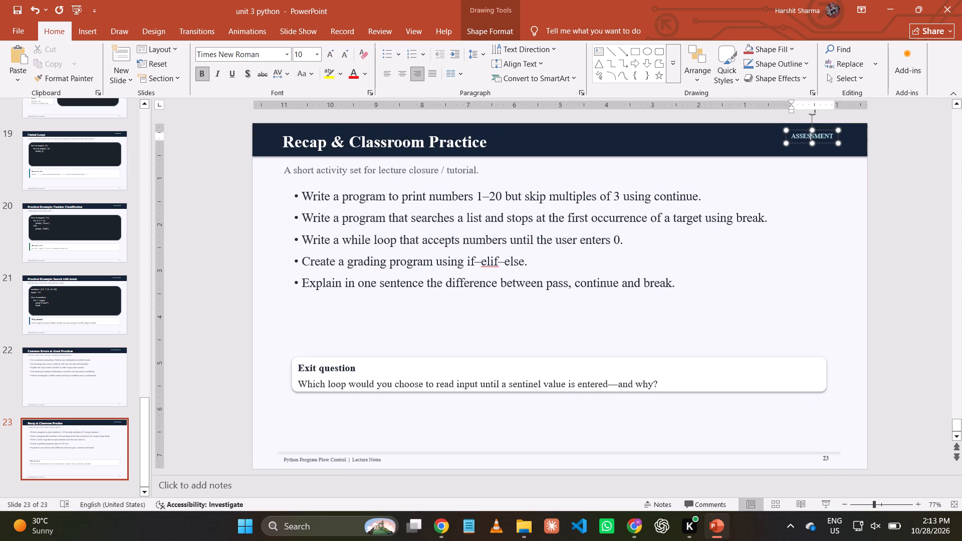
key(ctrl+a)
click(325, 55)
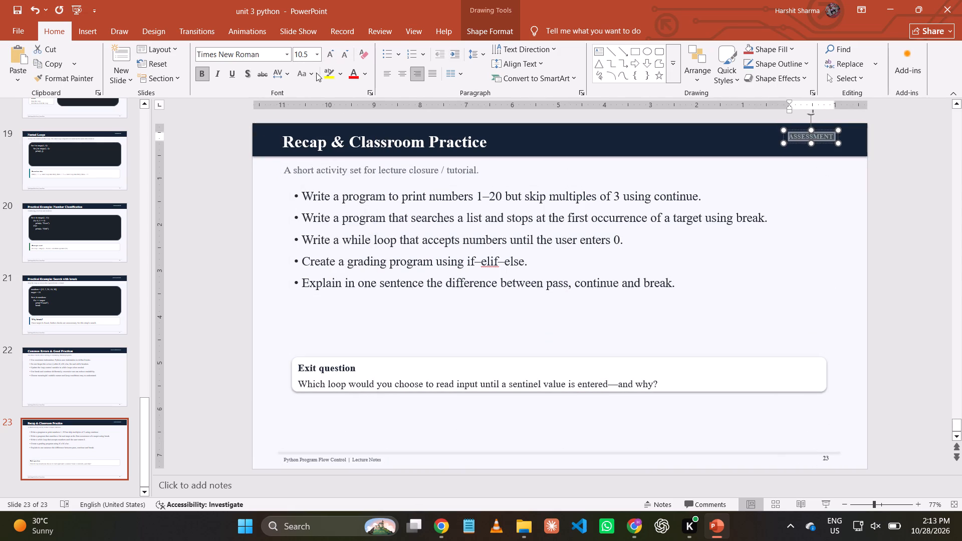
click(330, 46)
click(330, 51)
click(330, 51)
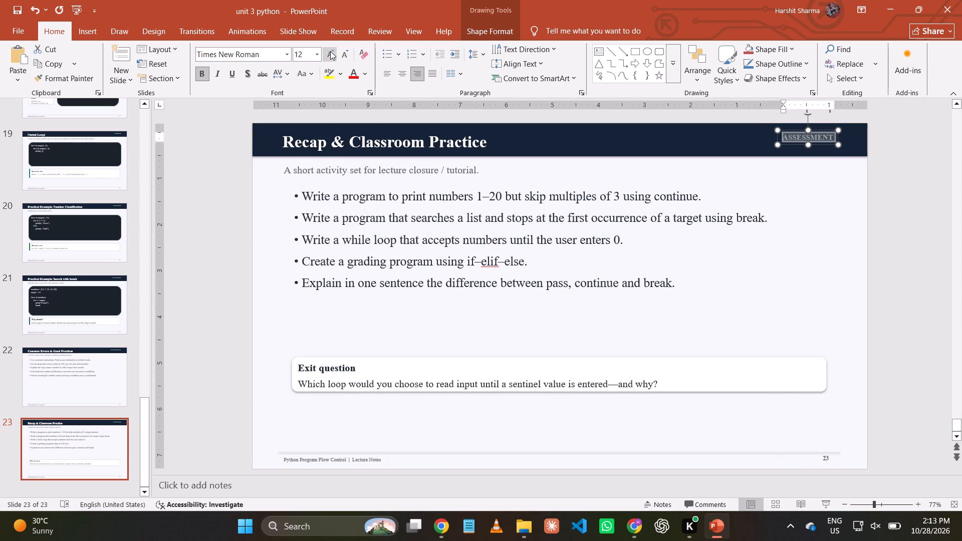
click(193, 275)
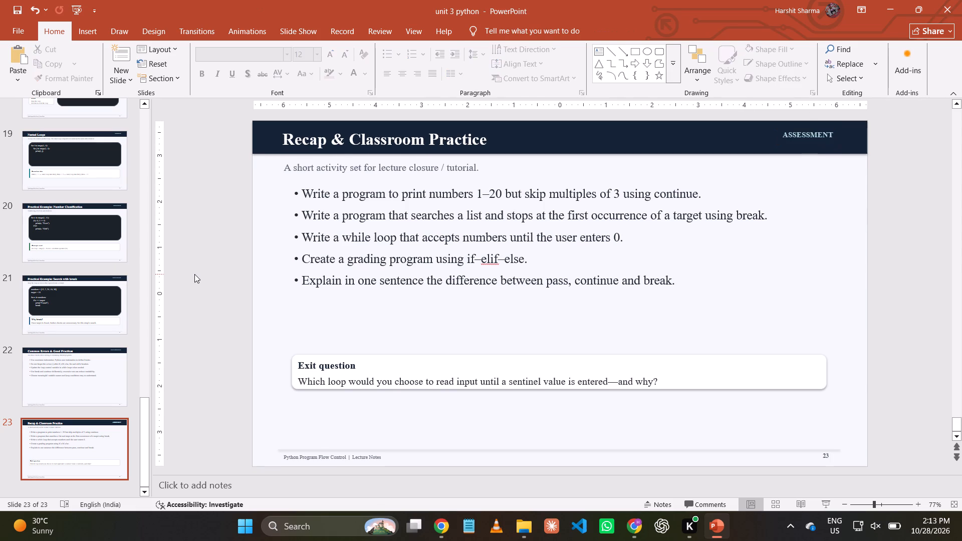
Save the presentation.
key(ctrl+s)
Go back to slide 2 and enlarge the Learning Outcomes title to 28 pt.
scroll(329, 267, up, 6)
scroll(7, 278, up, 7)
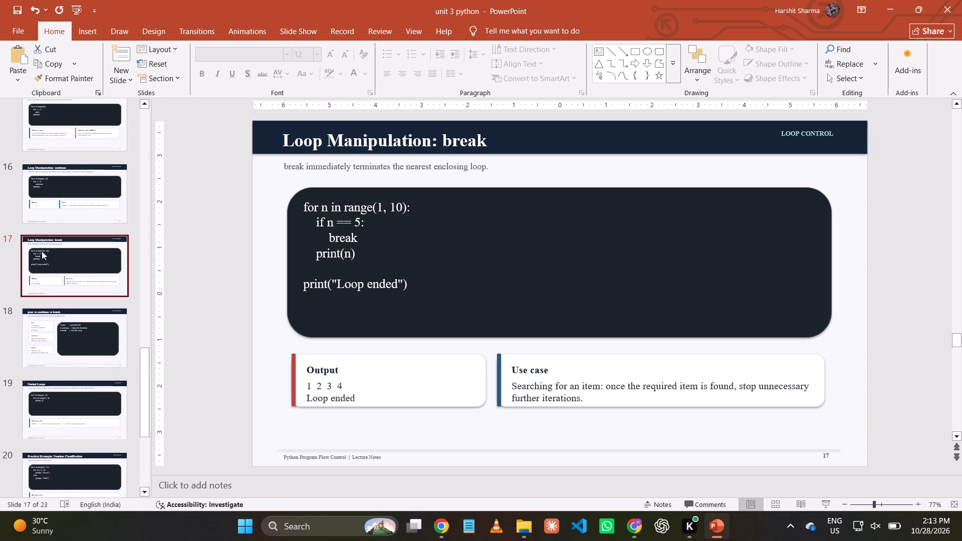
scroll(42, 251, up, 20)
scroll(42, 251, up, 9)
scroll(64, 241, down, 1)
scroll(64, 241, up, 10)
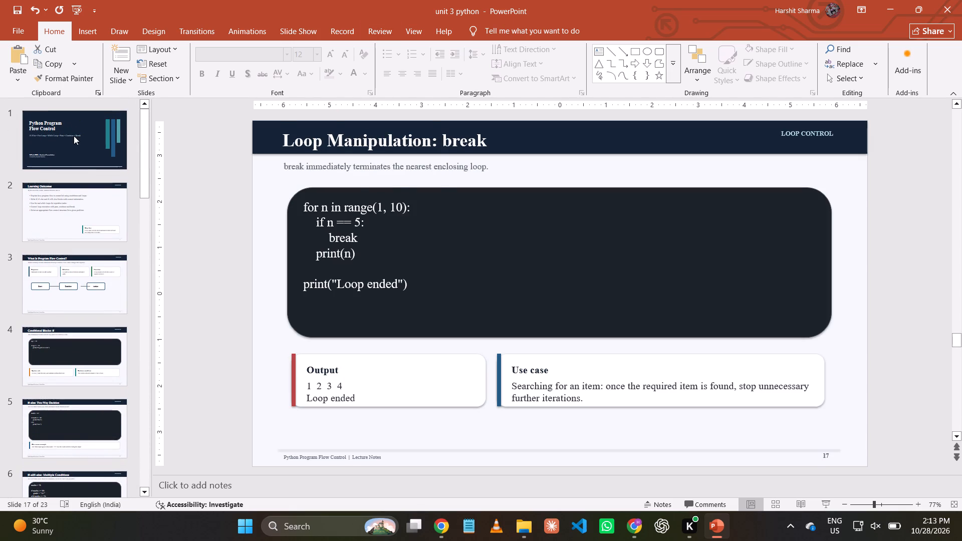
drag(74, 119, 72, 125)
click(48, 196)
click(493, 226)
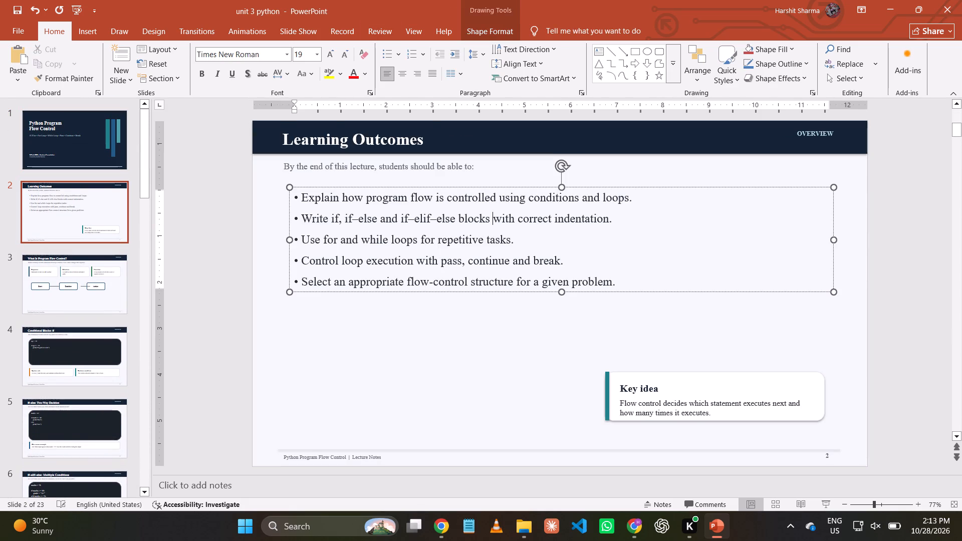
click(420, 164)
click(420, 156)
click(418, 144)
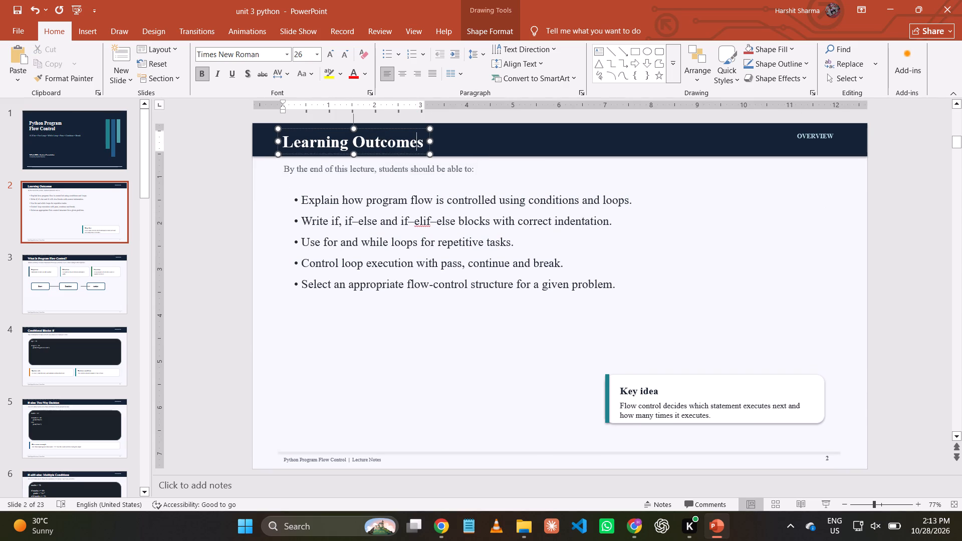
key(ctrl+a)
click(327, 53)
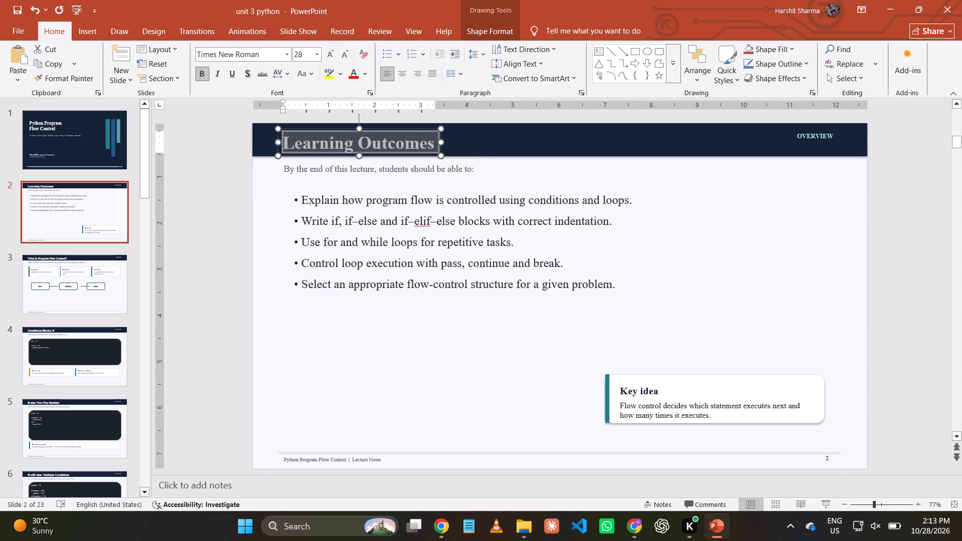
Enlarge slide 2's subtitle by one size increment and its bullet list to 20 pt.
click(357, 172)
key(ctrl+a)
click(330, 57)
click(363, 230)
key(ctrl+a)
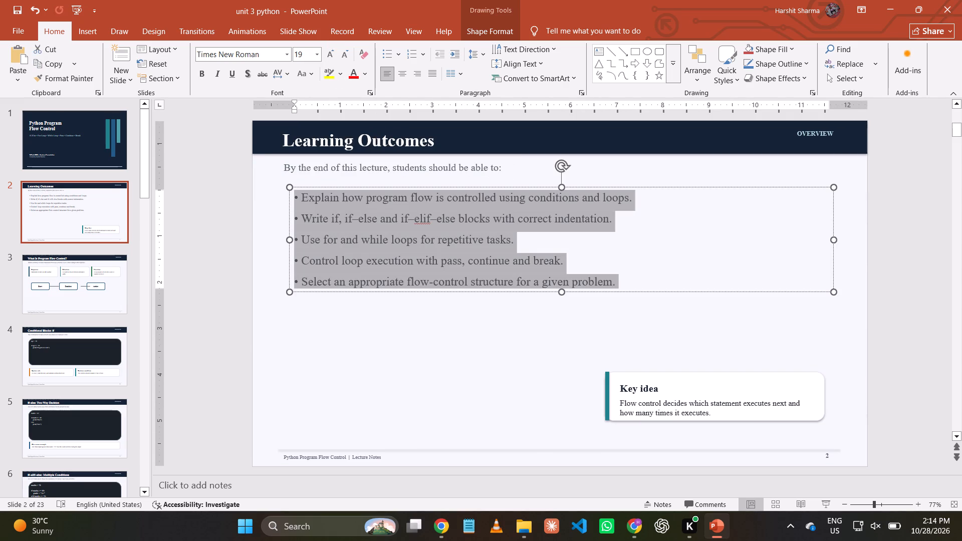
click(331, 58)
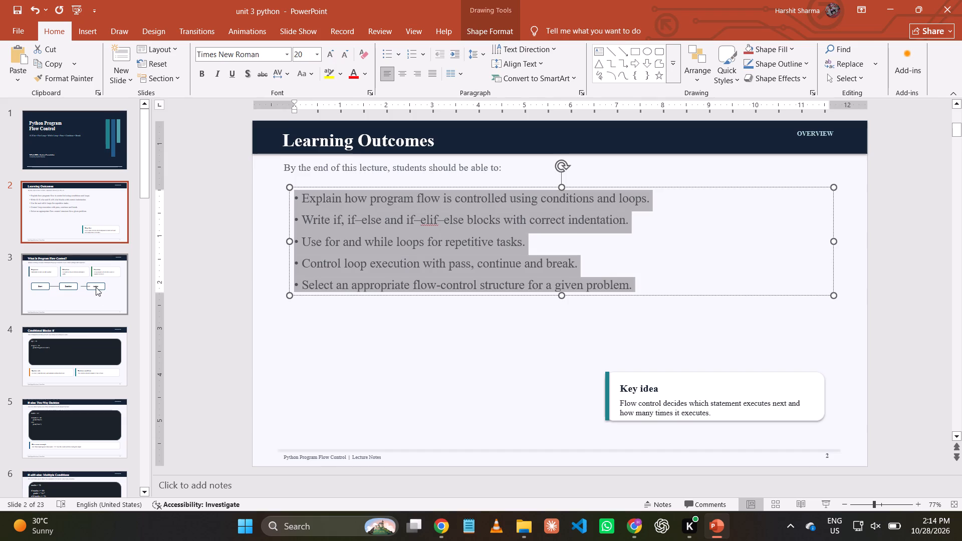
Enlarge all the text on slide 3 by one size increment.
click(96, 287)
click(301, 200)
key(ctrl+a)
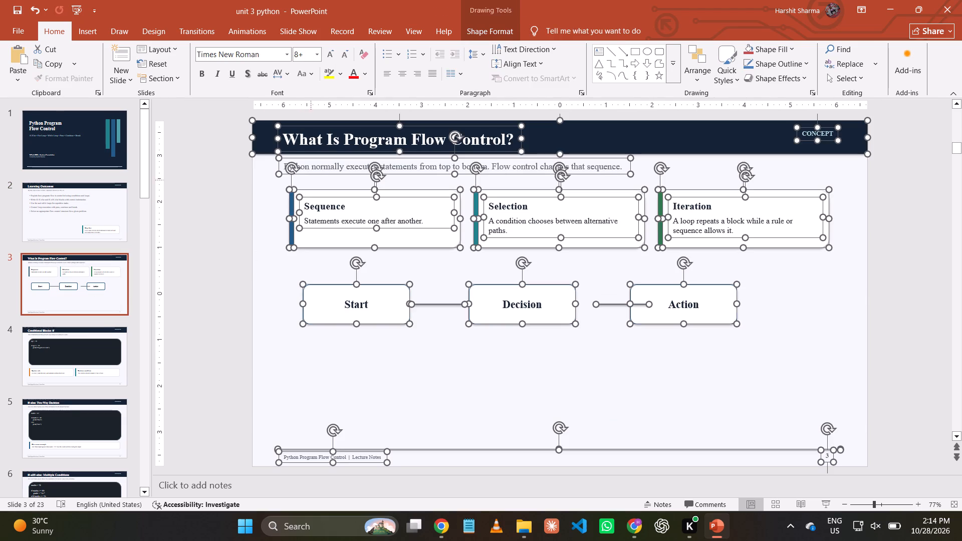
click(332, 48)
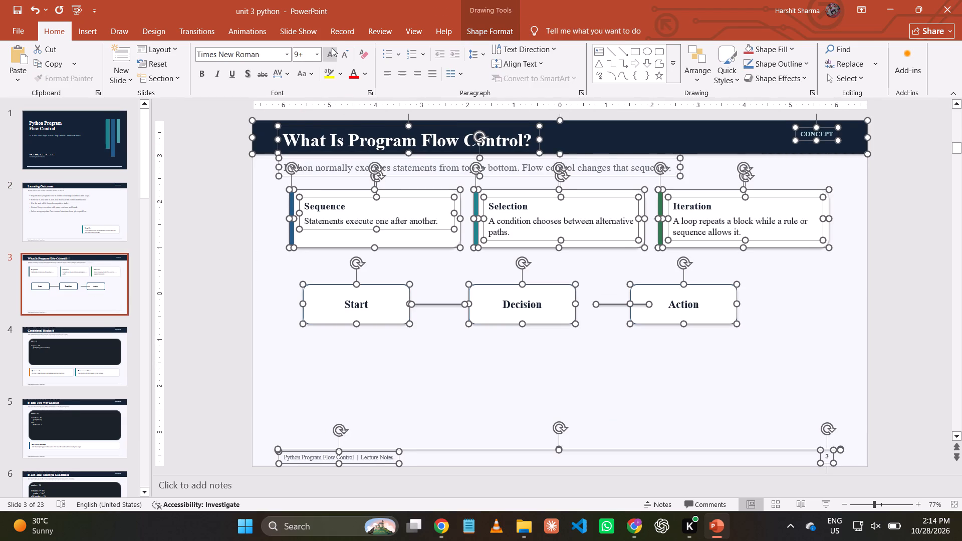
click(387, 424)
Enlarge the description text in slide 3's Sequence, Selection and Iteration cards to 16 pt.
click(368, 215)
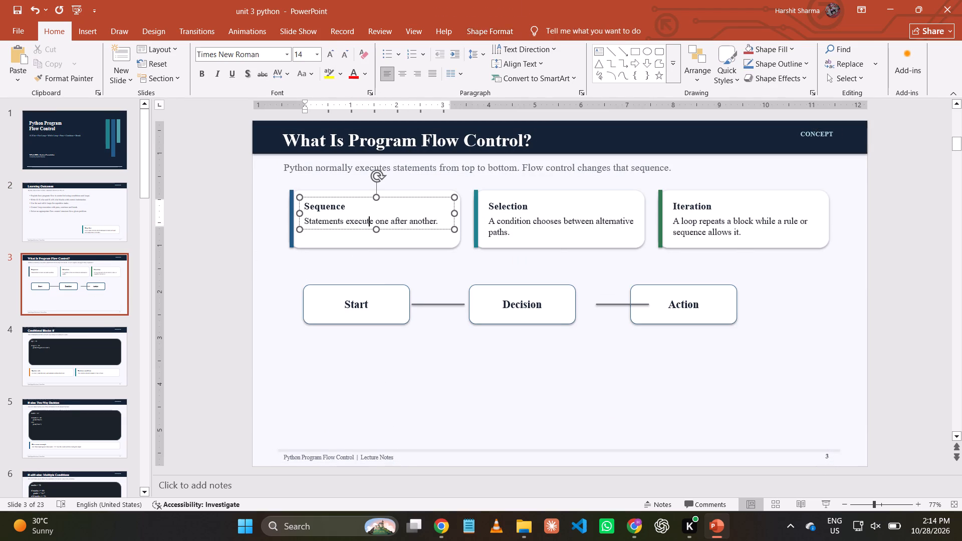
key(ctrl+a)
click(332, 58)
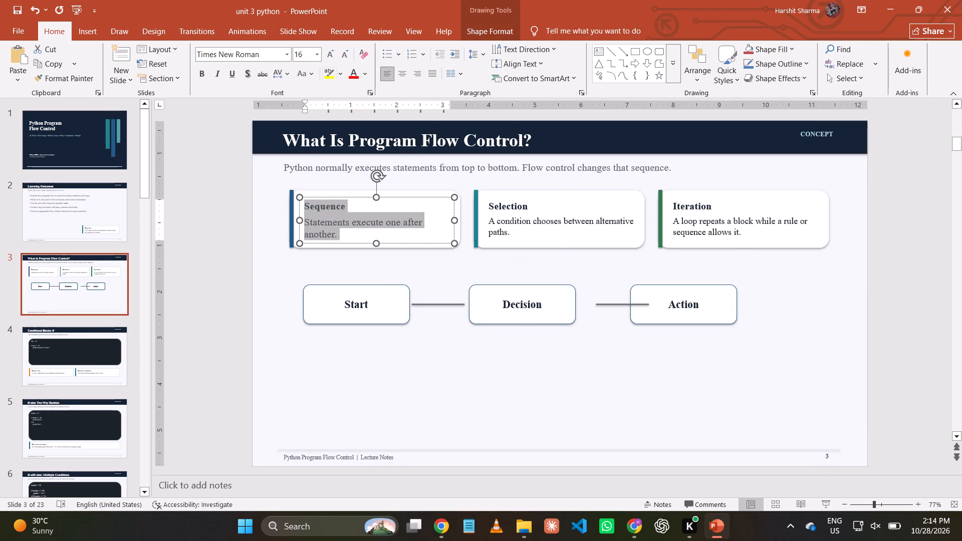
click(511, 230)
key(ctrl+a)
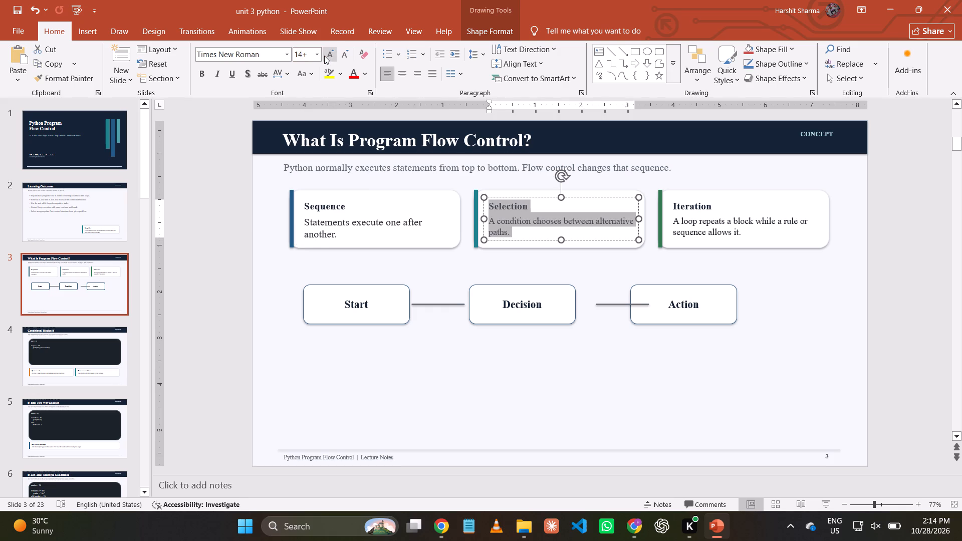
click(325, 56)
click(689, 222)
key(ctrl+a)
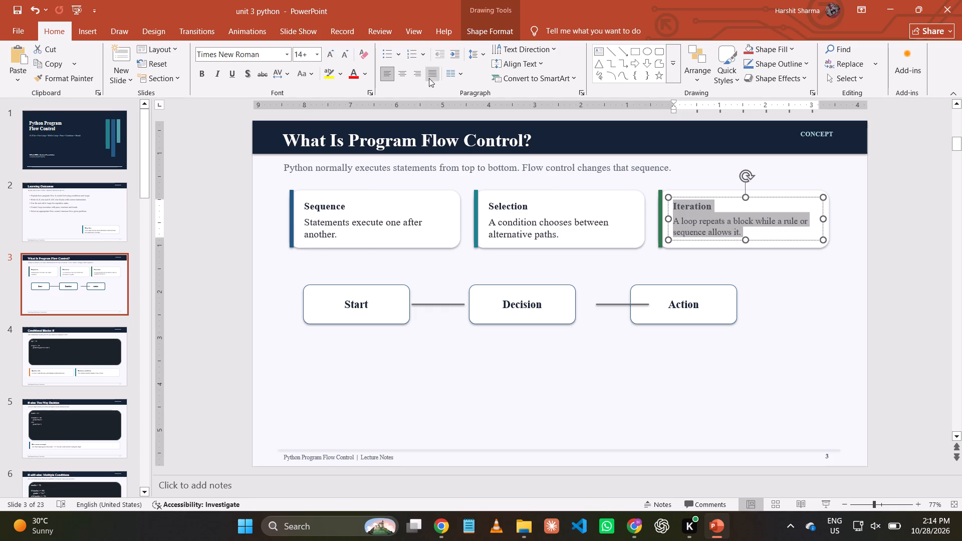
click(331, 56)
Move slide 3's second connector line so it spans the gap between the Decision and Action boxes, and save the deck.
click(355, 315)
click(356, 307)
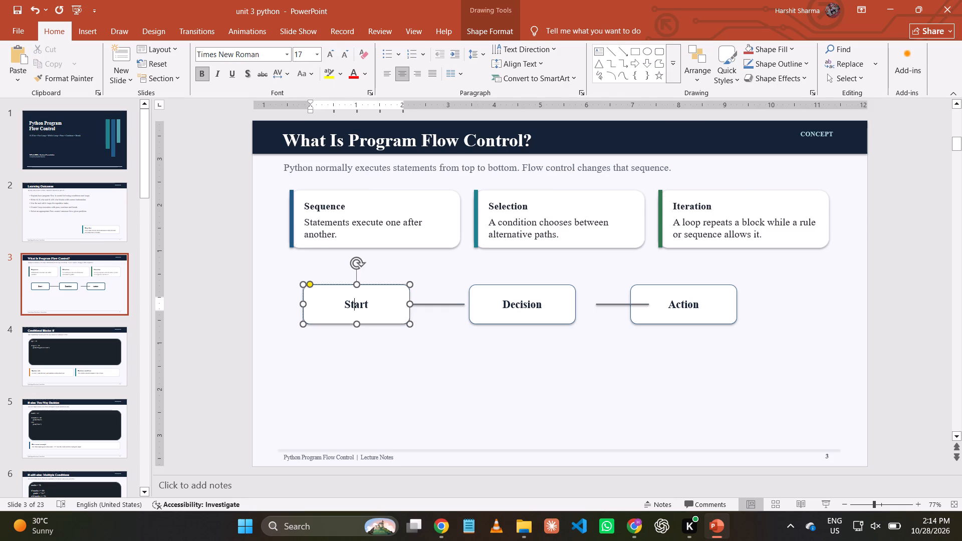
click(533, 307)
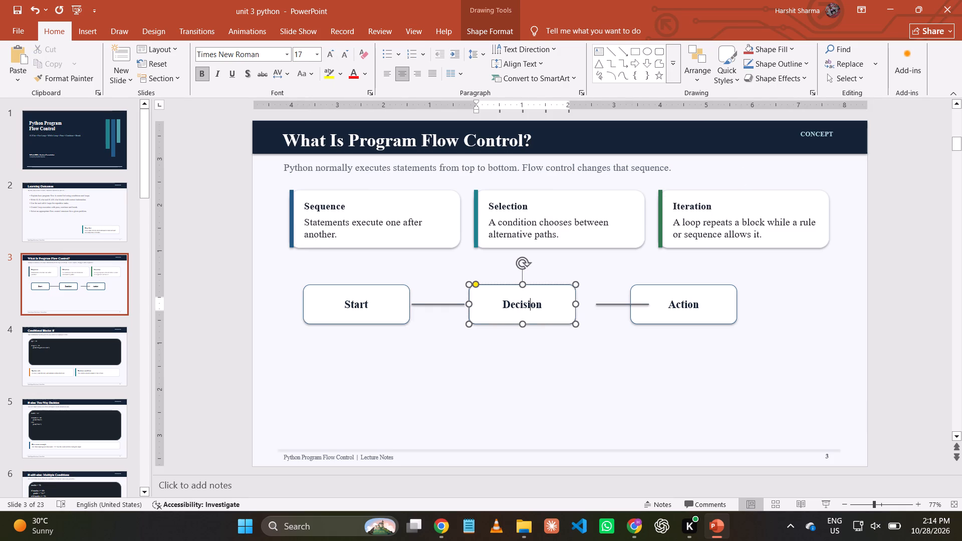
click(613, 302)
drag(619, 303, 604, 303)
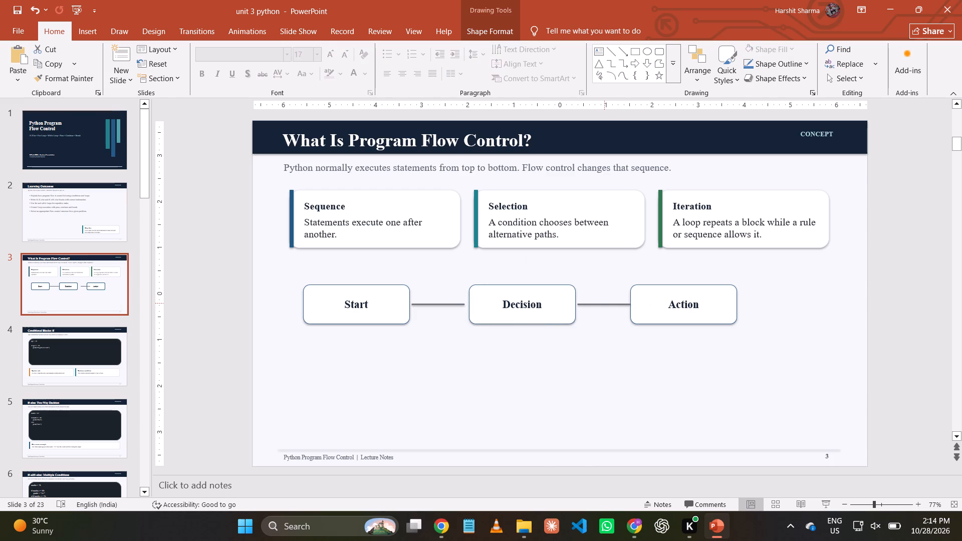
drag(604, 303, 600, 303)
click(580, 391)
key(ctrl+a)
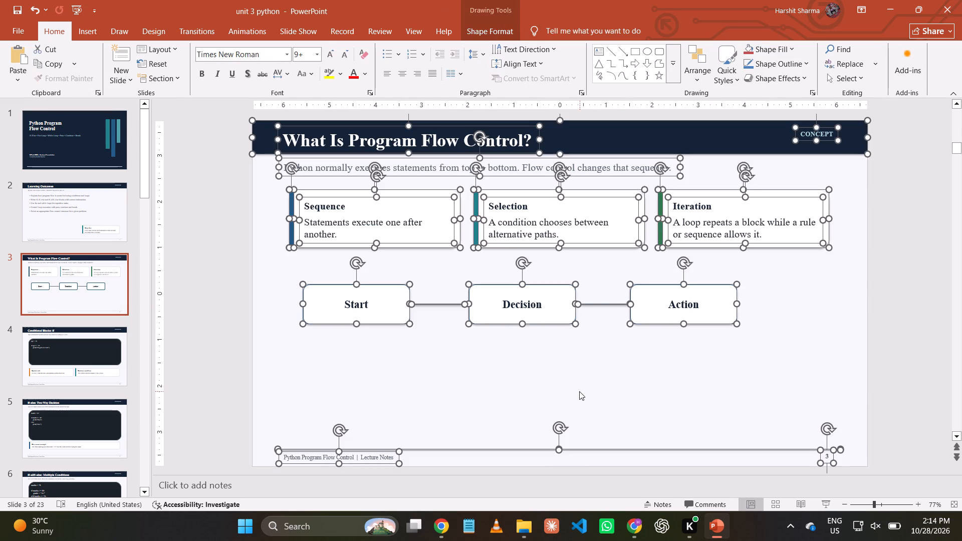
click(579, 391)
key(ctrl+s)
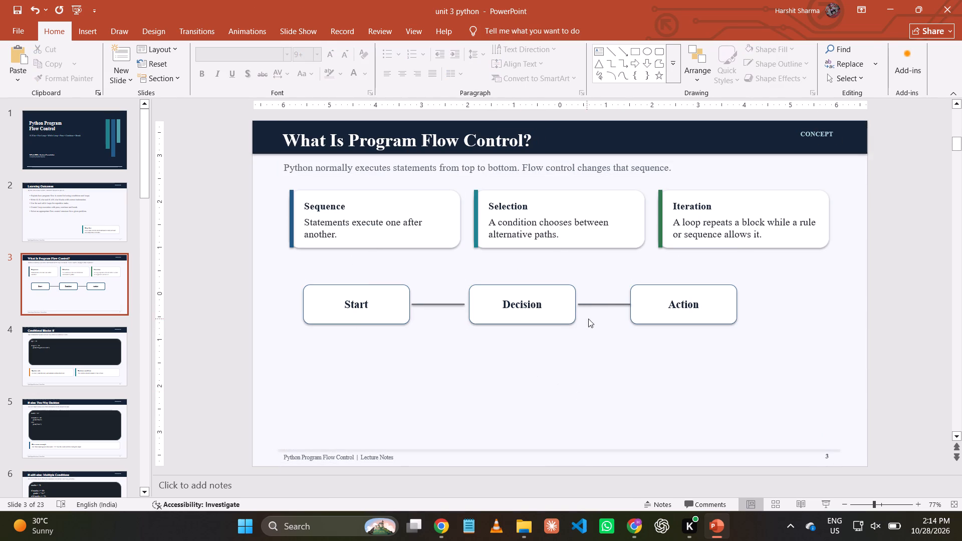
Nudge slide 3's Decision box slightly towards the Start box to even the gaps to both connectors, and save the deck.
click(602, 302)
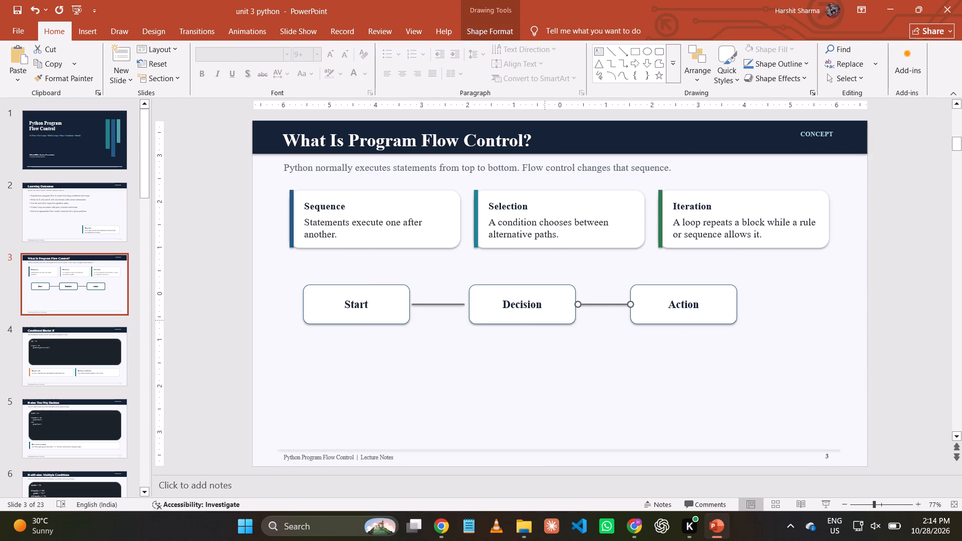
click(527, 320)
click(541, 284)
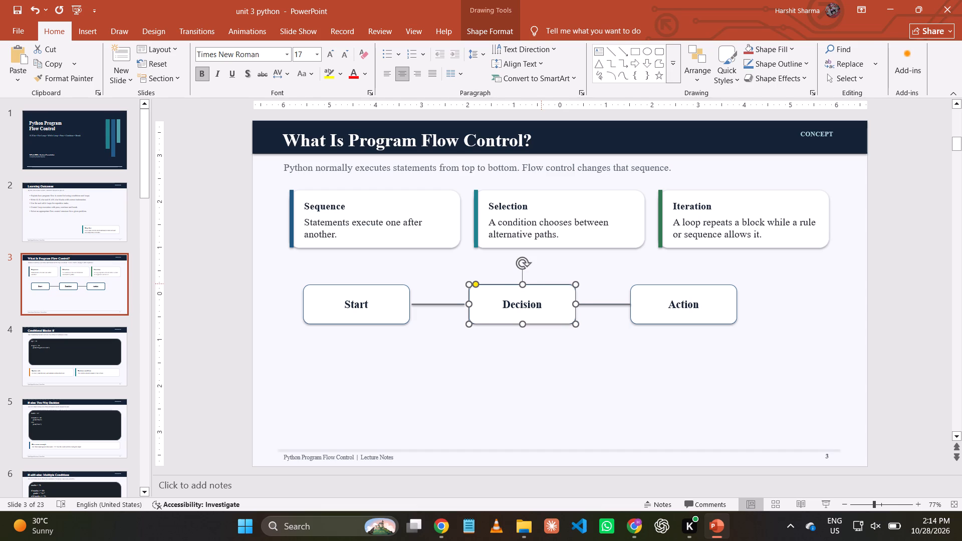
click(564, 374)
key(ctrl+a)
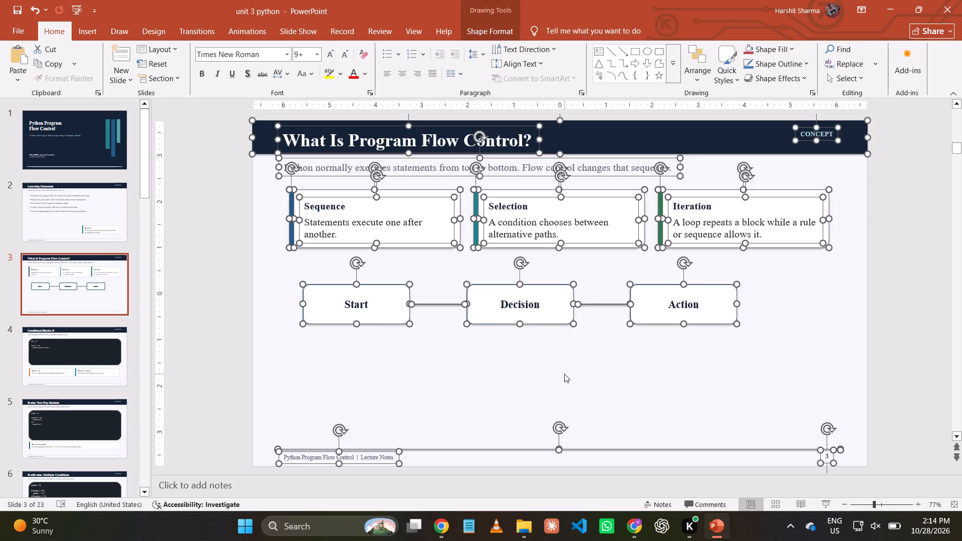
click(564, 374)
key(ctrl+s)
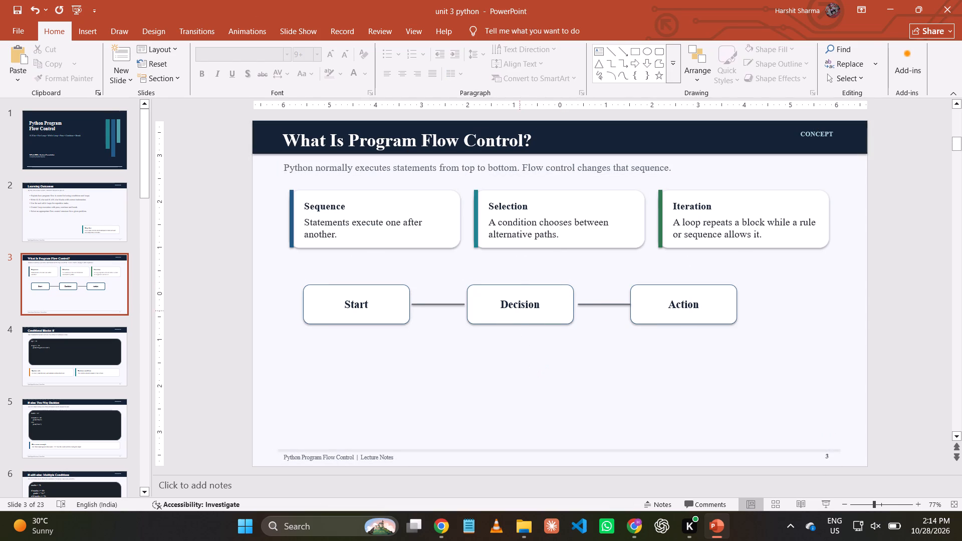
click(520, 306)
click(520, 319)
click(526, 306)
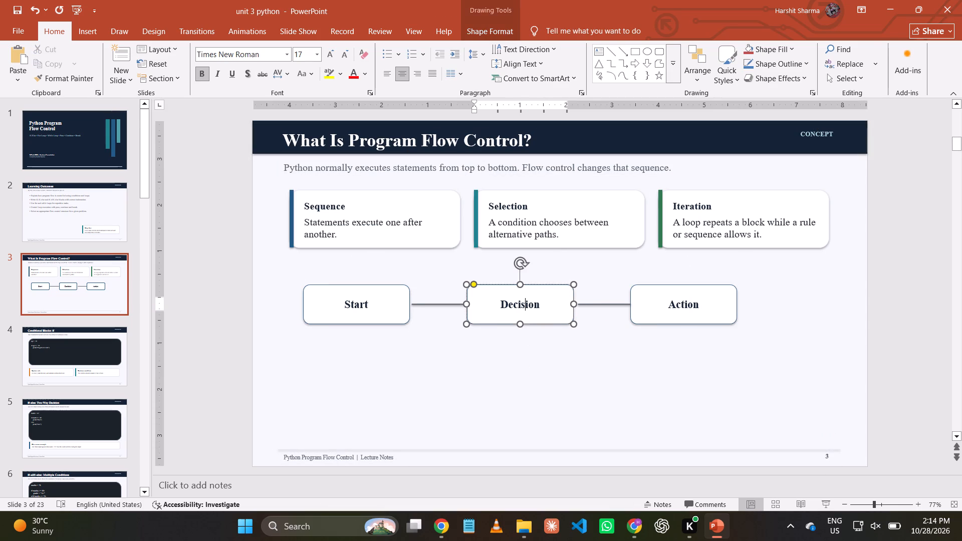
click(513, 383)
key(ctrl+s)
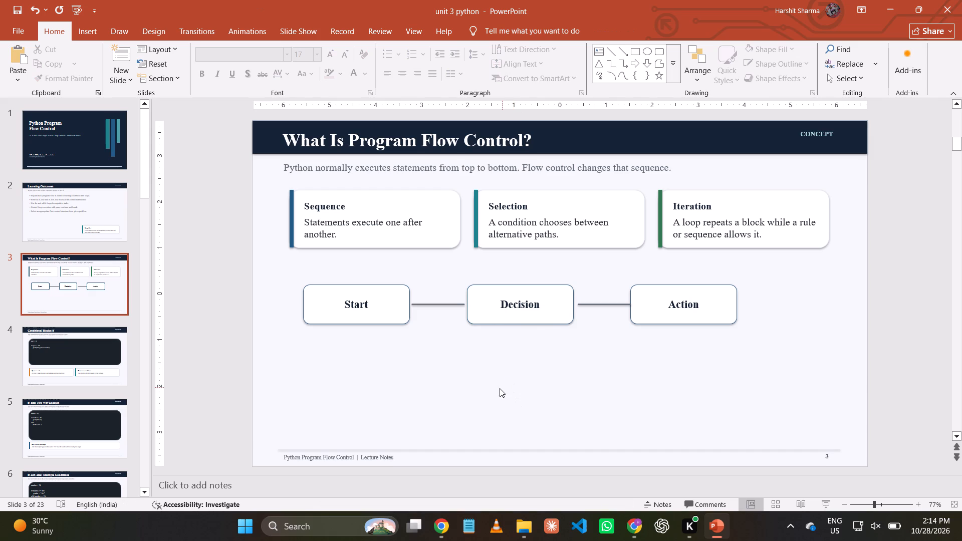
On slide 2, replace the flagged word elif in the second bullet with the spelling suggestion Elif.
click(411, 173)
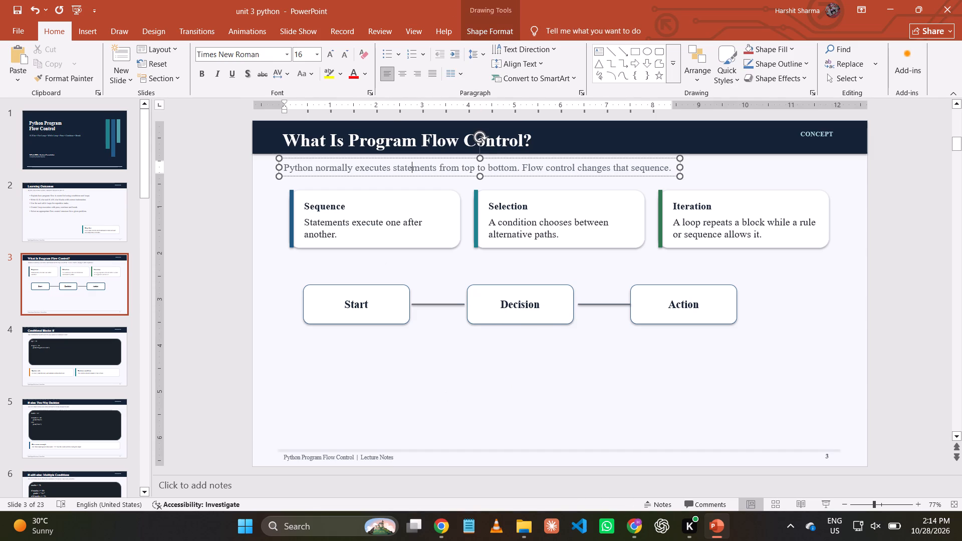
click(74, 228)
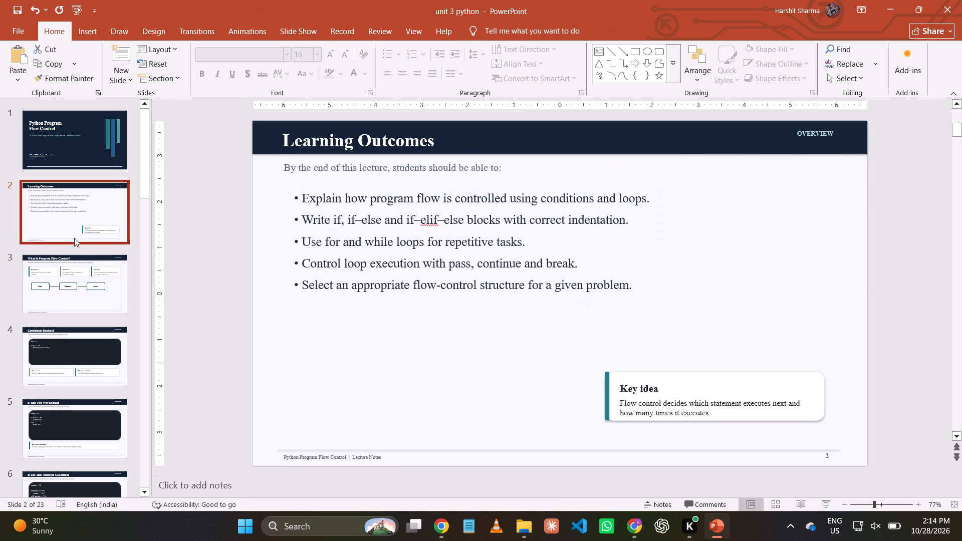
click(429, 219)
right_click(429, 219)
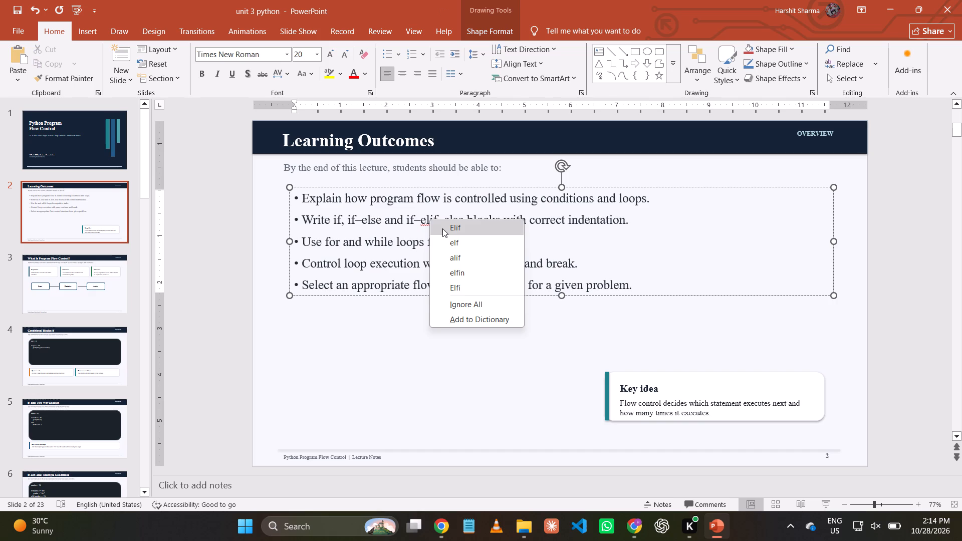
click(442, 228)
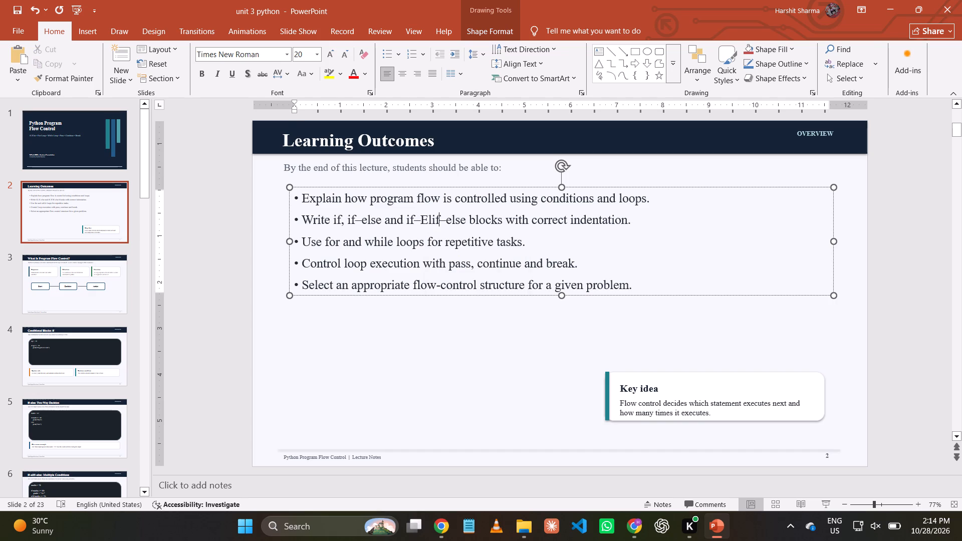
click(429, 222)
Enlarge slide 4's Syntax rule card text by two size increments and its Boolean condition card text by one.
click(73, 364)
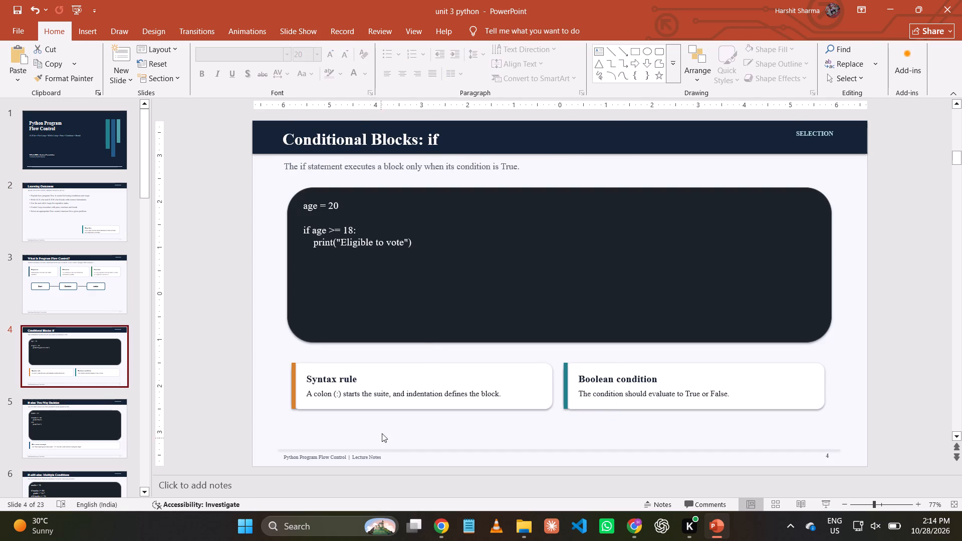
click(385, 398)
key(ctrl+a)
click(379, 382)
key(ctrl+a)
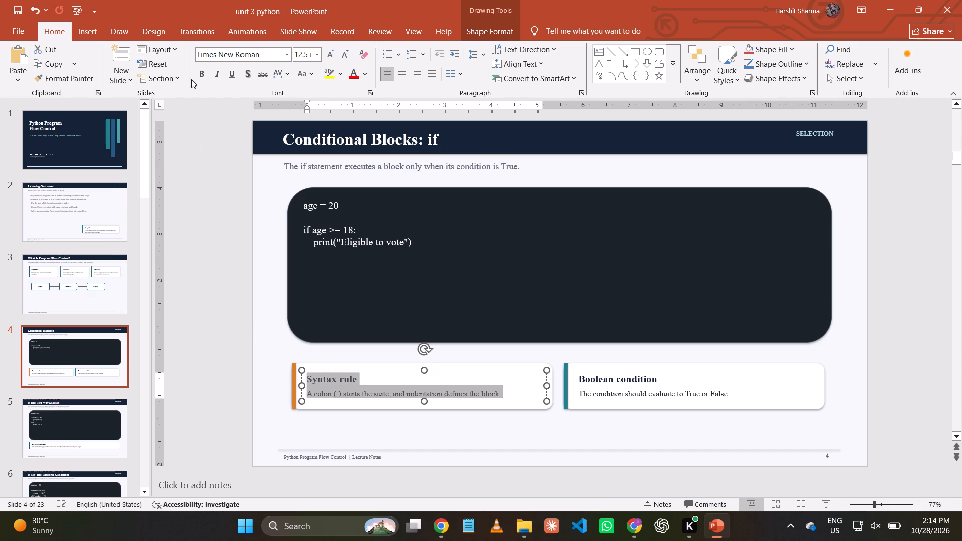
click(331, 56)
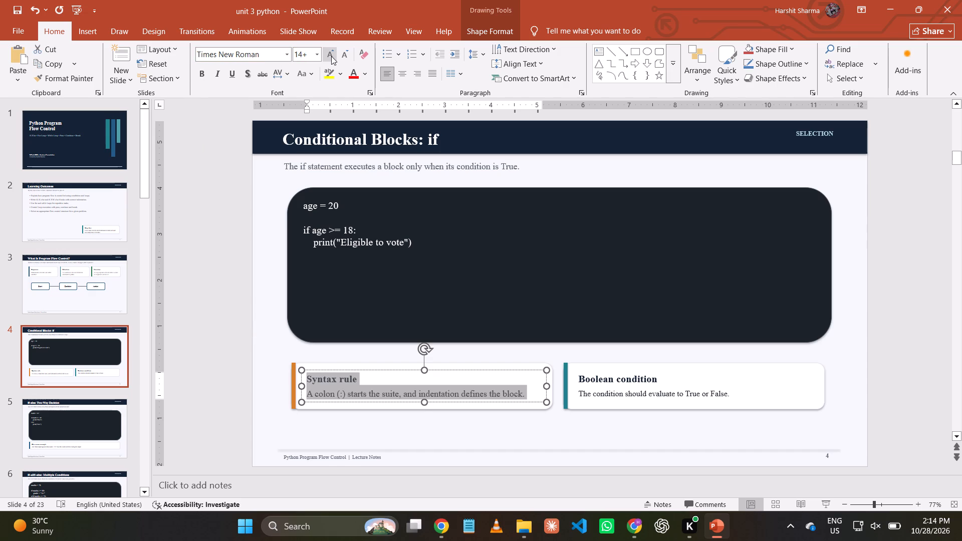
click(331, 56)
click(626, 392)
key(ctrl+a)
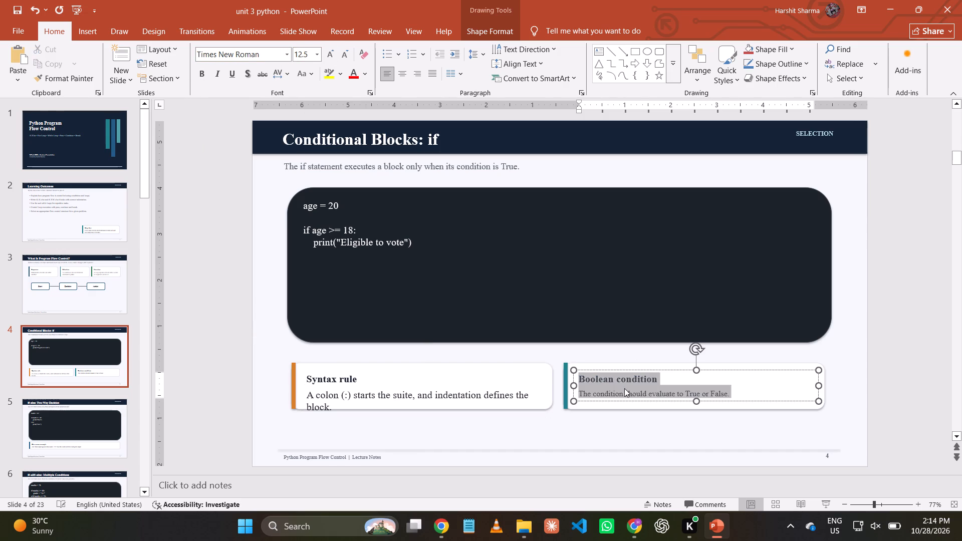
click(329, 52)
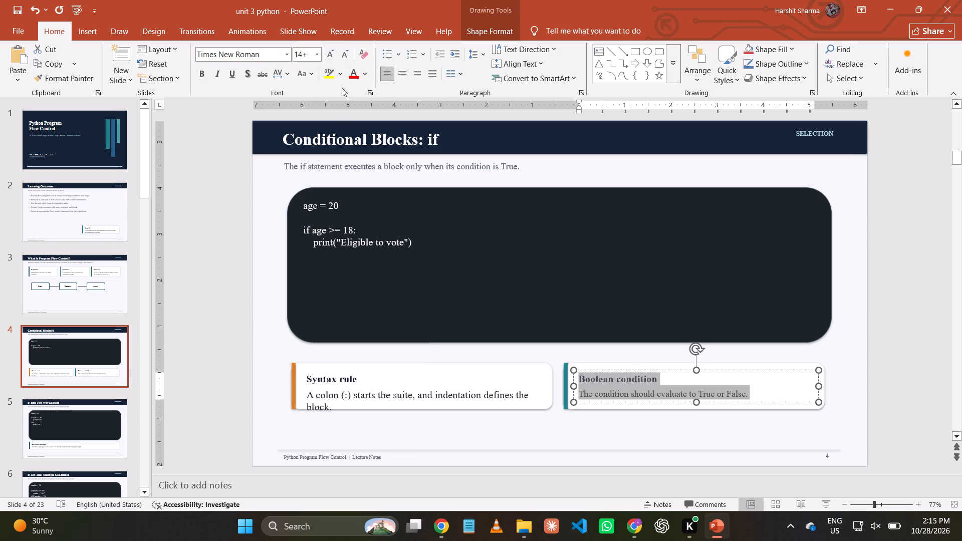
Set the code text in slide 4's dark block to 20 pt.
click(348, 230)
key(ctrl+a)
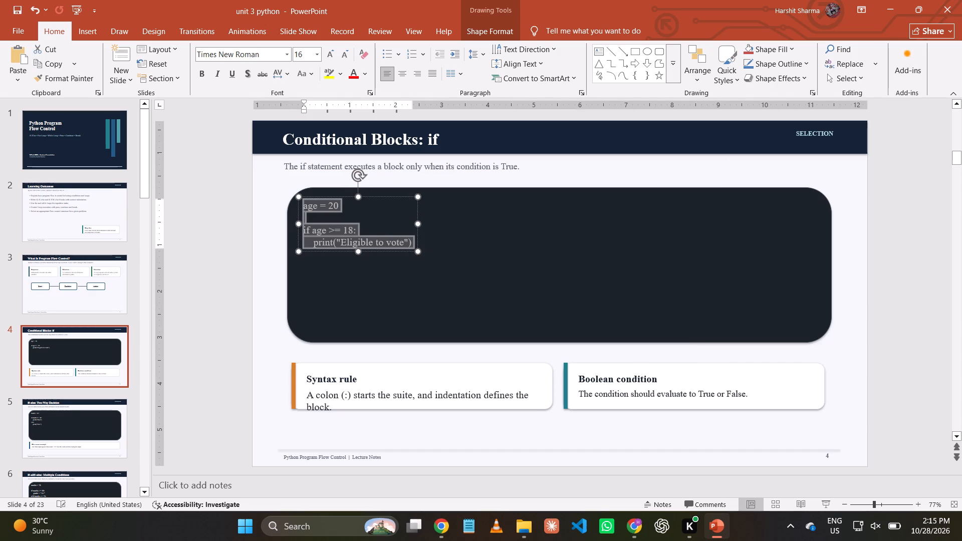
click(327, 54)
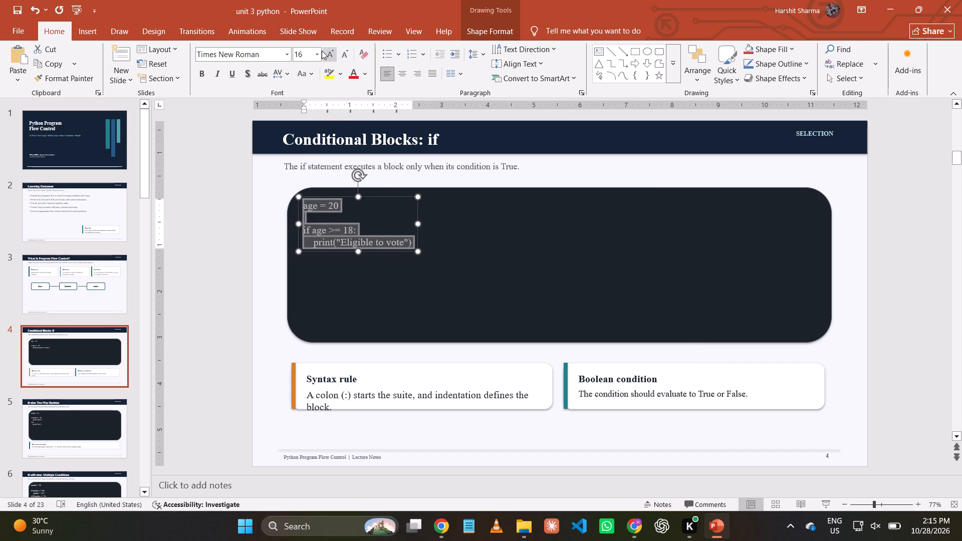
click(332, 53)
click(332, 53)
click(319, 55)
click(304, 177)
Enlarge slide 4's subtitle to 16 pt and its Conditional Blocks: if title to 28 pt.
click(337, 164)
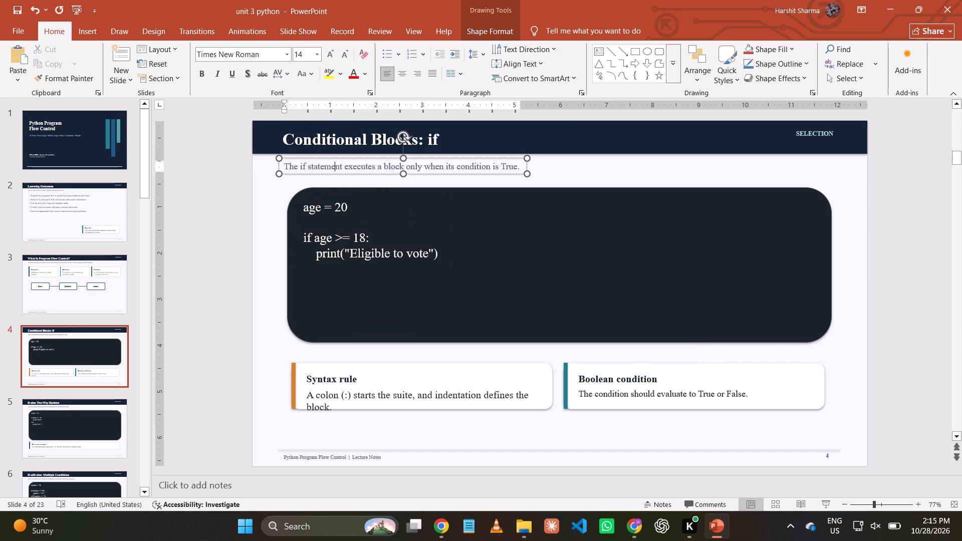
key(ctrl+a)
click(325, 51)
click(267, 233)
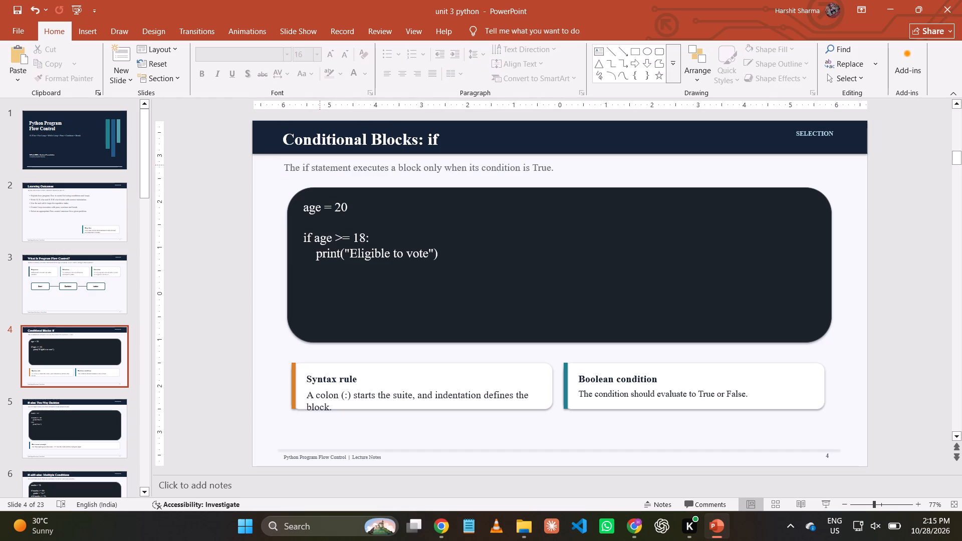
click(337, 140)
key(ctrl+a)
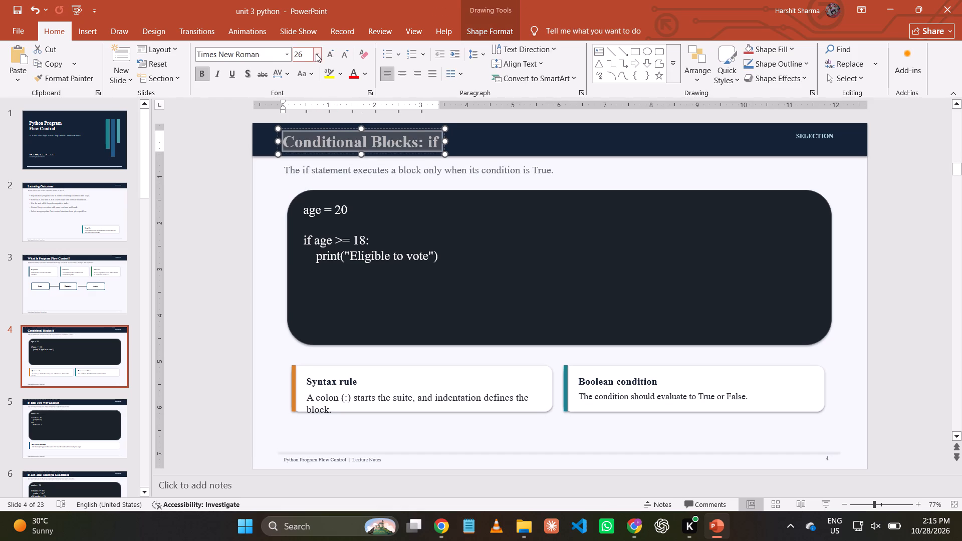
click(325, 55)
Enlarge slide 5's if–else: Two-Way Decision title by one size increment and its subtitle to 16 pt.
click(69, 433)
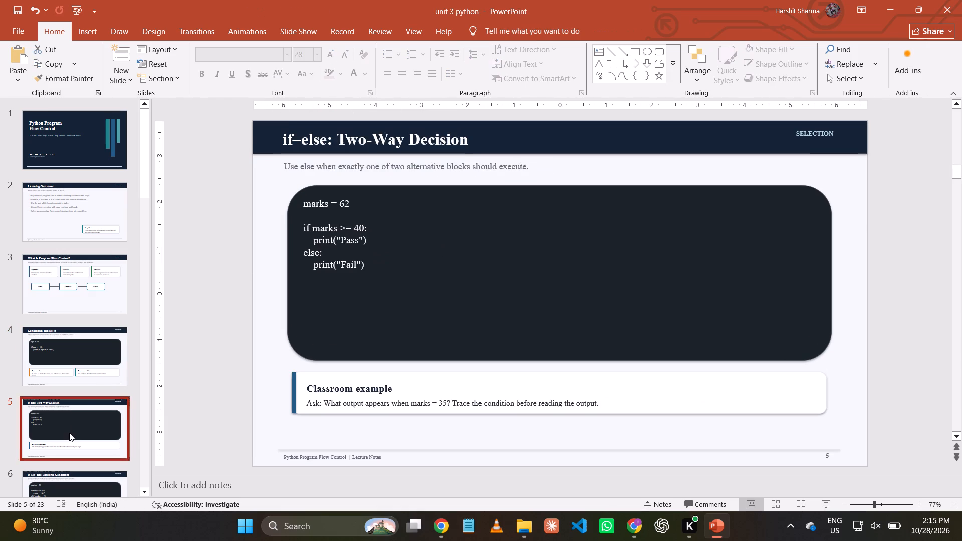
click(367, 138)
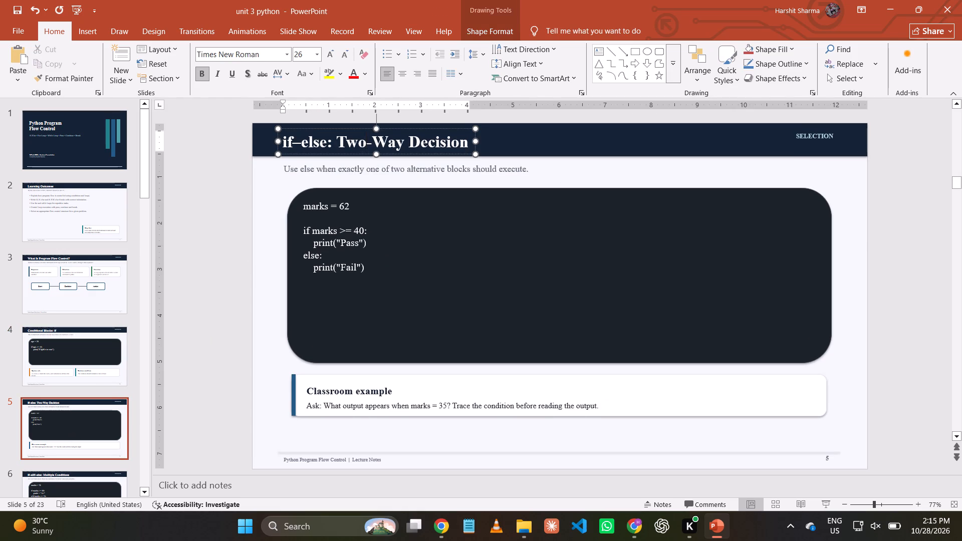
key(ctrl+a)
click(328, 47)
click(331, 172)
key(ctrl+a)
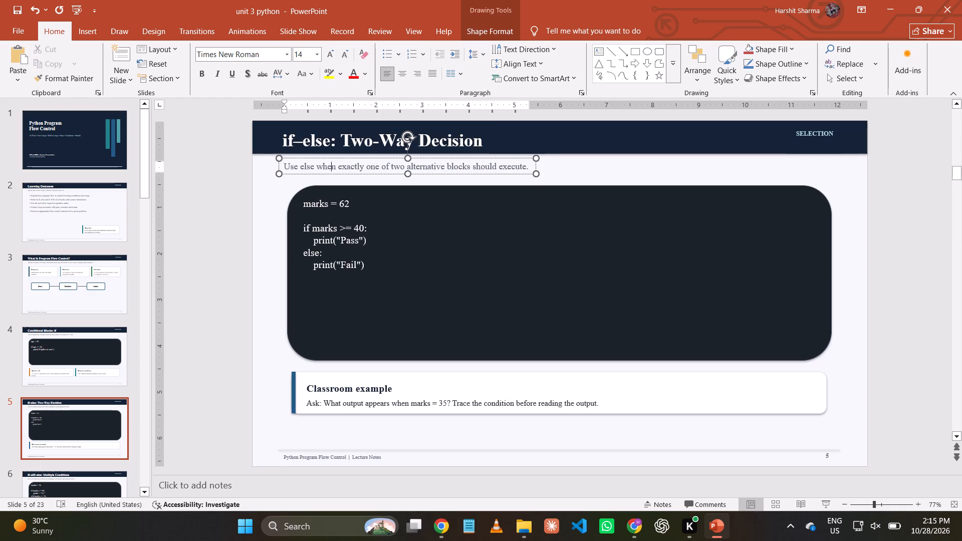
click(328, 52)
Set the code text in slide 5's dark block to 20 pt.
click(341, 239)
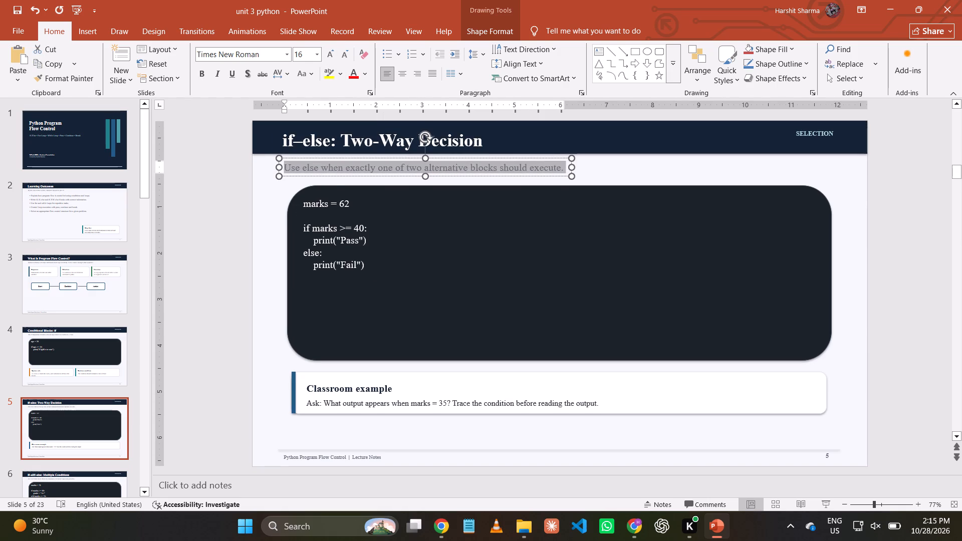
key(ctrl+a)
click(314, 56)
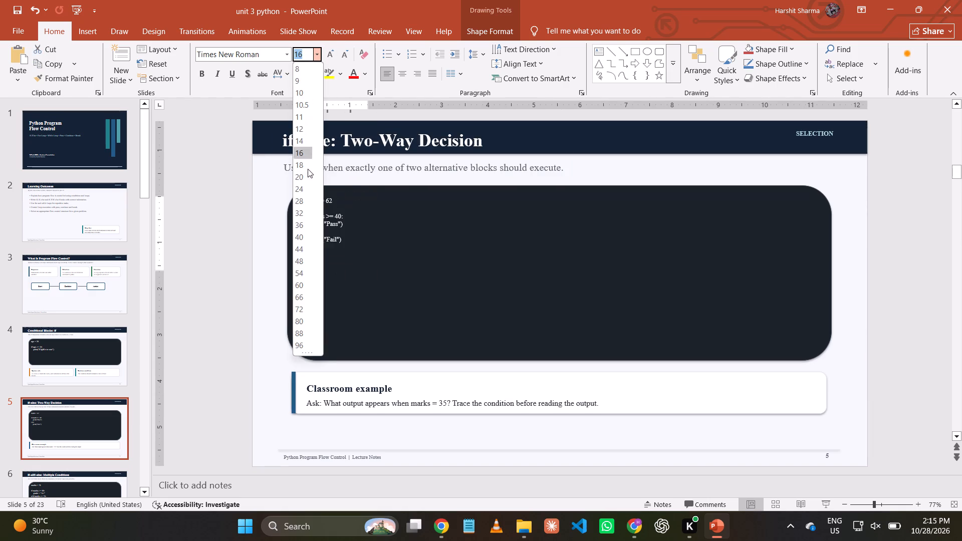
click(305, 175)
Enlarge slide 5's Classroom example card text to 16 pt and save the presentation.
click(376, 404)
key(ctrl+a)
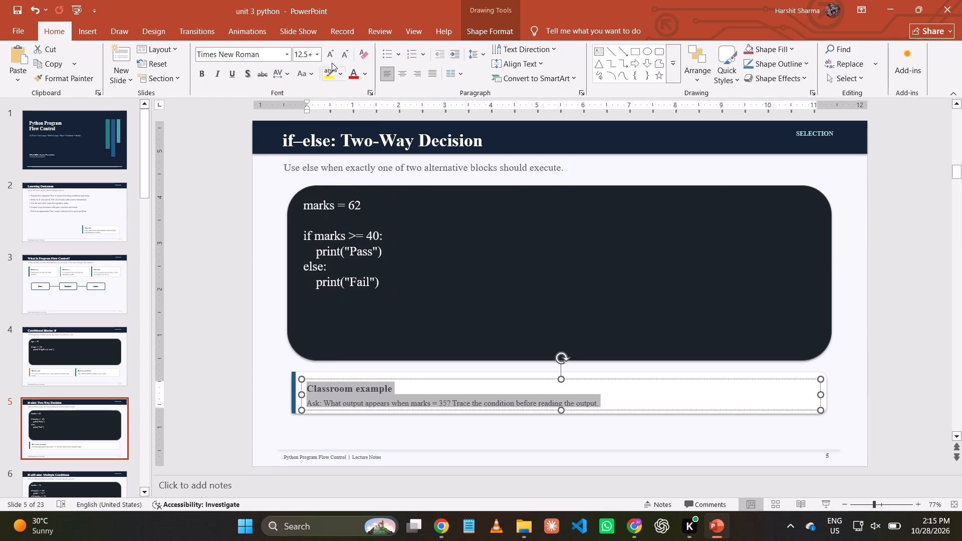
double_click(328, 59)
click(279, 349)
key(ctrl+s)
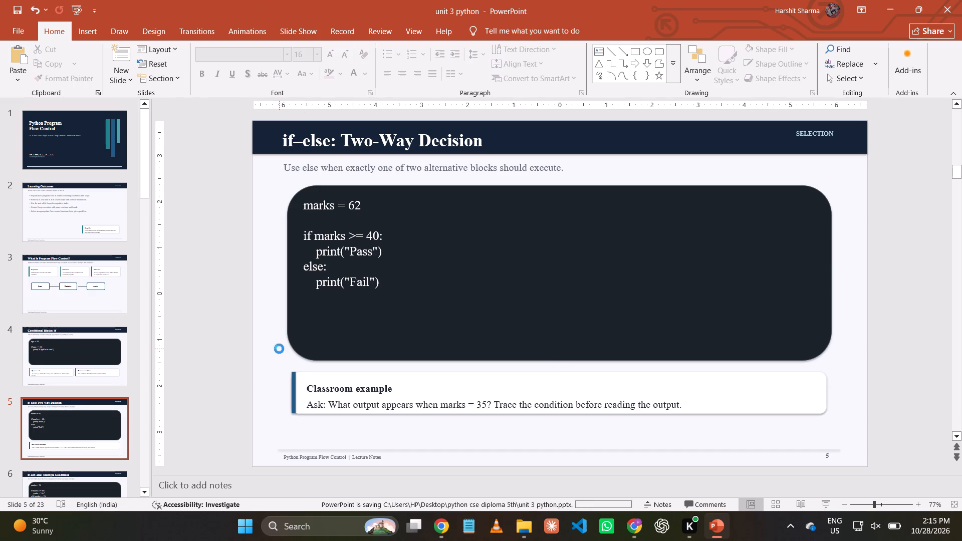
Check the text sizes of slide 6's subtitle and Important card, and save the presentation.
scroll(77, 439, down, 2)
click(81, 411)
click(385, 261)
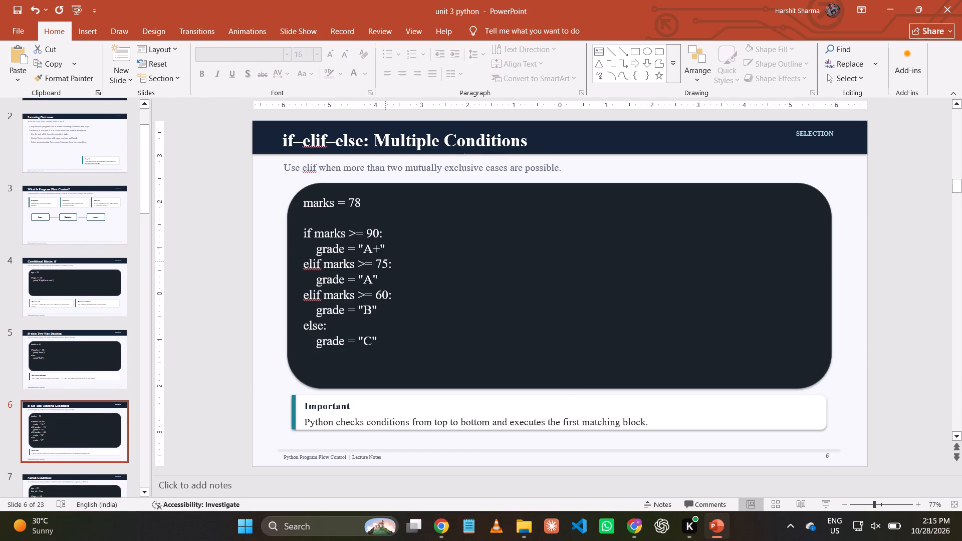
click(402, 170)
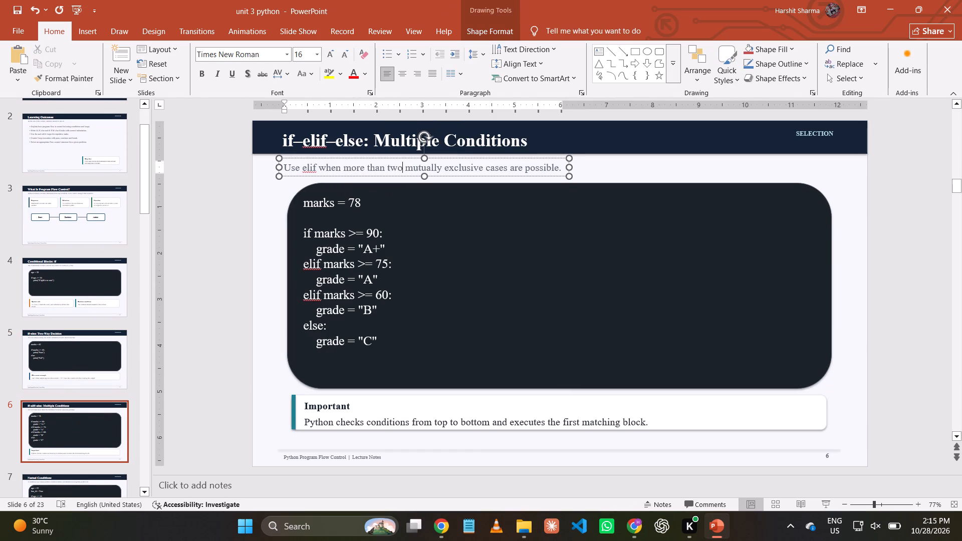
click(425, 418)
key(ctrl+s)
key(ctrl+s)
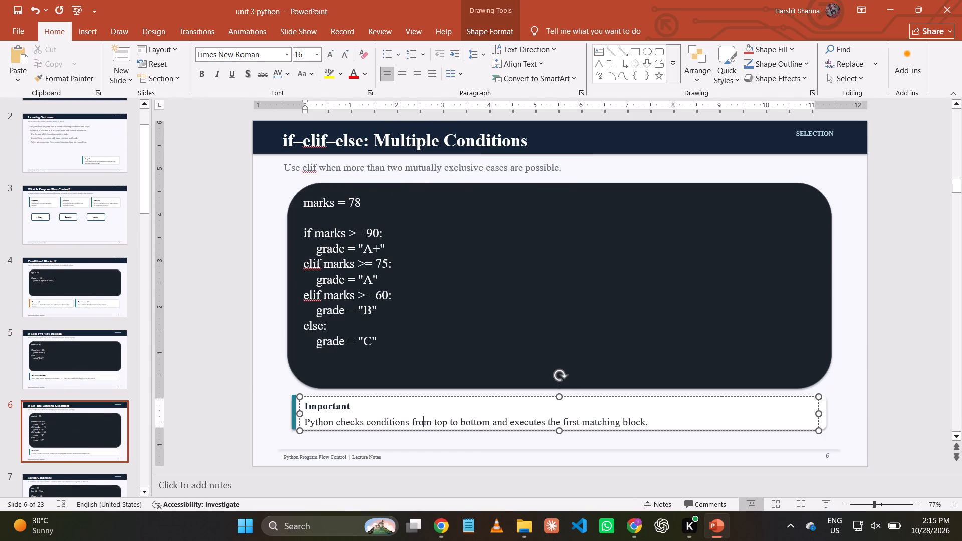
key(ctrl+s)
key(ctrl+s)
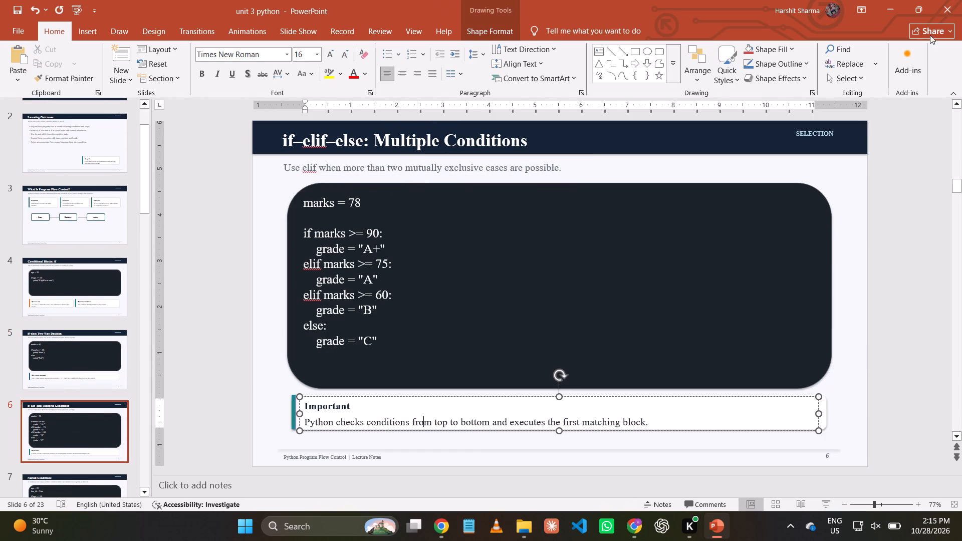
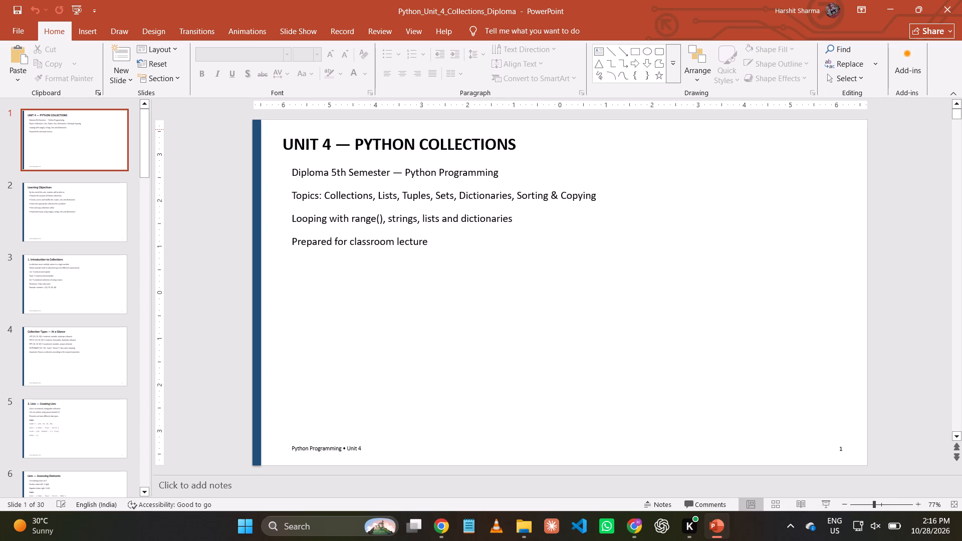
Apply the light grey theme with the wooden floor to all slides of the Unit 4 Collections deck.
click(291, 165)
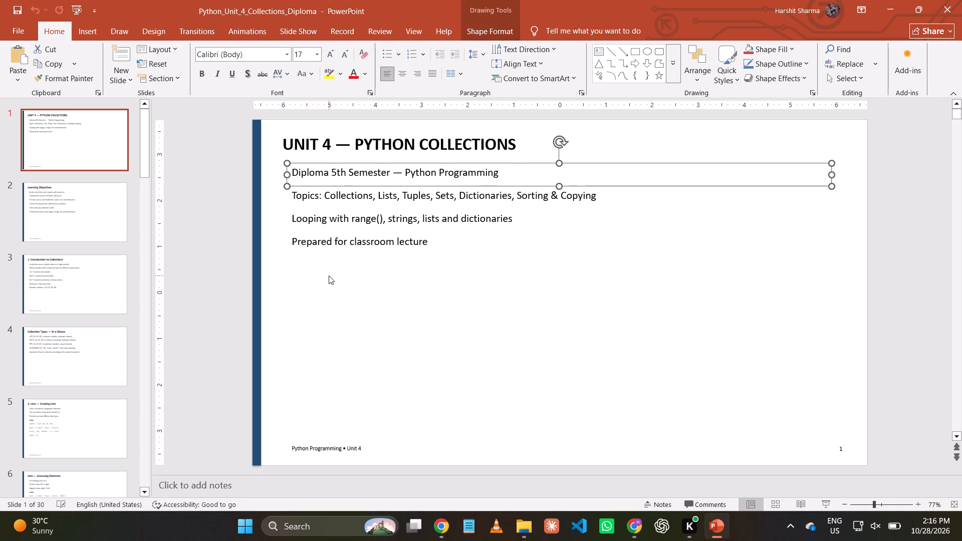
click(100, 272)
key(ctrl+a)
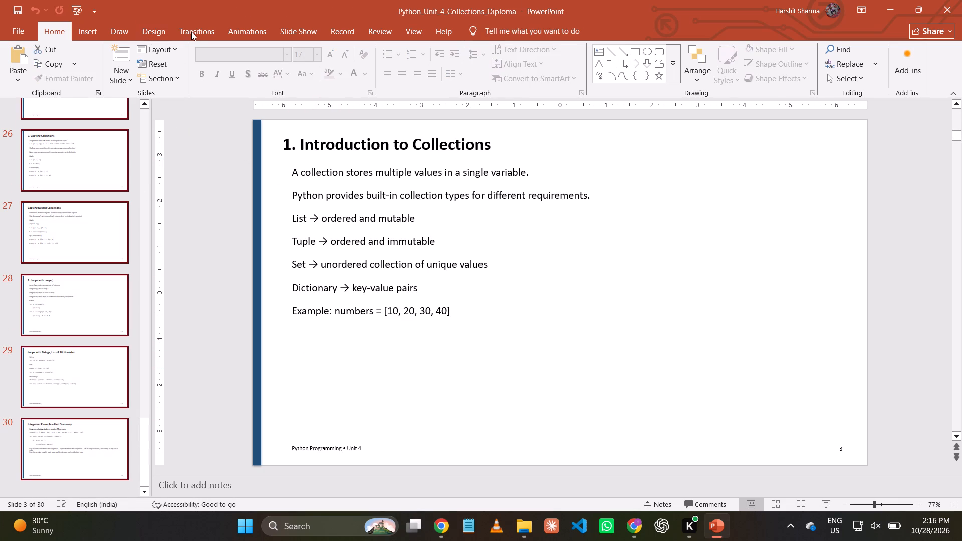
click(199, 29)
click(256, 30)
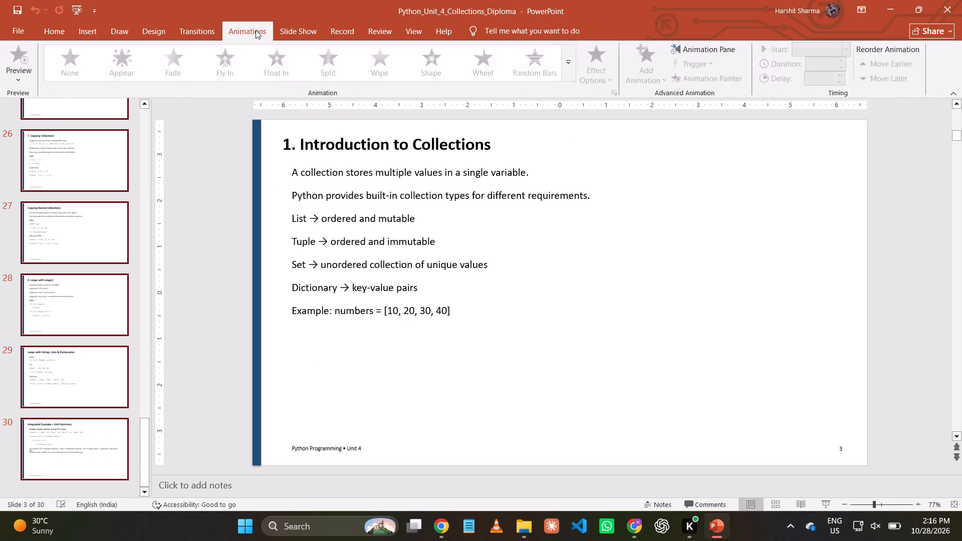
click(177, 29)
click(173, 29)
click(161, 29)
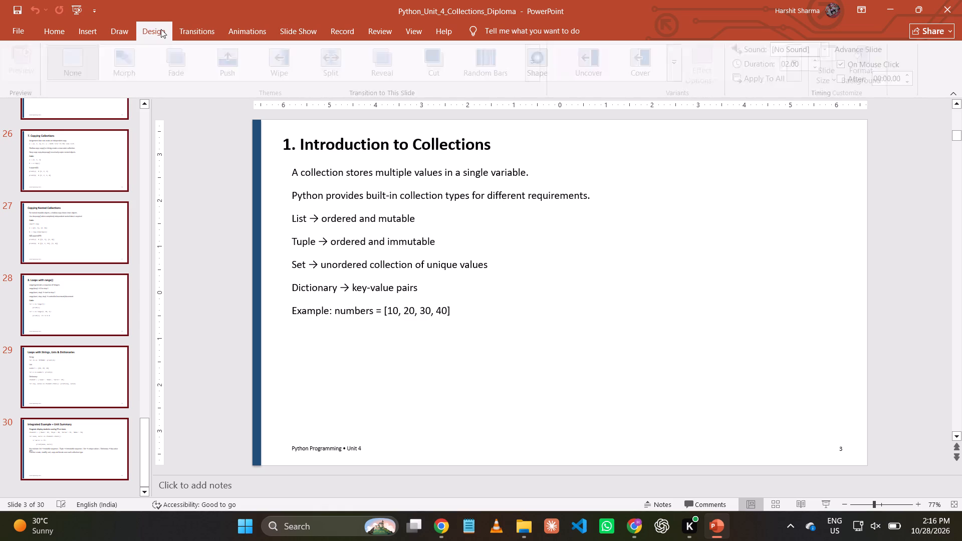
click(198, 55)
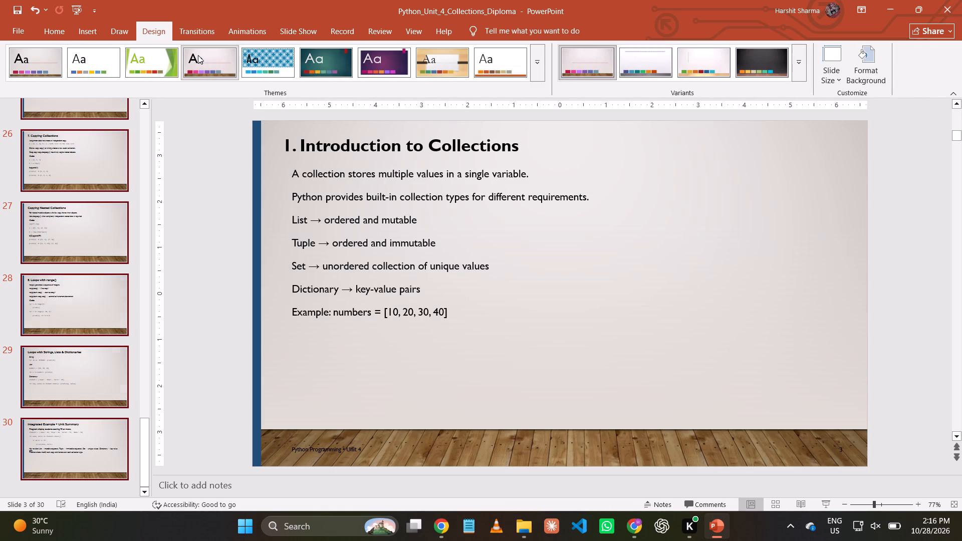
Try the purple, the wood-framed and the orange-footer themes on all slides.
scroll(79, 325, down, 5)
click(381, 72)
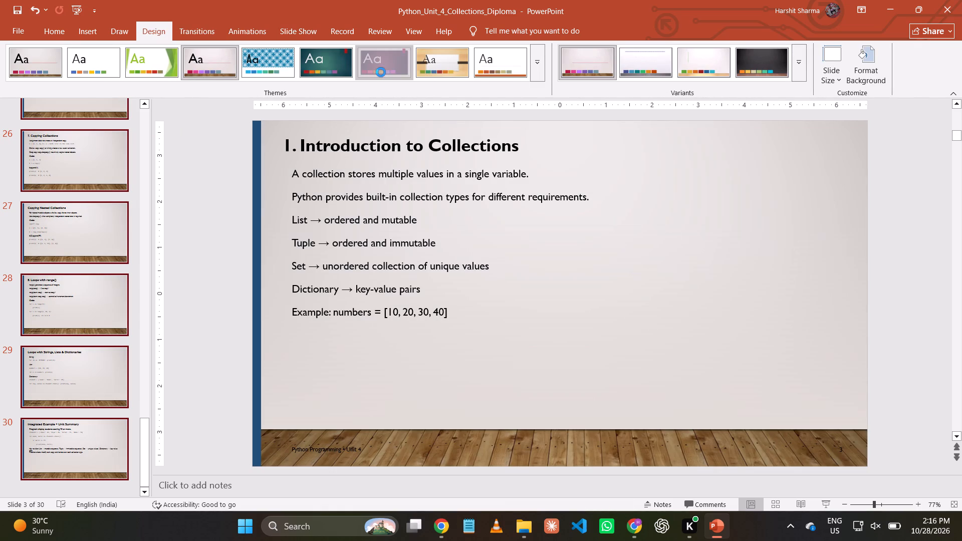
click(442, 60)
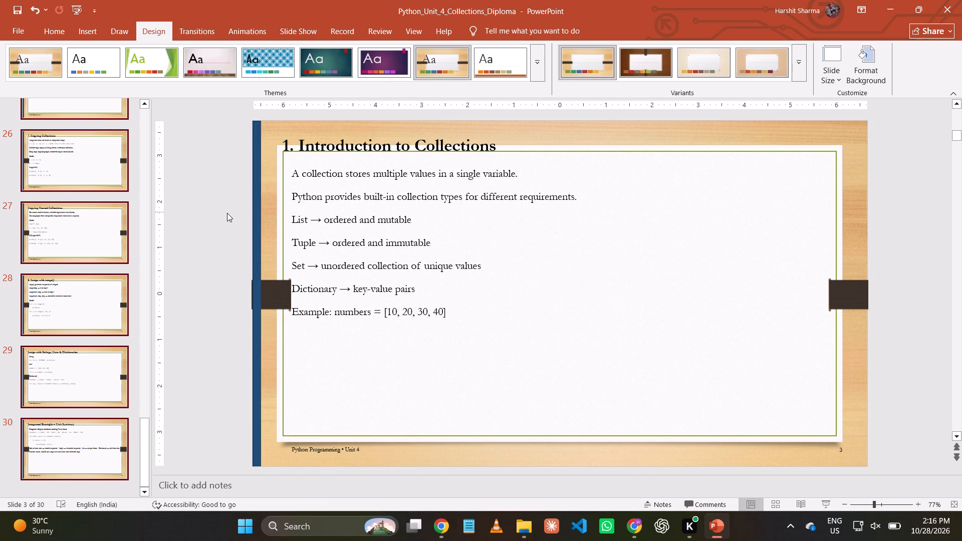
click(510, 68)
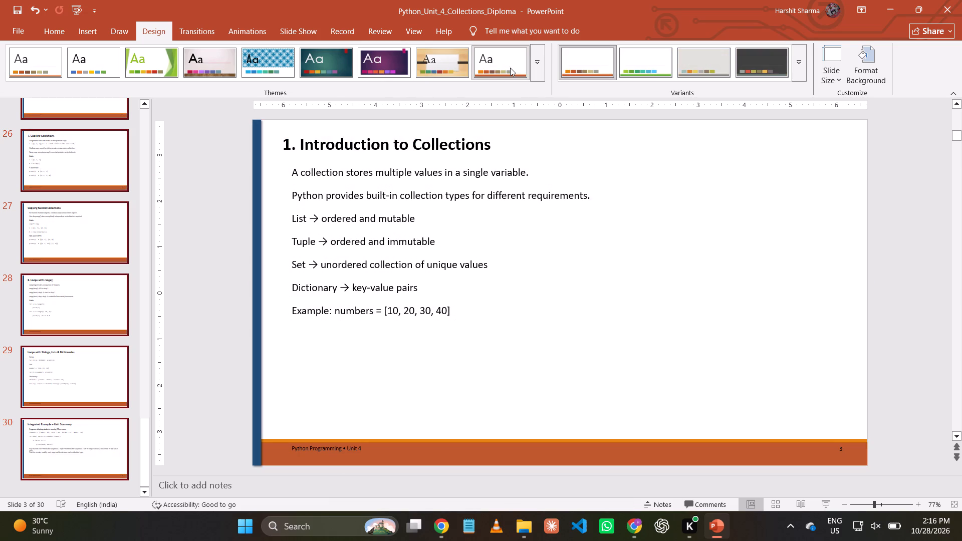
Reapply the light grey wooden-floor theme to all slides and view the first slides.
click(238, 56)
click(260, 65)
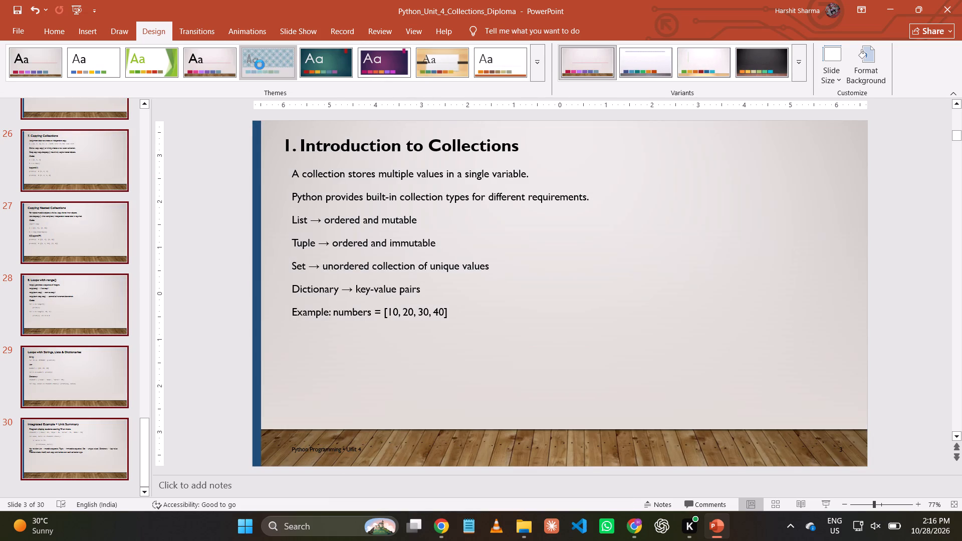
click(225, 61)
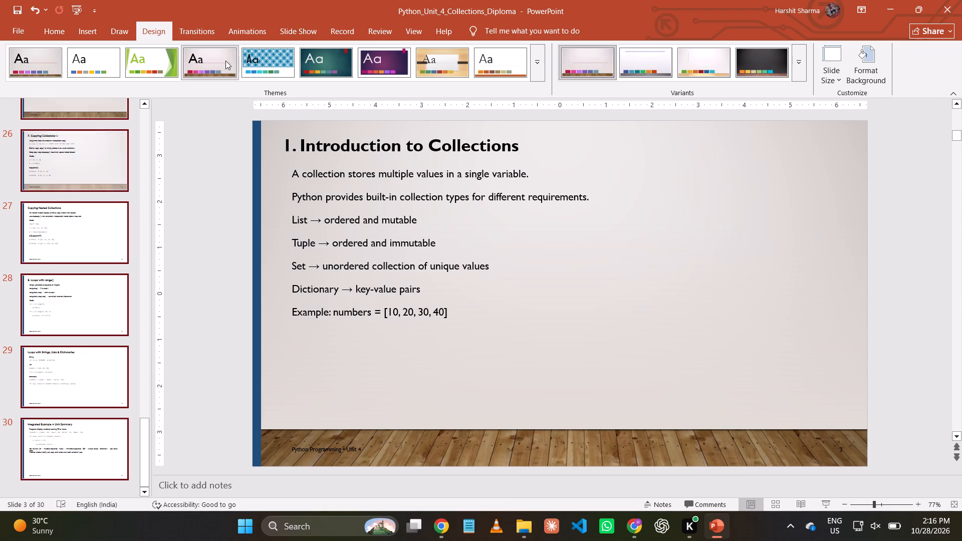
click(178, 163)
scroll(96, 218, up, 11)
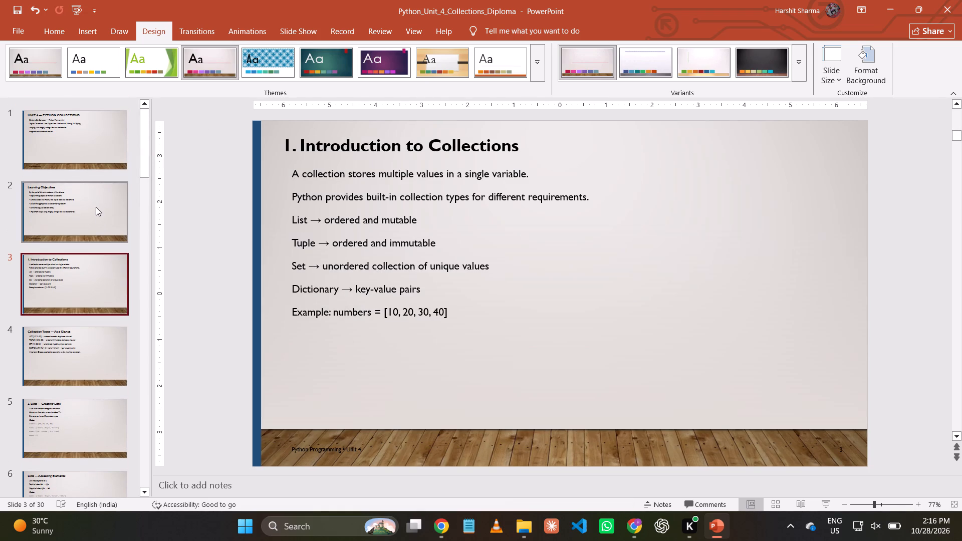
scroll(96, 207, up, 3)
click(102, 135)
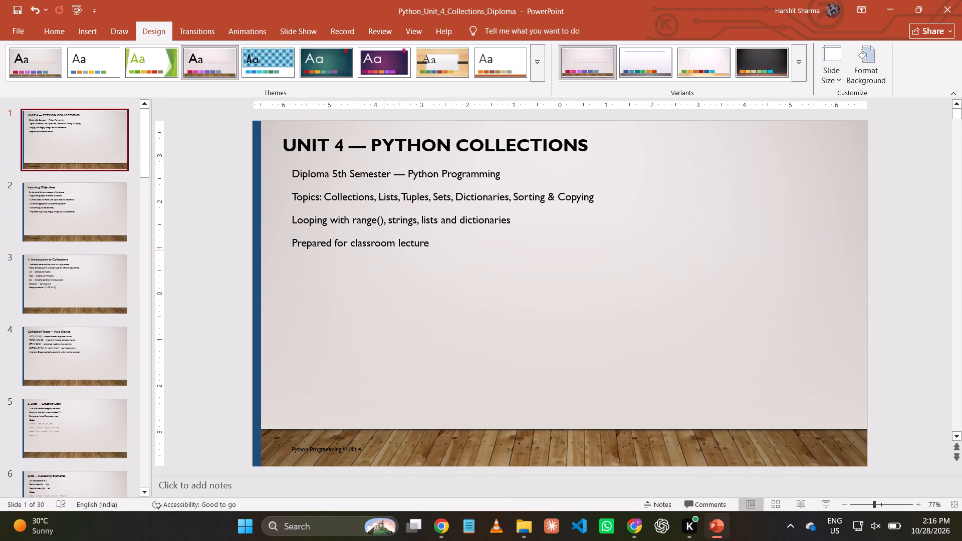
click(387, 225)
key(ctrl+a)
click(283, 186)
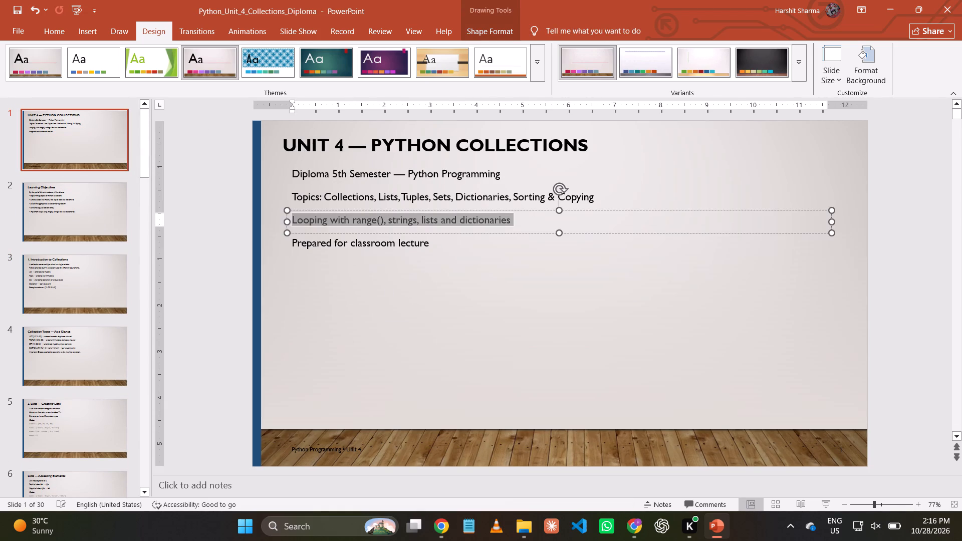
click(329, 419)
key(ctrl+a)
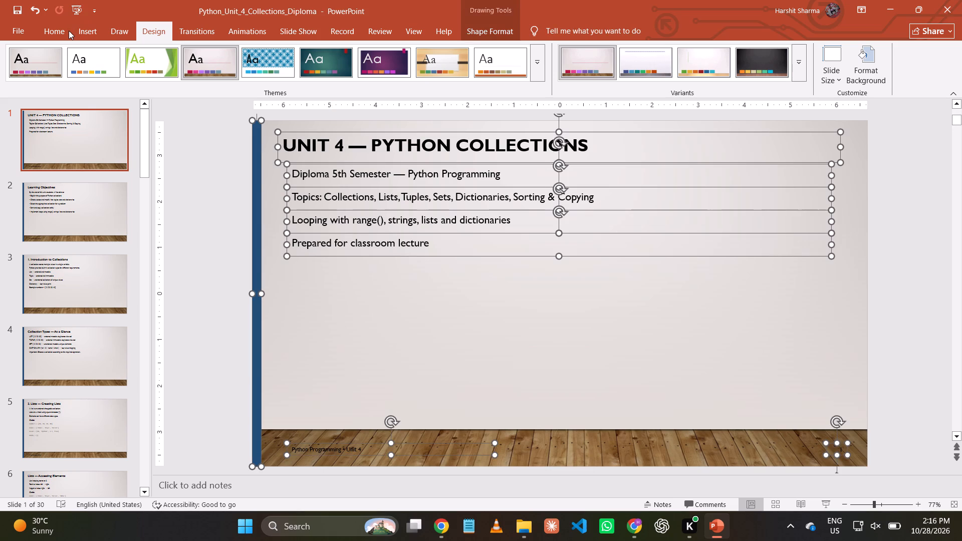
Apply the plain white theme with Calibri text to all slides.
click(95, 192)
key(ctrl+a)
click(92, 49)
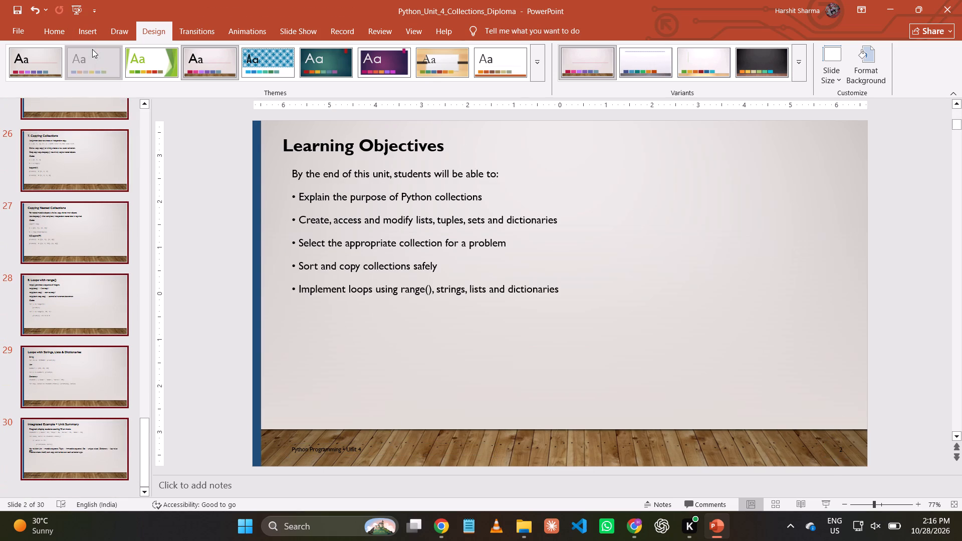
click(450, 384)
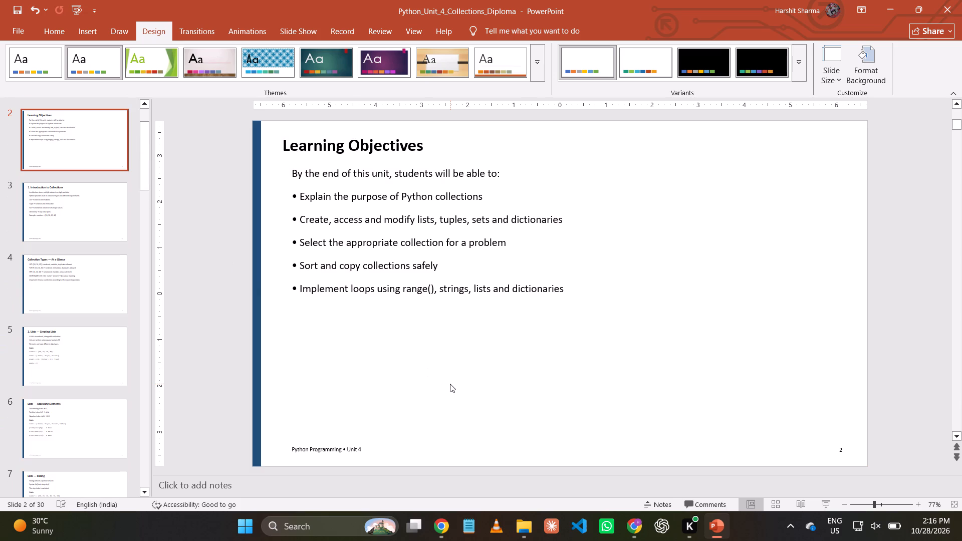
scroll(6, 361, up, 17)
Set all text on slide 2, Learning Objectives, to Times New Roman.
click(464, 381)
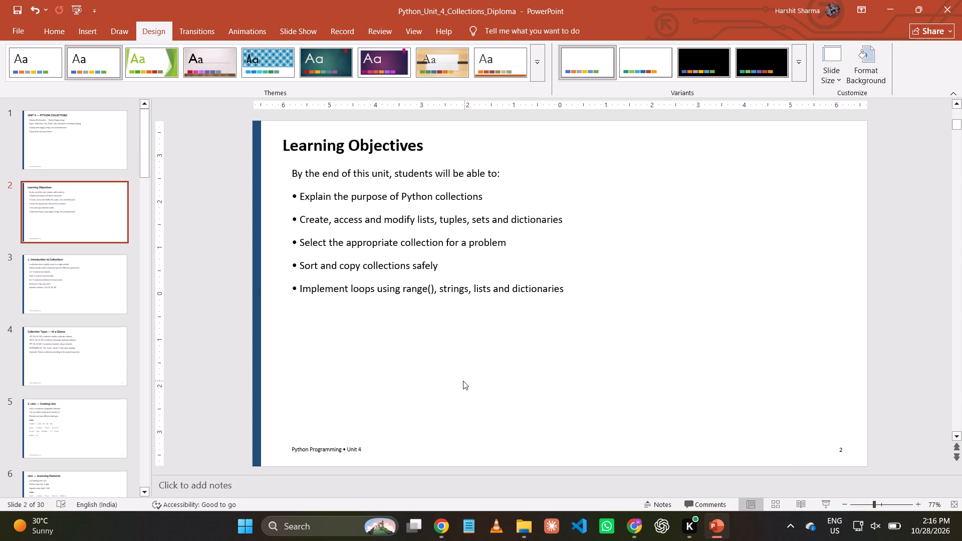
key(ctrl+a)
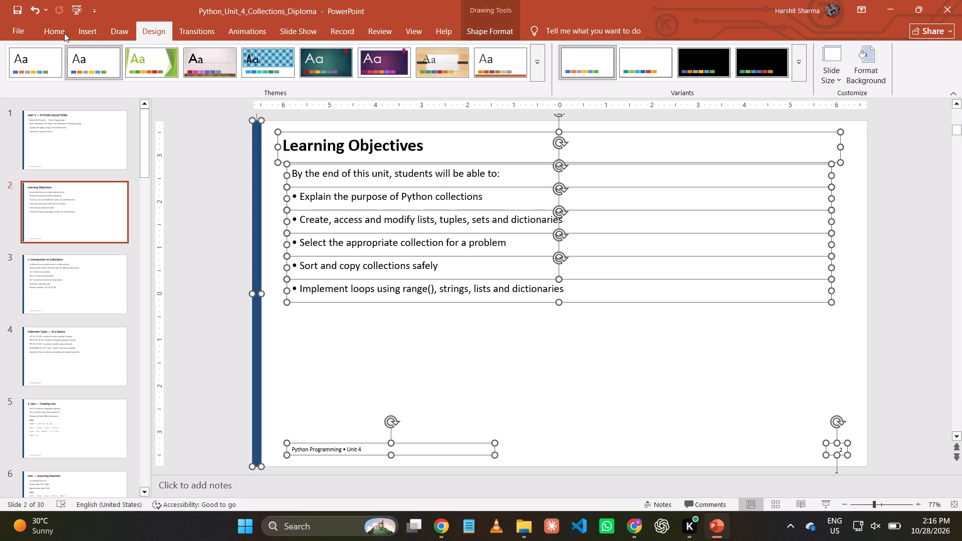
click(62, 33)
click(289, 57)
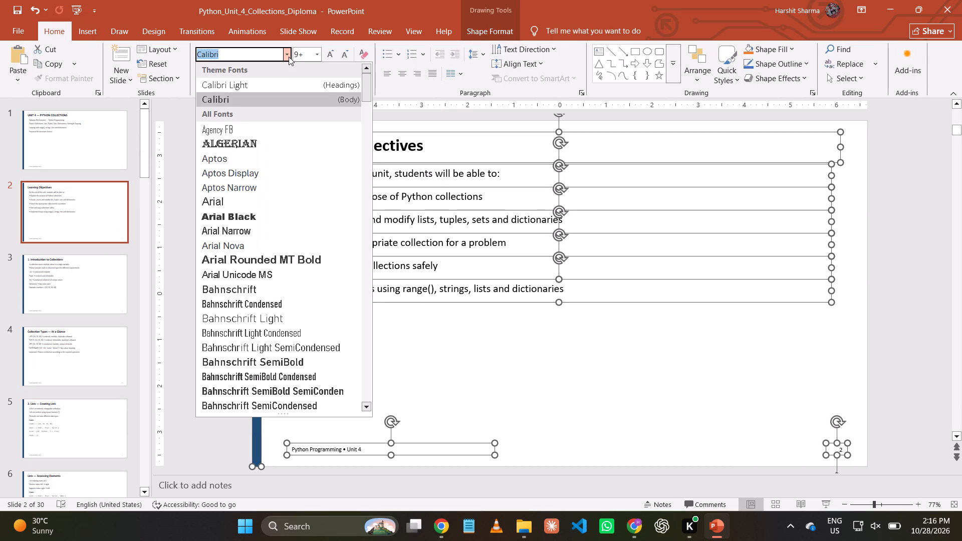
key(BackSpace)
text(times)
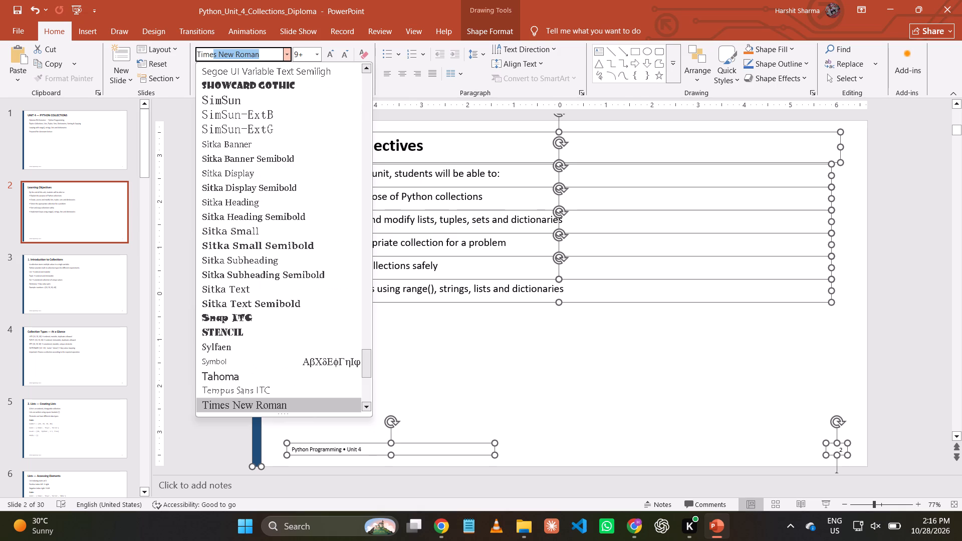
click(264, 403)
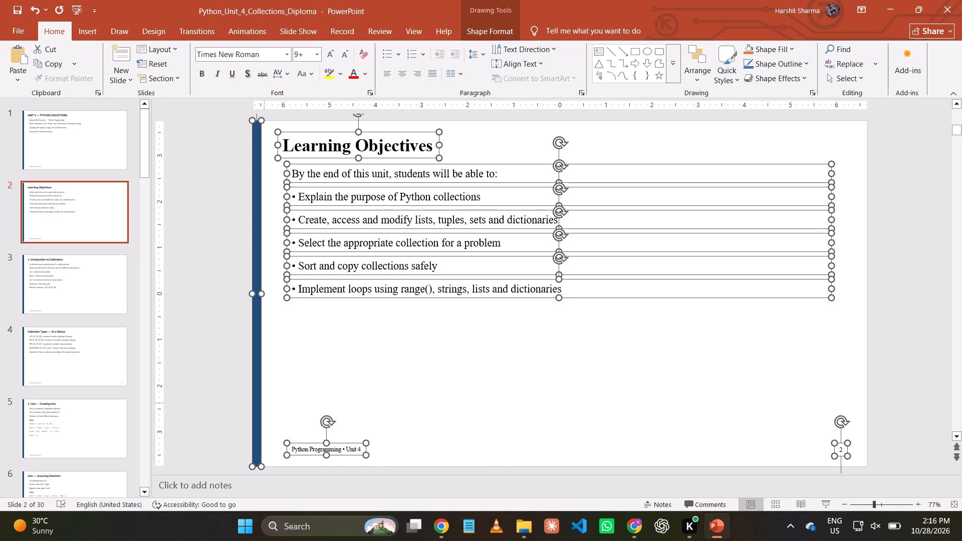
click(484, 402)
click(442, 279)
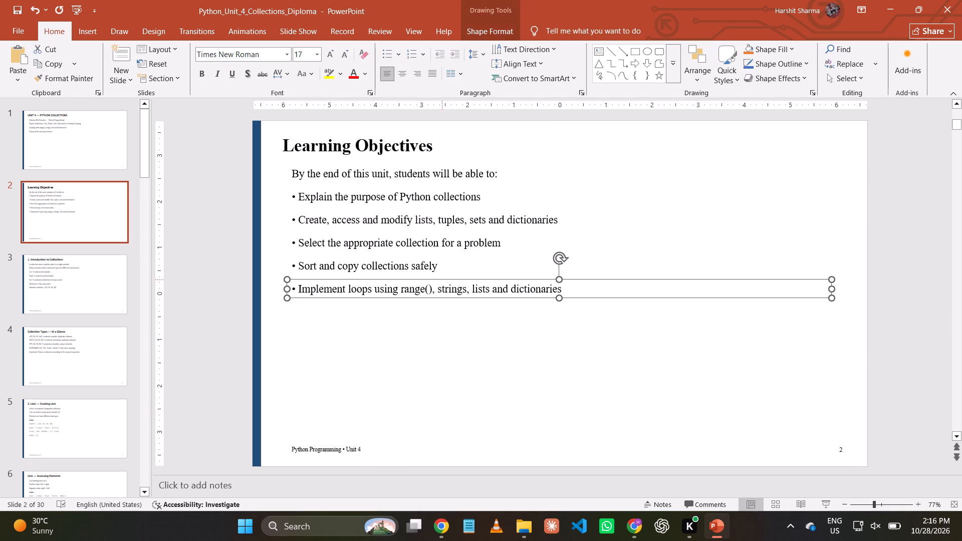
click(440, 341)
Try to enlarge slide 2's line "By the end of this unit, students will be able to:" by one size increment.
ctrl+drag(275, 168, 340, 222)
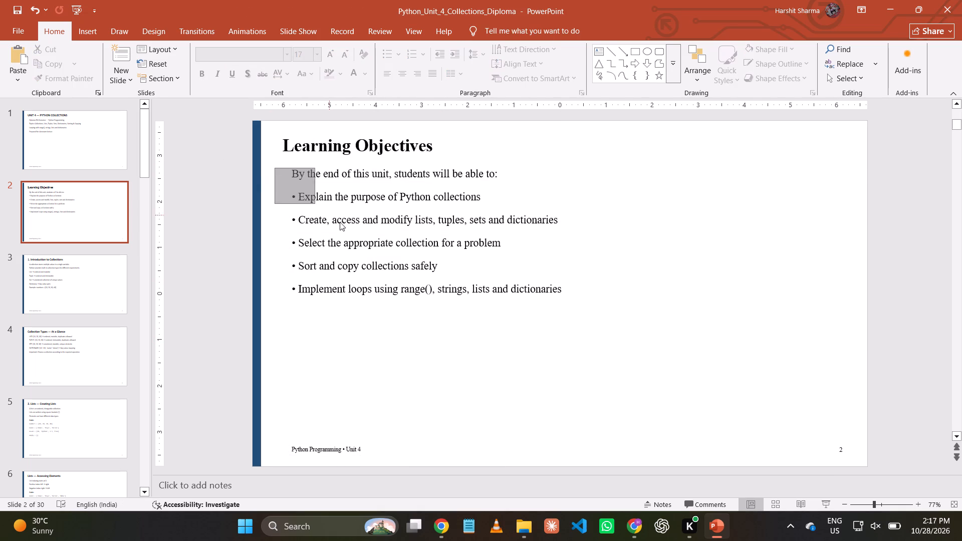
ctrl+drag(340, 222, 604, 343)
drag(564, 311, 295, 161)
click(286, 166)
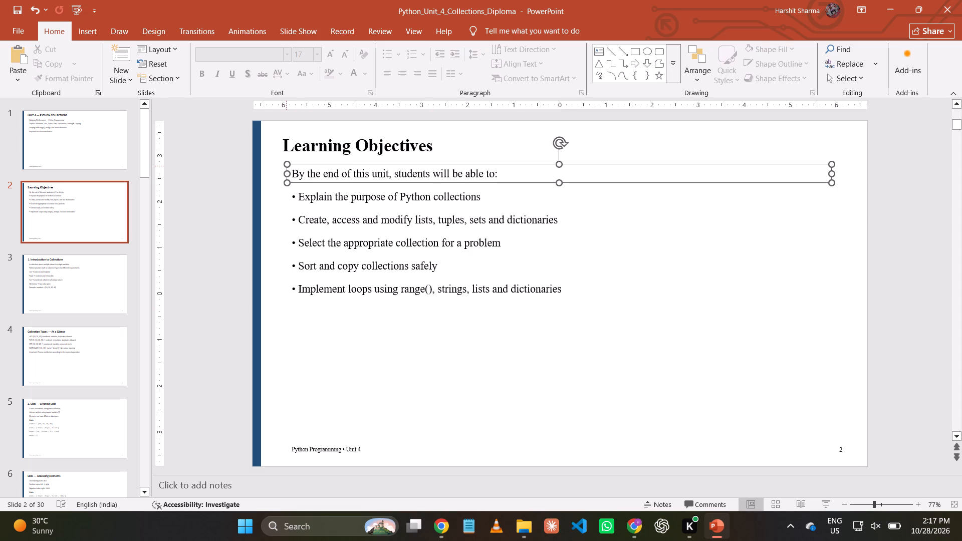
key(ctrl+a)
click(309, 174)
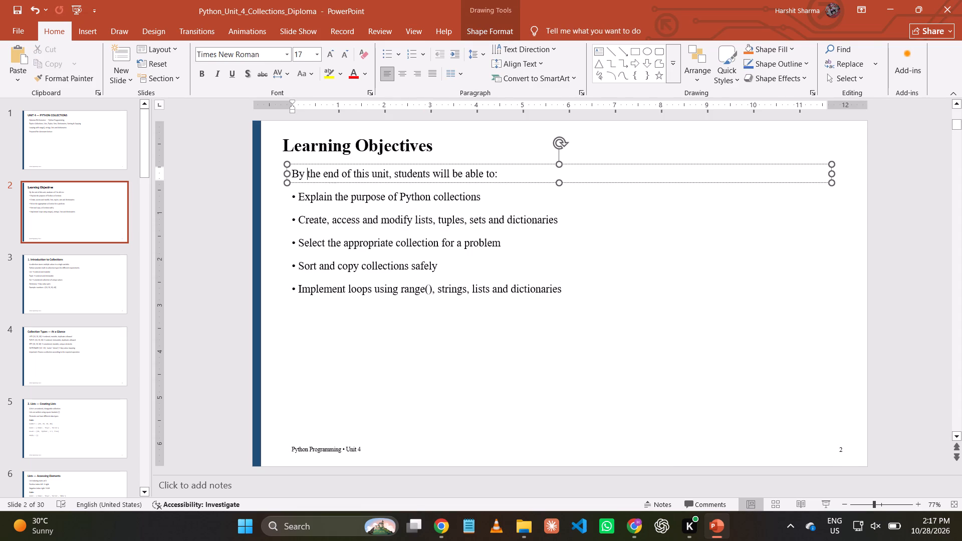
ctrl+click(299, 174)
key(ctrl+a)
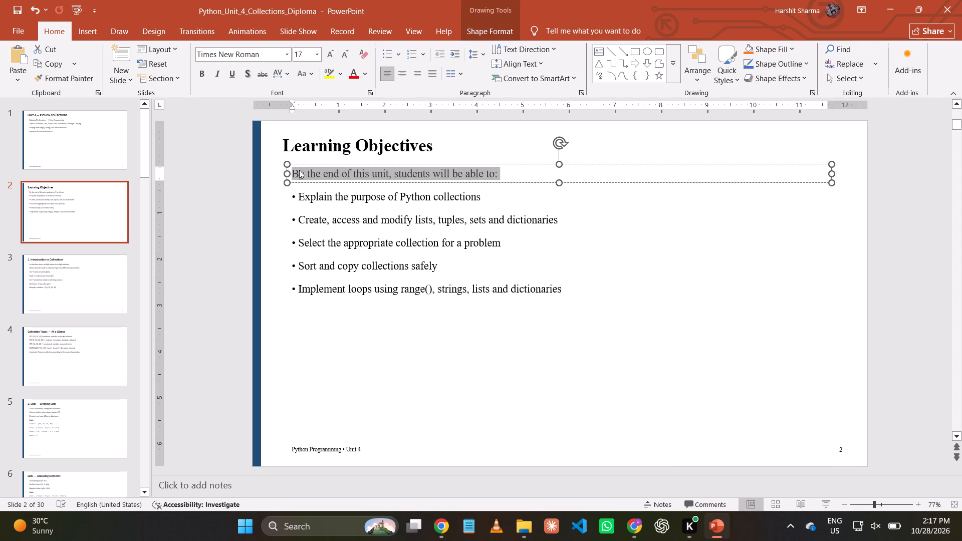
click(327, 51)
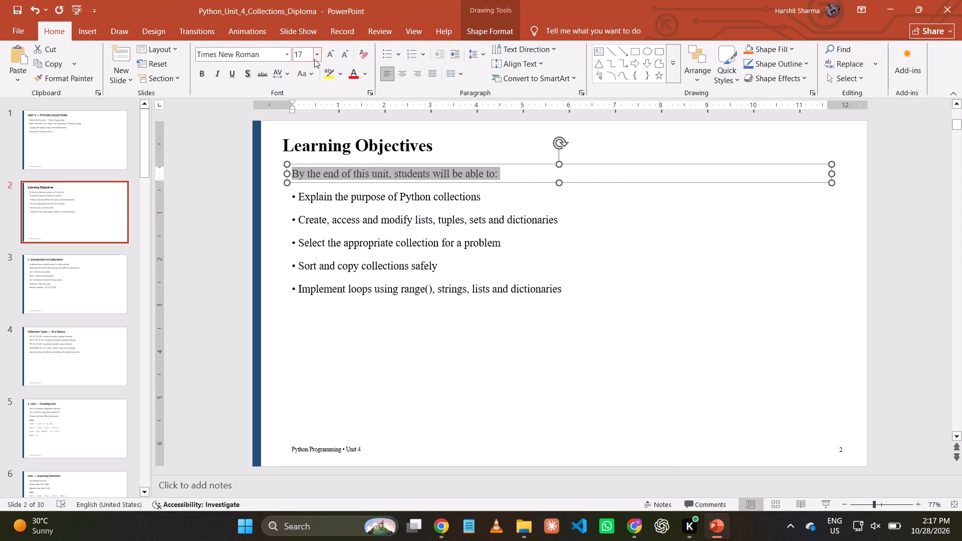
Increase the font size of all slide 2 text together by two increments and check the body lines' size.
click(338, 321)
key(ctrl+a)
click(326, 58)
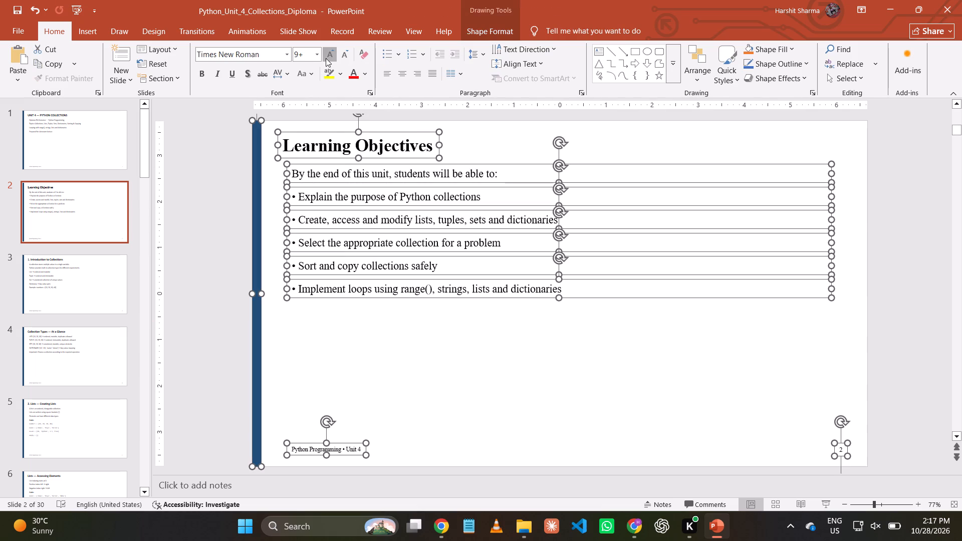
click(326, 58)
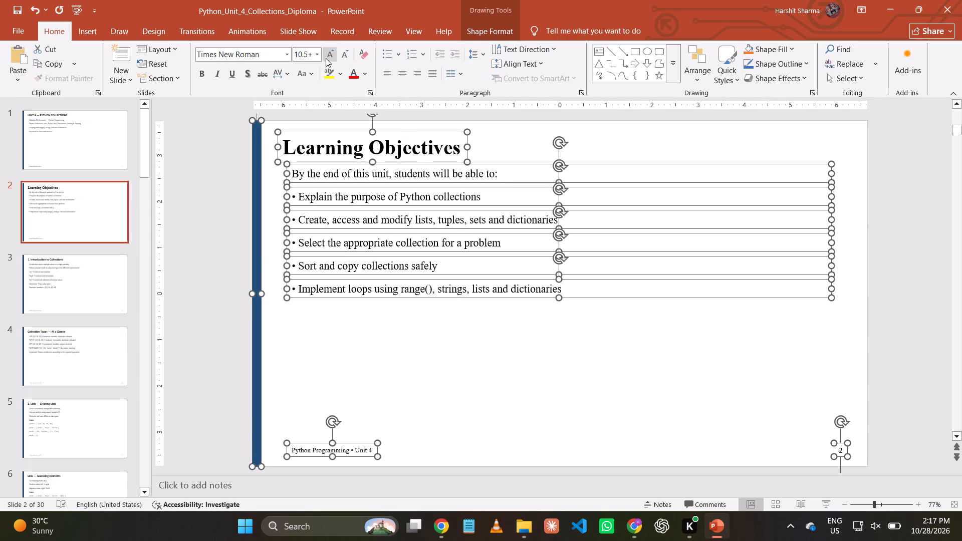
click(376, 434)
click(408, 287)
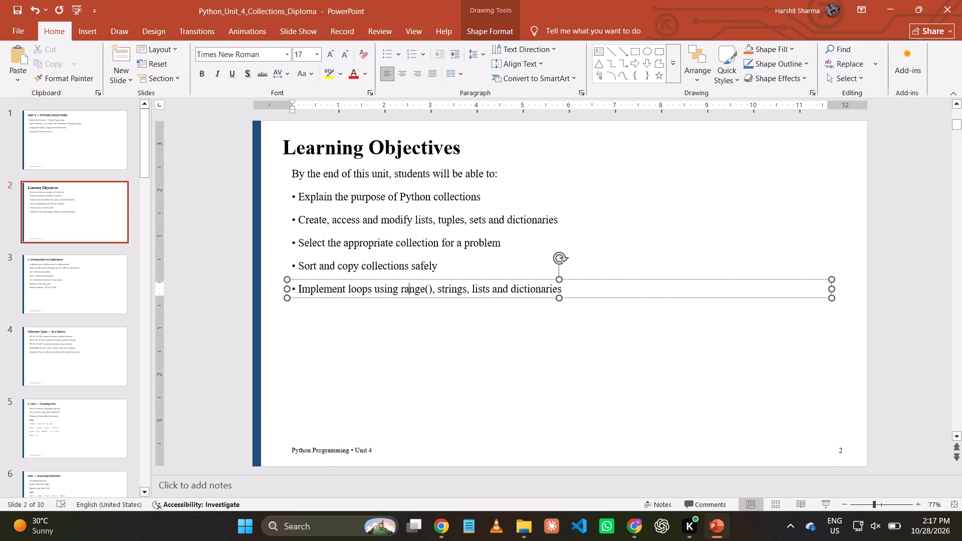
click(406, 270)
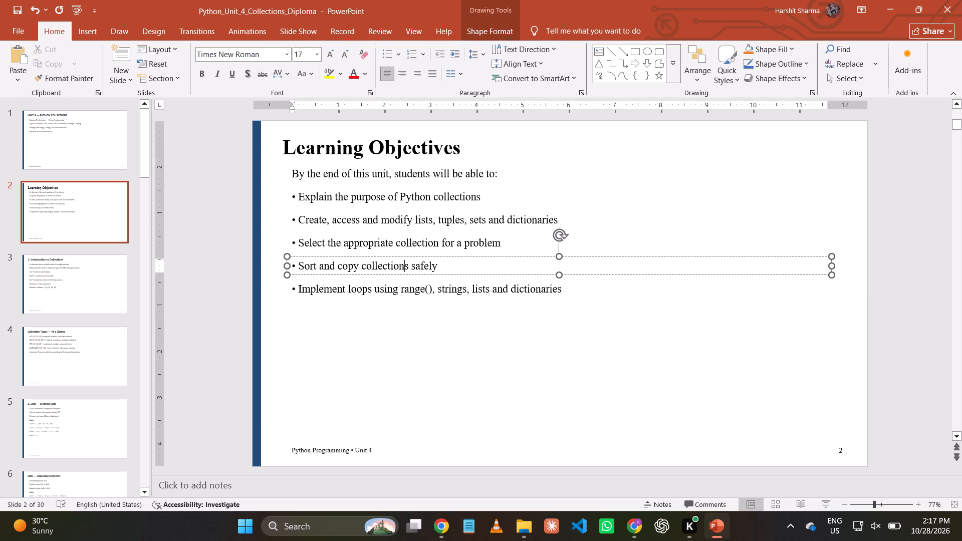
click(389, 335)
Set all text on slide 3, Introduction to Collections, to Times New Roman and save the presentation.
click(80, 287)
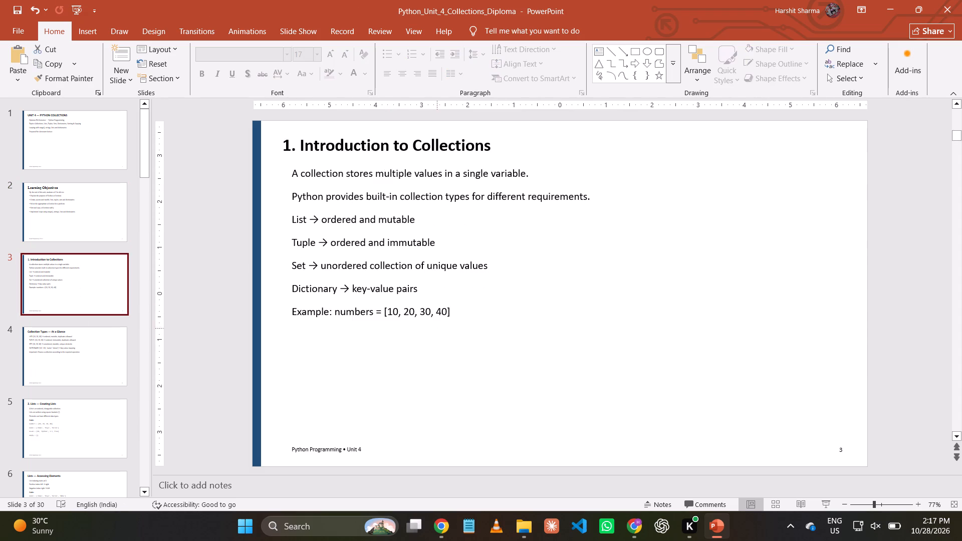
key(ctrl+a)
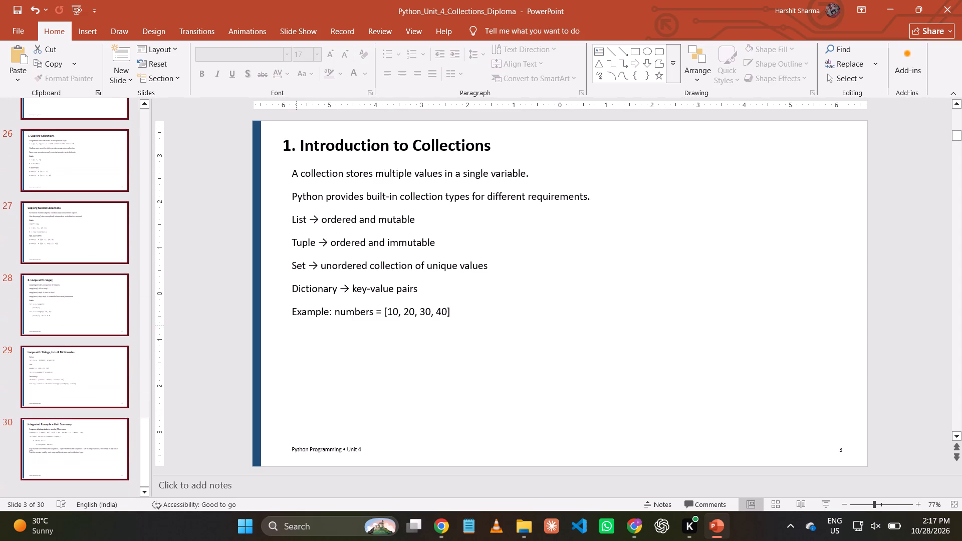
click(414, 358)
key(ctrl+a)
click(290, 52)
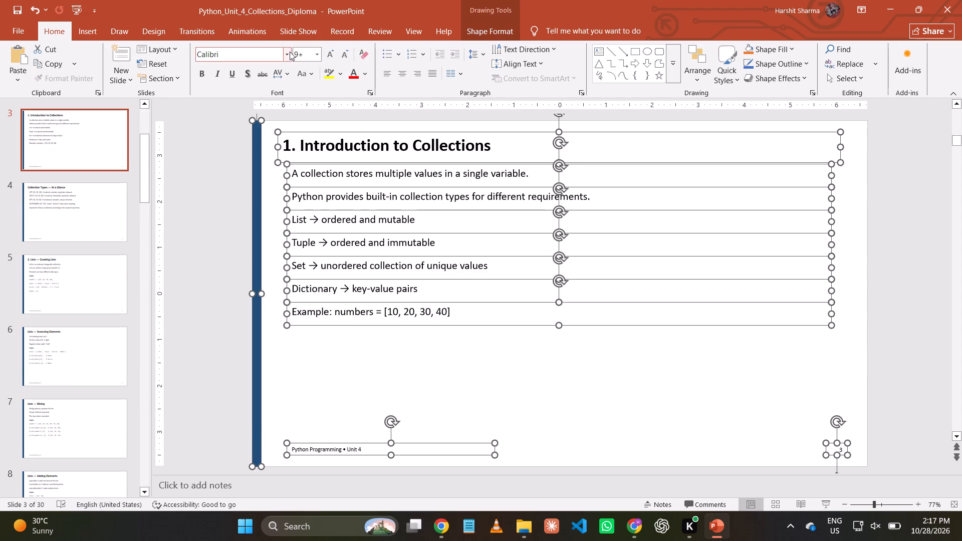
click(291, 130)
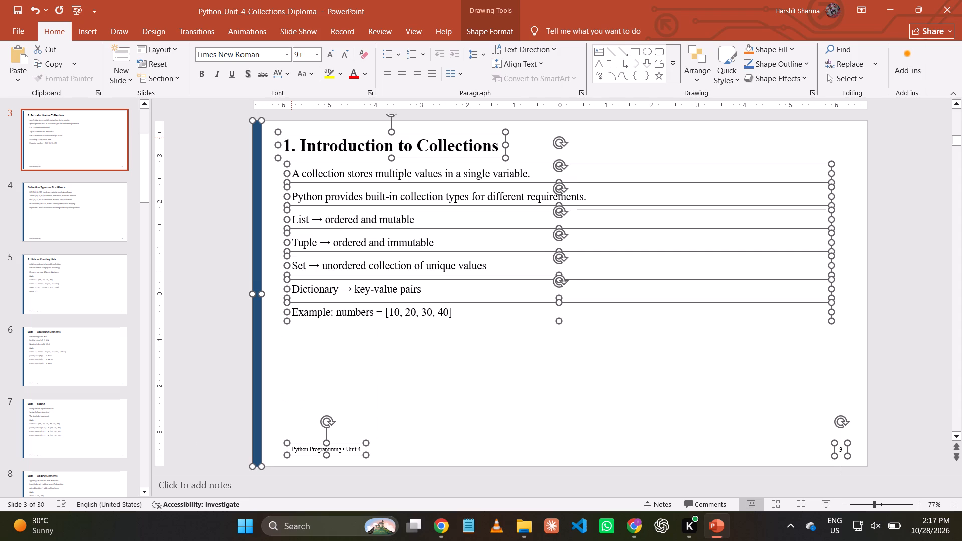
click(360, 348)
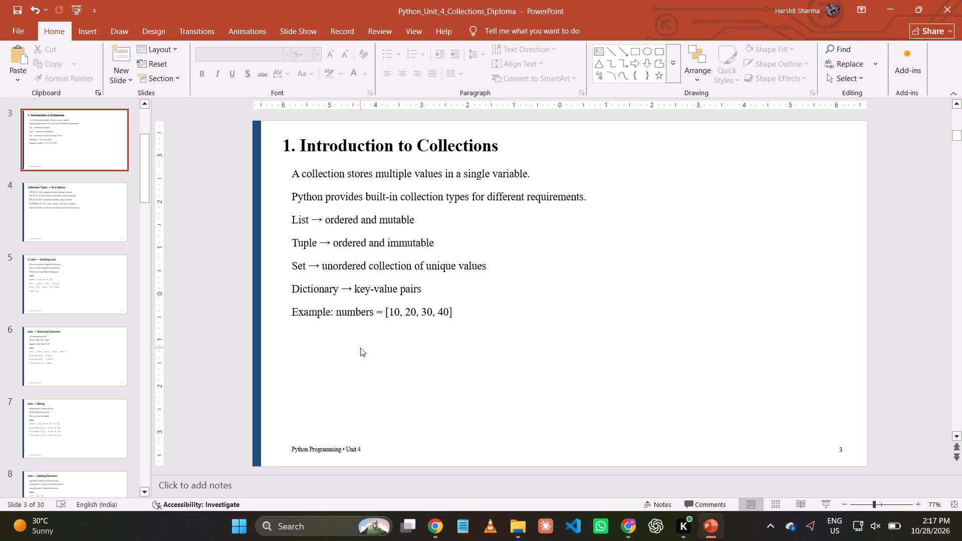
key(ctrl+s)
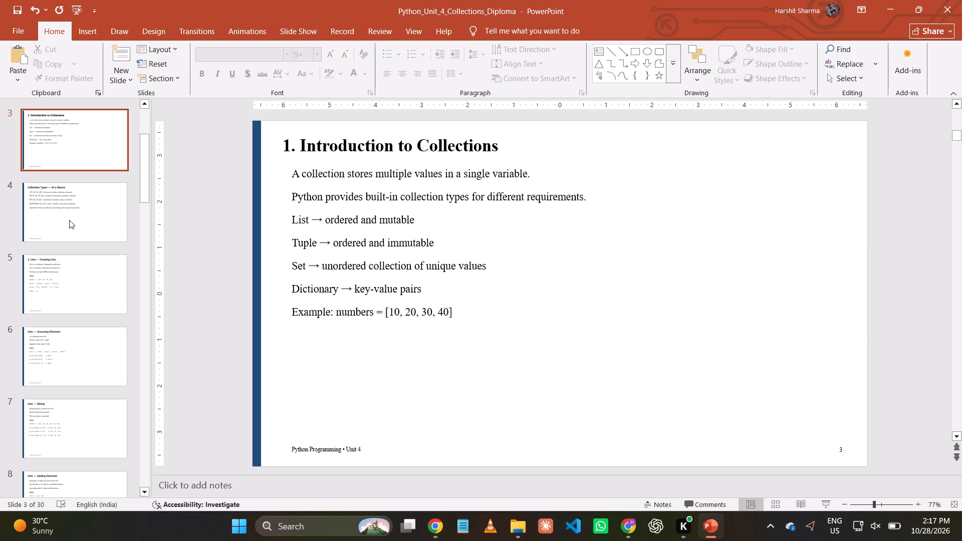
Set all text on slide 4, Collection Types — At a Glance, to Times New Roman.
click(72, 221)
click(300, 307)
key(ctrl+a)
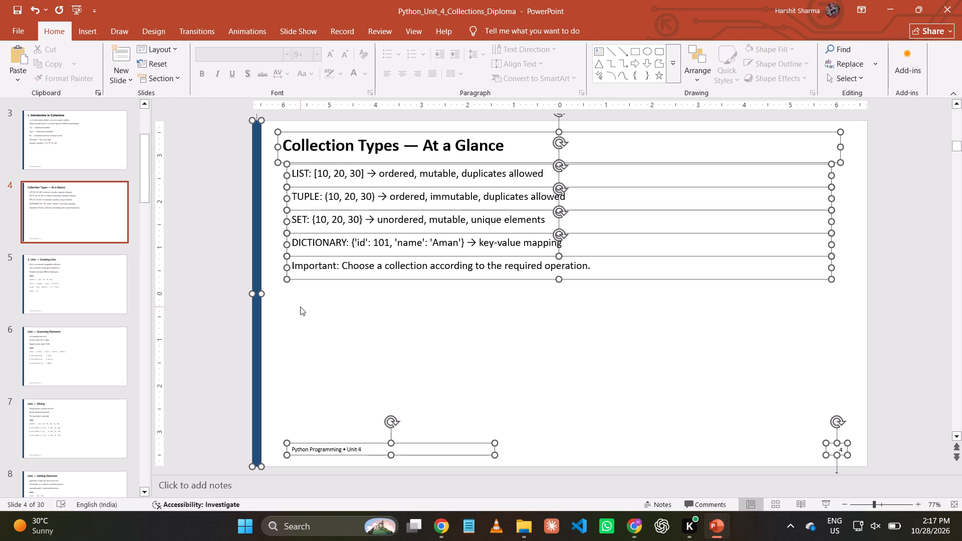
click(282, 57)
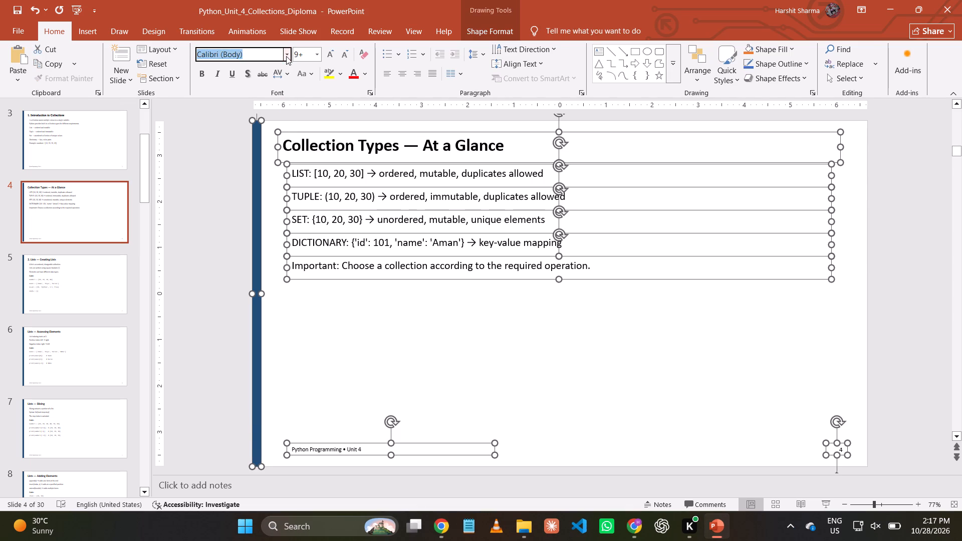
click(286, 56)
click(280, 132)
click(352, 330)
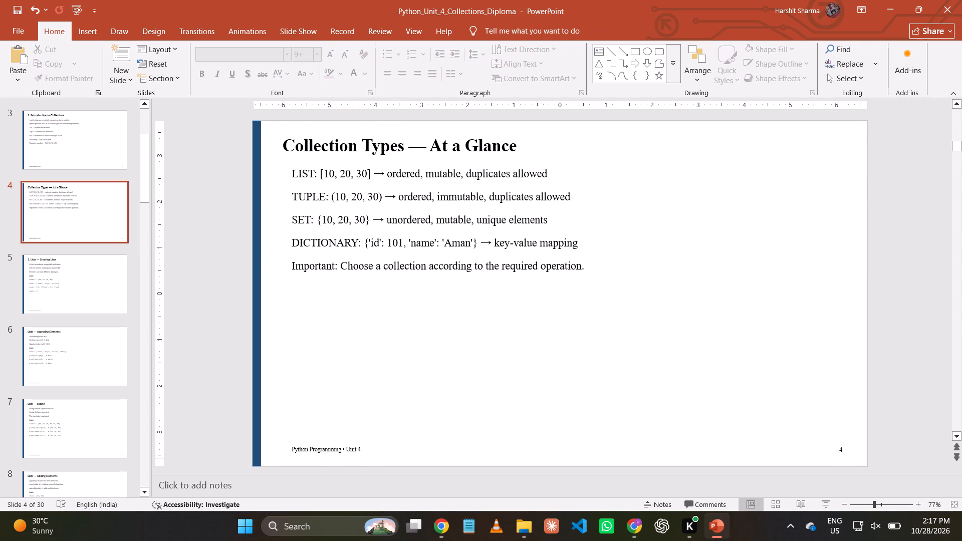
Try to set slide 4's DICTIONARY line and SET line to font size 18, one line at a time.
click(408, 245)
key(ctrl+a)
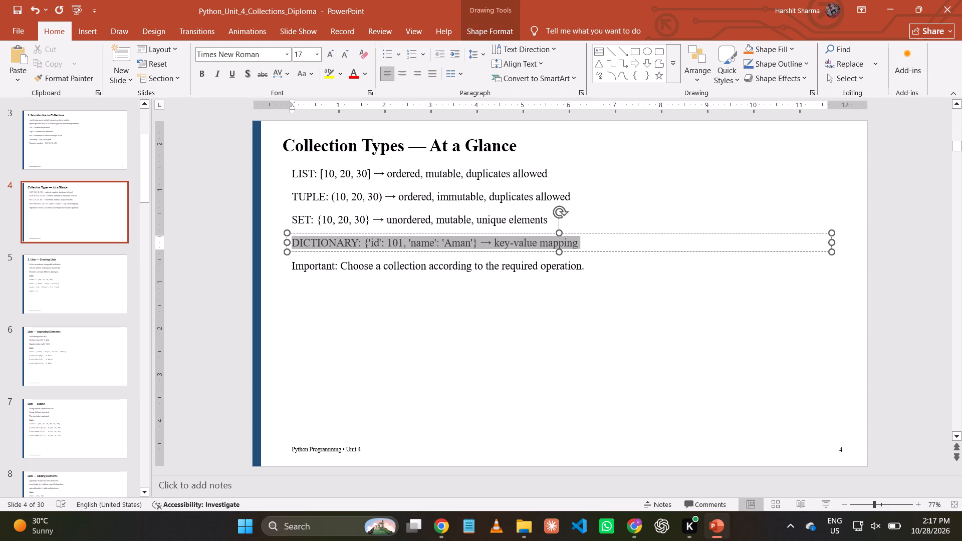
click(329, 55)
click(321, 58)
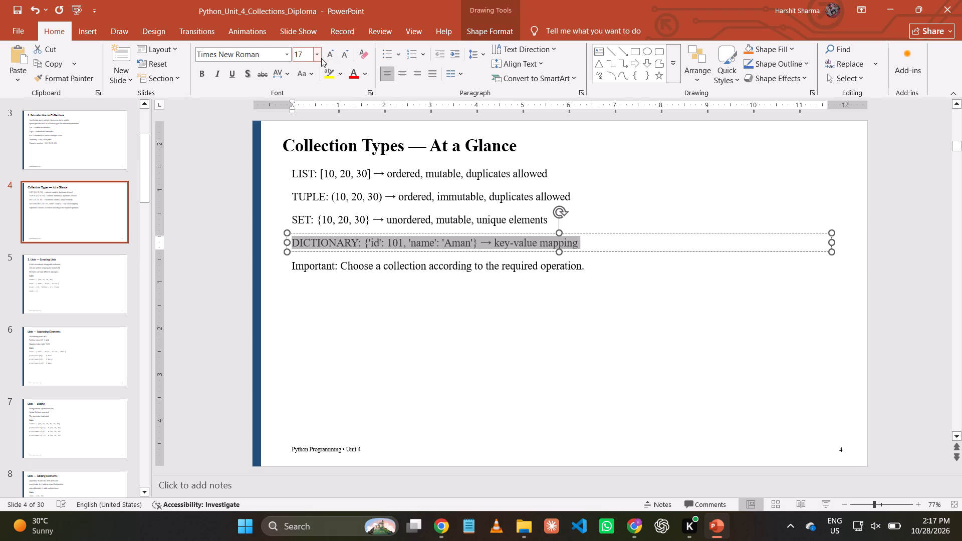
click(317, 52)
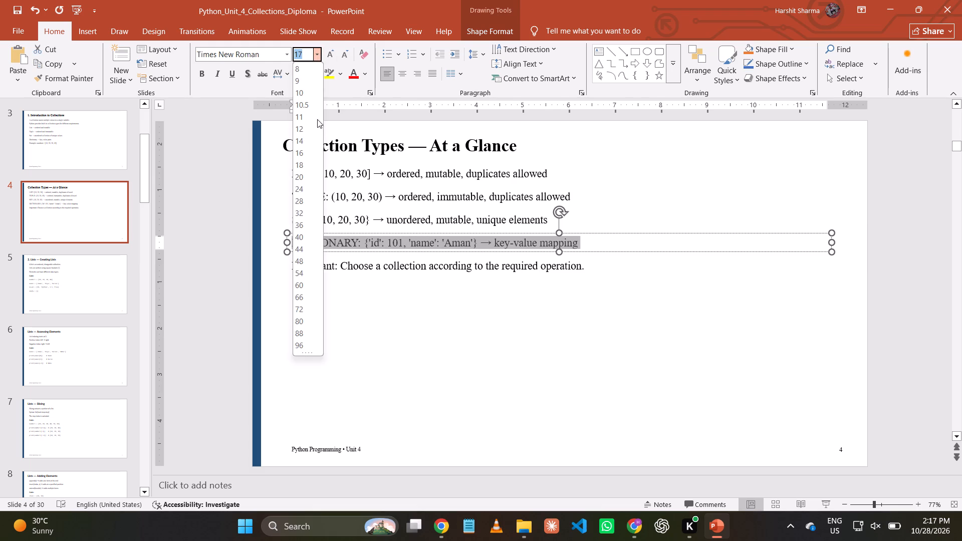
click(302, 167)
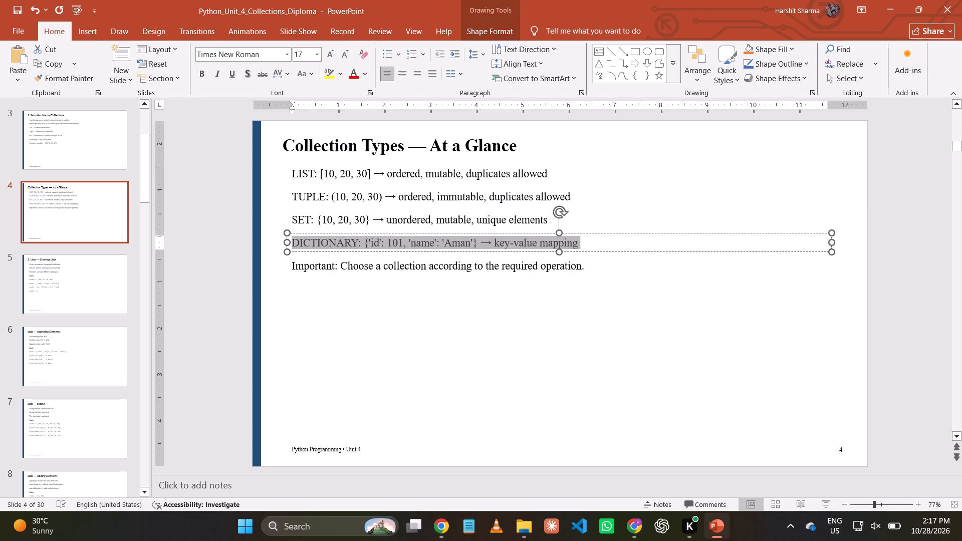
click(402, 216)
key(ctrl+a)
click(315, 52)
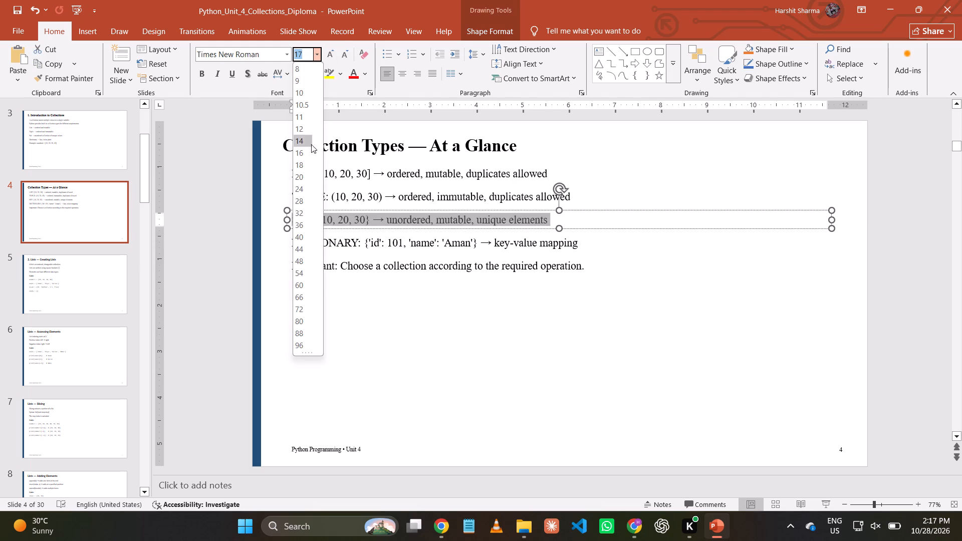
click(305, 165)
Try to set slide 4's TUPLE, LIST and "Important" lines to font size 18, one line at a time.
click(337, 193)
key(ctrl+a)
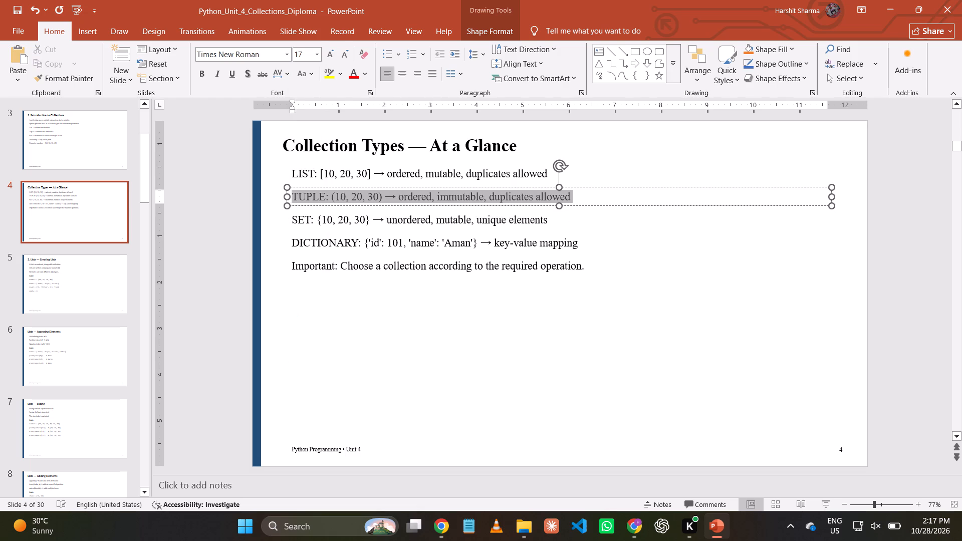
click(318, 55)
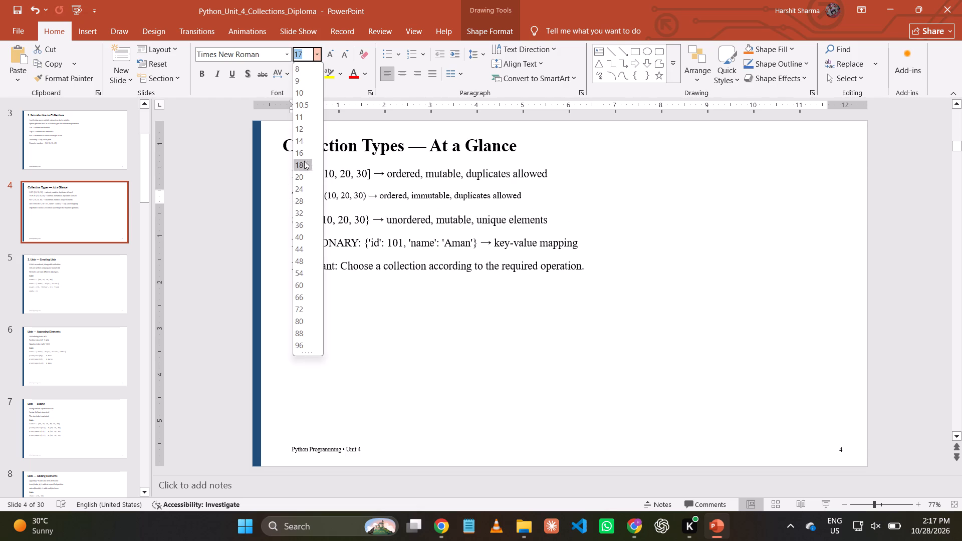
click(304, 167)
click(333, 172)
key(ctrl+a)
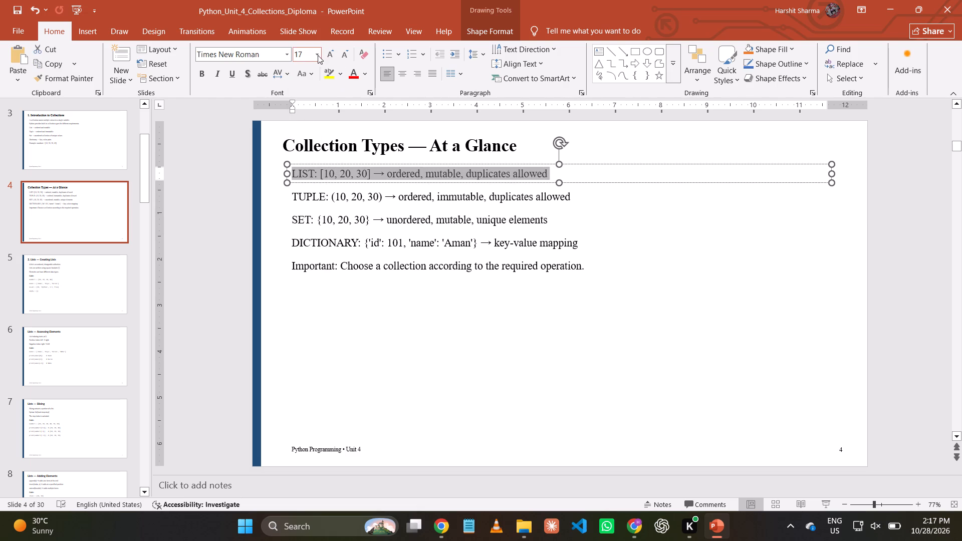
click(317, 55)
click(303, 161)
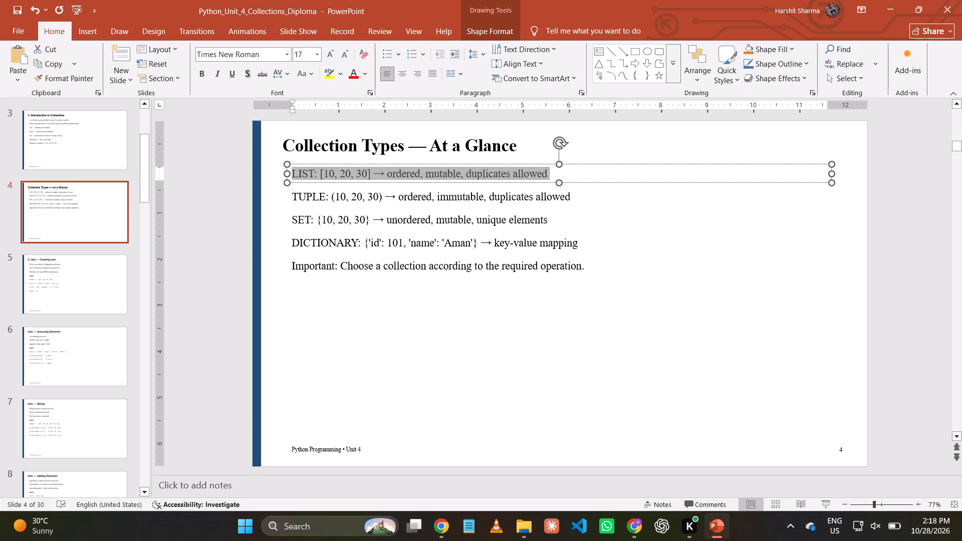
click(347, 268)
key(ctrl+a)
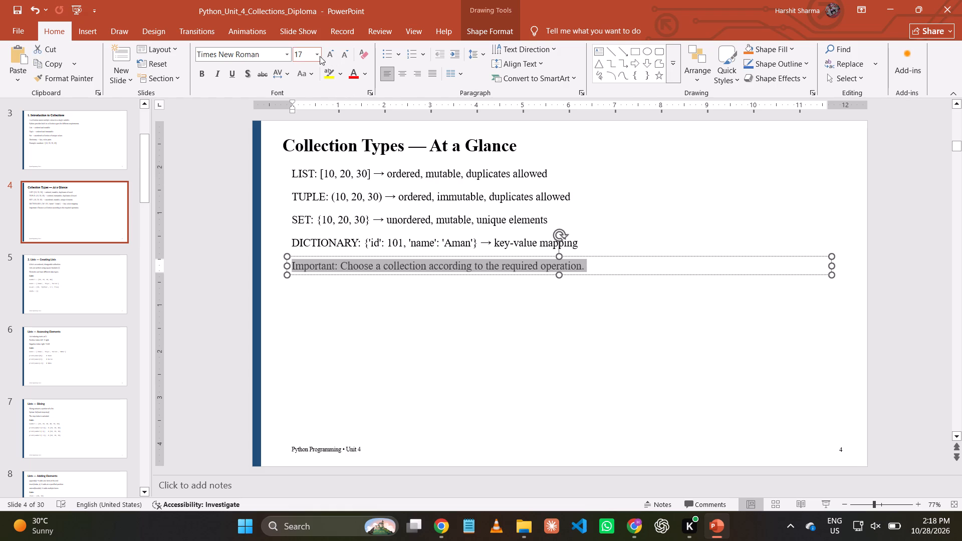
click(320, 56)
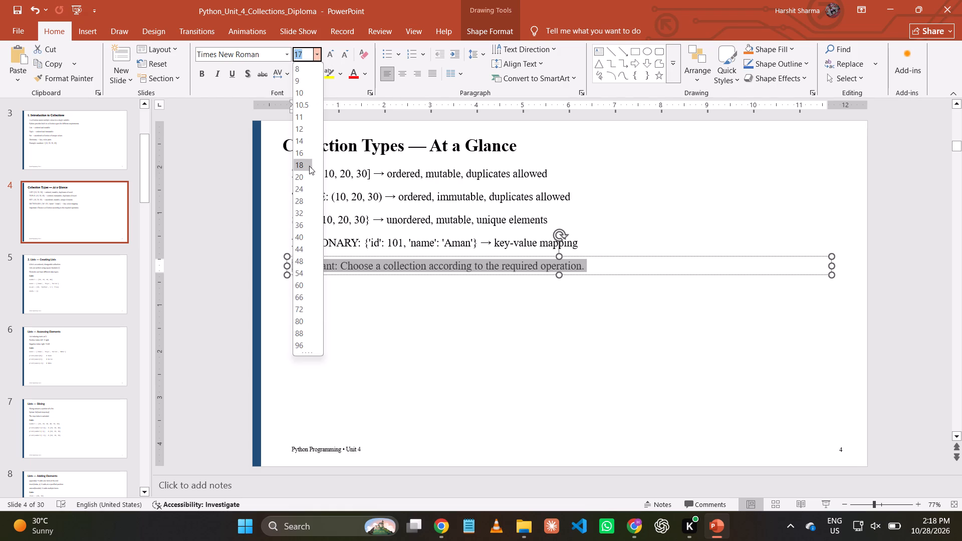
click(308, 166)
Save the presentation.
click(328, 312)
key(ctrl+s)
ctrl+click(329, 311)
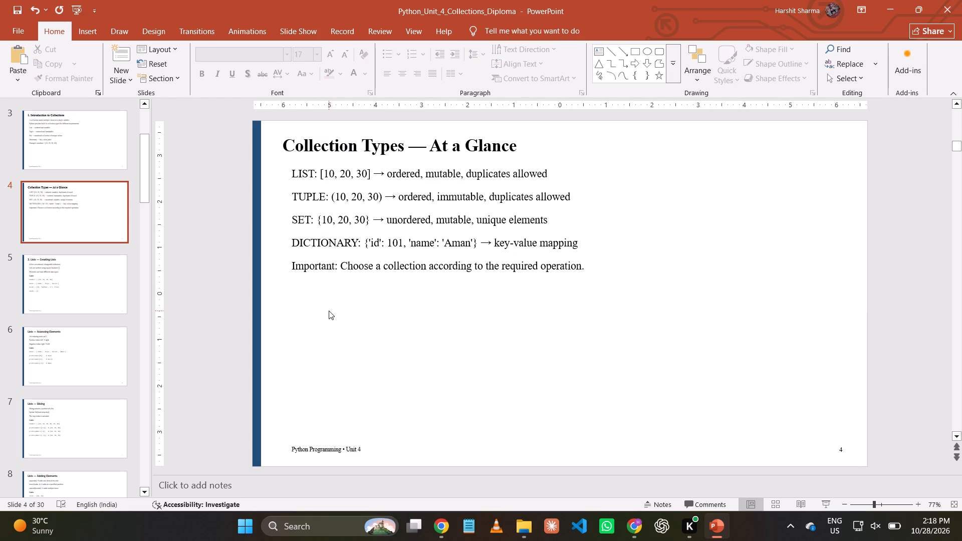
Set all text on slide 5, Lists — Creating Lists, to Times New Roman, including the code lines.
click(101, 298)
click(344, 363)
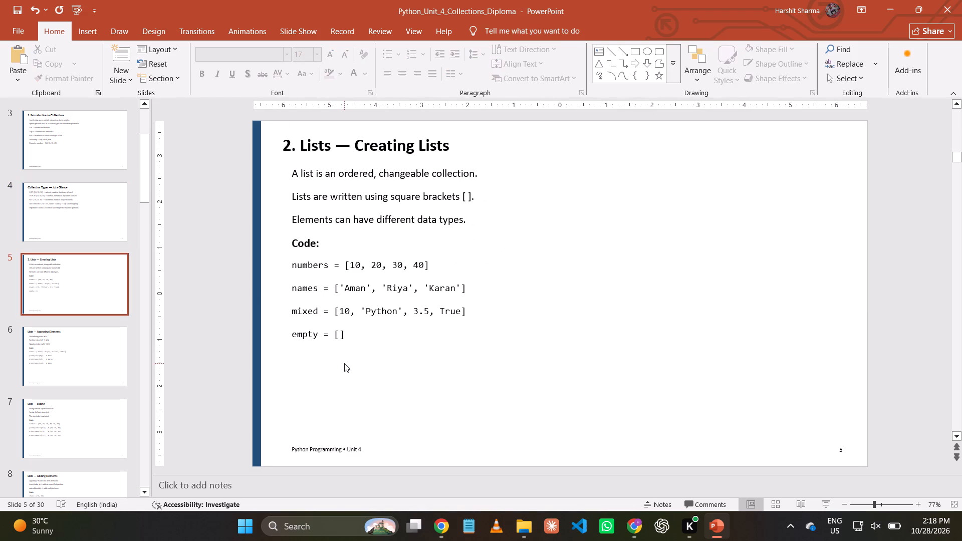
key(ctrl+a)
click(284, 56)
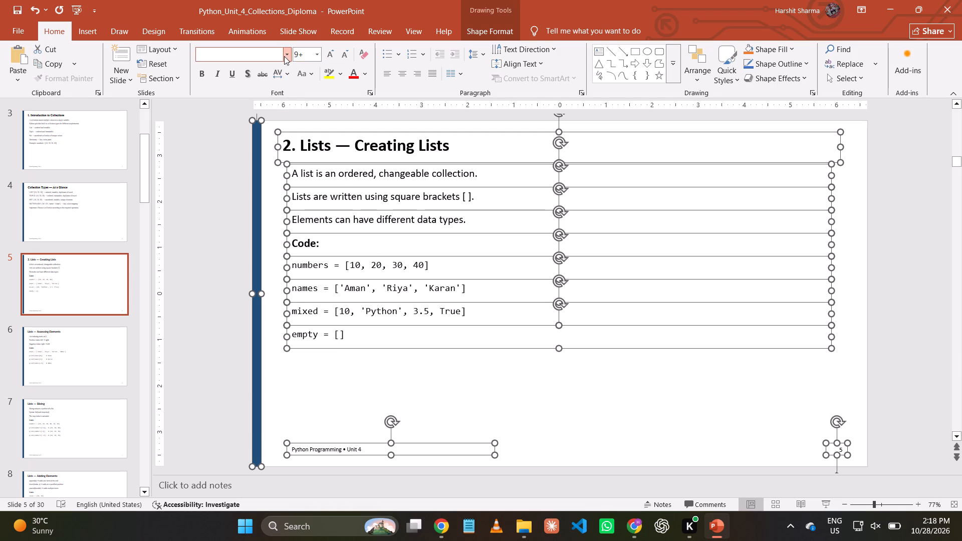
click(276, 126)
Increase the font size of all slide 5 text together by two increments and check the title's size.
click(326, 55)
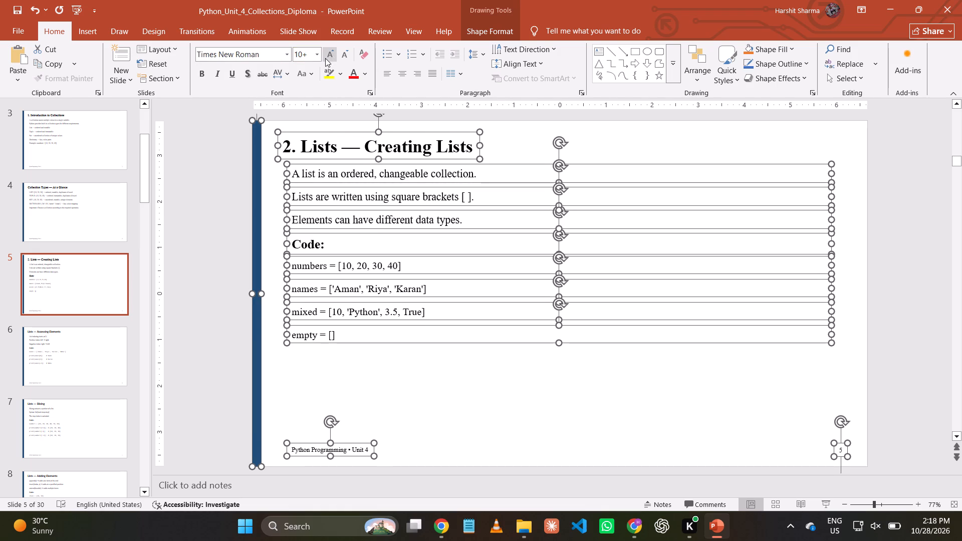
click(325, 58)
click(379, 371)
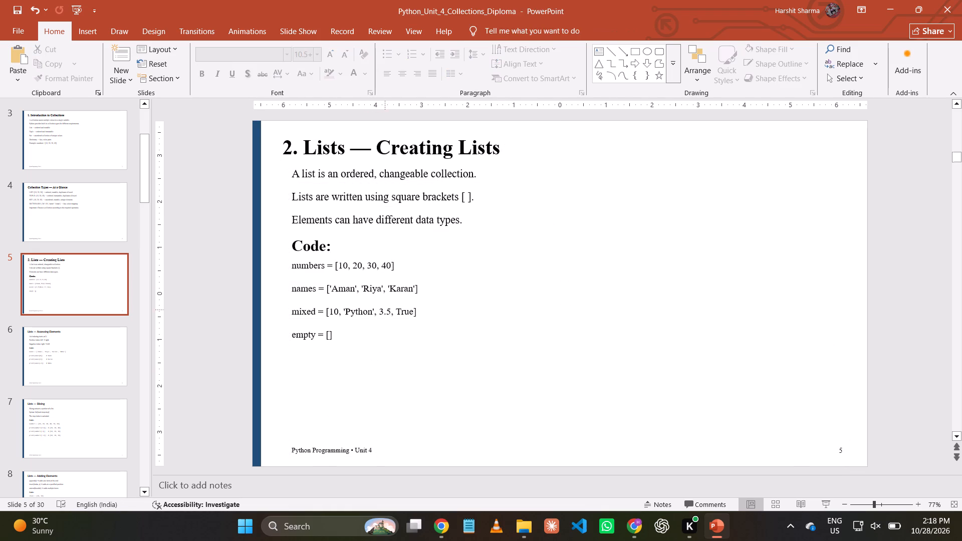
click(395, 204)
click(411, 146)
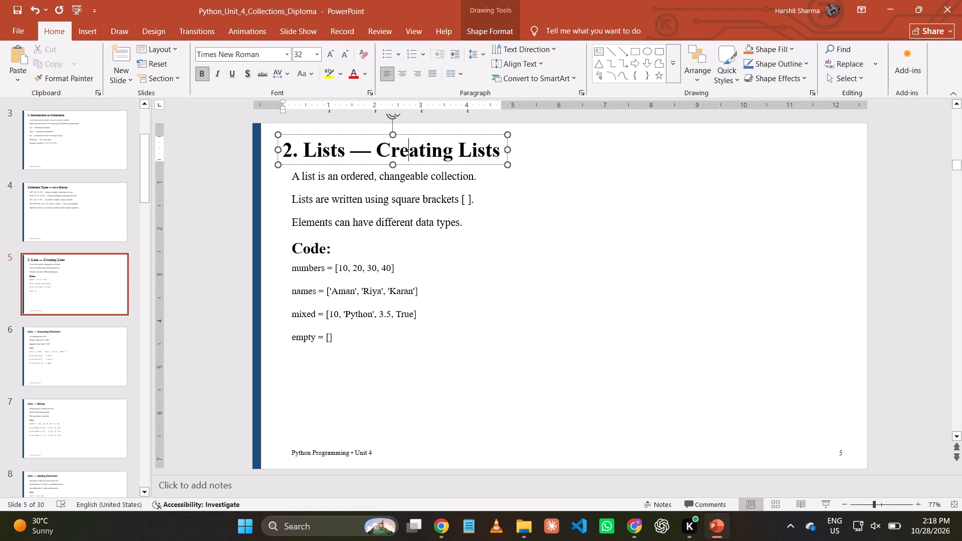
click(461, 237)
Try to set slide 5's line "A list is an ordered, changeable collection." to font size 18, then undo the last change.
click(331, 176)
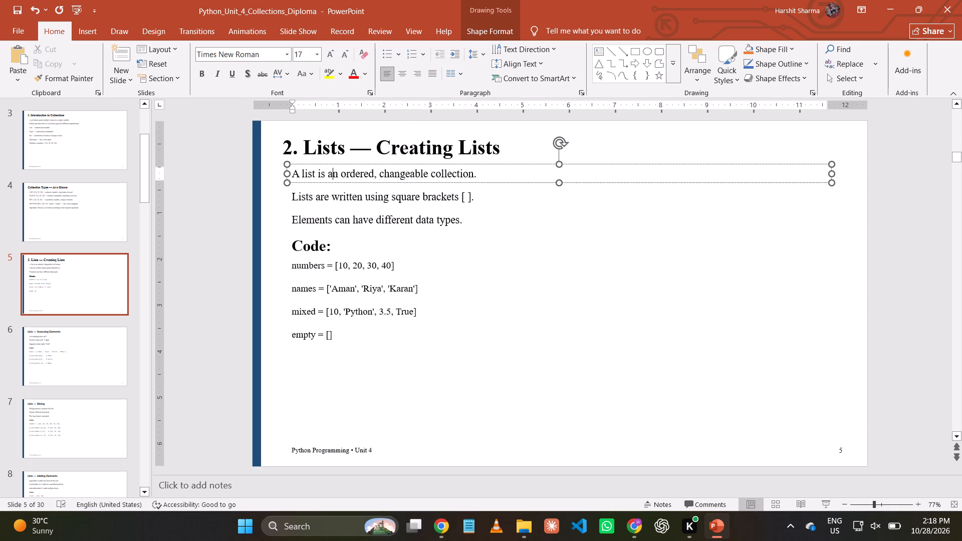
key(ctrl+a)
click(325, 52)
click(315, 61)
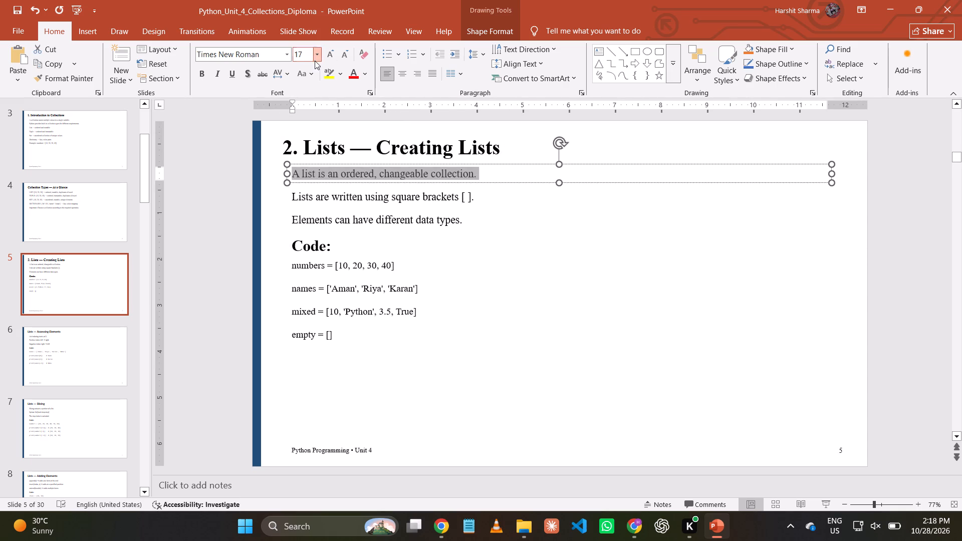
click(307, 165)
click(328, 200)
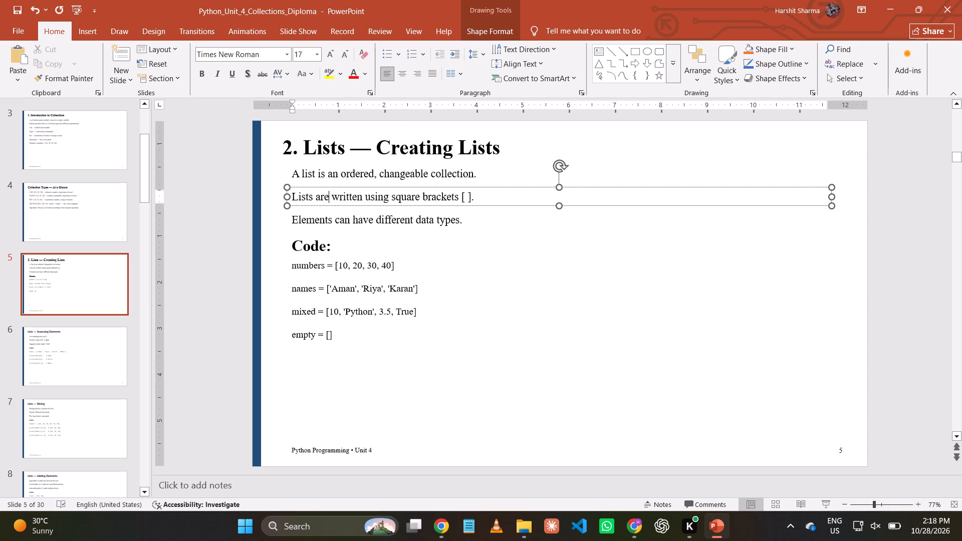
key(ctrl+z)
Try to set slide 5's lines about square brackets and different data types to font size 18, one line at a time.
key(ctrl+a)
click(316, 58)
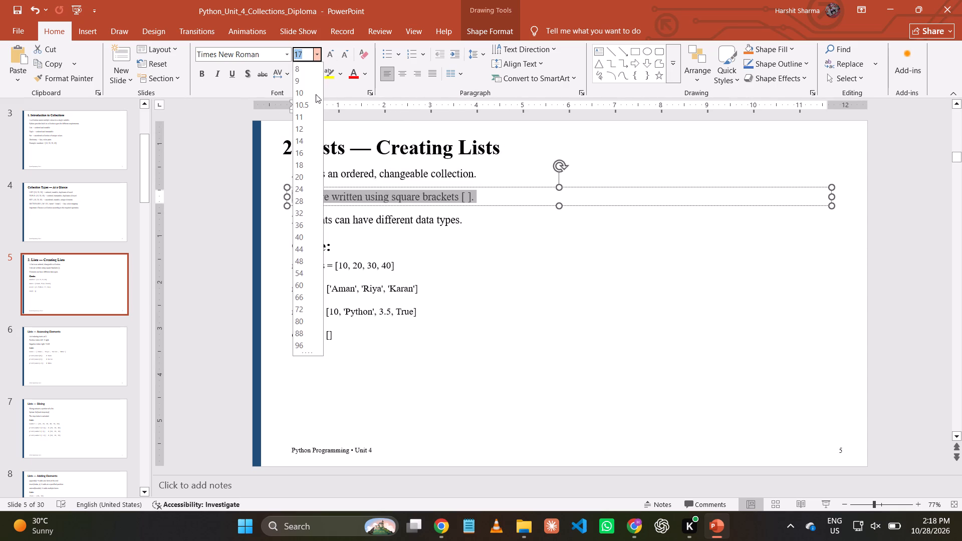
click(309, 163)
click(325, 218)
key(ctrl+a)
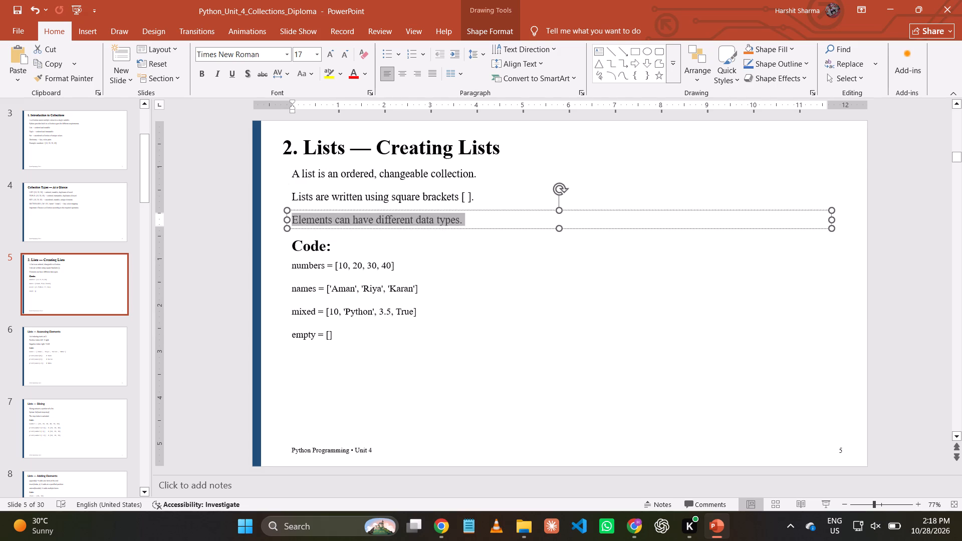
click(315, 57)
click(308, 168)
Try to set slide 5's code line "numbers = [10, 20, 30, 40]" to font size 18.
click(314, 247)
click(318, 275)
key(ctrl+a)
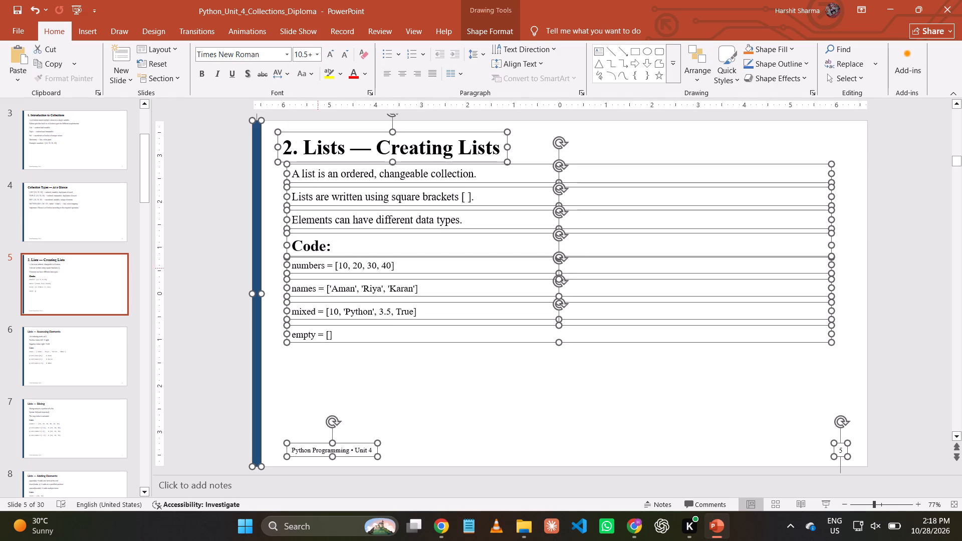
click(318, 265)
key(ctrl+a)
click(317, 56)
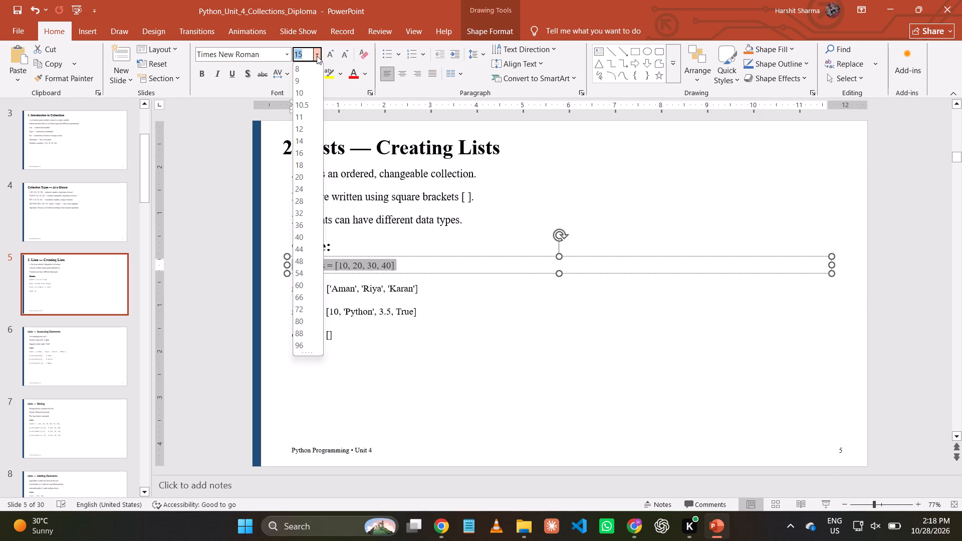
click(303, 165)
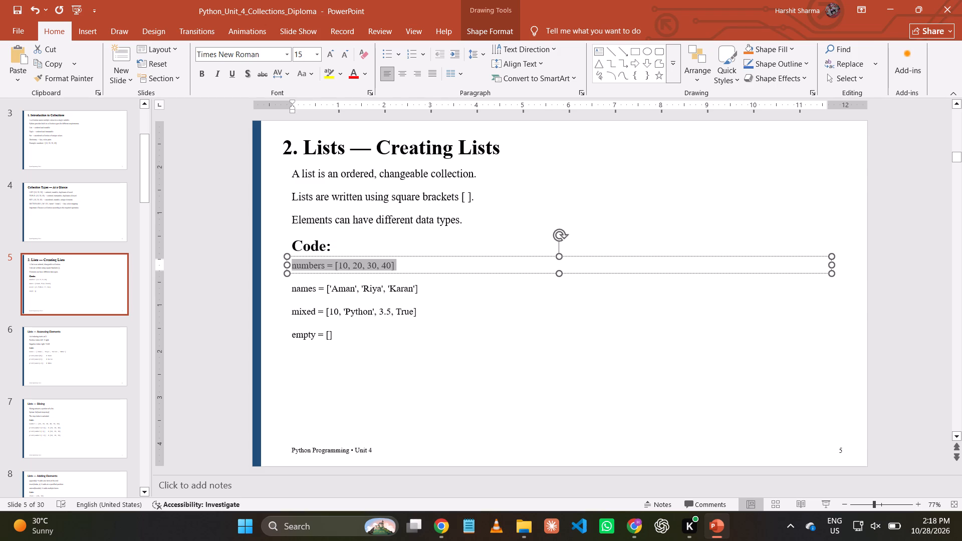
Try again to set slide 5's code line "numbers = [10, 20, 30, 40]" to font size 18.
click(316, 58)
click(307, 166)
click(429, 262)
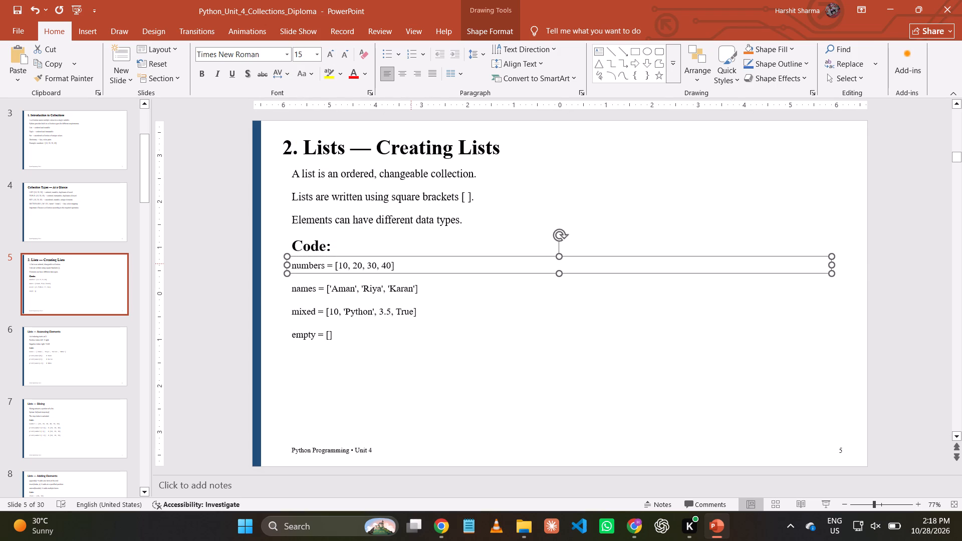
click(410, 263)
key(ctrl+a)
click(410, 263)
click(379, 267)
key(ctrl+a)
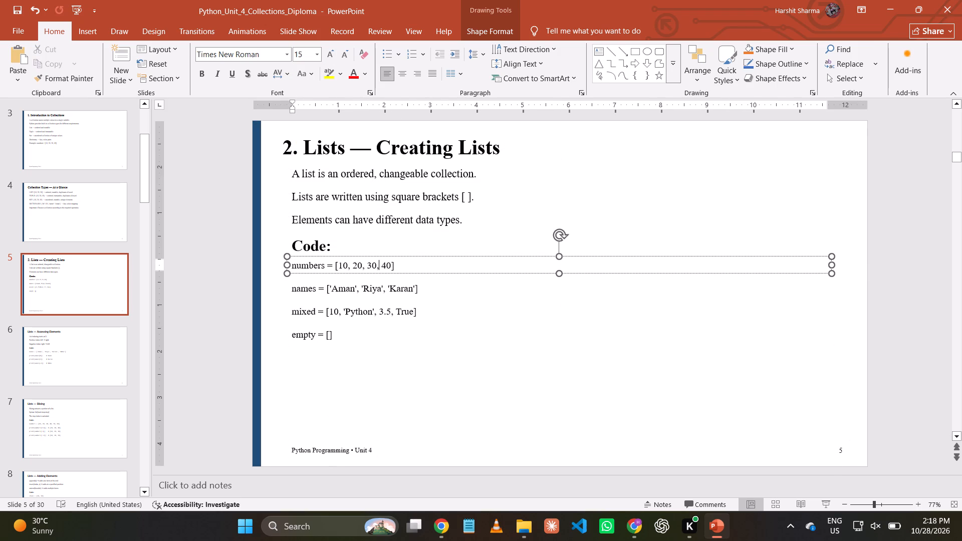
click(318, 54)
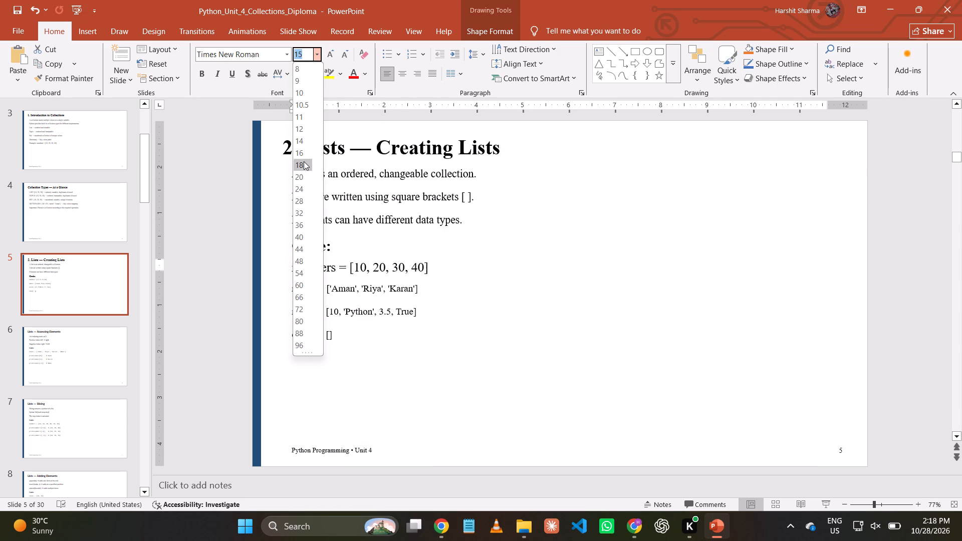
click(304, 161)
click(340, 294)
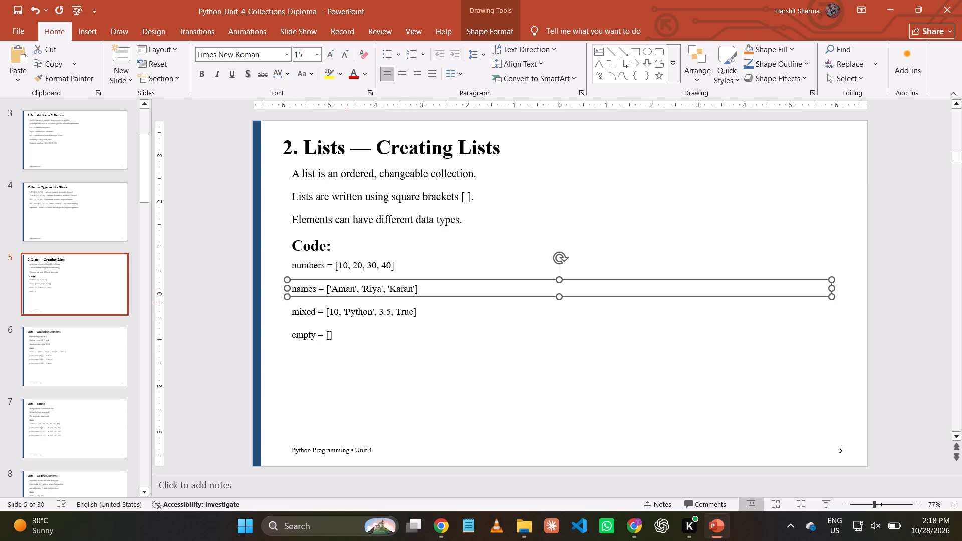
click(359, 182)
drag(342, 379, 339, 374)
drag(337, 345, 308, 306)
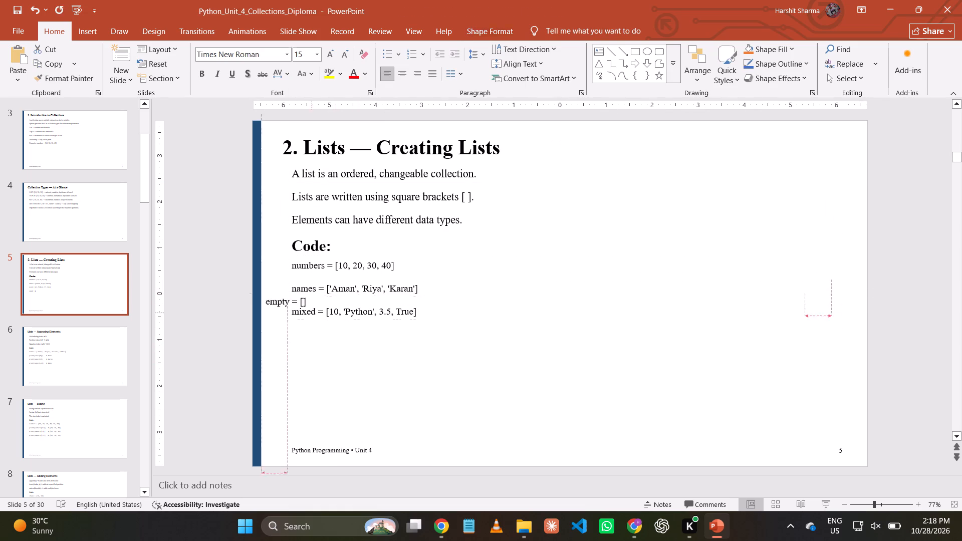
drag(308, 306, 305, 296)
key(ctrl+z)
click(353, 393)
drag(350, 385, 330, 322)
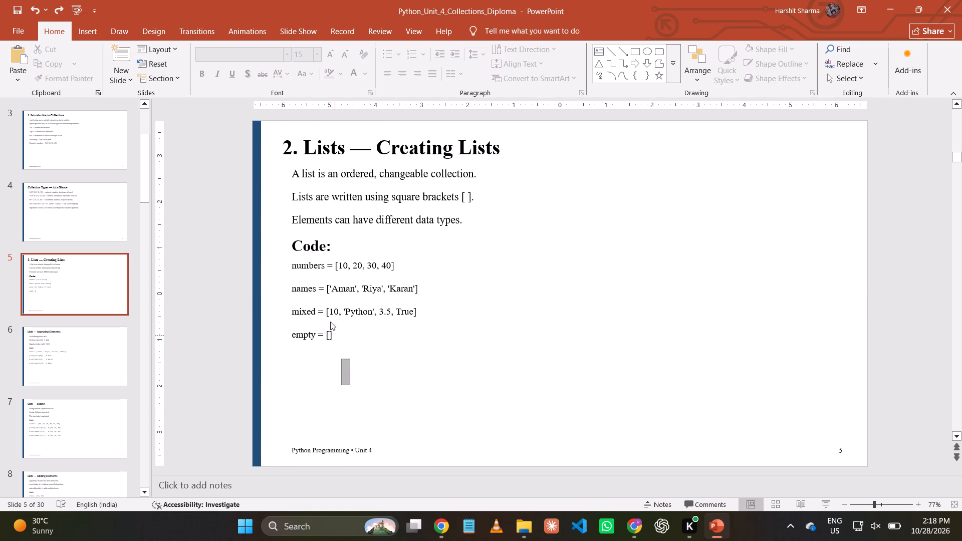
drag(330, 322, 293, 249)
Increase the font size of all slide 5 text together by one increment.
key(ctrl+a)
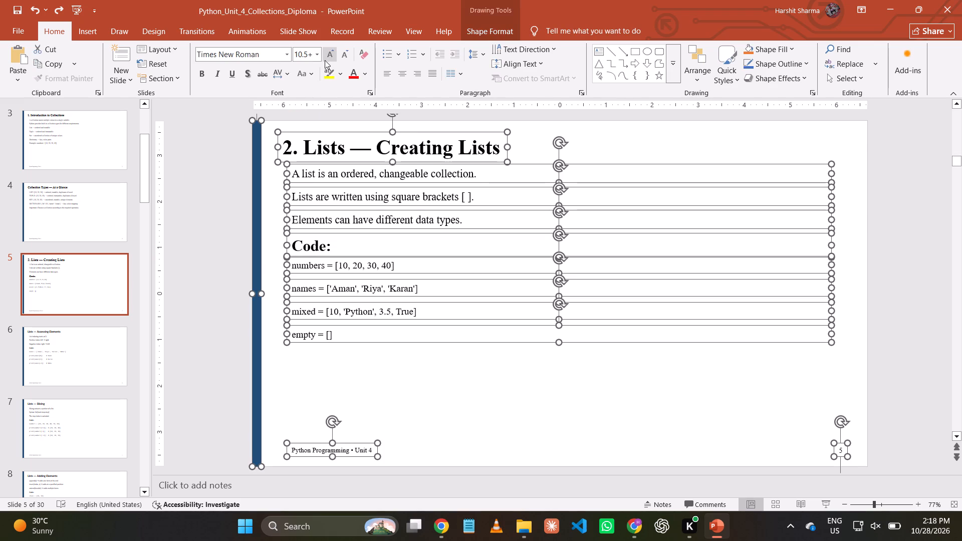
click(328, 55)
click(362, 422)
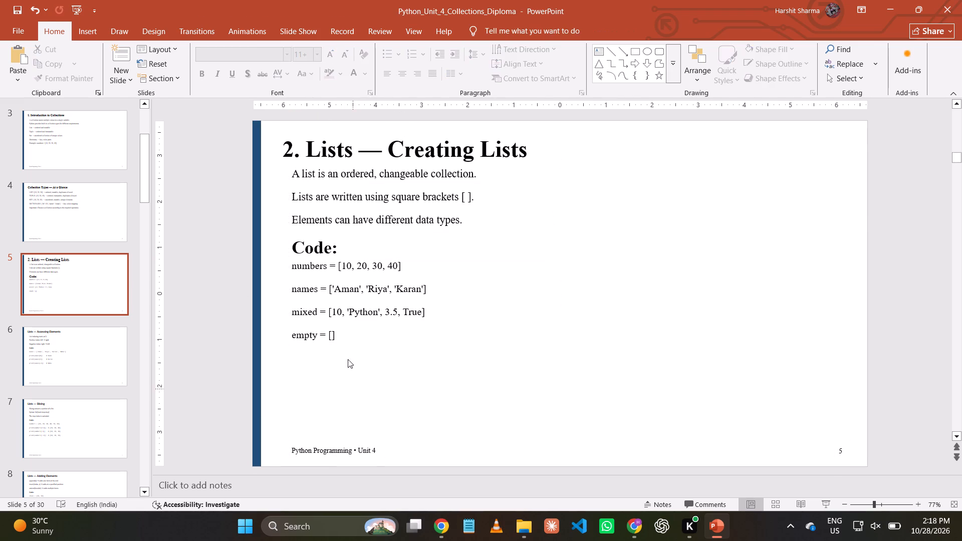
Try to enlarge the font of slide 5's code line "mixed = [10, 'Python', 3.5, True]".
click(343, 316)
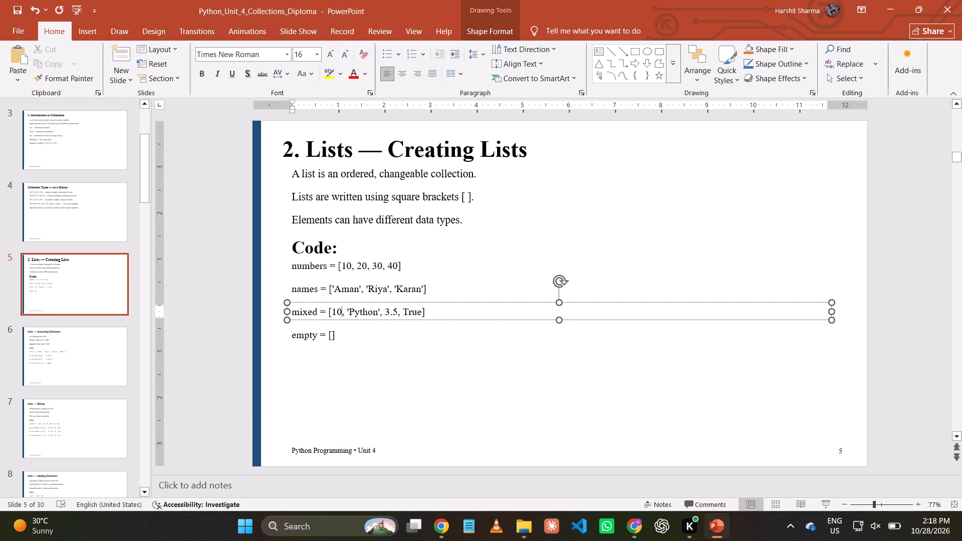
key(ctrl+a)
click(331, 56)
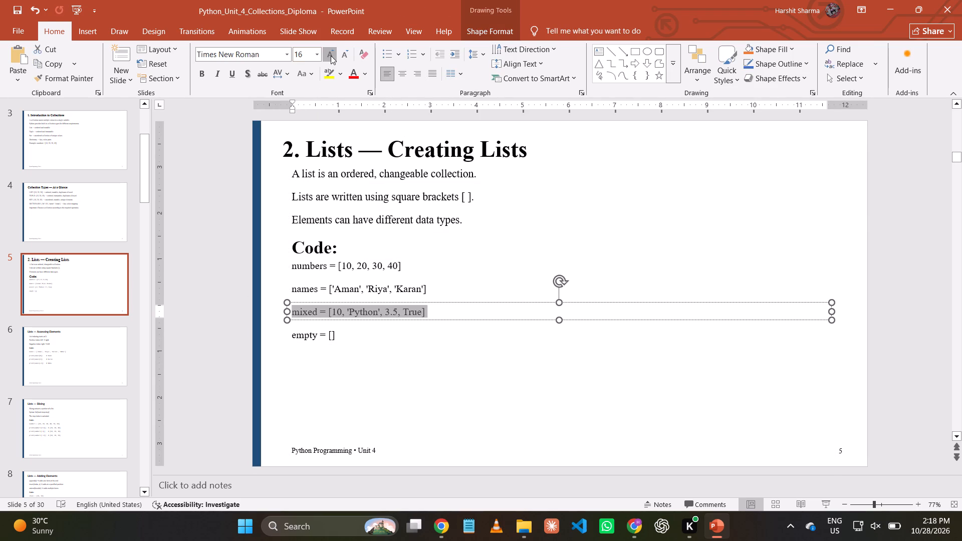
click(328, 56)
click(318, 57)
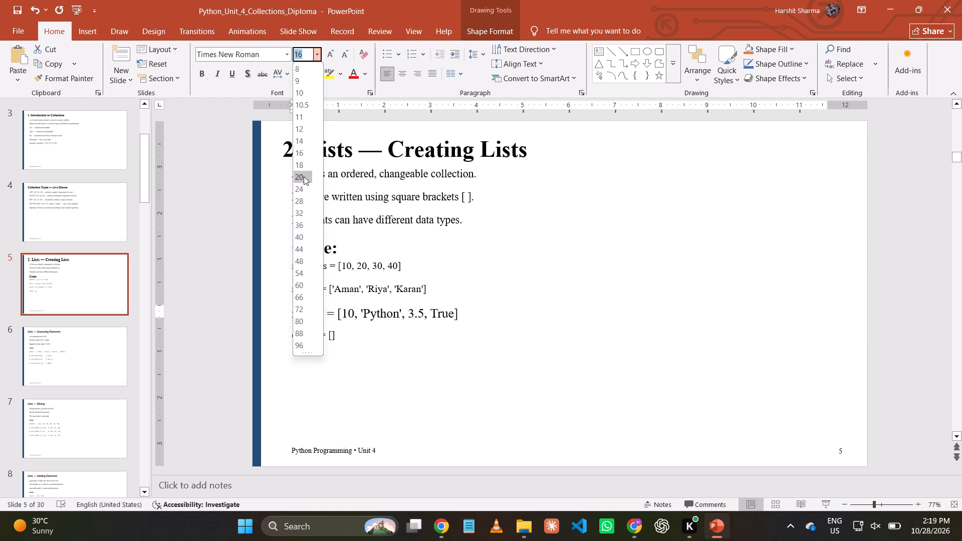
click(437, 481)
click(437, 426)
Save the Unit 4 Collections presentation.
key(ctrl+s)
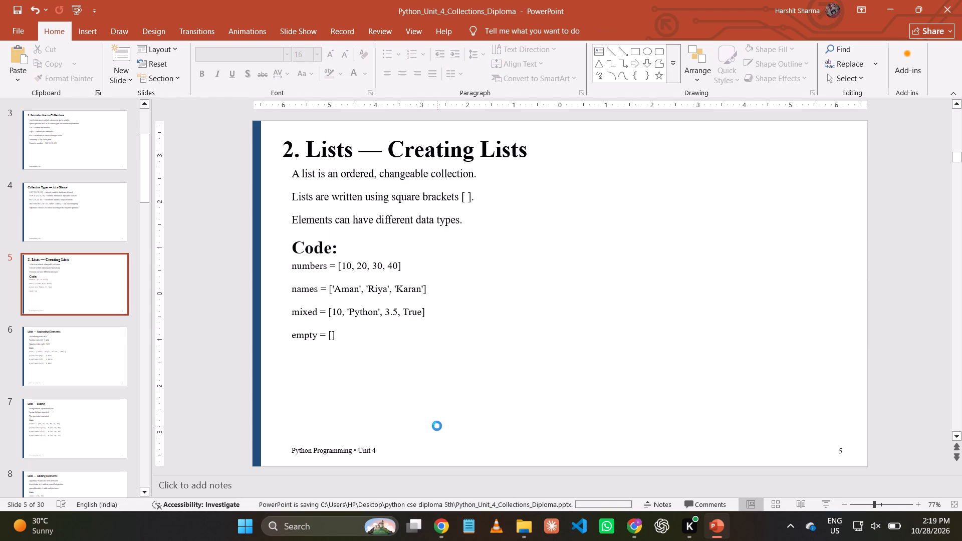
Set all text on slide 6, "Lists — Accessing Elements", to Times New Roman.
click(72, 366)
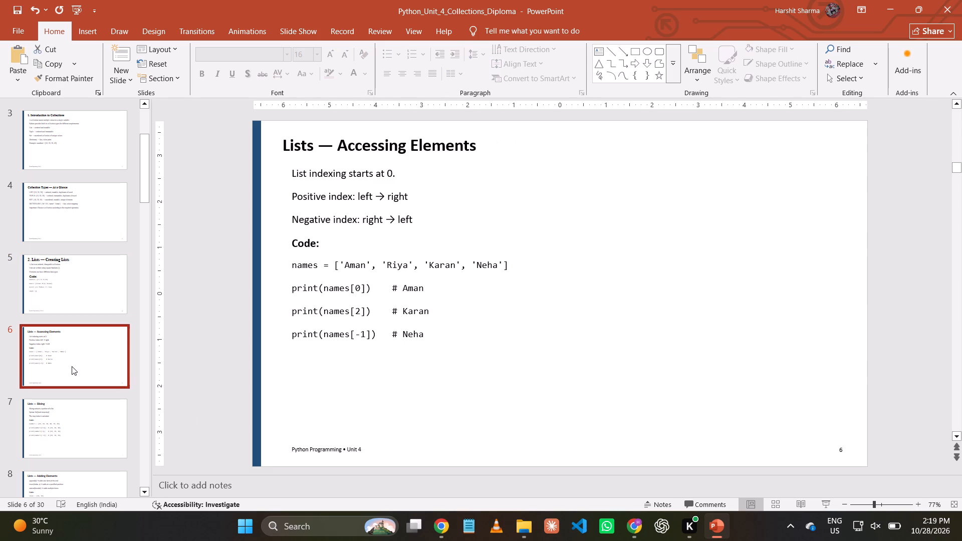
click(457, 361)
key(ctrl+a)
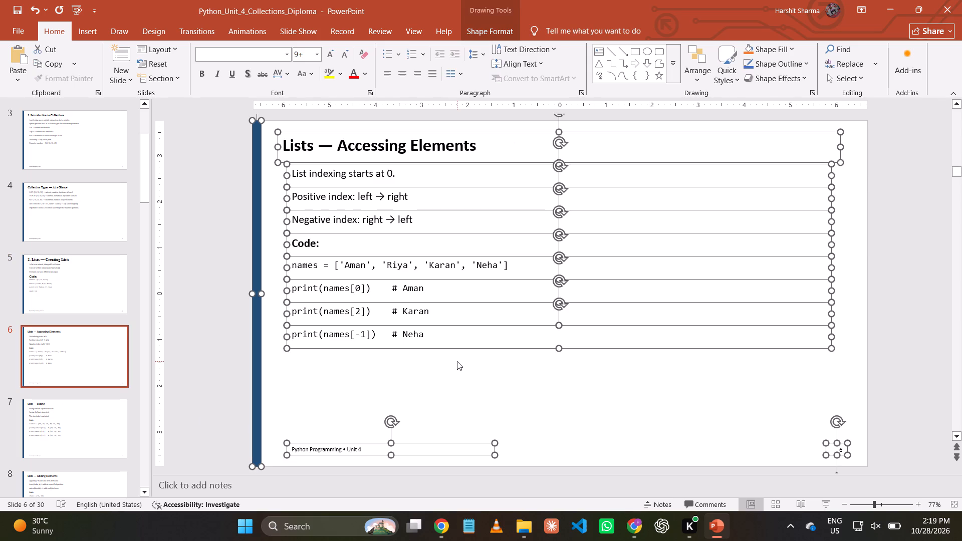
click(288, 57)
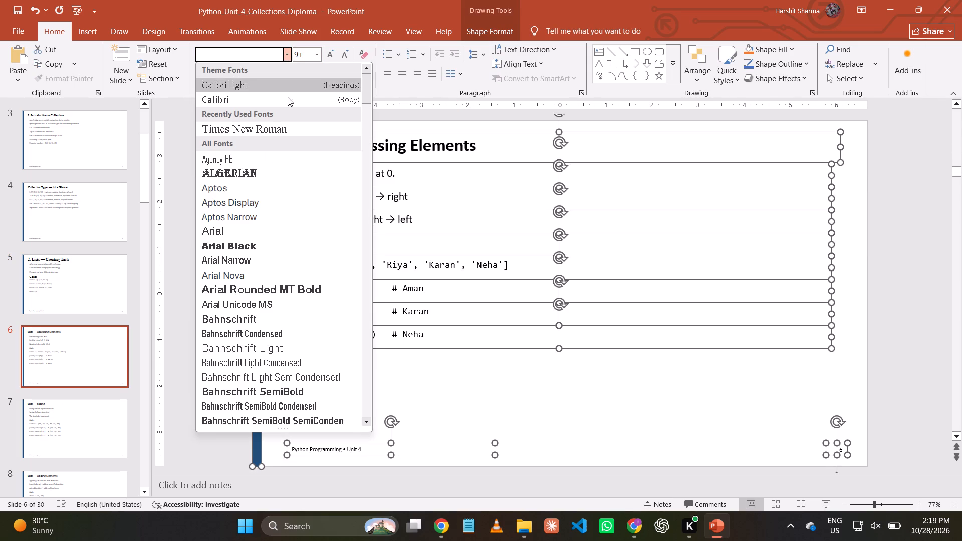
click(286, 127)
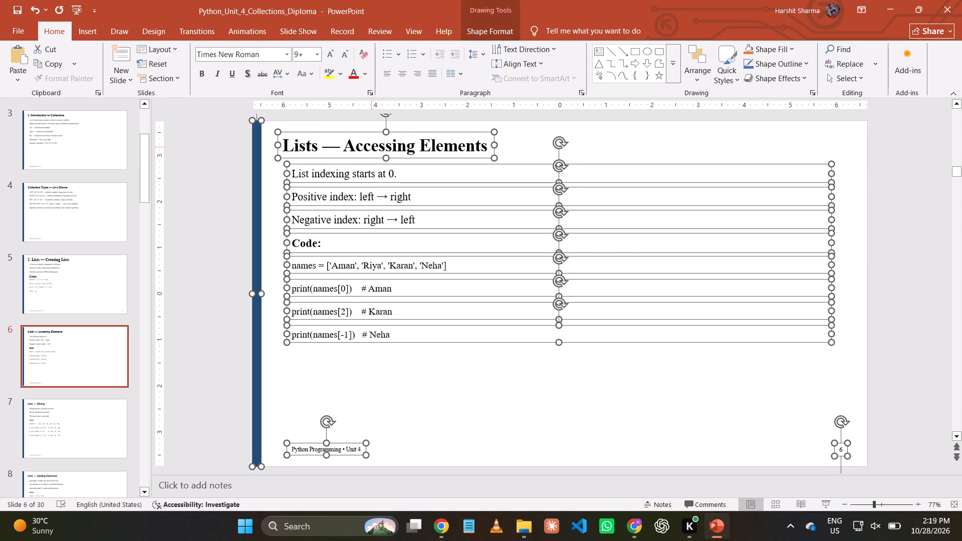
Check the first body line's font size on slide 6, and increase all the slide's text by one increment.
click(372, 146)
click(366, 179)
key(ctrl+a)
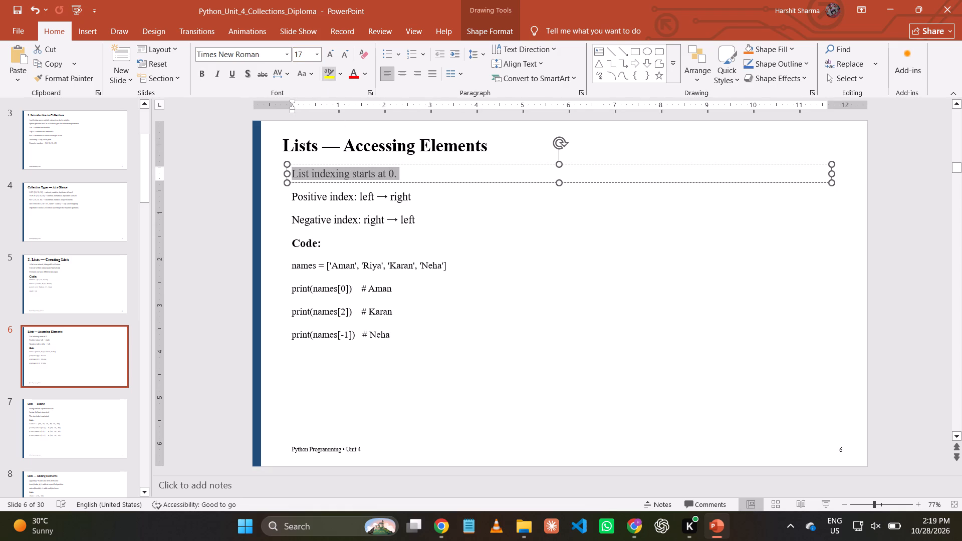
click(329, 293)
click(330, 272)
key(ctrl+a)
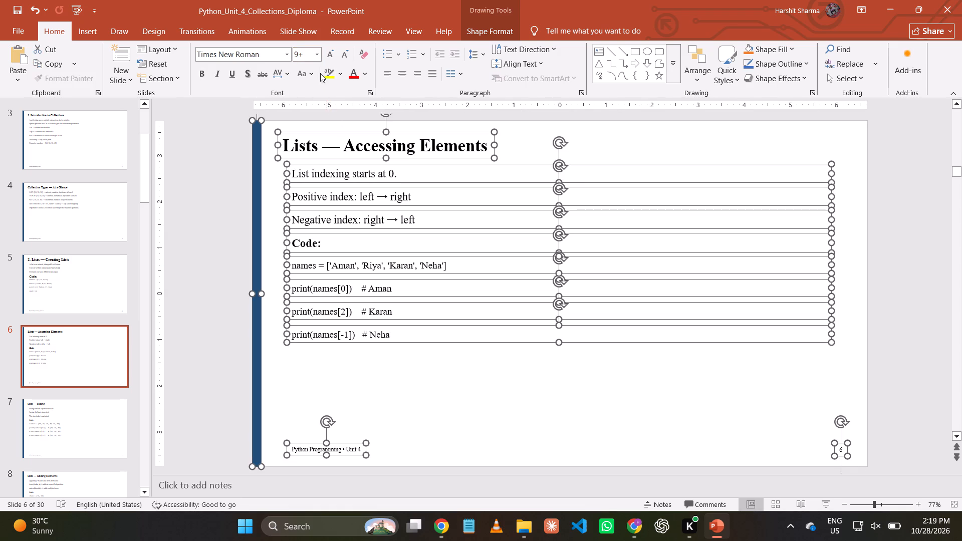
click(326, 55)
click(413, 394)
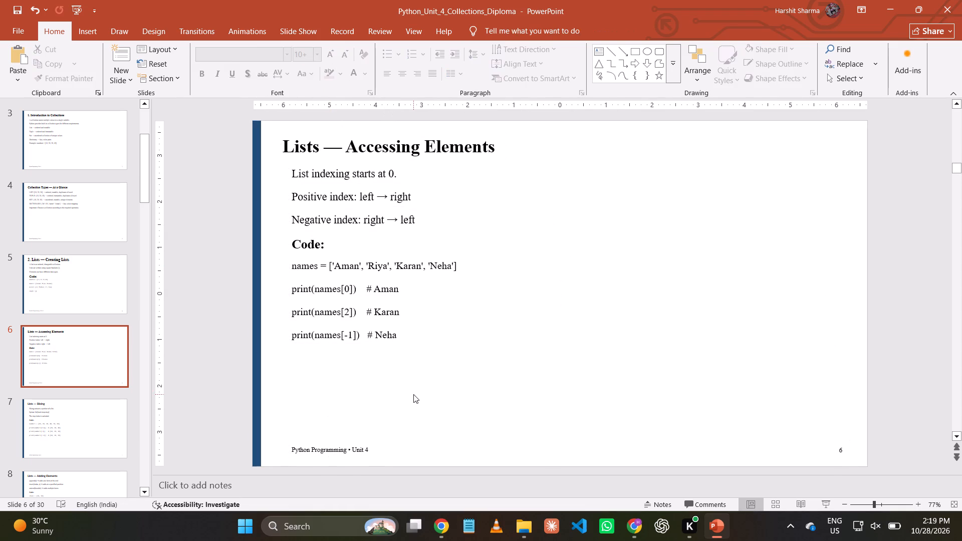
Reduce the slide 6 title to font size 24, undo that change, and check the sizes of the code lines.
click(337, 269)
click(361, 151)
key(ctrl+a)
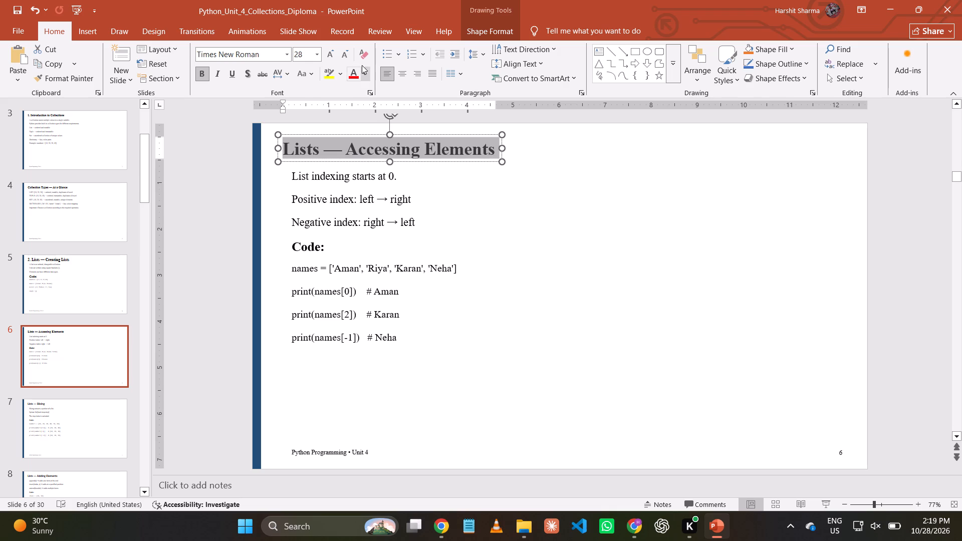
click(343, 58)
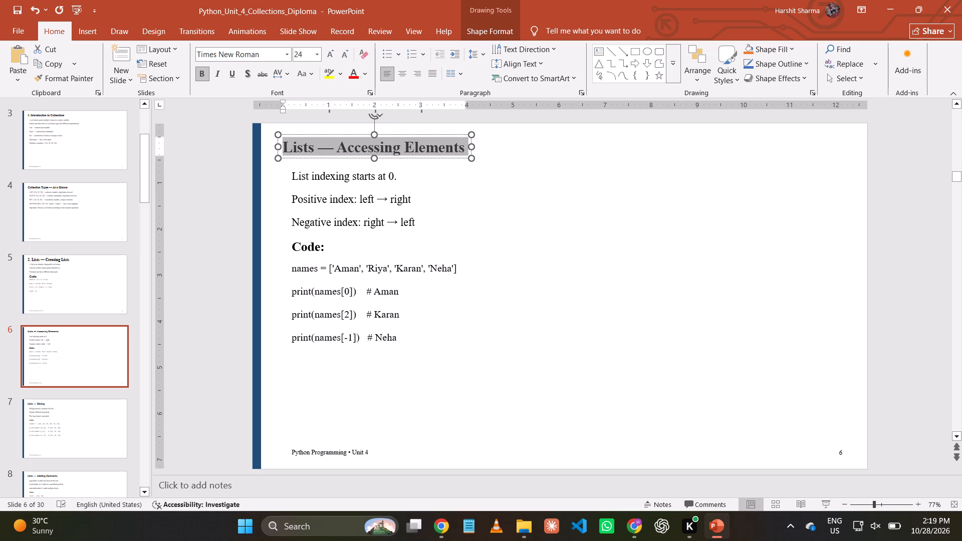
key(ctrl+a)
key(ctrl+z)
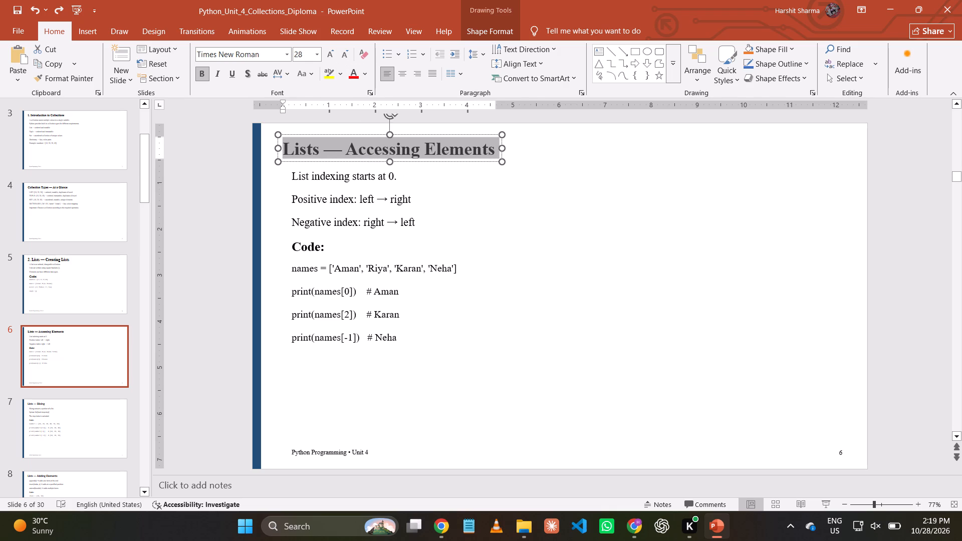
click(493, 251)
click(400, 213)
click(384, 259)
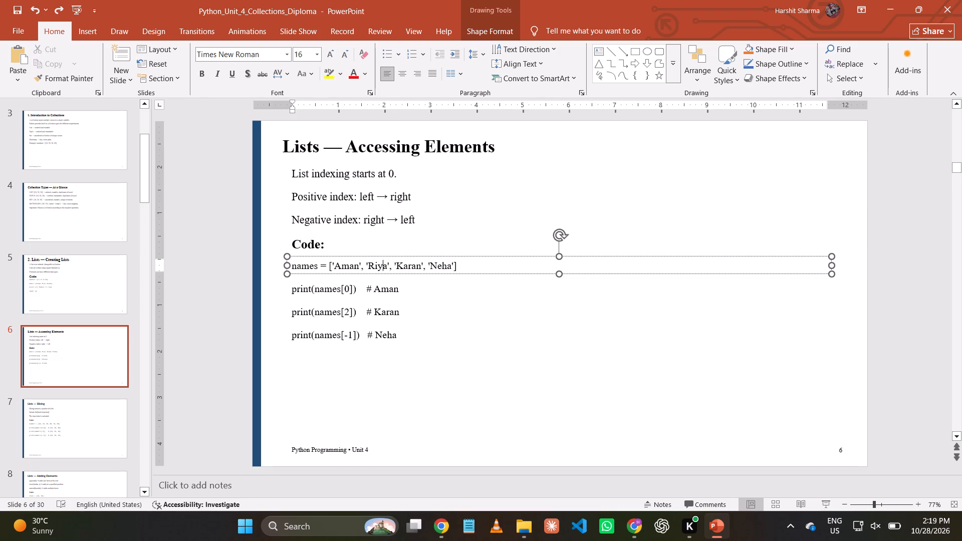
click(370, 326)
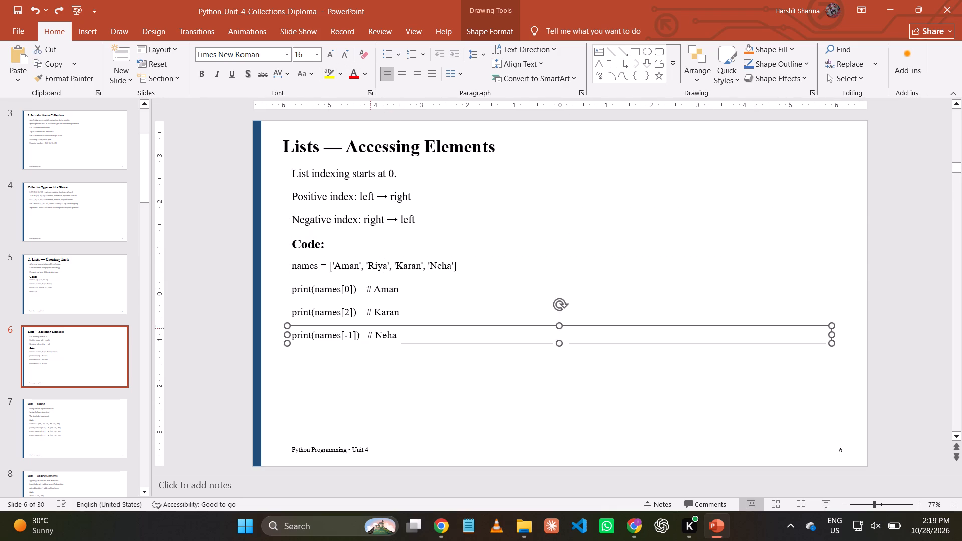
Increase the font size of all text on slide 7, "Lists — Slicing", together by three increments.
click(71, 355)
click(72, 421)
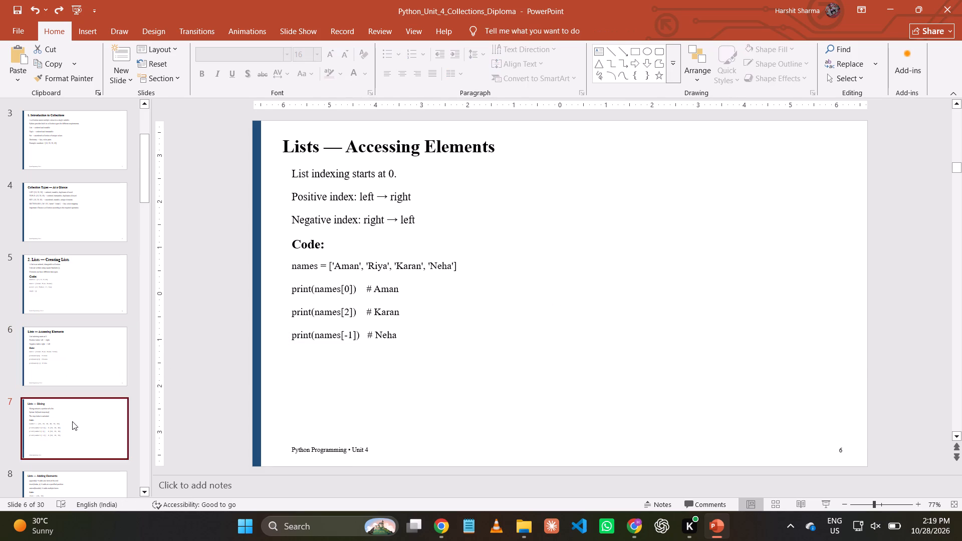
click(533, 230)
click(519, 402)
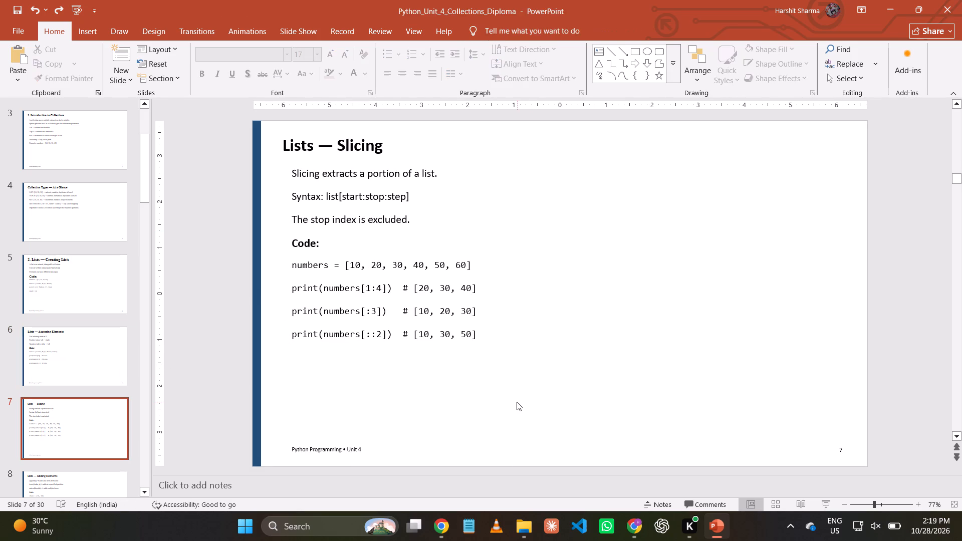
key(ctrl+a)
click(330, 51)
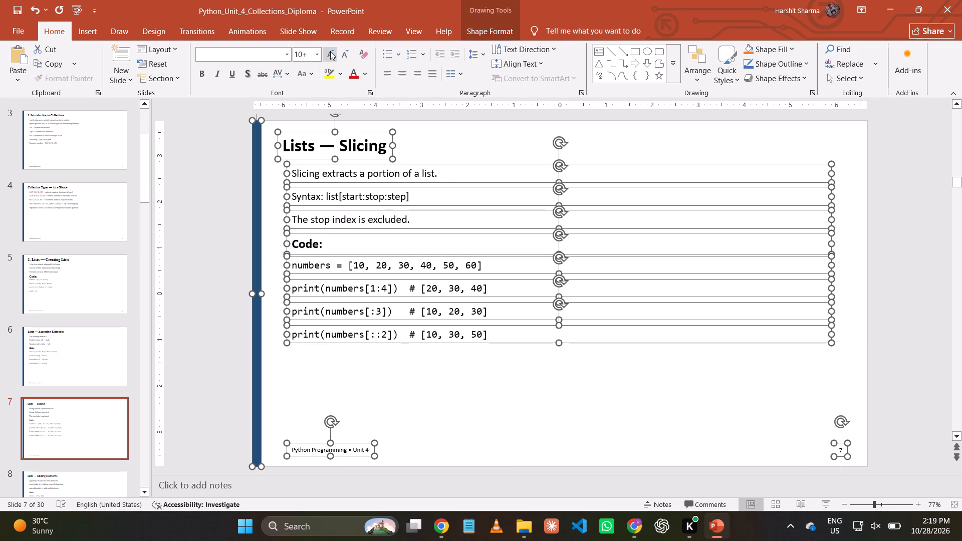
click(330, 51)
click(330, 51)
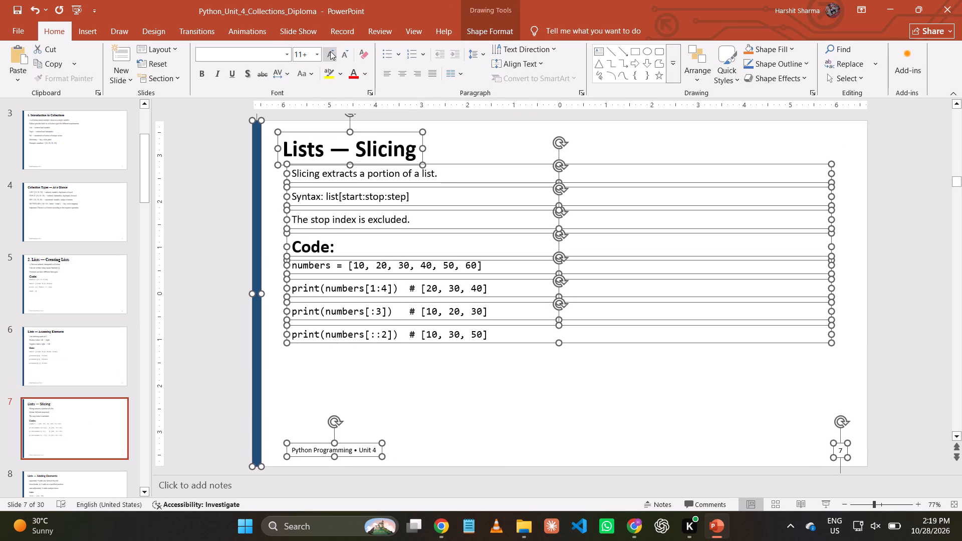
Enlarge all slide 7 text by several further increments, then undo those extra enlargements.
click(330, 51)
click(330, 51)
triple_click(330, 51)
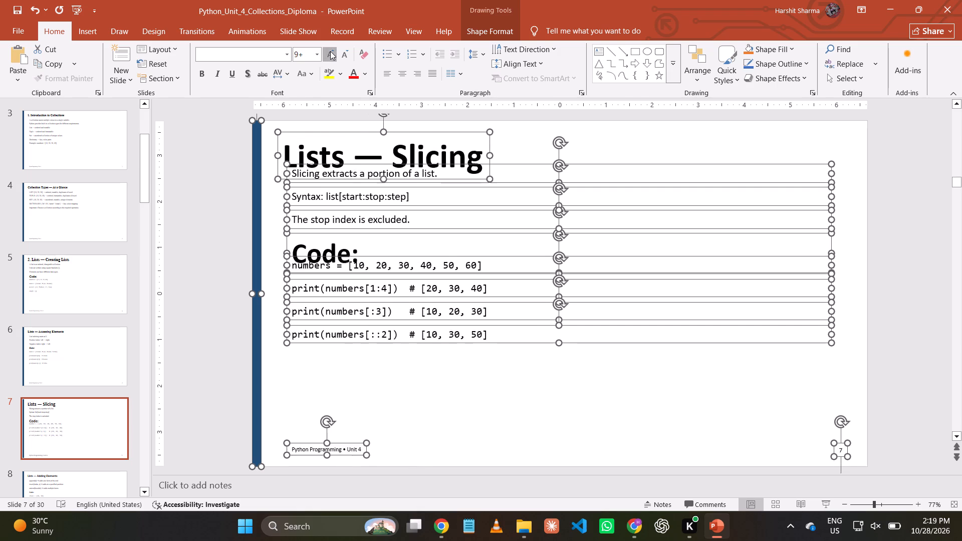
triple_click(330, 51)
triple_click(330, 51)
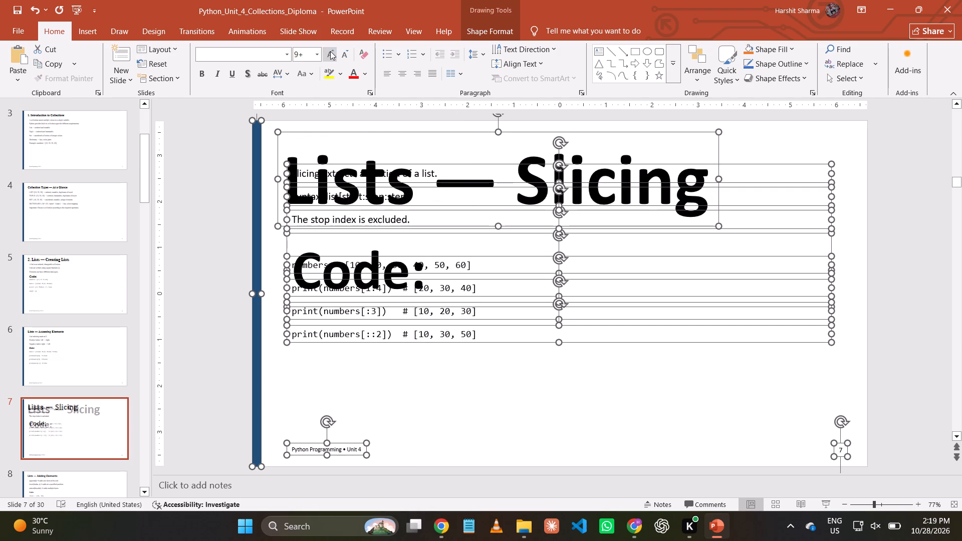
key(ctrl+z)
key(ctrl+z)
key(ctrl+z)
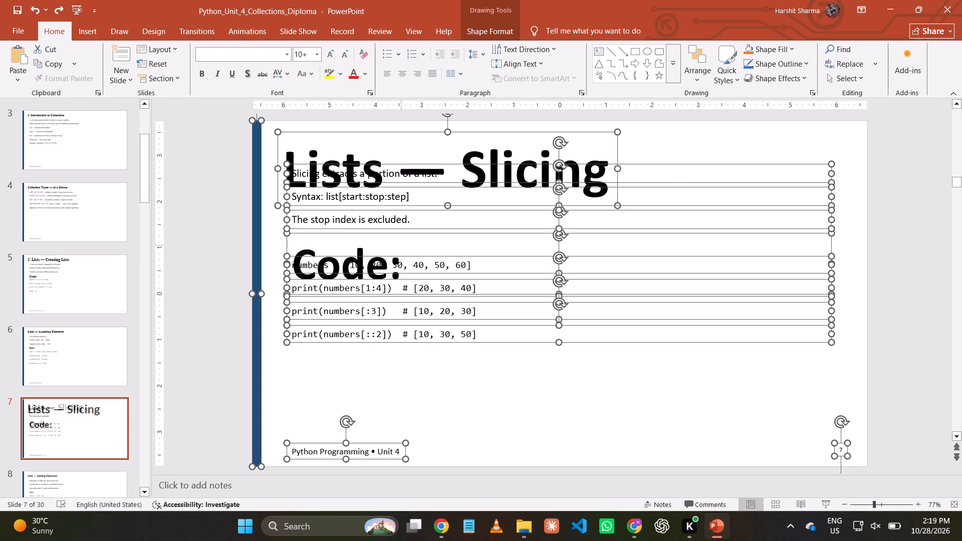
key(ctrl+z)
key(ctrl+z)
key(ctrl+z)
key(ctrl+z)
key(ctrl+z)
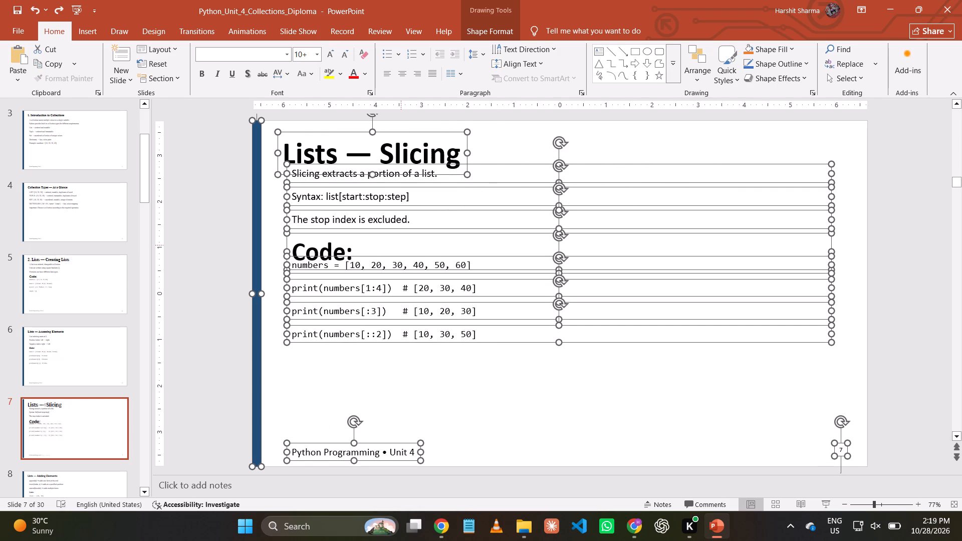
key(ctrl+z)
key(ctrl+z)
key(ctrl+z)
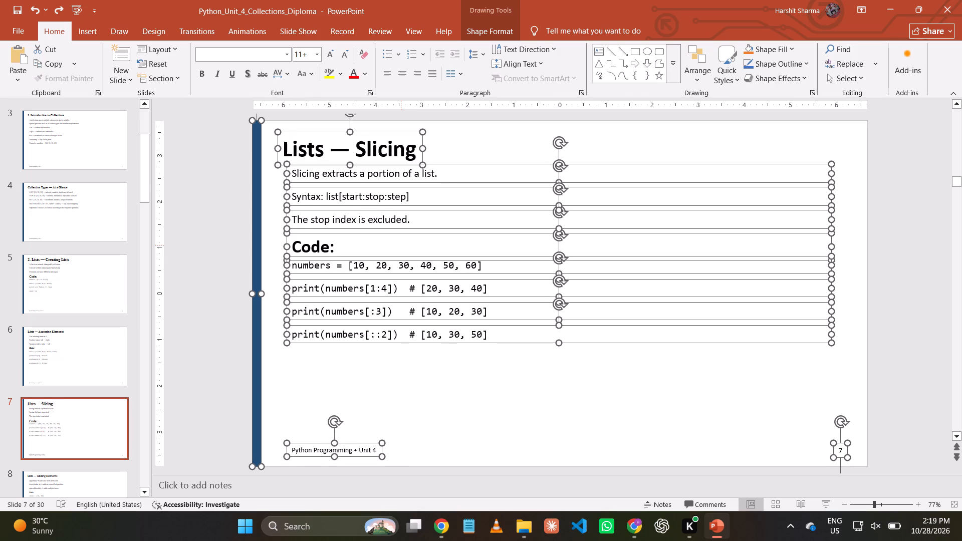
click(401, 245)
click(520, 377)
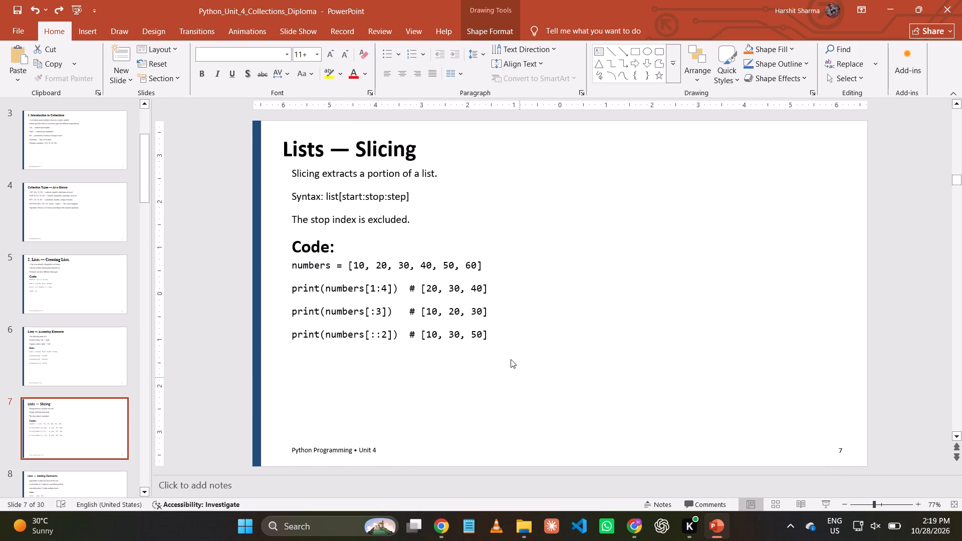
Reduce the slide 7 title "Lists — Slicing" to font size 28 and the "Code:" heading to 24.
click(386, 153)
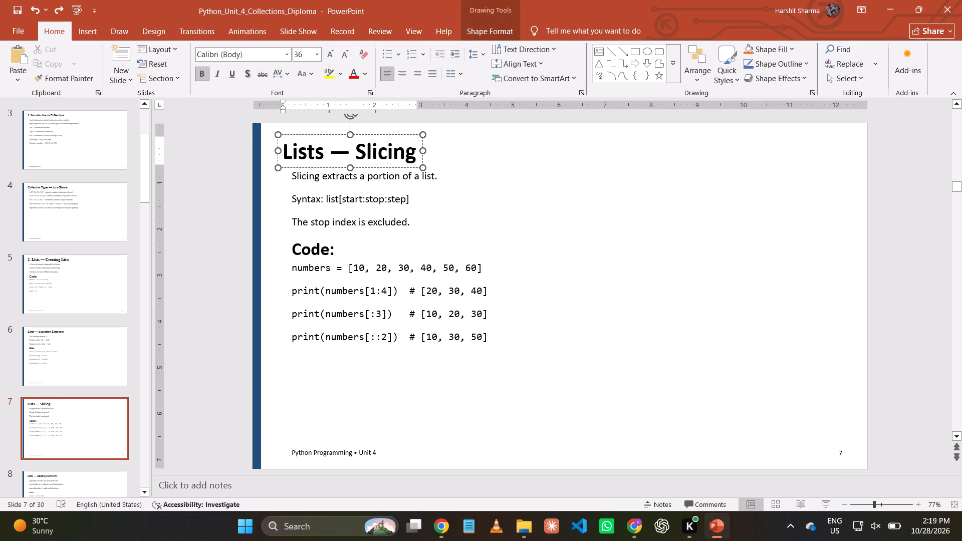
key(ctrl+a)
double_click(343, 59)
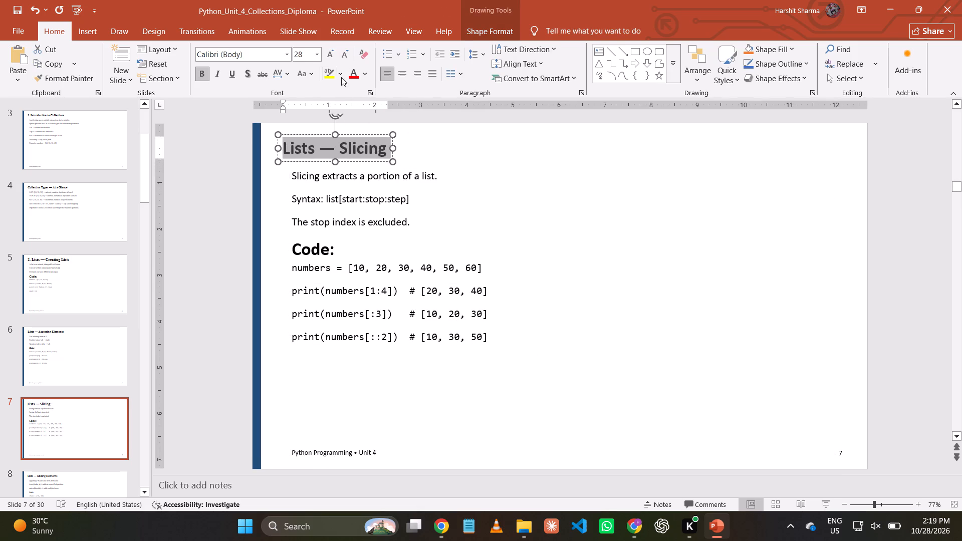
click(323, 254)
key(ctrl+a)
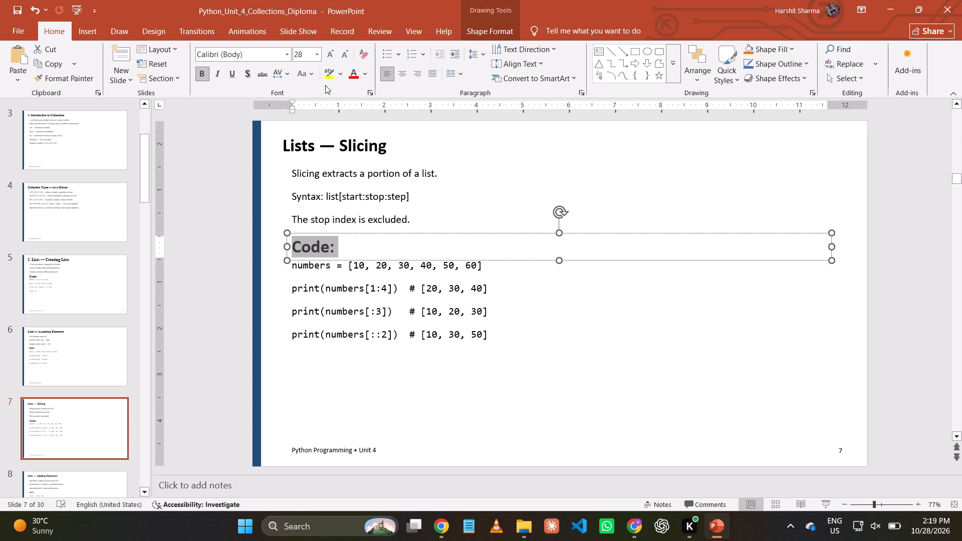
click(340, 57)
click(362, 371)
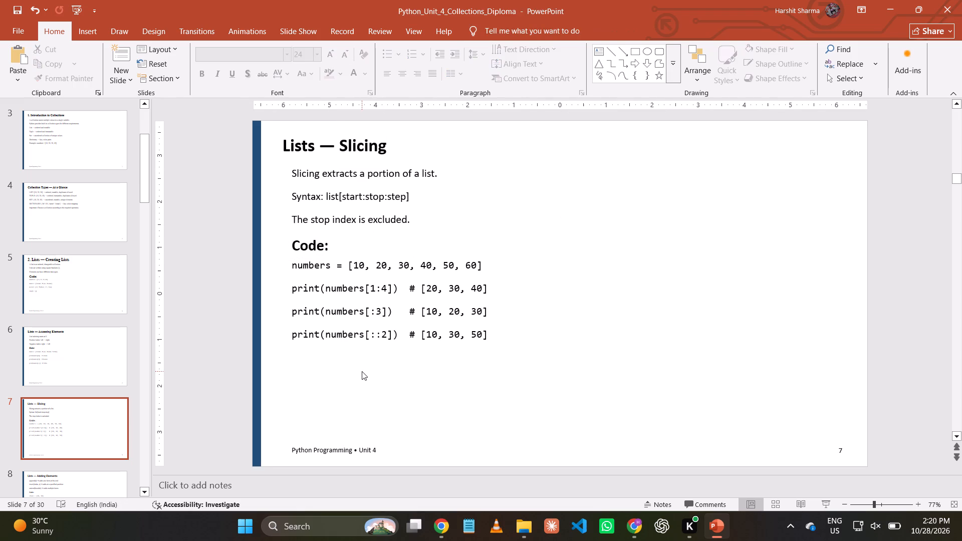
Change all text on slide 7, "Lists — Slicing", to Times New Roman.
key(ctrl+a)
click(285, 55)
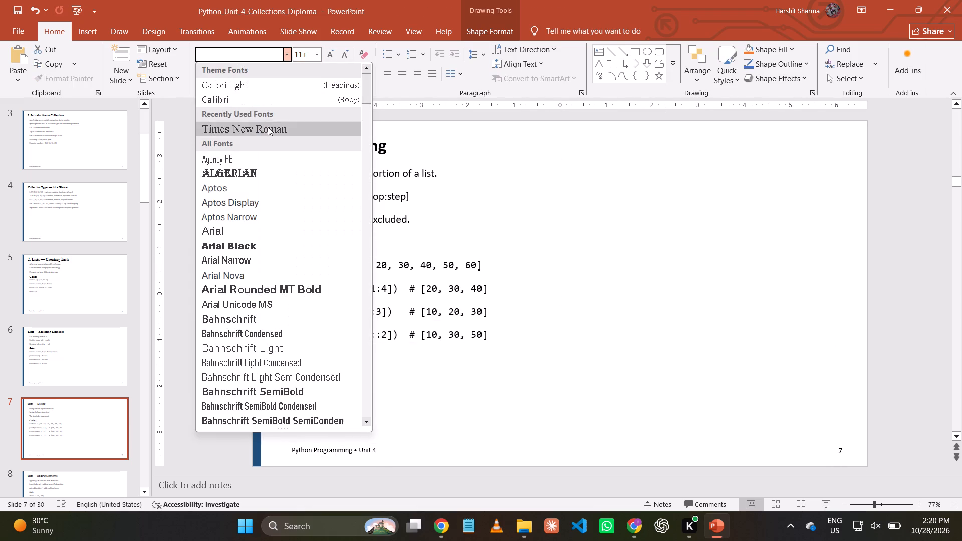
click(267, 129)
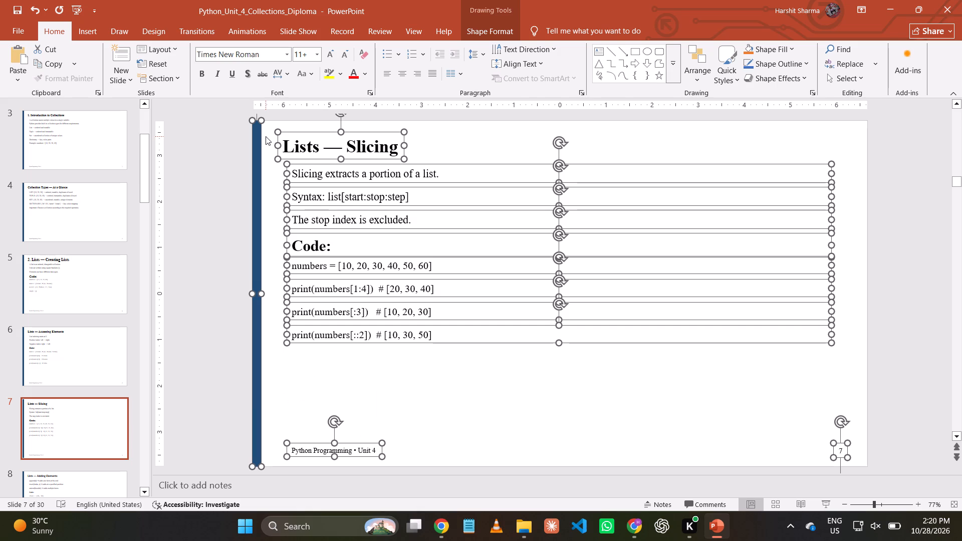
click(335, 371)
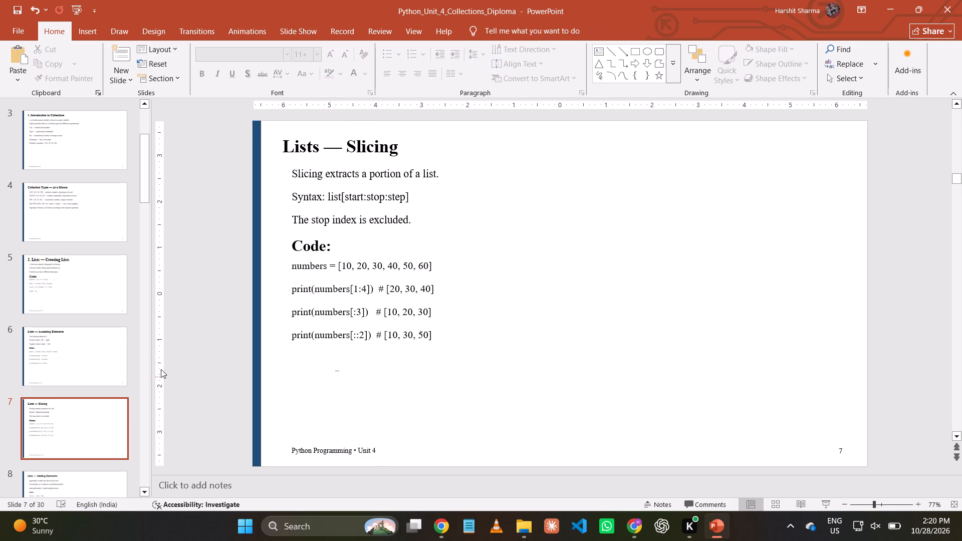
Change all text on slide 8, "Lists — Adding Elements", to Times New Roman.
scroll(64, 424, down, 10)
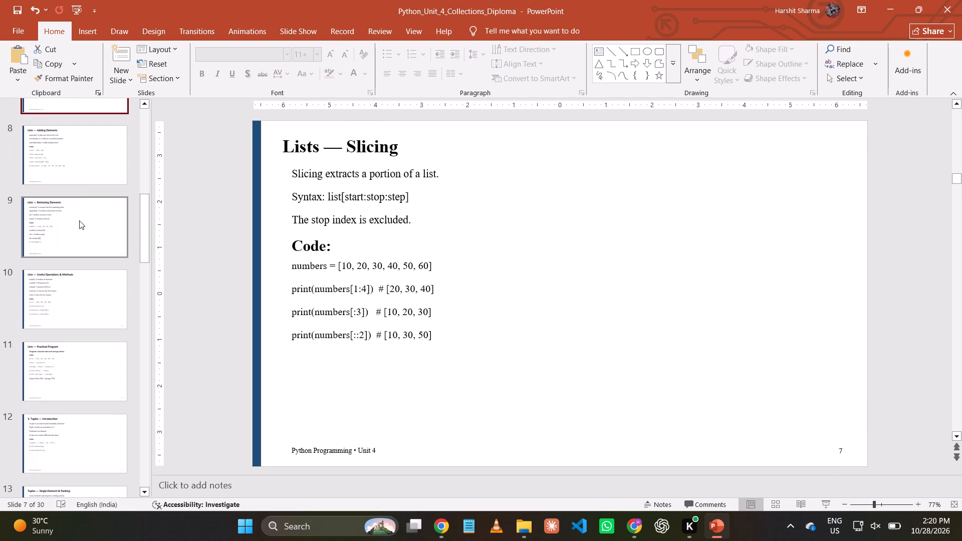
click(86, 164)
click(520, 336)
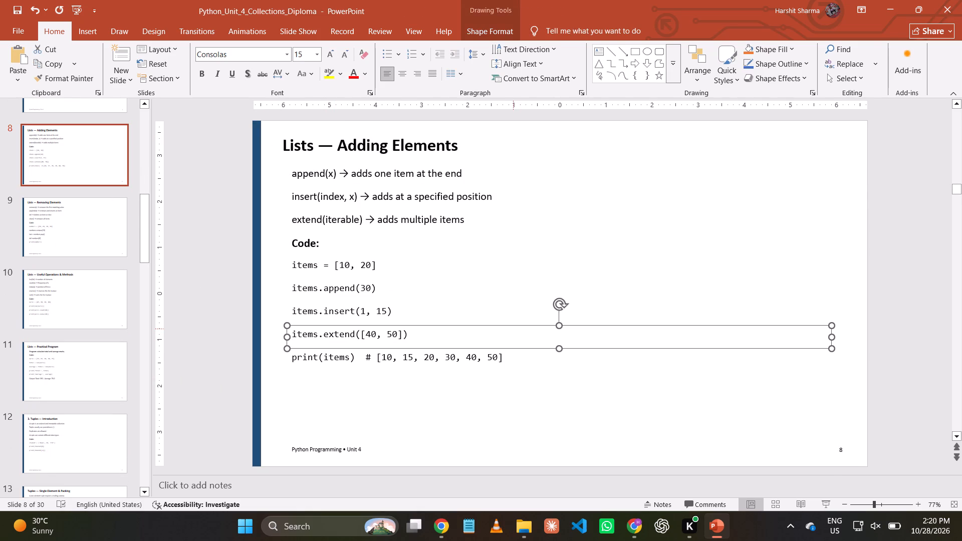
click(522, 418)
key(ctrl+a)
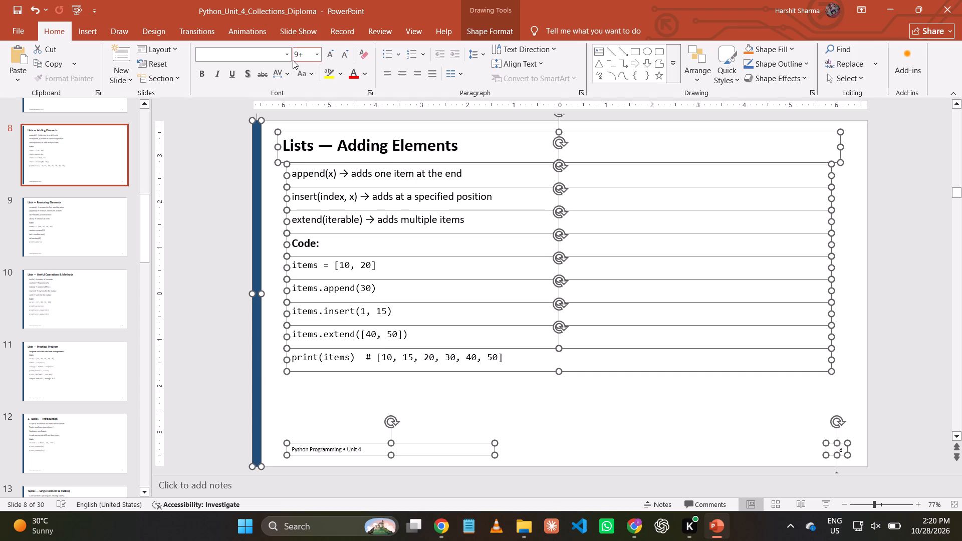
click(285, 56)
click(281, 125)
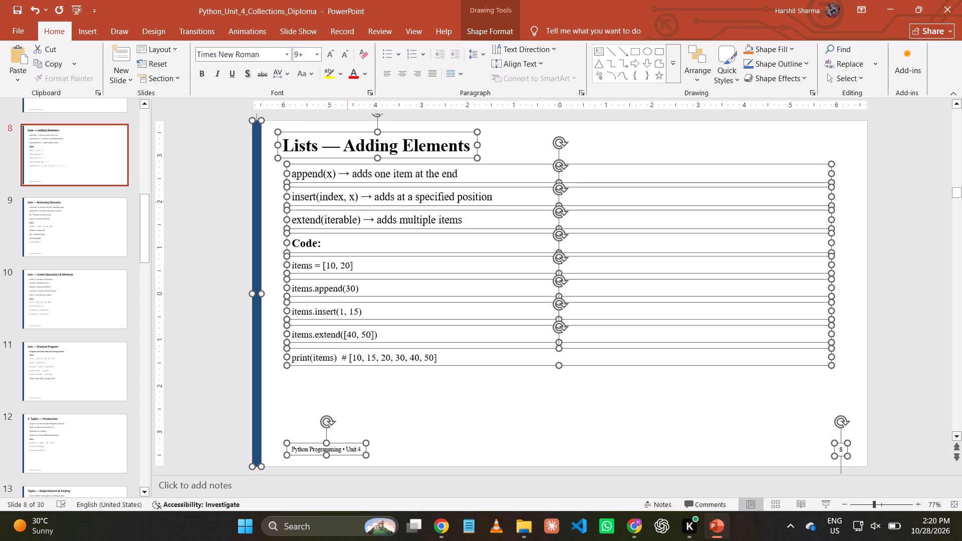
Check the body and code line sizes on slide 8, increase all its text by one increment, and save.
click(357, 170)
key(ctrl+a)
click(329, 58)
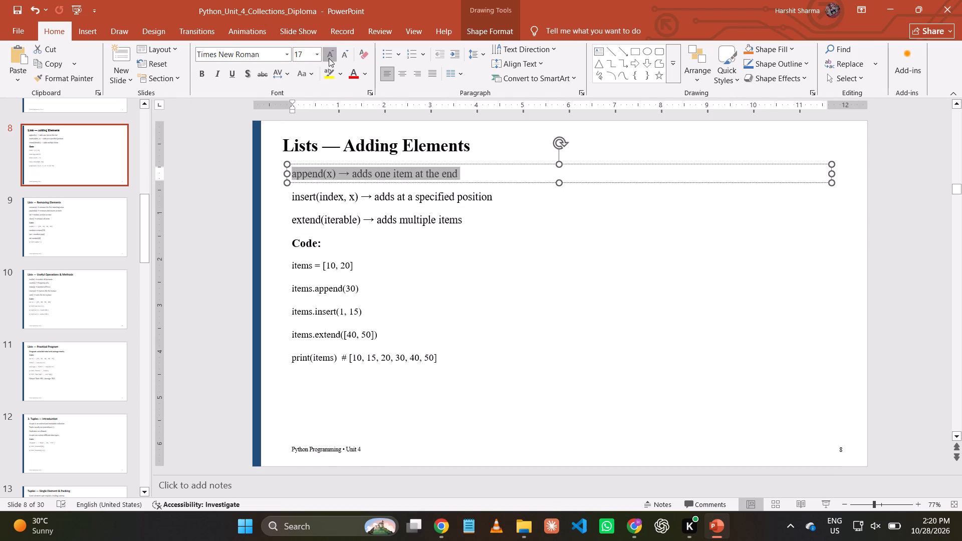
click(325, 272)
ctrl+click(327, 261)
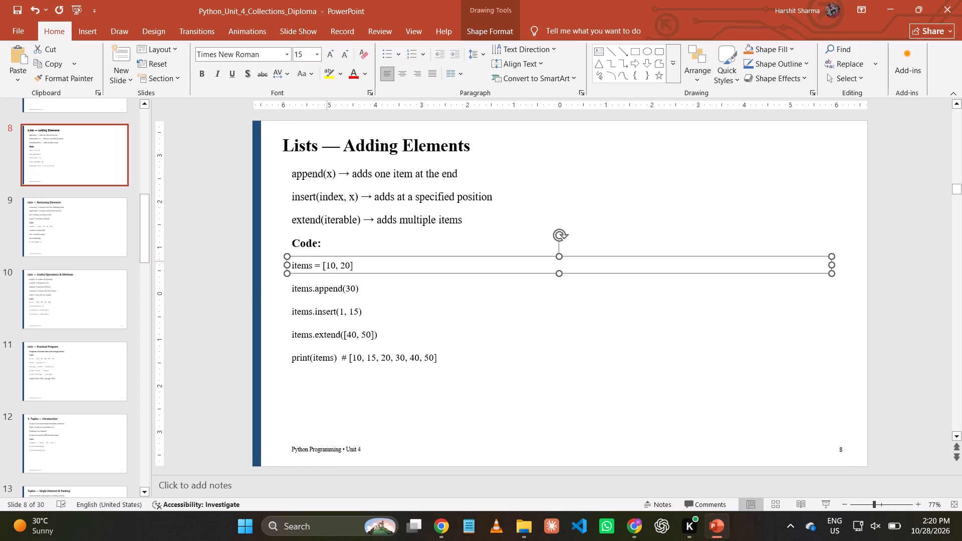
key(ctrl+a)
click(331, 50)
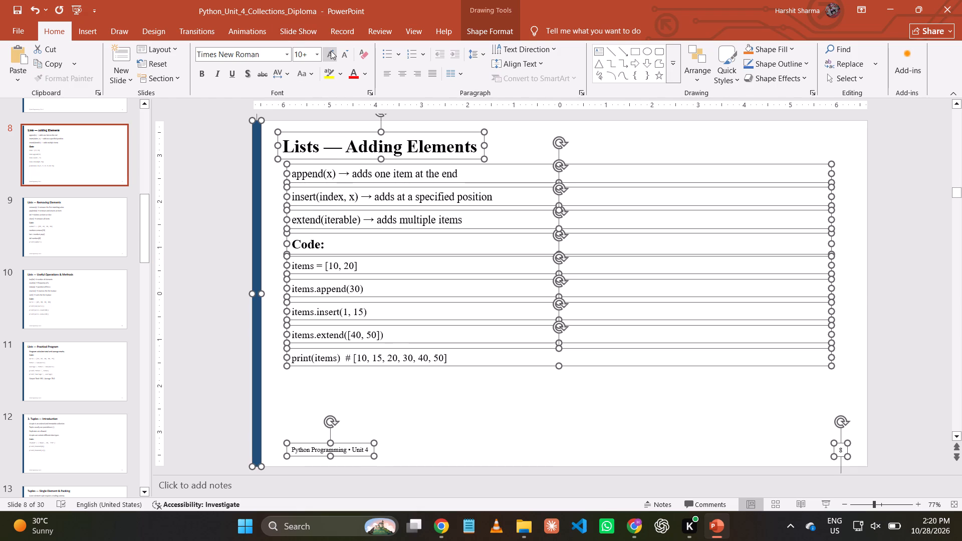
click(402, 420)
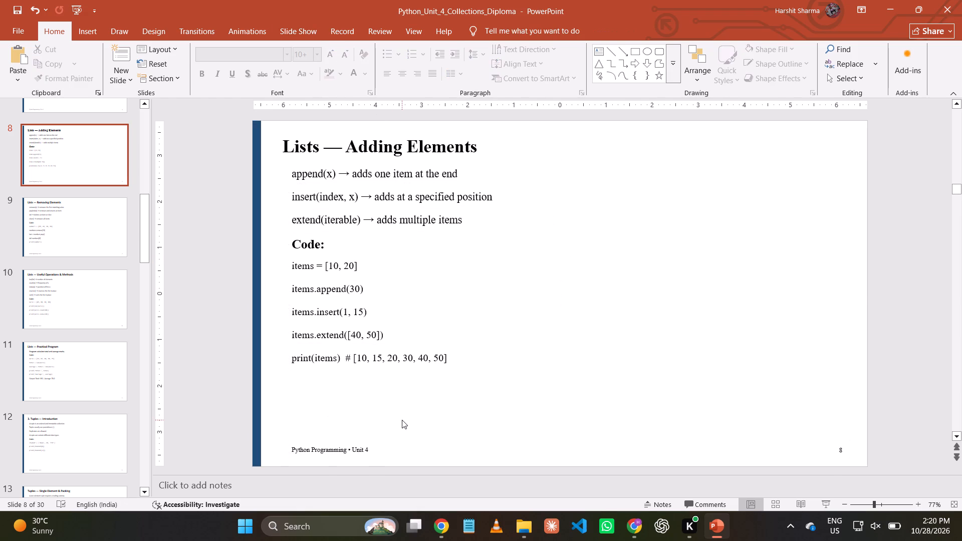
key(ctrl+s)
Increase all text on slide 9, "Lists — Removing Elements", by one increment, change it to Times New Roman, and save.
click(100, 244)
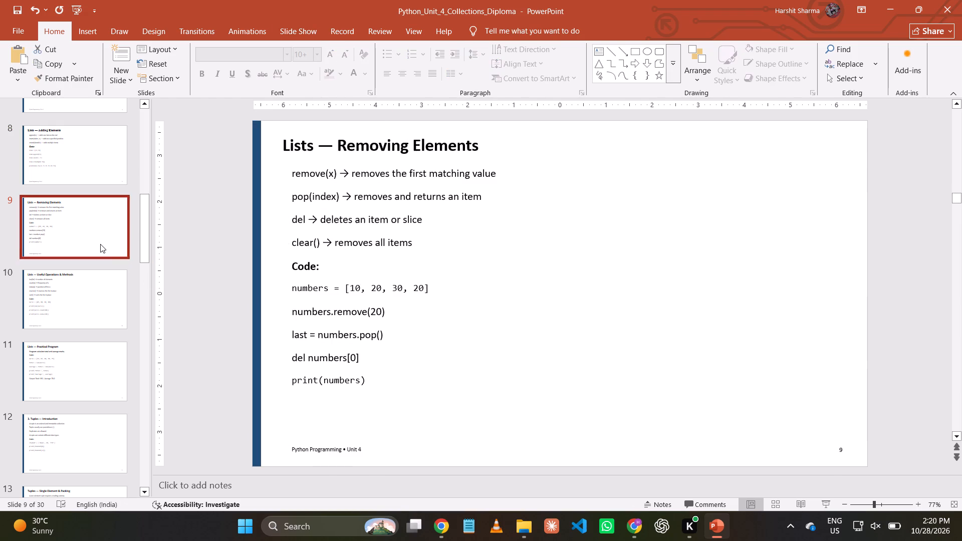
click(517, 394)
key(ctrl+a)
click(331, 61)
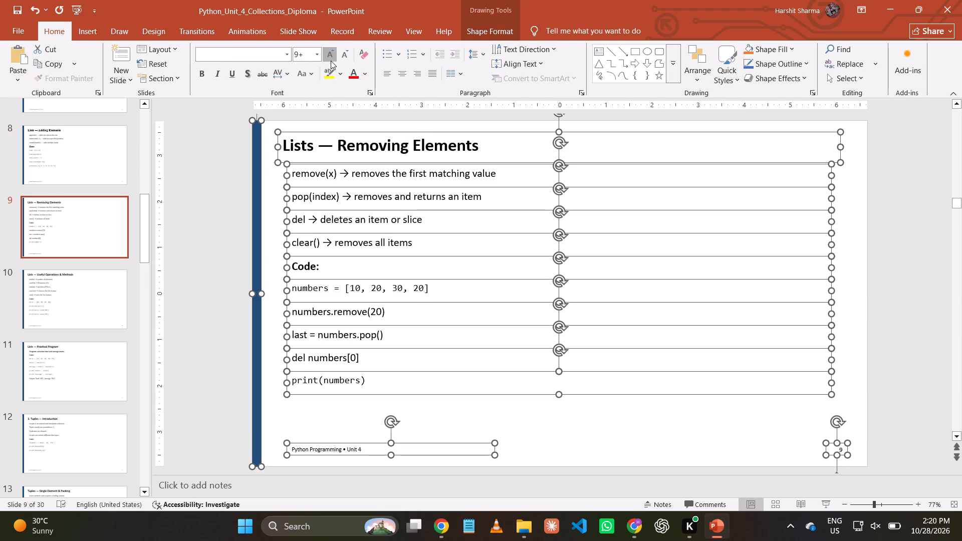
click(286, 58)
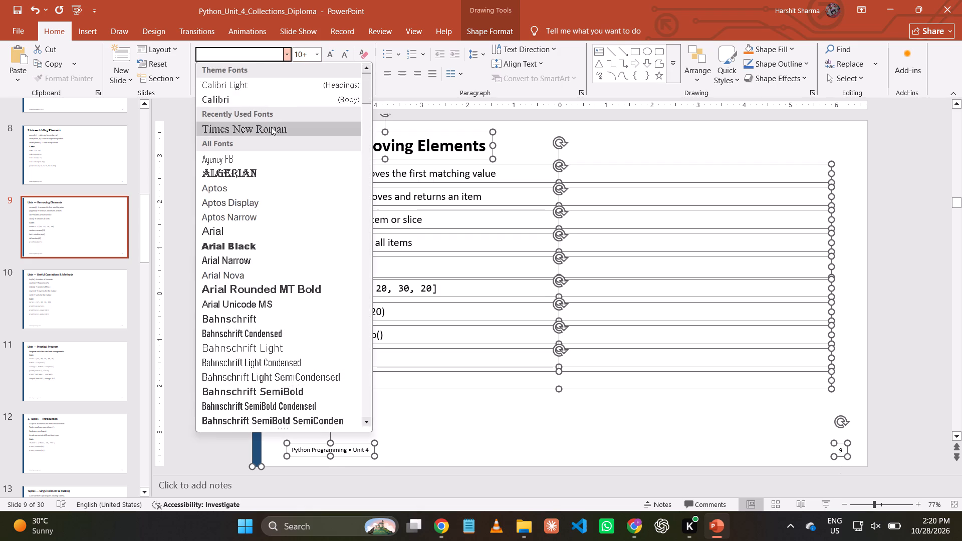
click(271, 127)
click(428, 409)
key(ctrl+s)
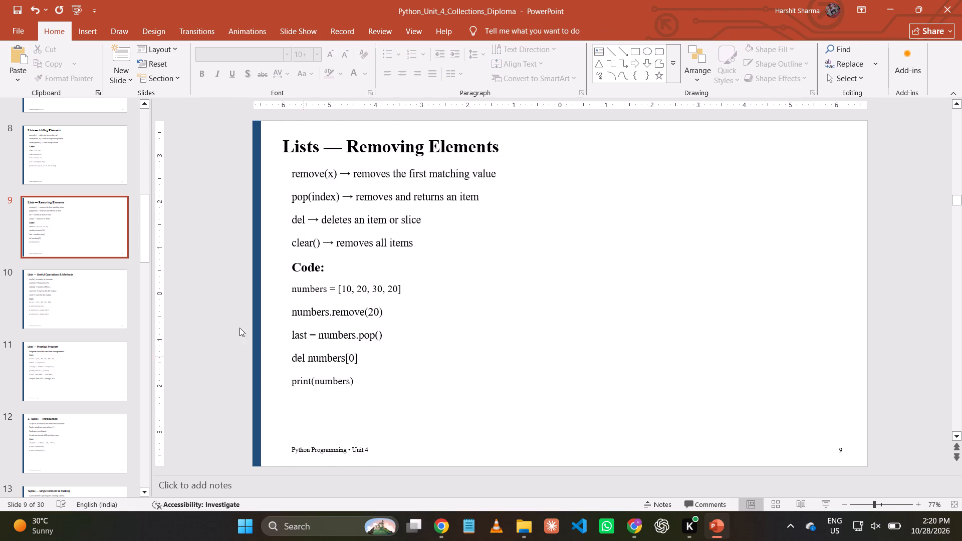
Change all text on slide 10, "Lists — Useful Operations & Methods", to Times New Roman and save the deck.
click(105, 323)
click(517, 388)
key(ctrl+a)
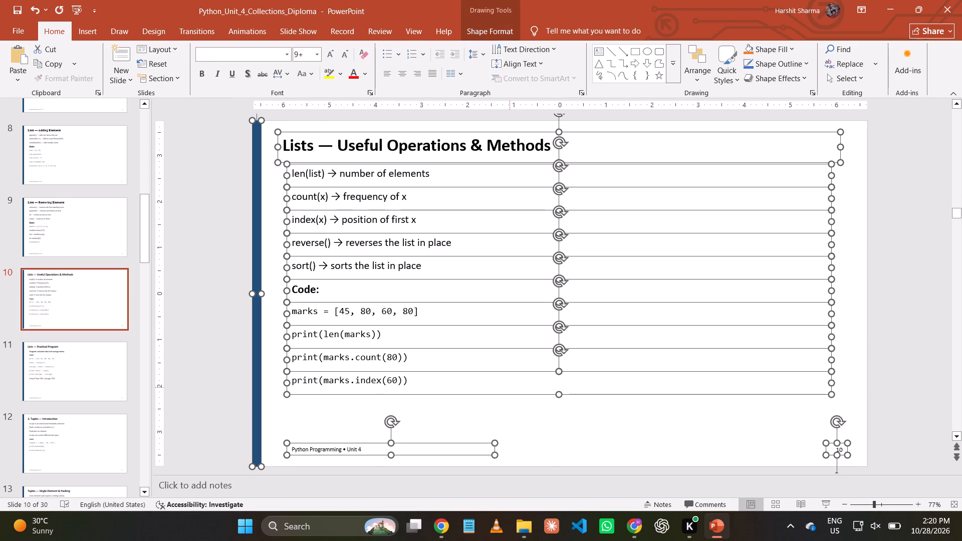
click(284, 53)
click(259, 127)
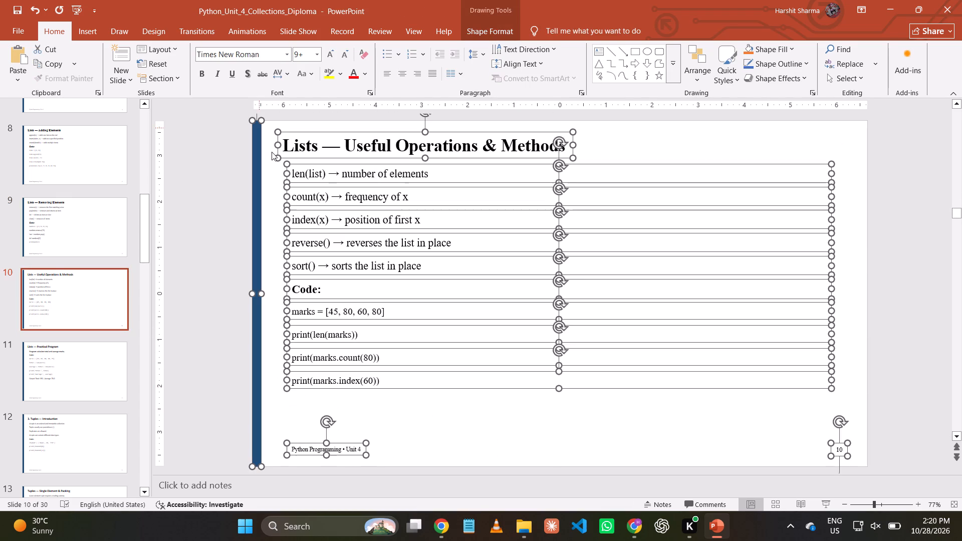
click(452, 401)
key(ctrl+s)
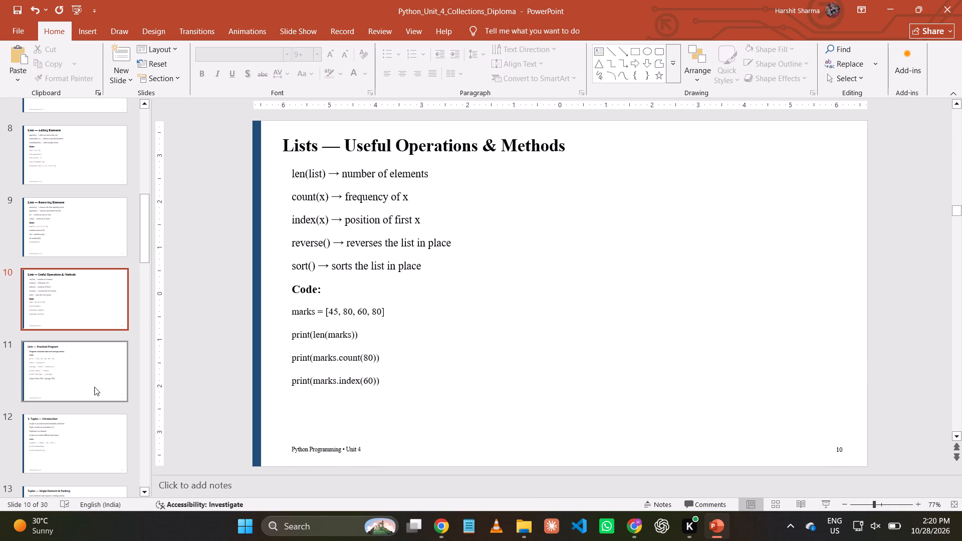
Change all text on slide 11, "Lists — Practical Program", to Times New Roman and save the deck.
click(94, 387)
click(469, 412)
key(ctrl+a)
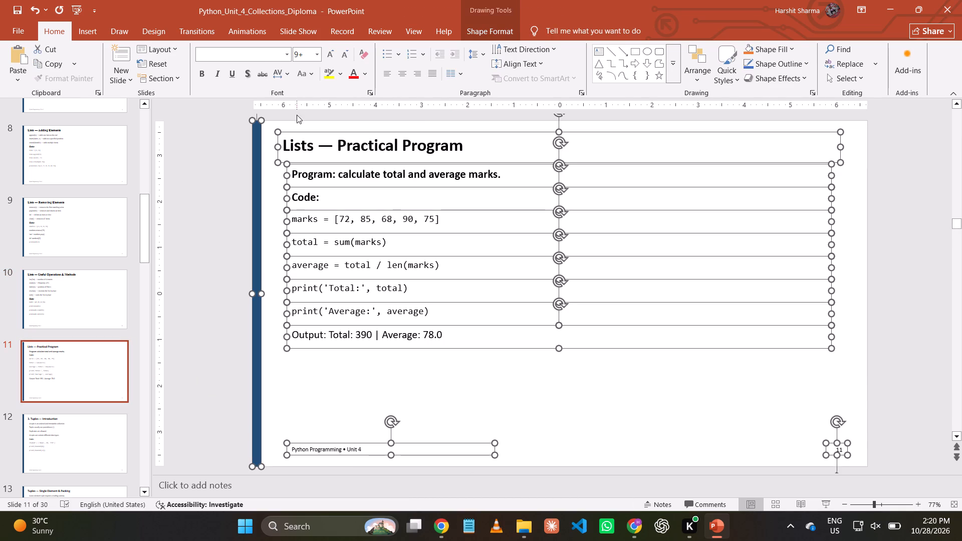
click(283, 55)
click(274, 126)
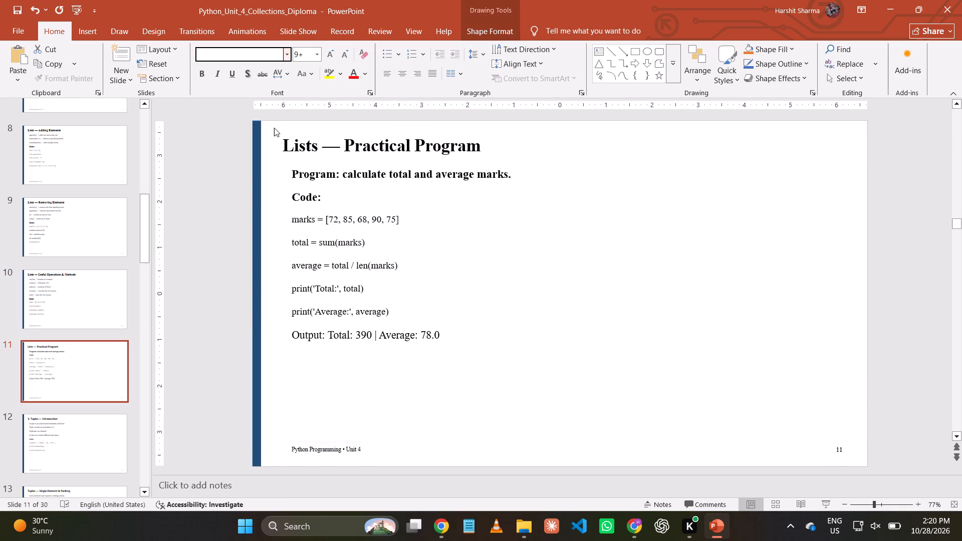
click(413, 432)
key(ctrl+s)
Change all text on slide 12, "3. Tuples — Introduction", to Times New Roman and save the deck.
click(95, 449)
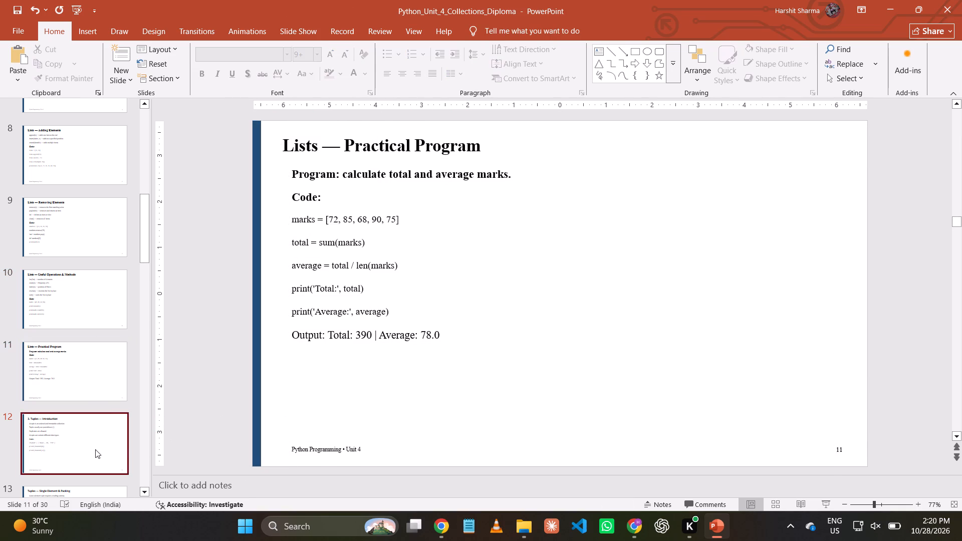
click(323, 401)
key(ctrl+a)
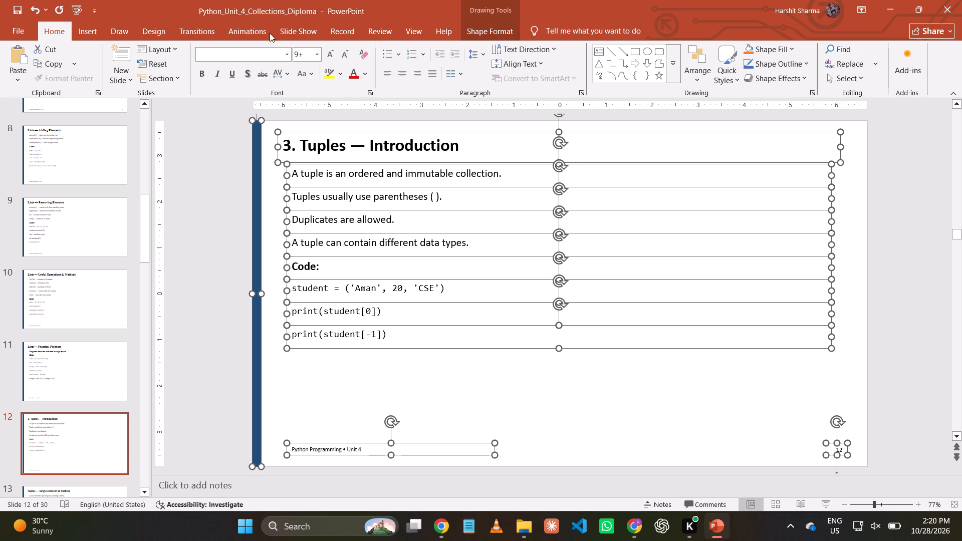
click(286, 55)
click(279, 125)
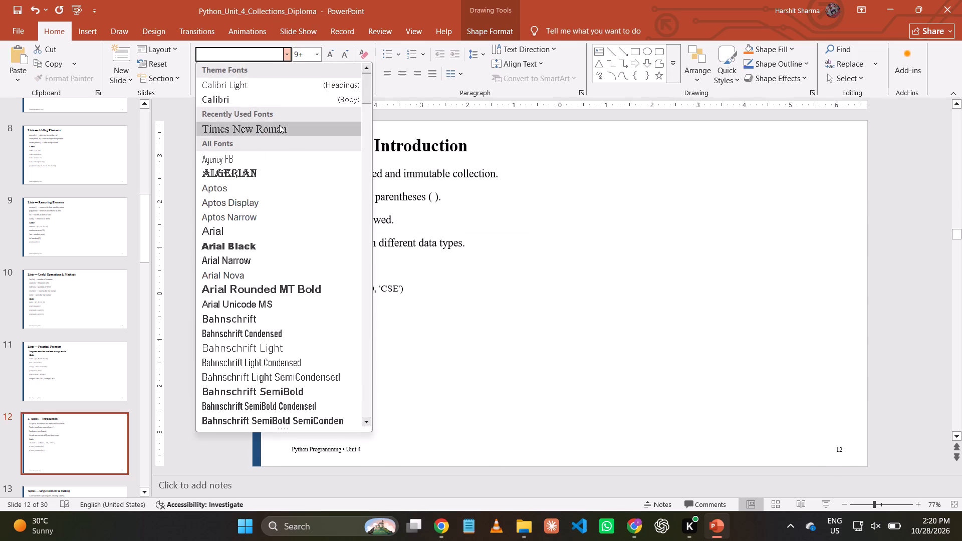
click(342, 363)
key(ctrl+s)
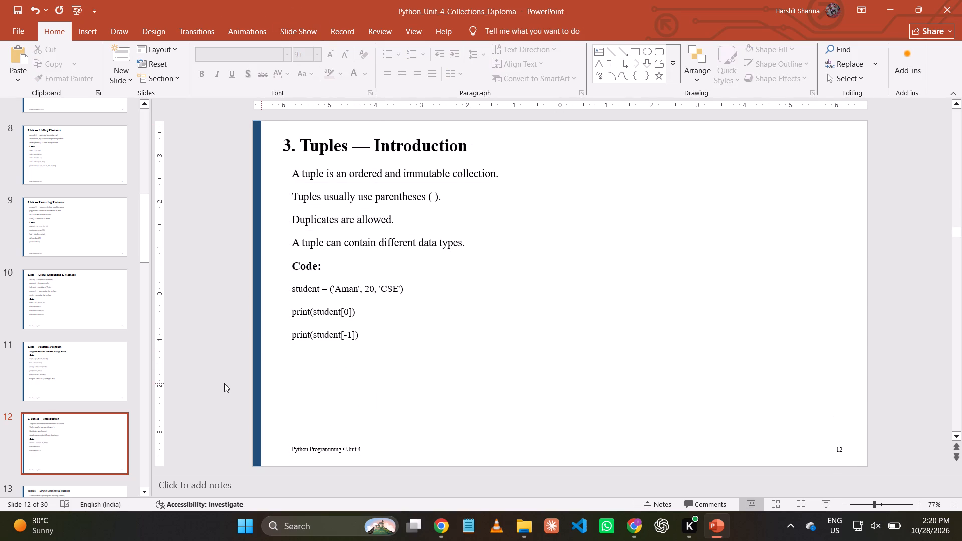
Change all text on slide 13, "Tuples — Single Element & Packing", to Times New Roman and save the deck.
scroll(116, 336, down, 9)
click(92, 223)
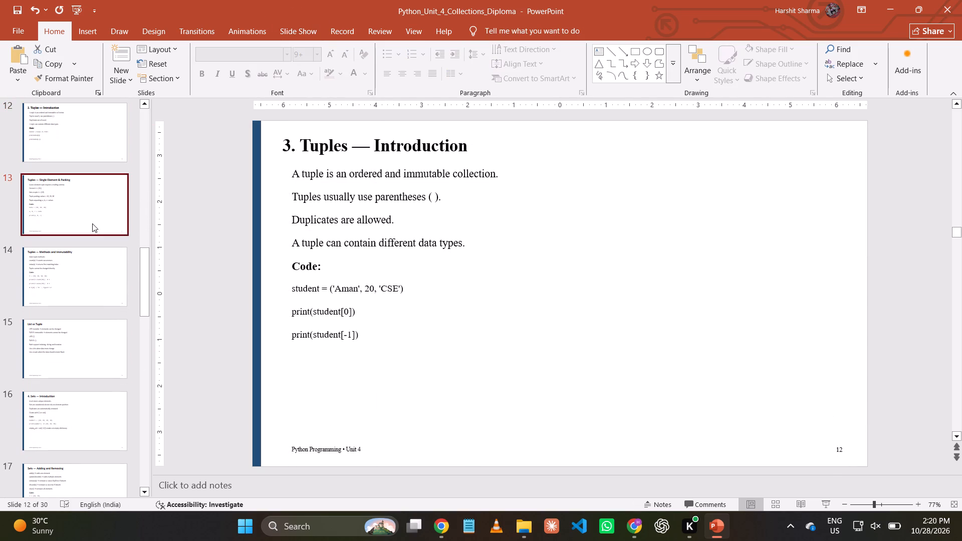
click(365, 405)
key(ctrl+a)
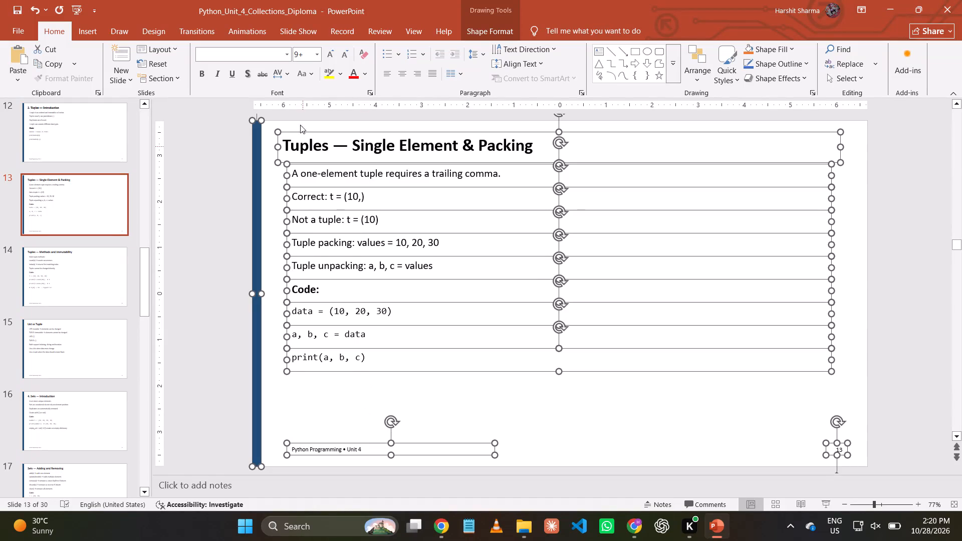
click(285, 56)
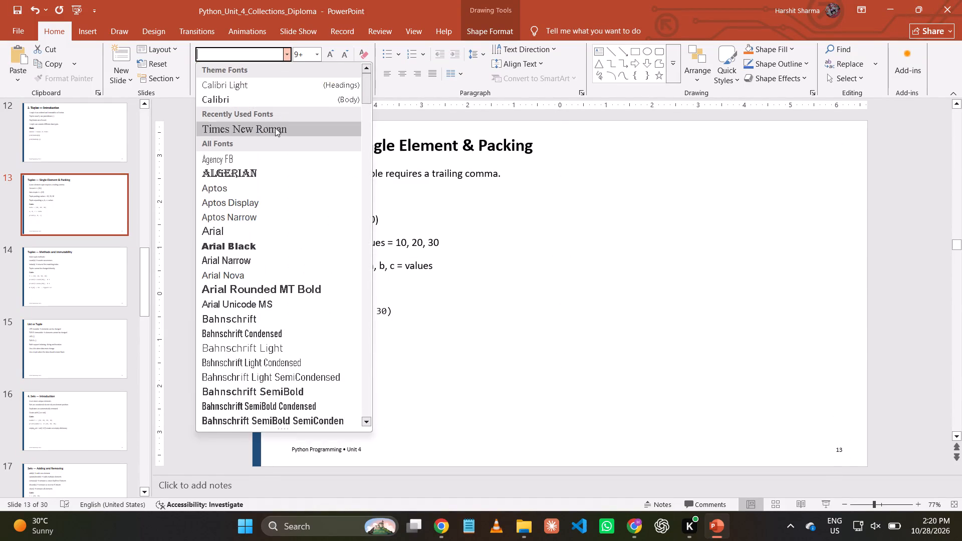
click(275, 128)
click(358, 391)
key(ctrl+s)
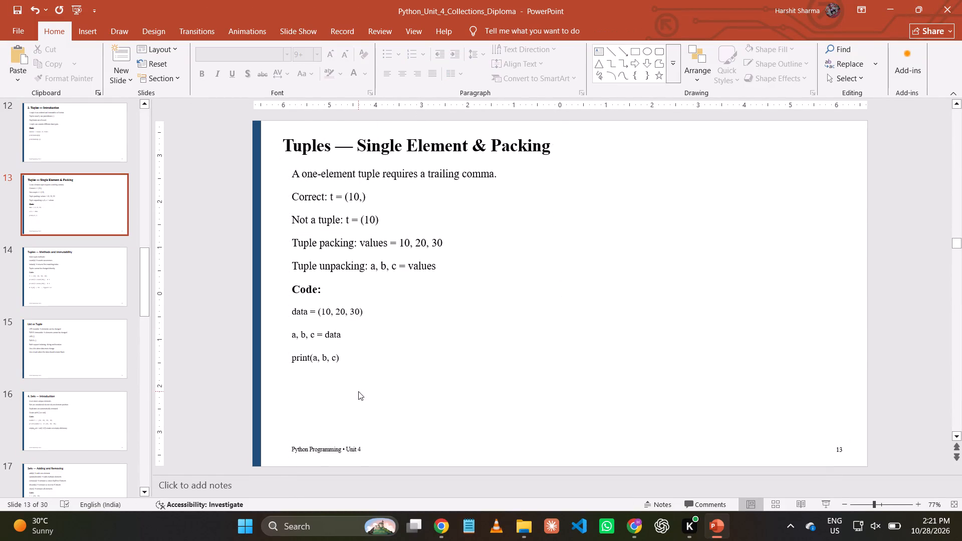
Change all text on slide 14, "Tuples — Methods and Immutability", to Times New Roman.
click(91, 275)
click(430, 408)
key(ctrl+a)
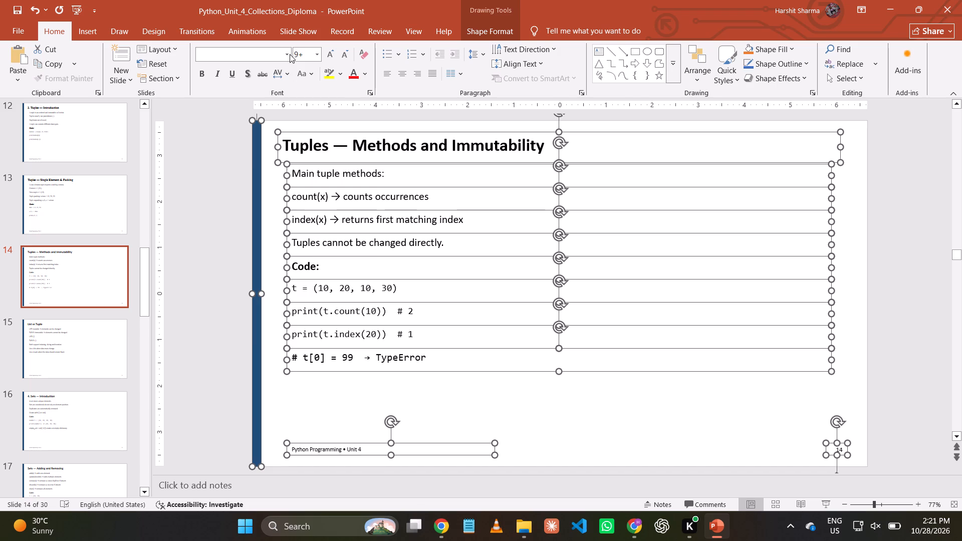
click(290, 54)
click(278, 126)
click(369, 416)
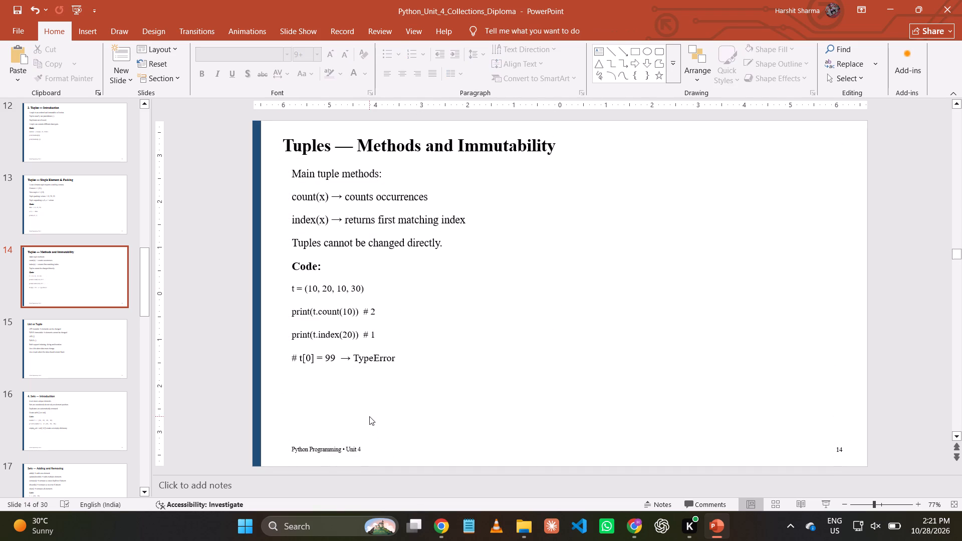
Change all text on slide 15, "List vs Tuple", to Times New Roman and save the deck.
click(92, 358)
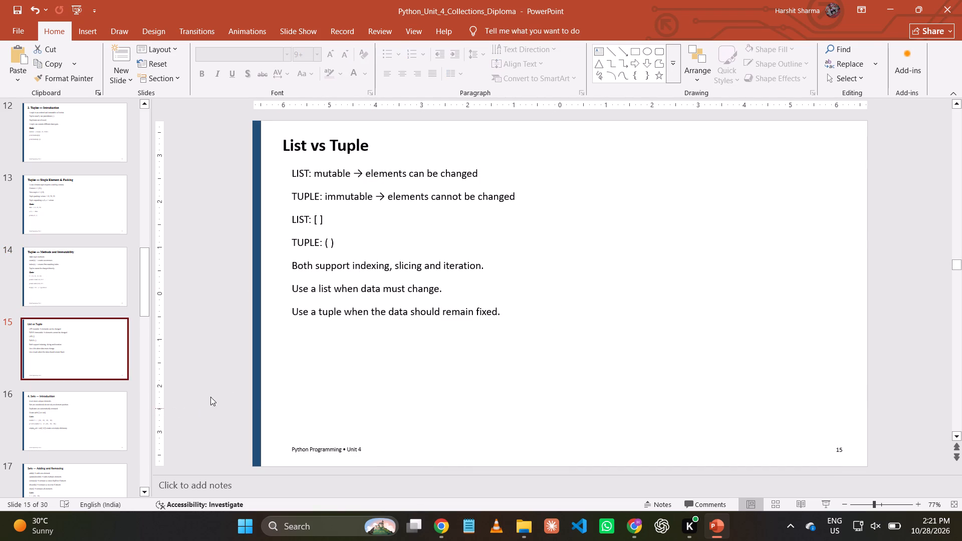
click(312, 352)
key(ctrl+a)
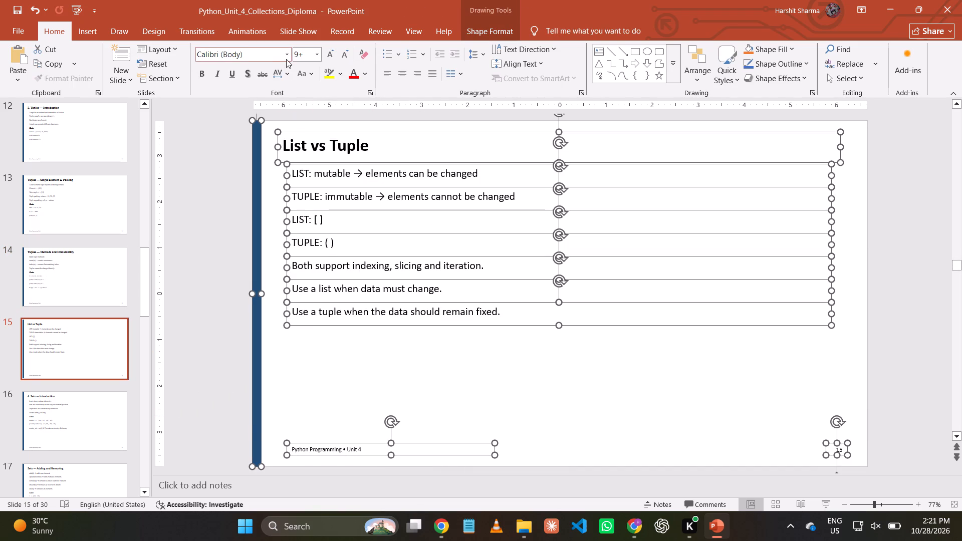
click(286, 56)
click(273, 128)
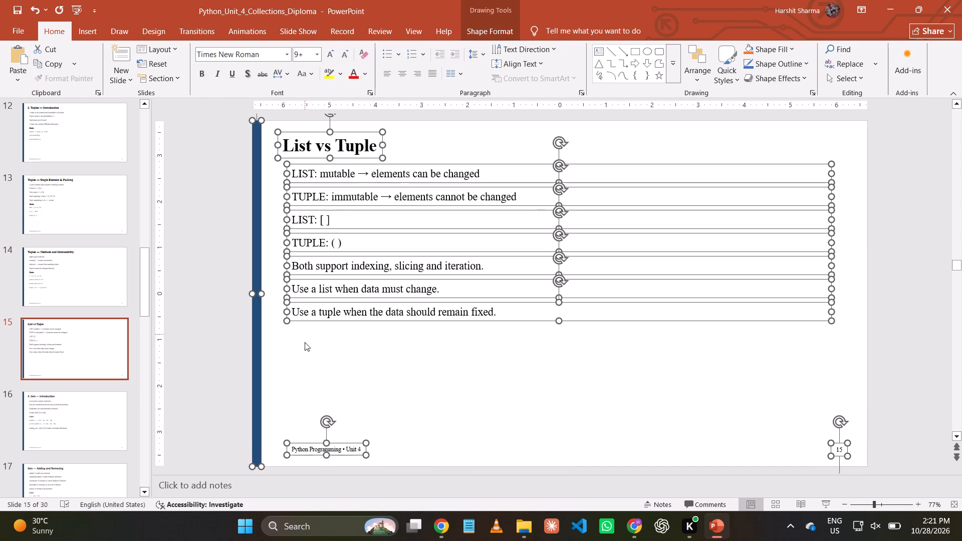
click(304, 349)
key(ctrl+s)
Change all text on slide 16, "4. Sets — Introduction", to Times New Roman.
click(93, 427)
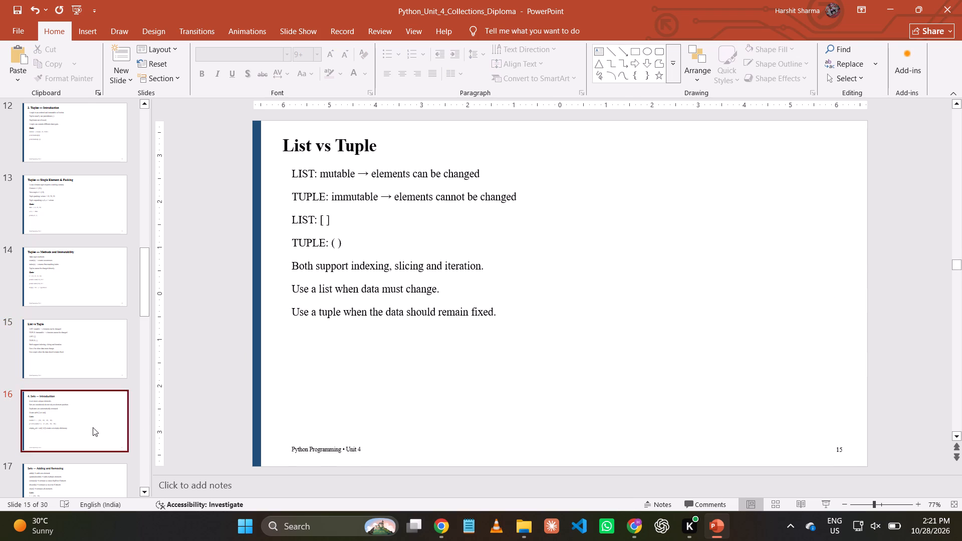
click(291, 363)
key(ctrl+a)
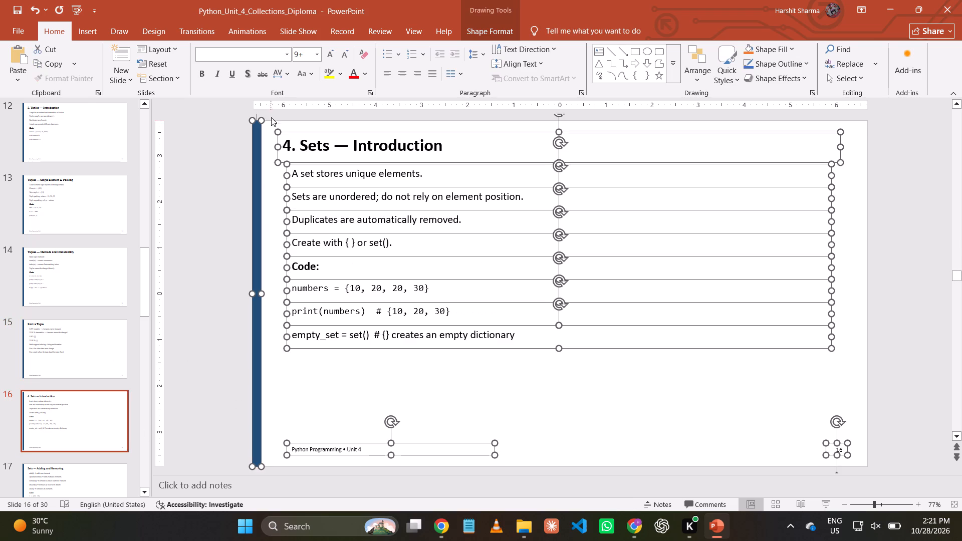
click(287, 58)
click(277, 133)
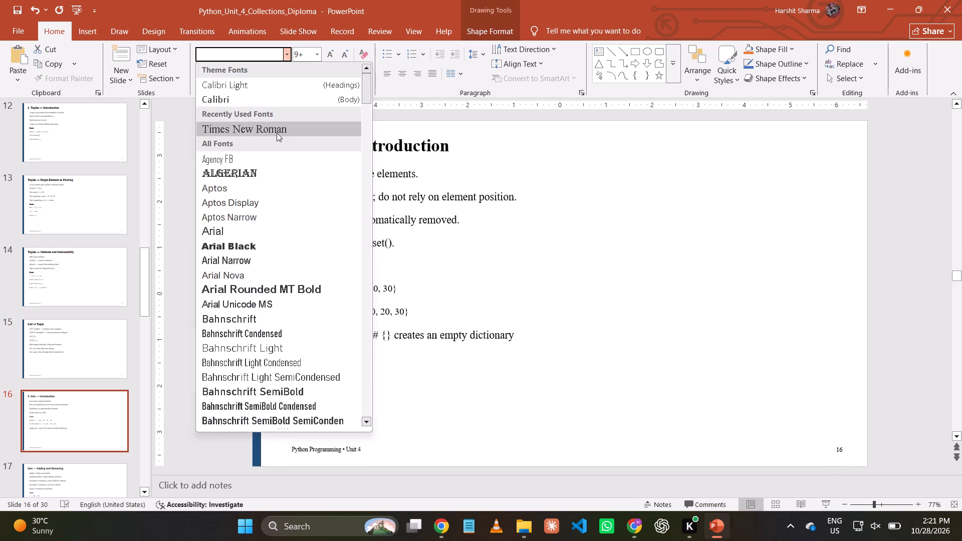
Change all text on slide 17, "Sets — Adding and Removing", to Times New Roman.
click(79, 469)
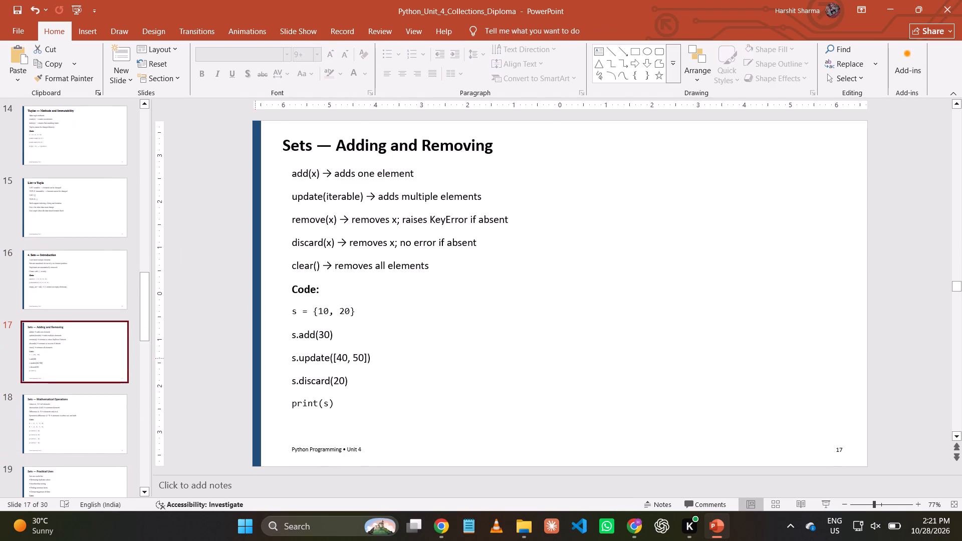
click(416, 322)
key(ctrl+a)
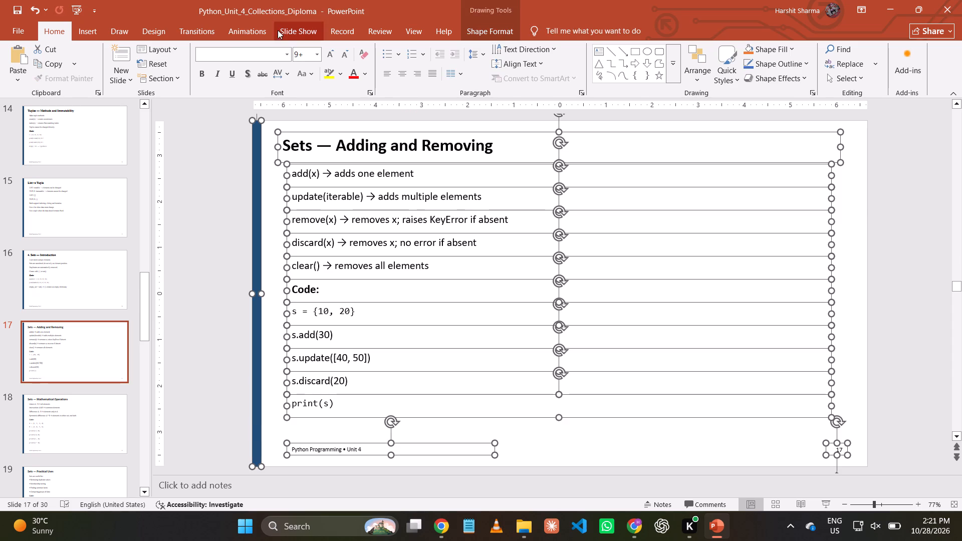
click(286, 57)
click(274, 130)
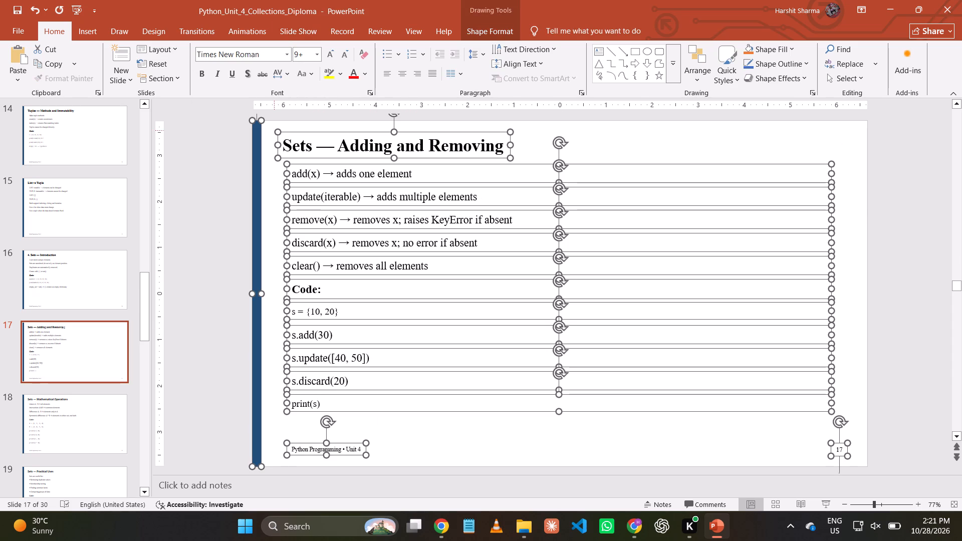
Change all text on slide 18, "Sets — Mathematical Operations", to Times New Roman.
click(77, 404)
click(435, 415)
key(ctrl+a)
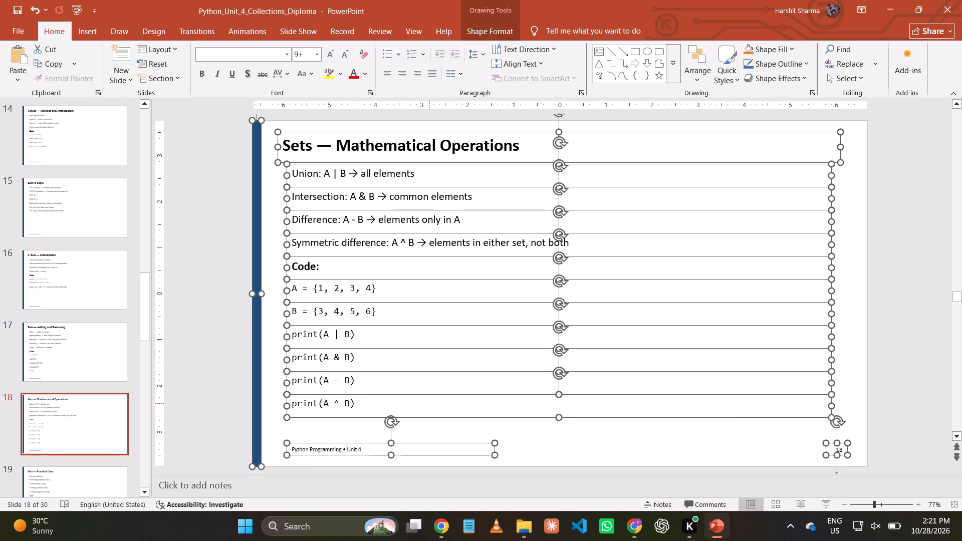
click(288, 53)
click(265, 134)
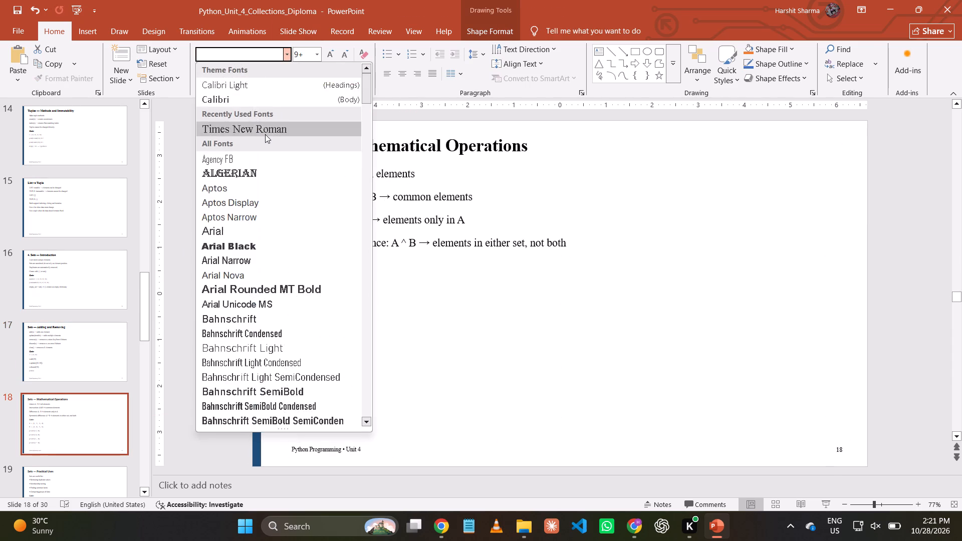
Change all text on slide 19, "Sets — Practical Uses", to Times New Roman.
scroll(176, 265, down, 3)
click(96, 284)
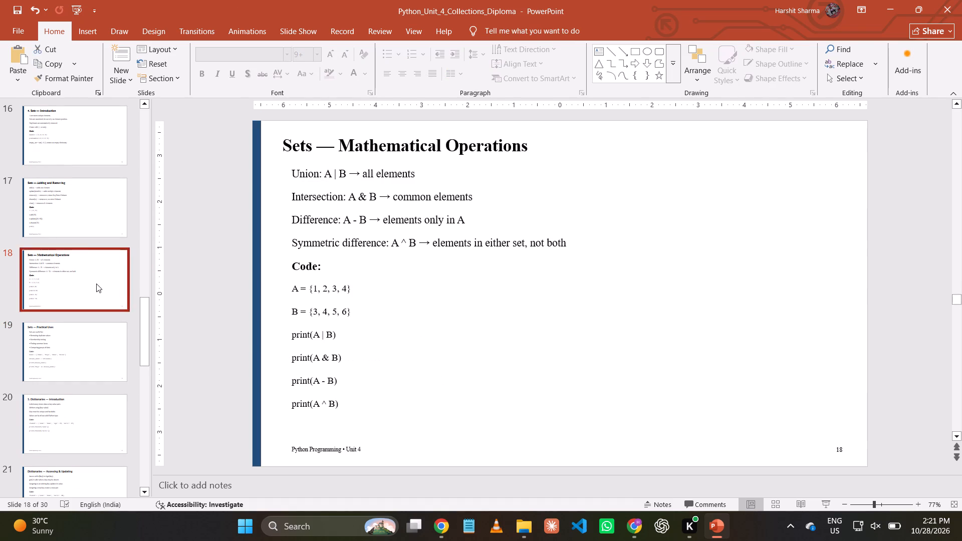
click(86, 238)
click(86, 262)
click(88, 331)
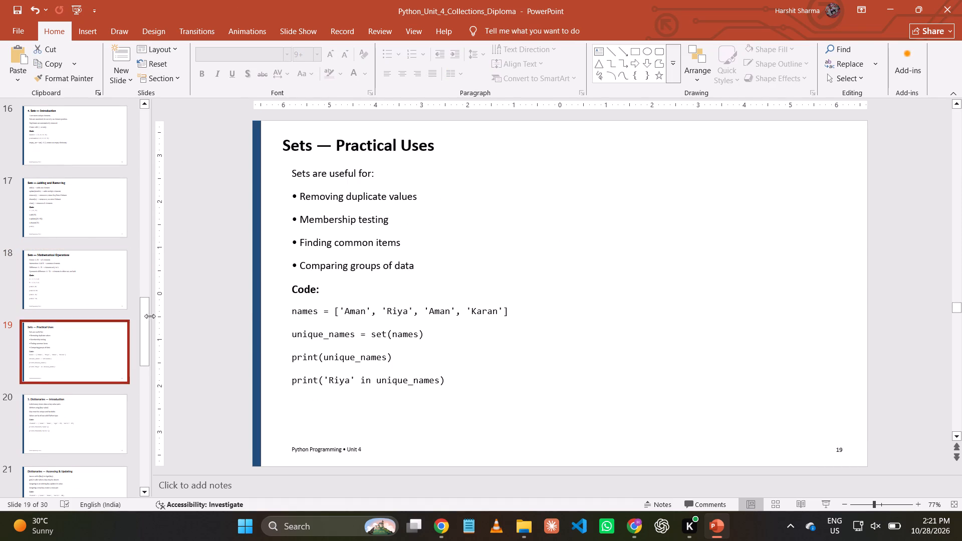
click(607, 240)
key(ctrl+a)
click(286, 63)
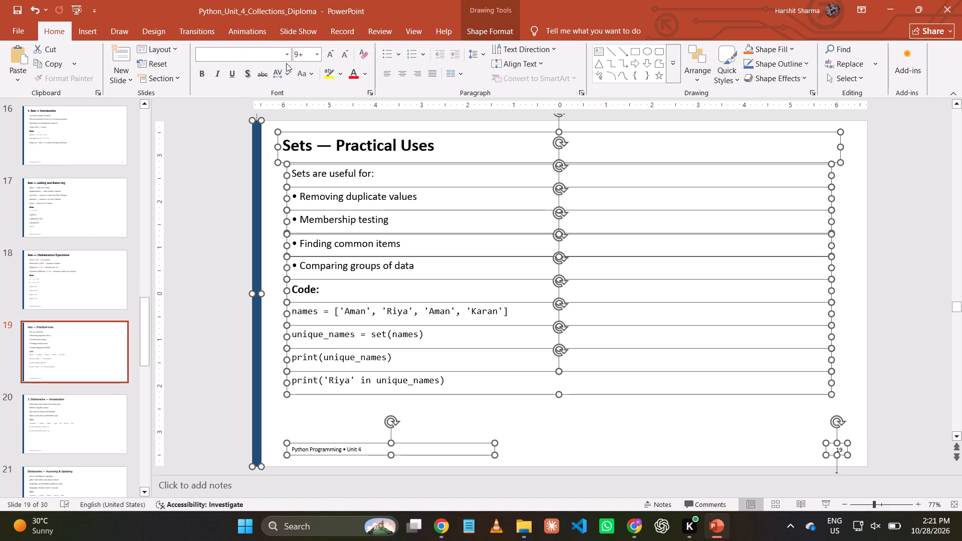
click(288, 56)
click(263, 125)
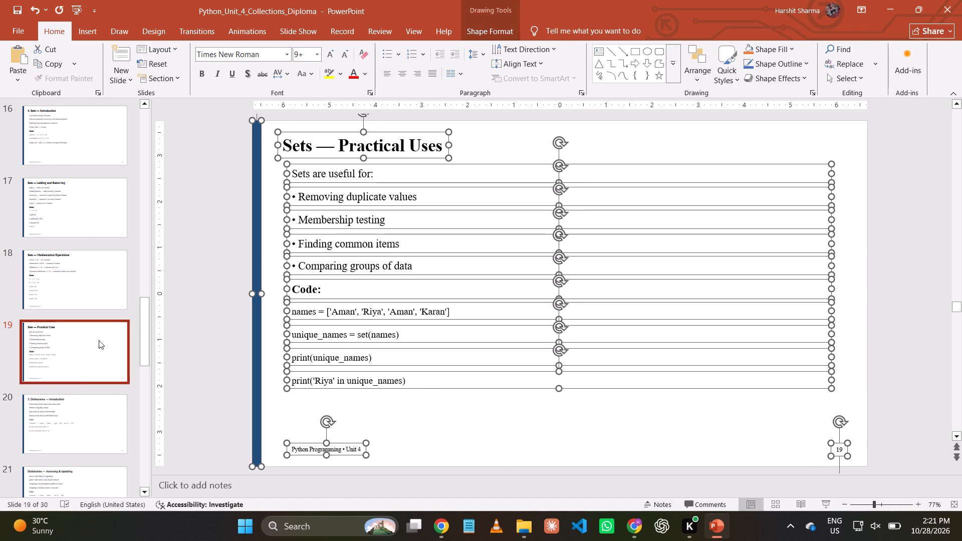
Change all text on slide 20, "5. Dictionaries — Introduction", to Times New Roman.
click(63, 402)
key(ctrl+a)
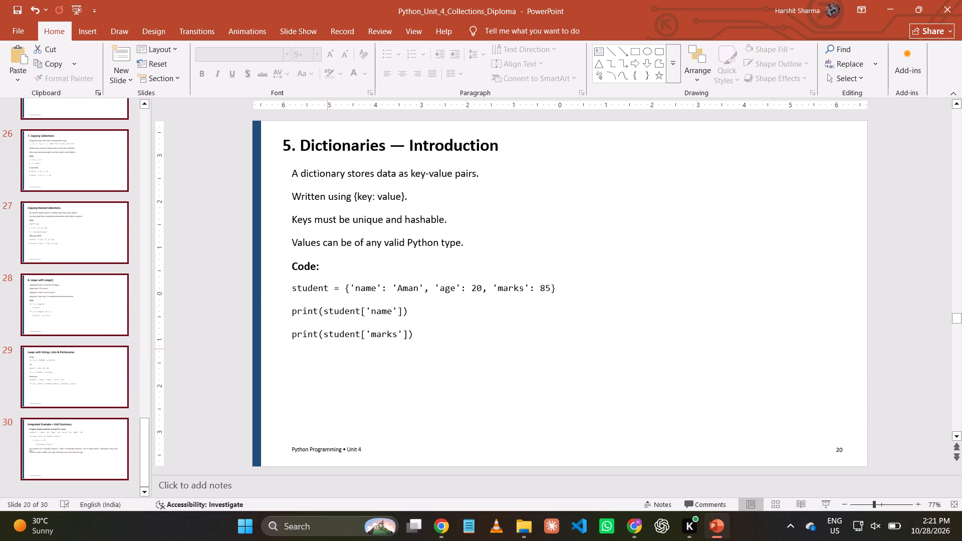
click(455, 349)
key(ctrl+a)
click(287, 52)
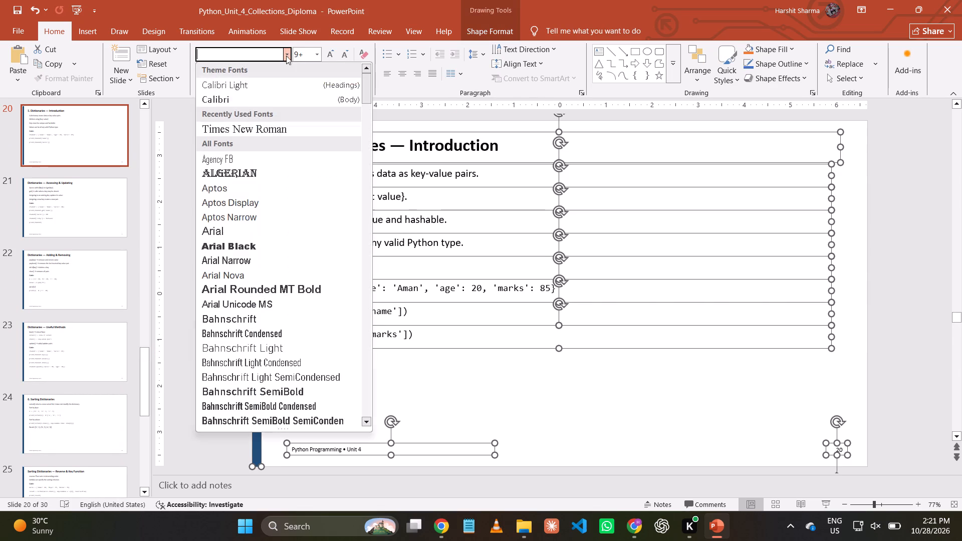
click(266, 128)
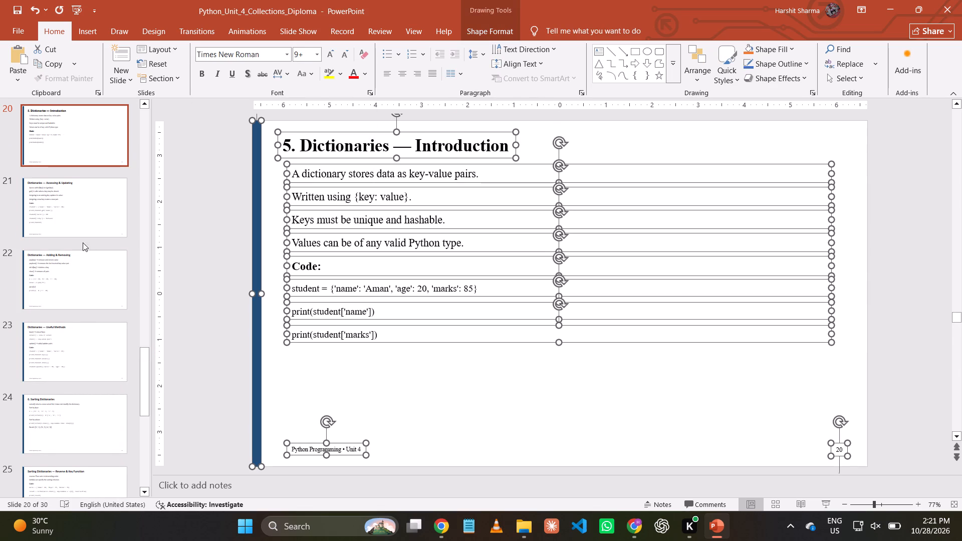
Change all text on slide 21, "Dictionaries — Accessing & Updating", to Times New Roman.
click(85, 216)
click(550, 394)
key(ctrl+a)
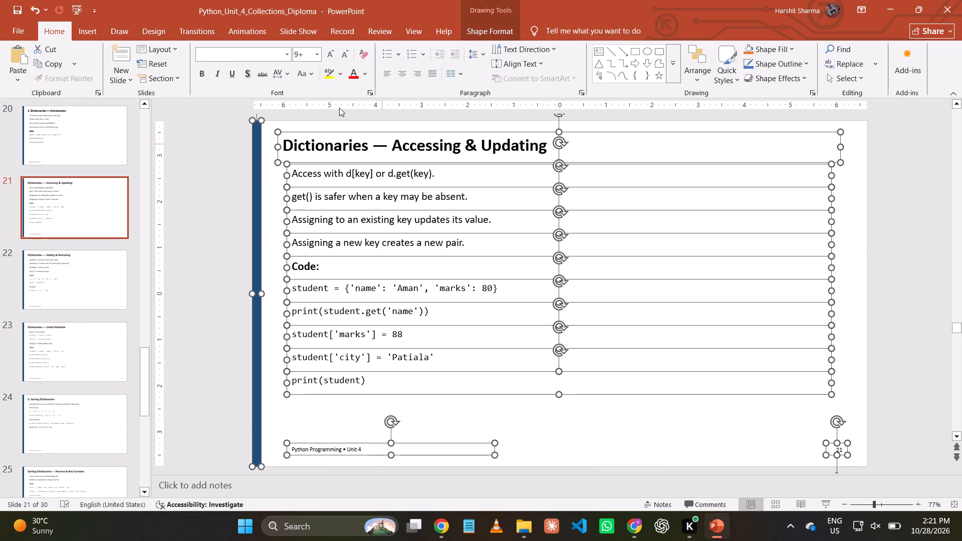
click(286, 54)
click(285, 129)
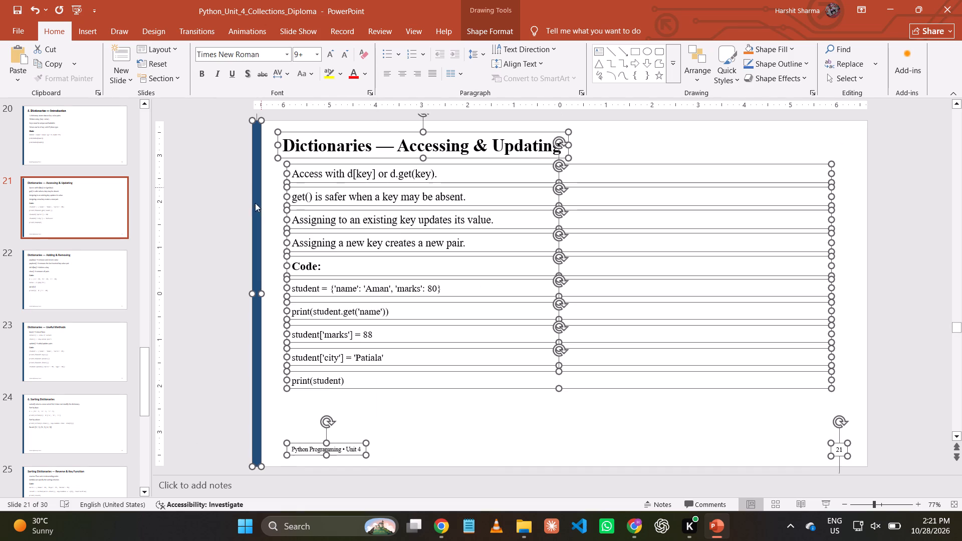
Change all text on slide 22, "Dictionaries — Adding & Removing", to Times New Roman.
click(39, 301)
click(410, 379)
key(ctrl+a)
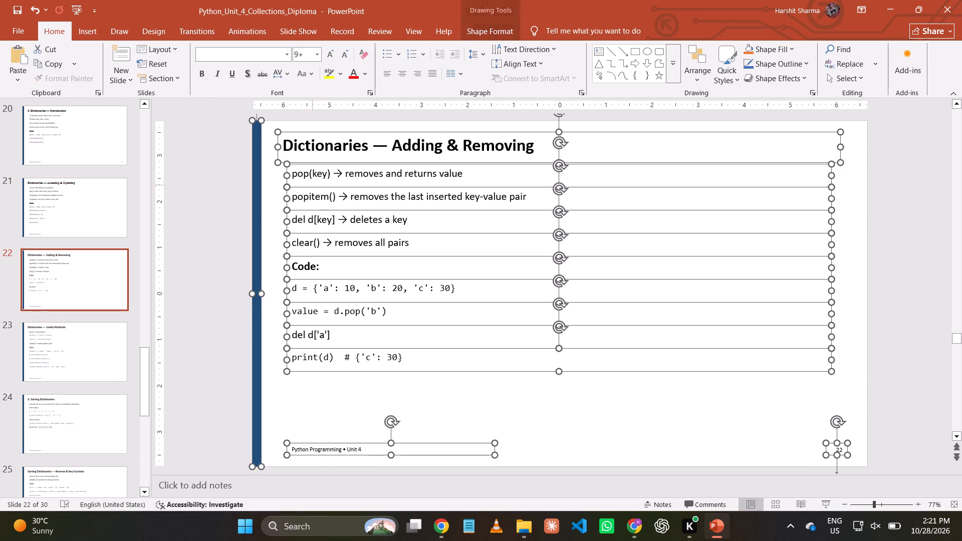
click(289, 54)
click(273, 130)
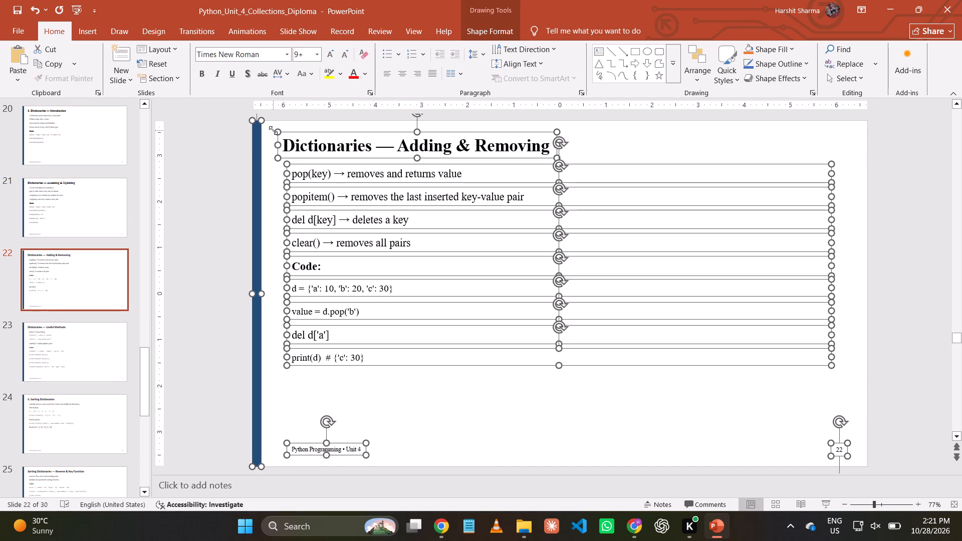
Change all text on slide 23, "Dictionaries — Useful Methods", to Times New Roman.
click(90, 353)
click(473, 400)
key(ctrl+a)
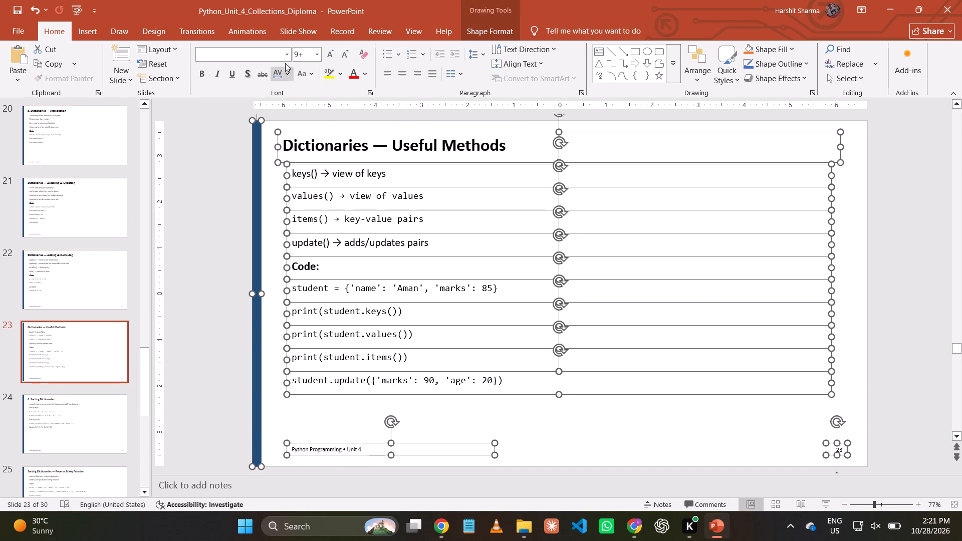
click(285, 58)
click(286, 130)
key(ctrl+a)
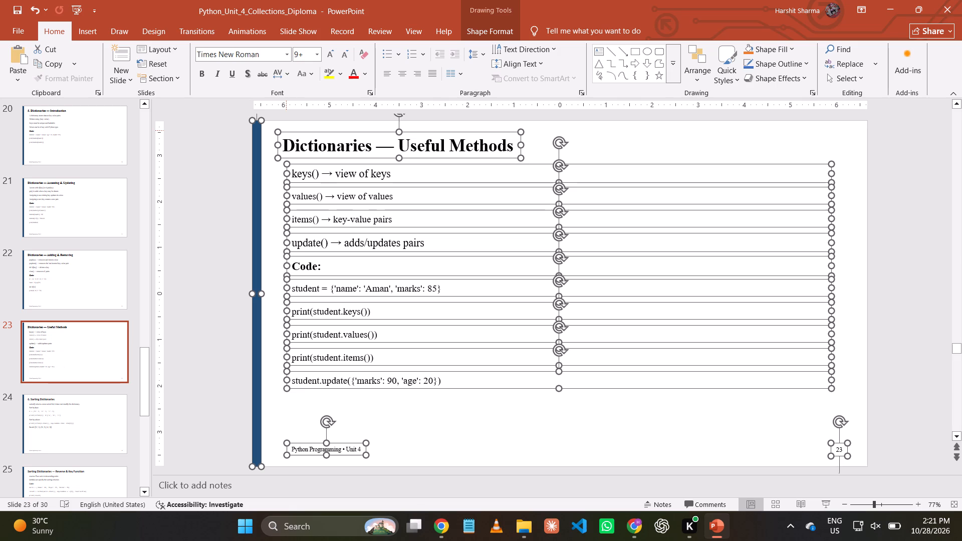
Change all text on slide 24, "6. Sorting Dictionaries", to Times New Roman and save the deck.
click(80, 395)
click(401, 327)
key(ctrl+a)
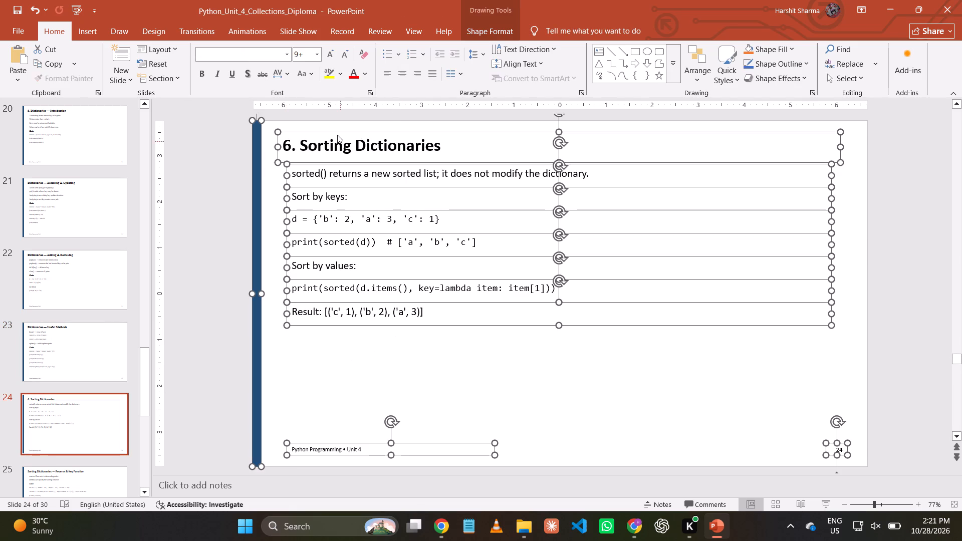
click(286, 56)
click(280, 126)
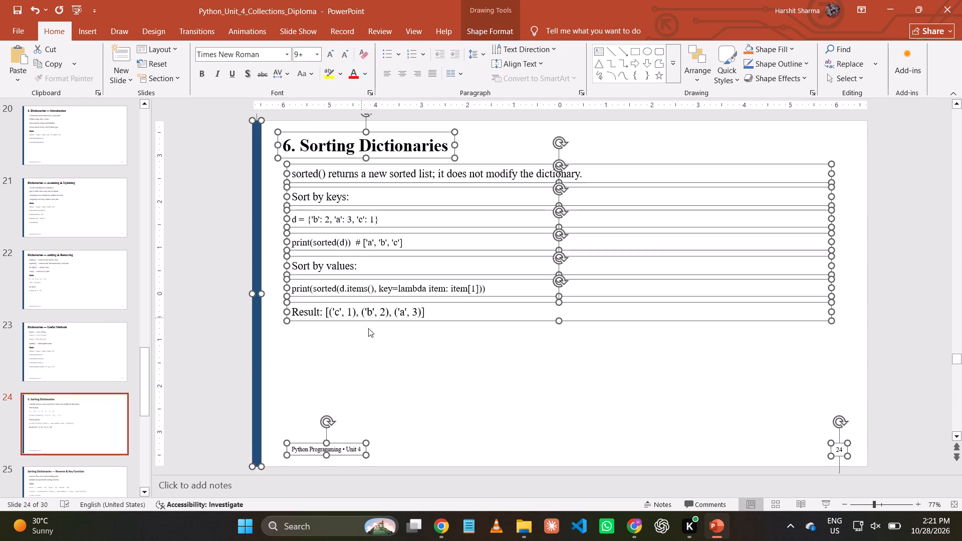
click(384, 375)
key(ctrl+s)
Change all text on slide 25, "Sorting Dictionaries — Reverse & Key Function", to Times New Roman and save the deck.
scroll(88, 423, down, 3)
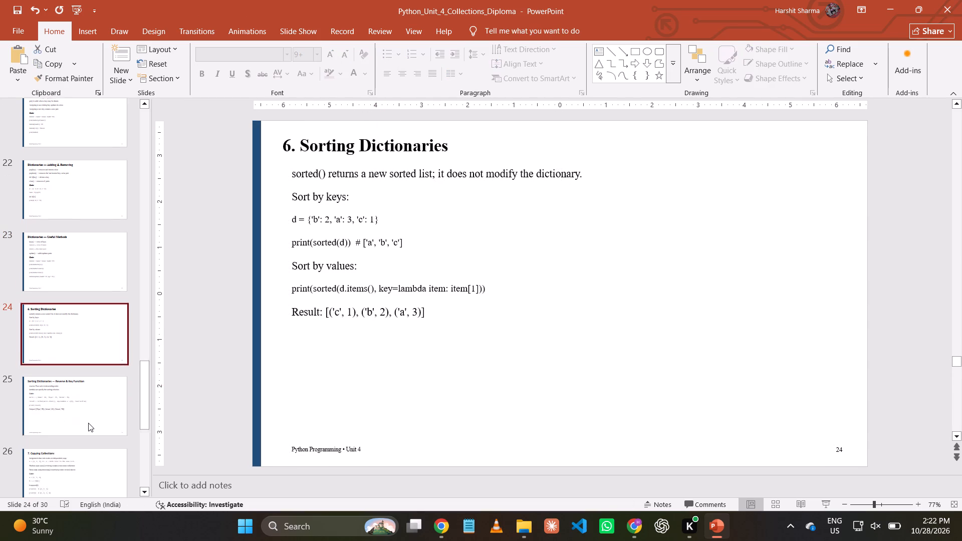
click(96, 404)
click(415, 396)
key(ctrl+a)
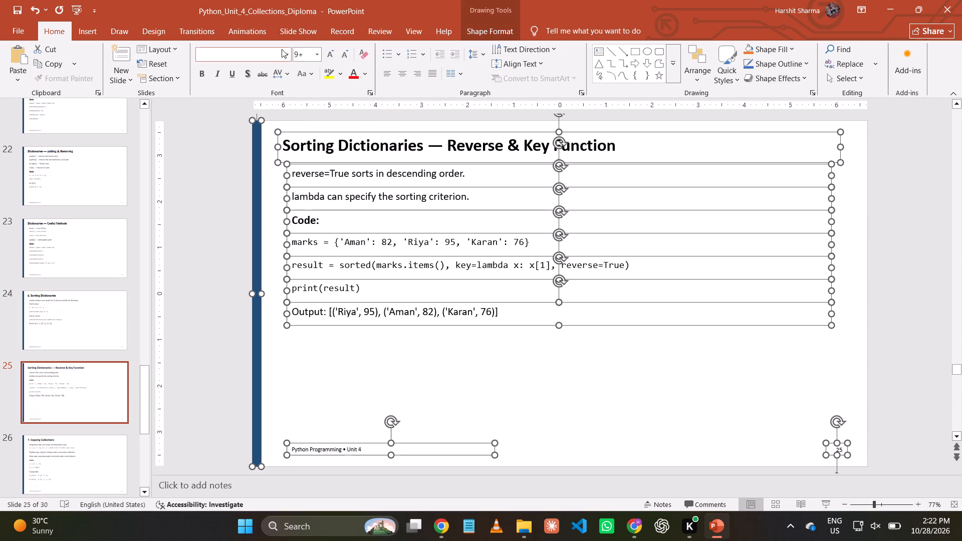
click(284, 54)
click(277, 131)
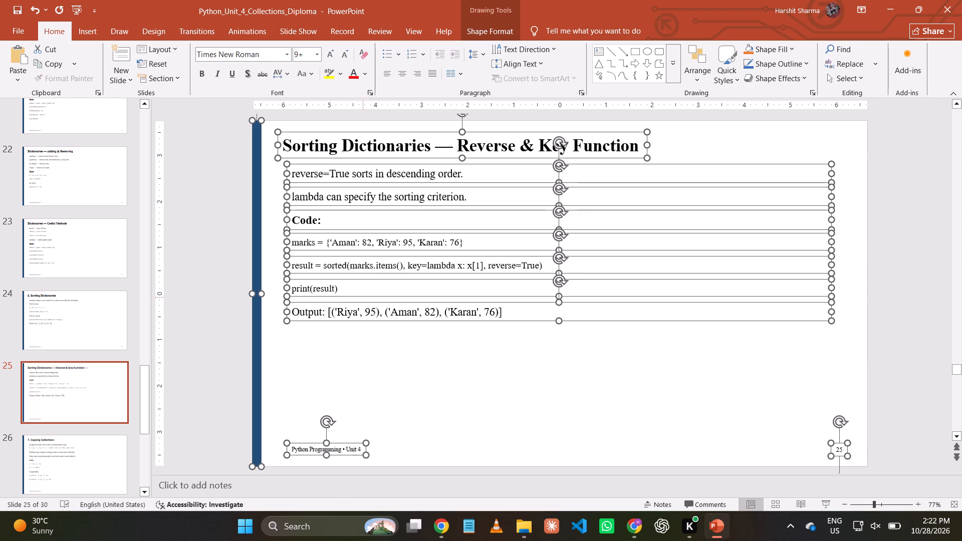
click(388, 354)
key(ctrl+s)
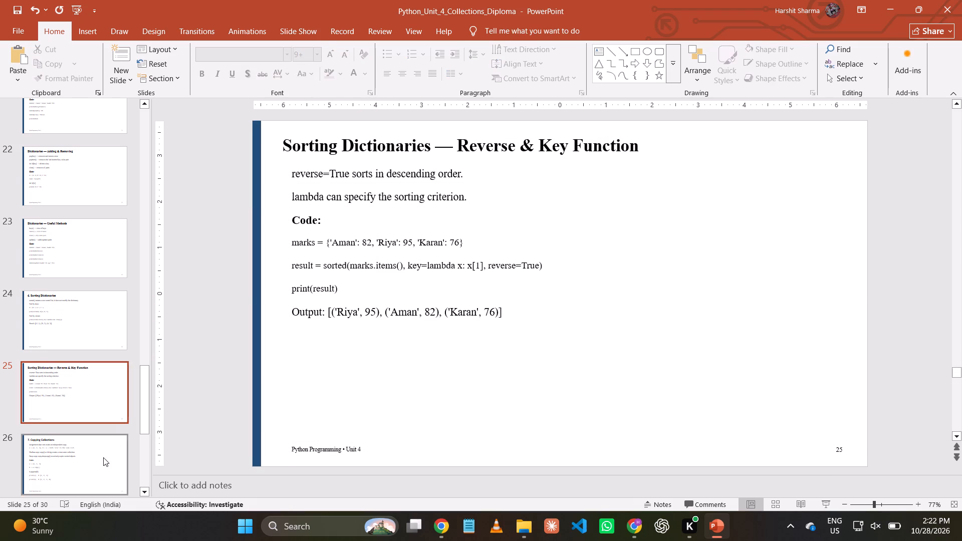
Change all text on slide 26, "7. Copying Collections", to Times New Roman and save the deck.
click(103, 457)
click(433, 407)
key(ctrl+a)
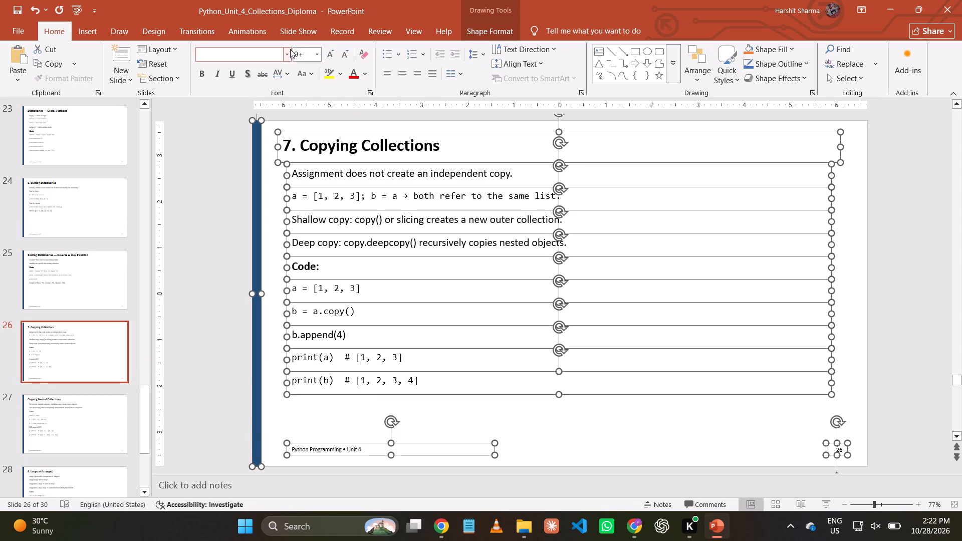
click(288, 55)
click(282, 124)
key(ctrl+a)
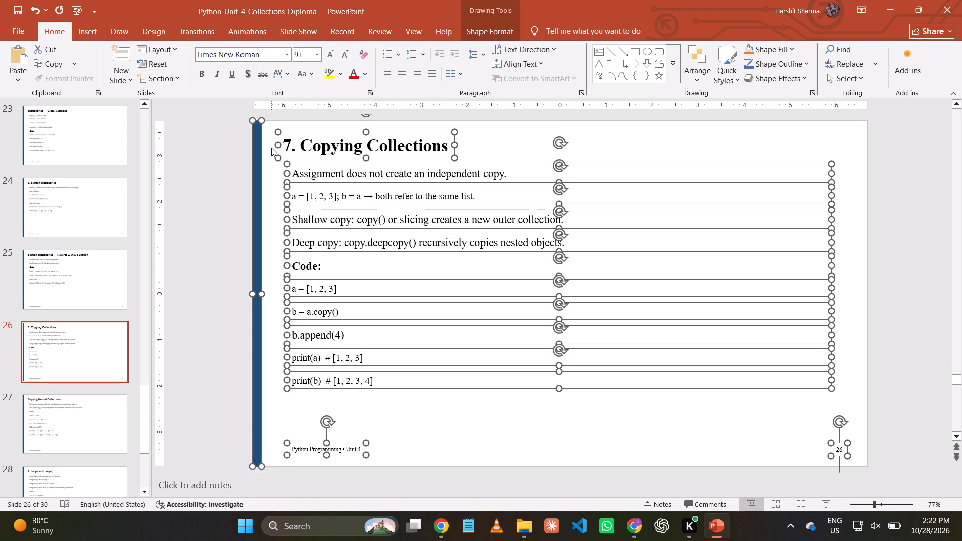
key(ctrl+s)
Change all text on slide 27, "Copying Nested Collections", to Times New Roman.
click(73, 422)
click(488, 428)
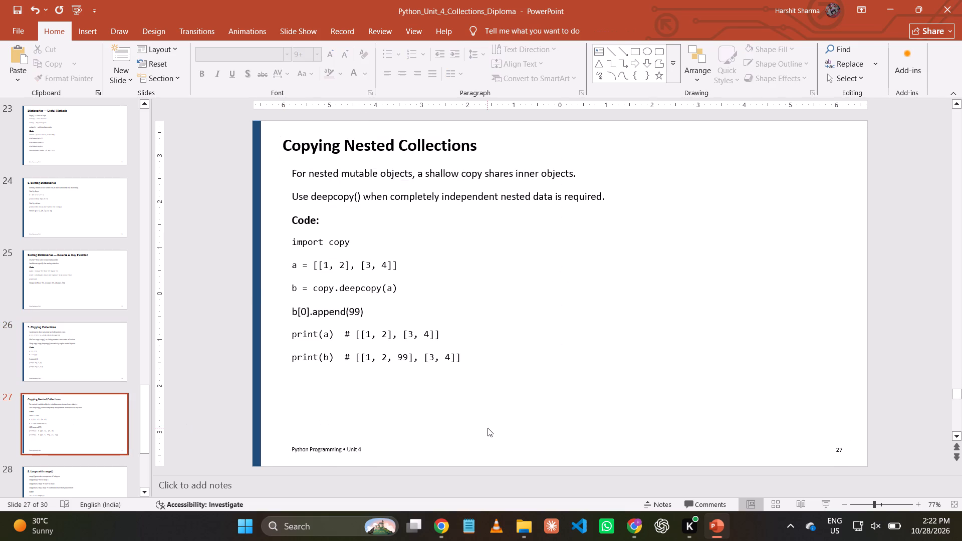
key(ctrl+a)
click(285, 52)
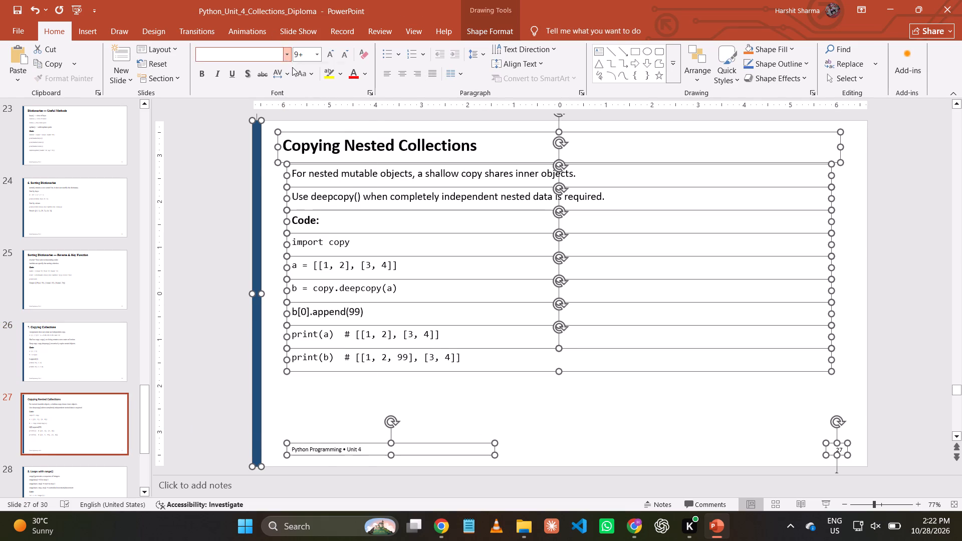
click(280, 127)
click(431, 399)
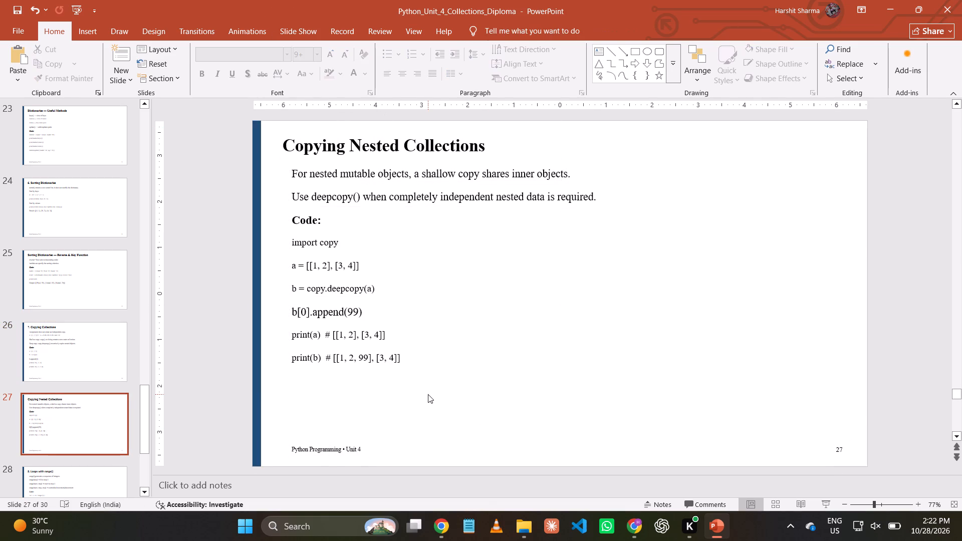
Save the deck with slide 27's font changes.
key(ctrl+s)
Reapply Times New Roman to all text on slide 26, "7. Copying Collections", and save the deck.
scroll(87, 384, down, 5)
click(79, 344)
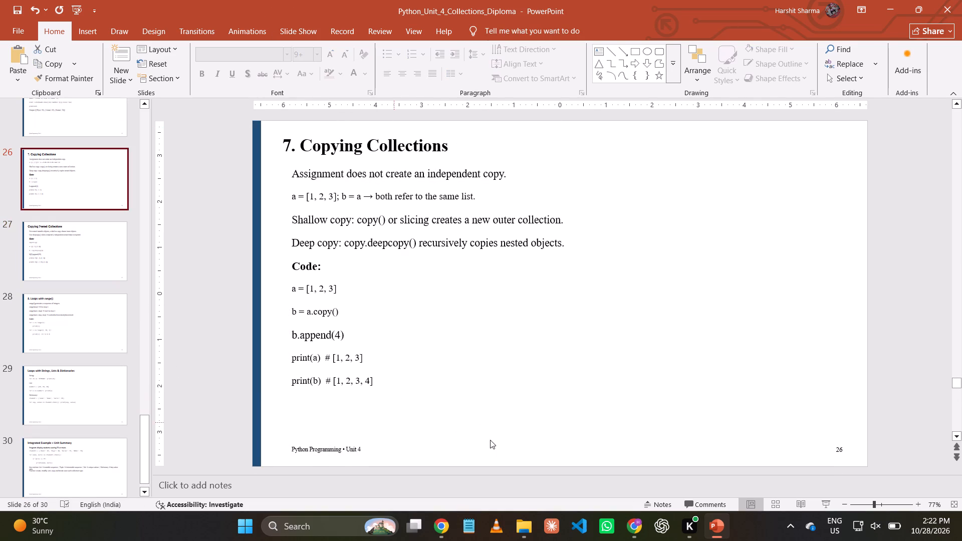
click(554, 456)
key(ctrl+a)
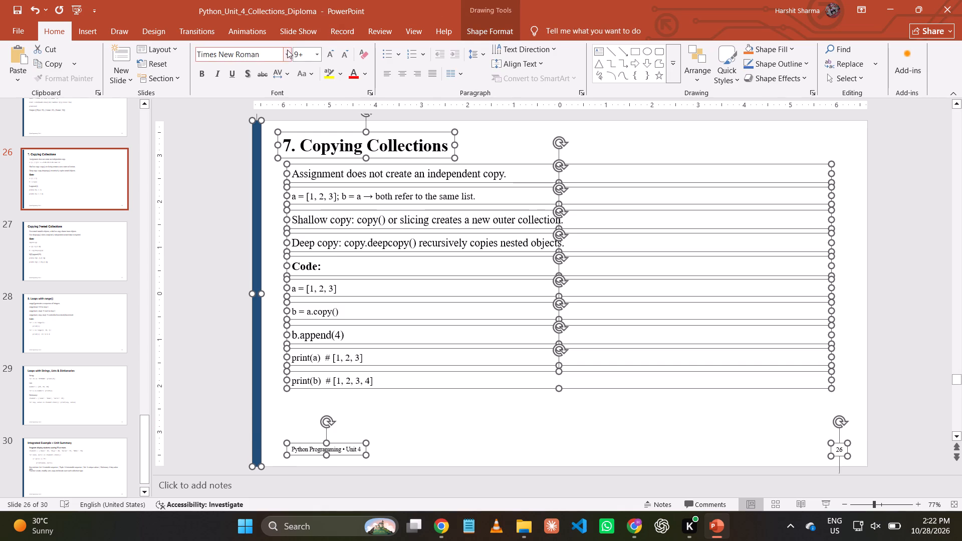
click(287, 50)
click(268, 128)
click(401, 408)
key(ctrl+s)
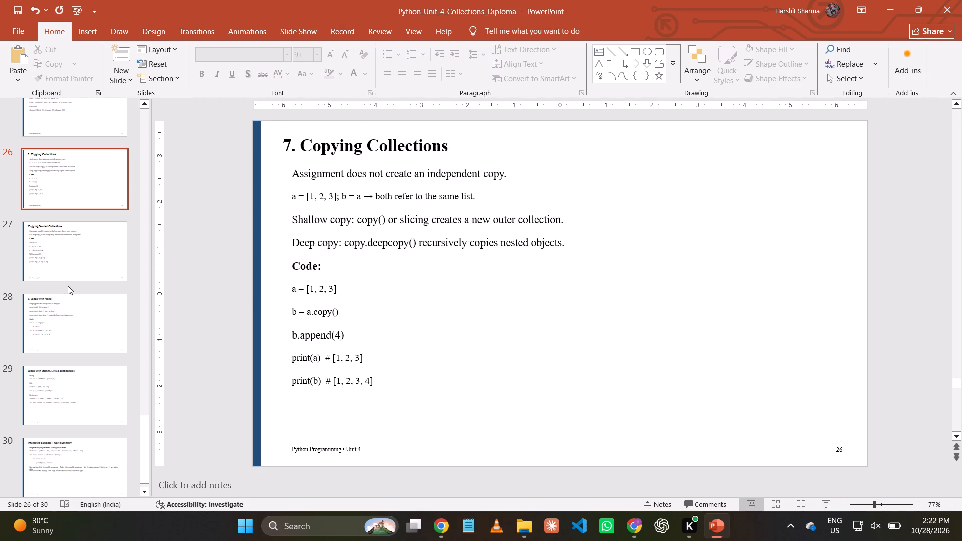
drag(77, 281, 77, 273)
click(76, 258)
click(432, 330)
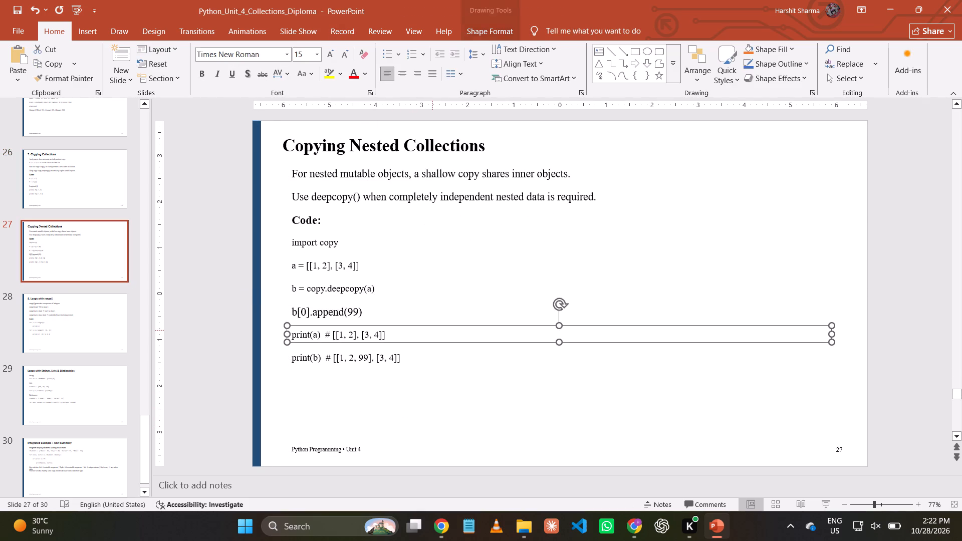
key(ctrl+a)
Change all text on slide 28, "8. Loops with range()", to Times New Roman.
click(89, 315)
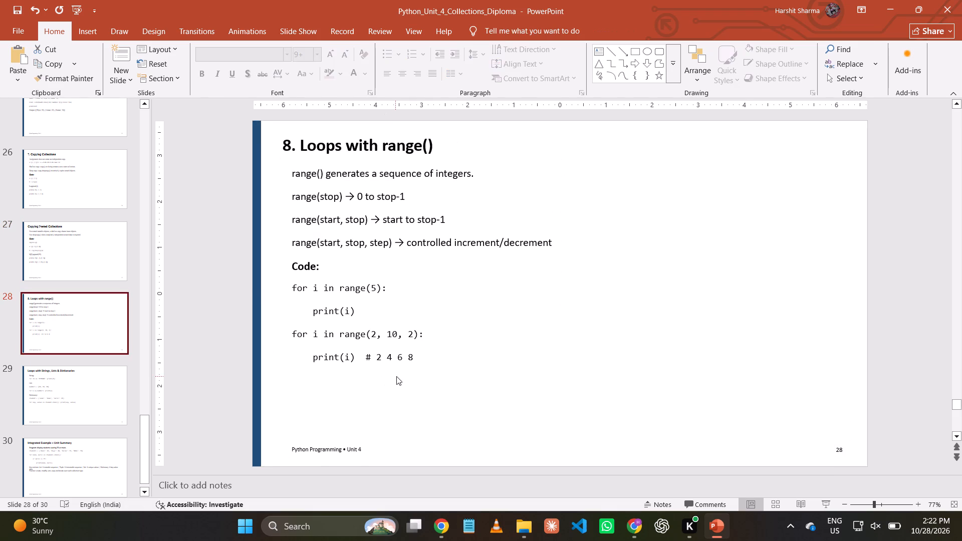
click(396, 376)
key(ctrl+a)
click(291, 57)
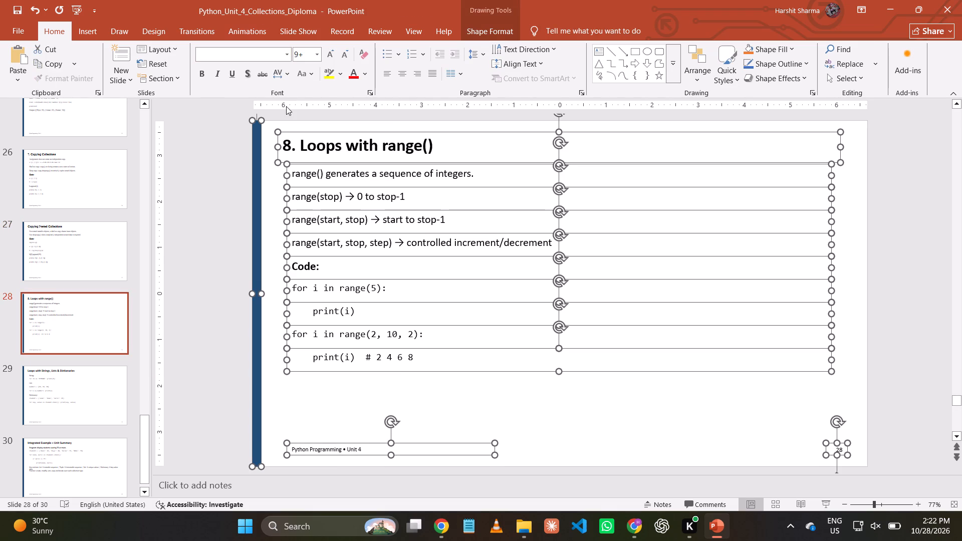
click(285, 52)
click(259, 128)
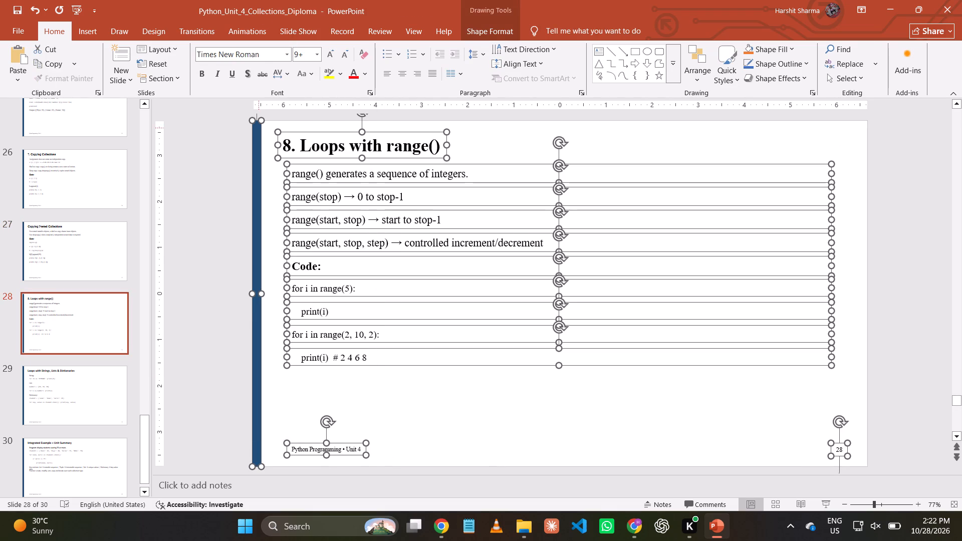
Change all text on slide 29, "Loops with Strings, Lists & Dictionaries", to Times New Roman.
drag(42, 400, 47, 403)
click(380, 380)
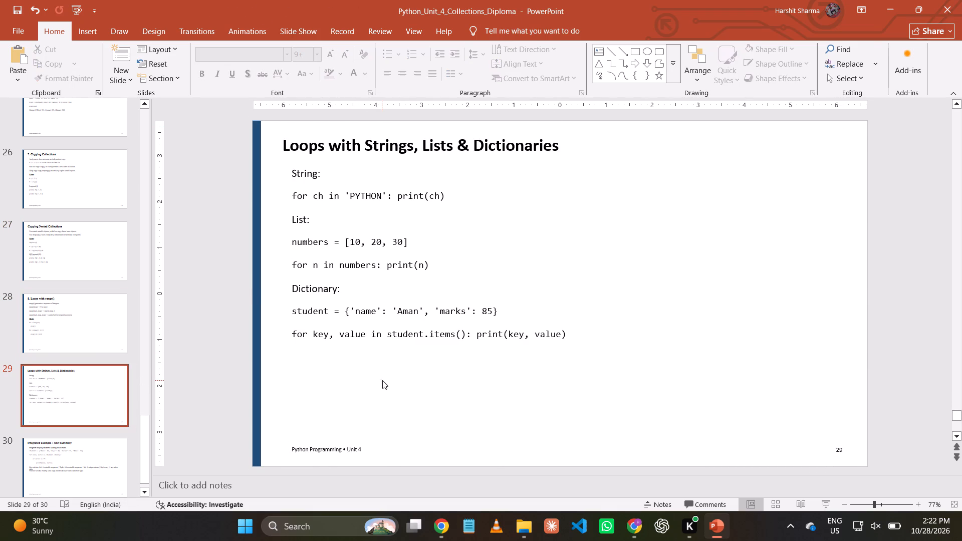
key(ctrl+a)
click(286, 55)
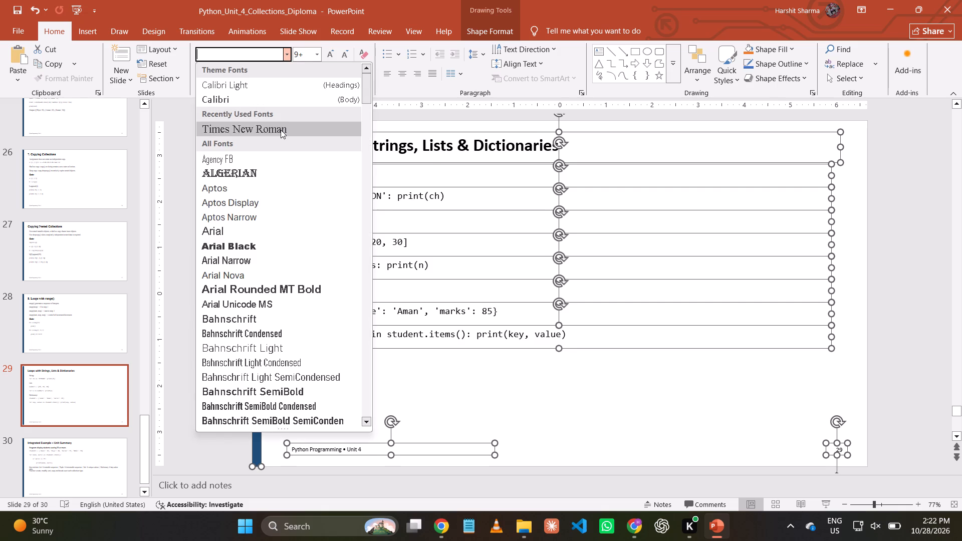
click(281, 130)
Change all text on slide 30, "Integrated Example + Unit Summary", to Times New Roman.
scroll(134, 335, down, 3)
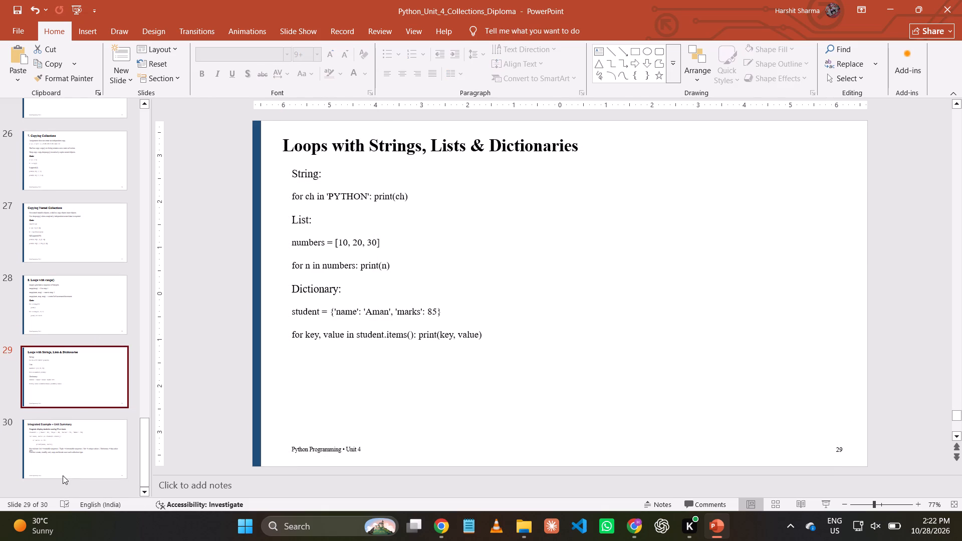
click(63, 465)
click(307, 391)
key(ctrl+a)
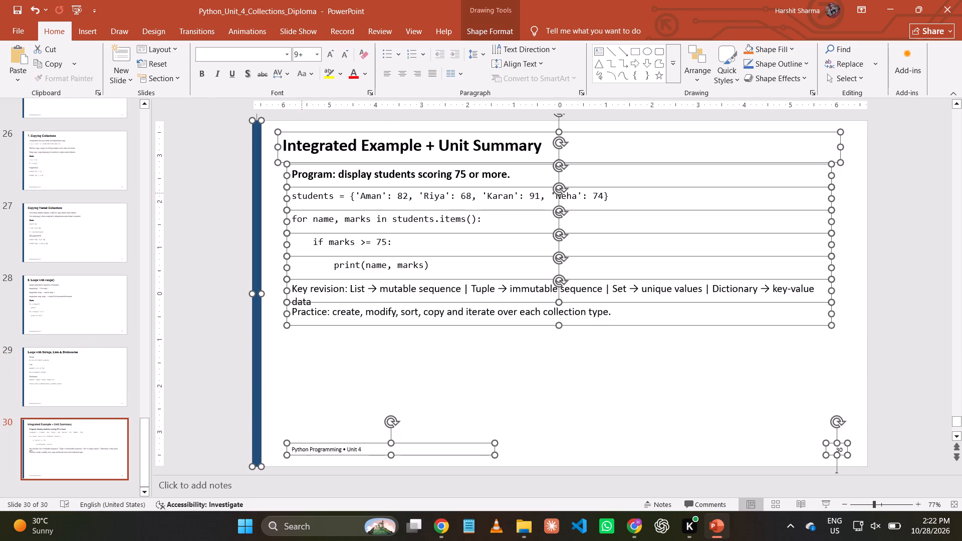
click(285, 53)
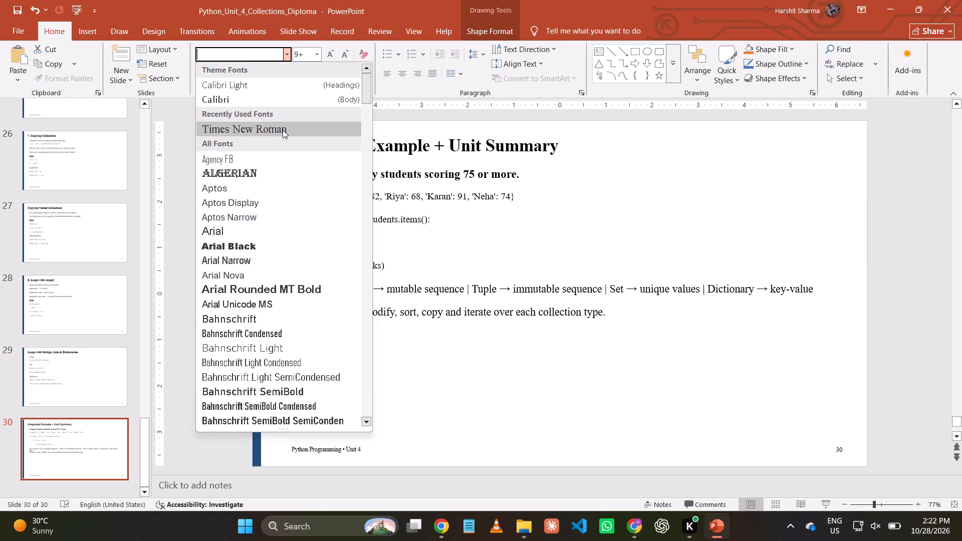
click(283, 130)
Review slides 29 back through 25 to check that their text formatting is consistent.
click(70, 369)
click(92, 311)
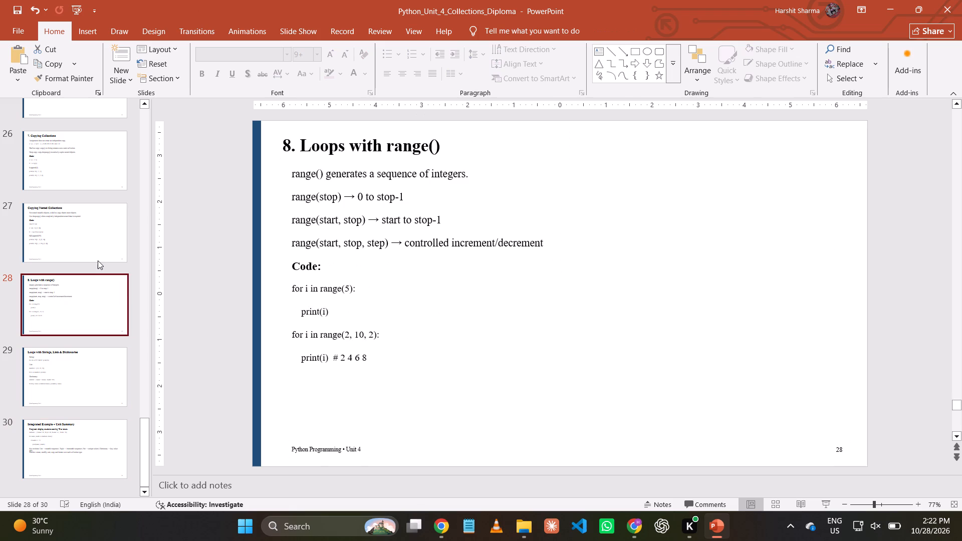
click(98, 260)
click(103, 203)
click(102, 184)
scroll(94, 169, up, 2)
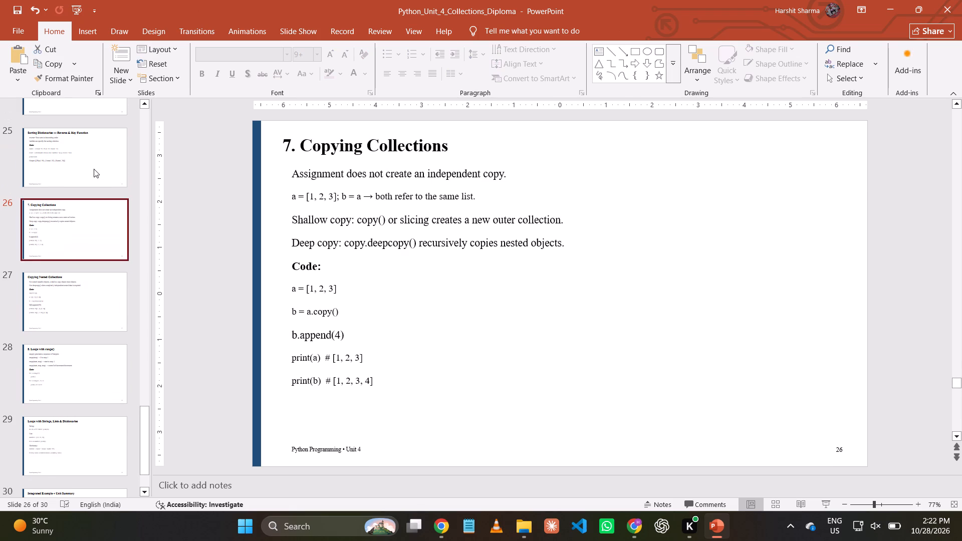
click(94, 169)
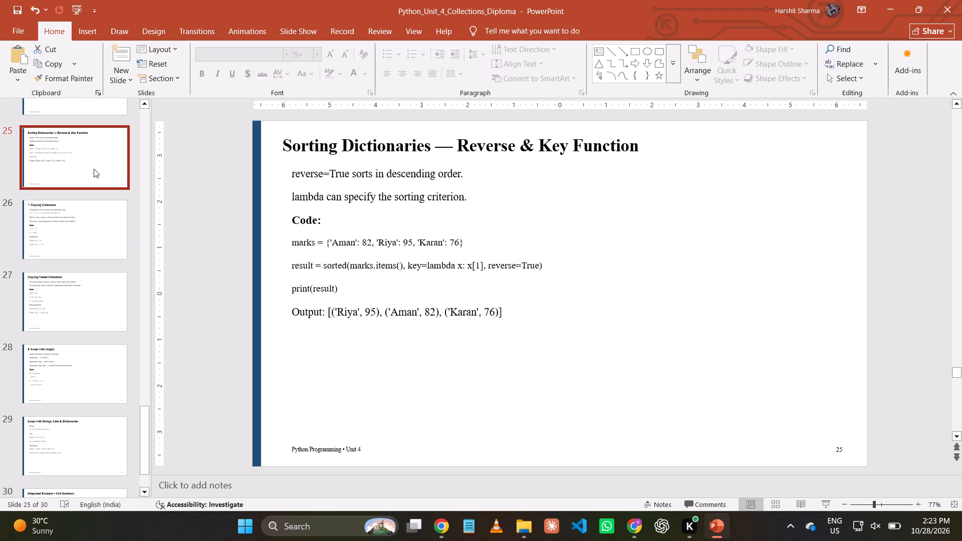
Close the Unit 4 Collections deck, saving its changes in the "python cse diploma 5th" folder.
click(954, 3)
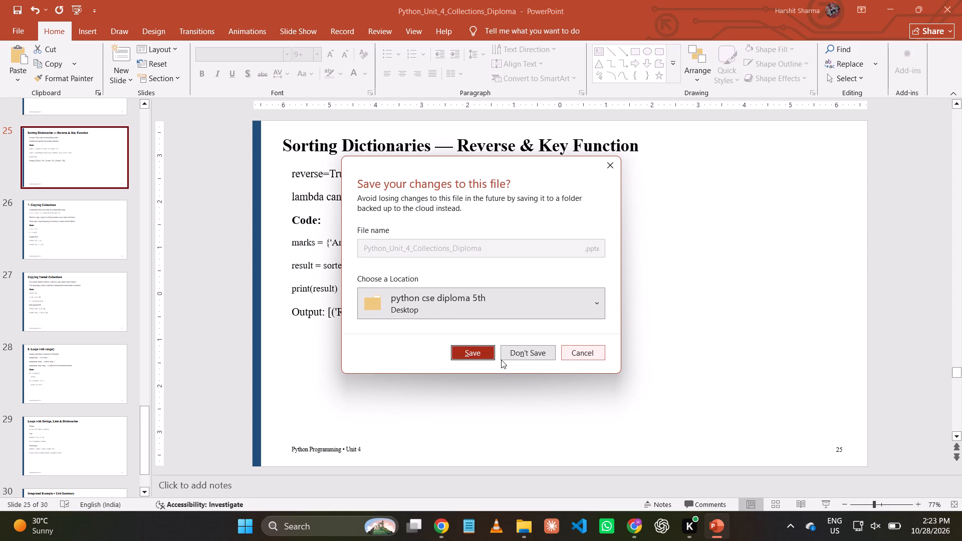
click(488, 359)
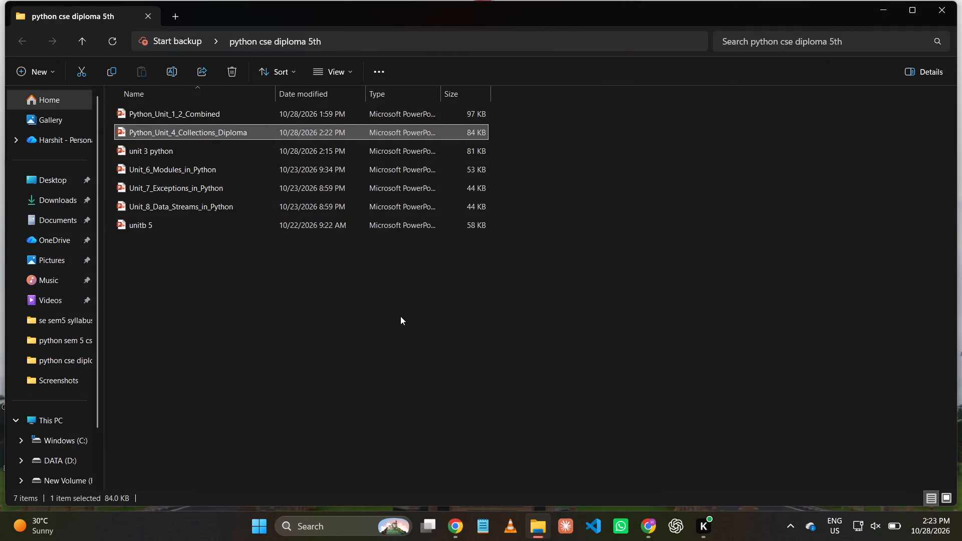
double_click(270, 155)
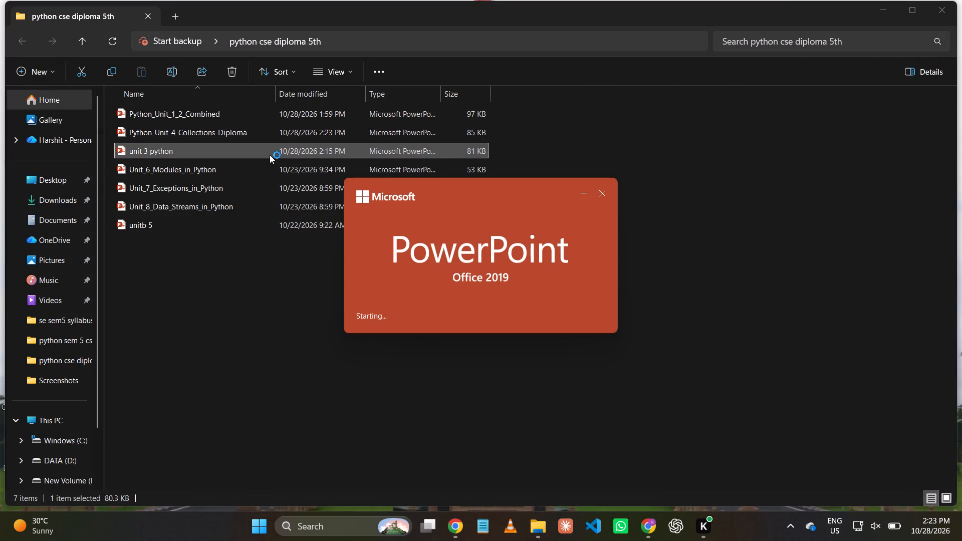
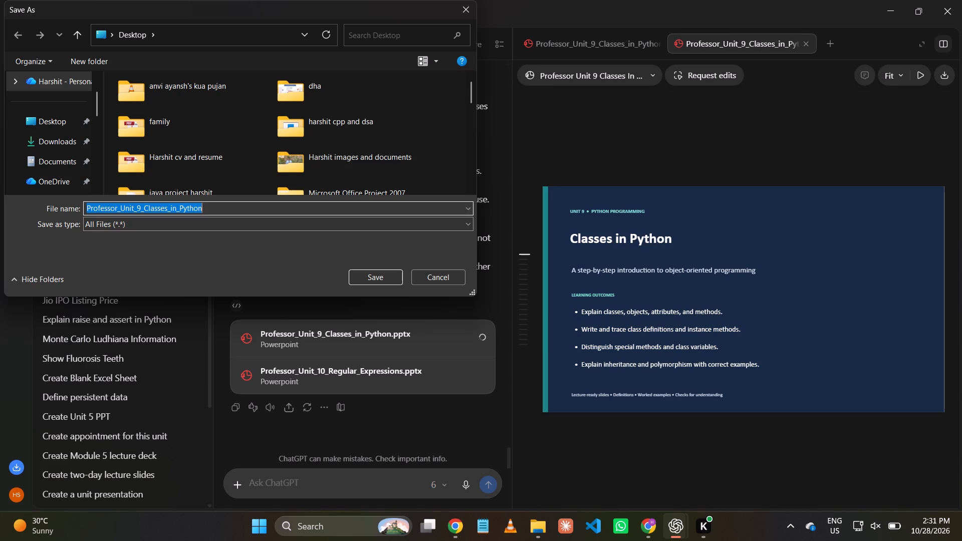
click(122, 213)
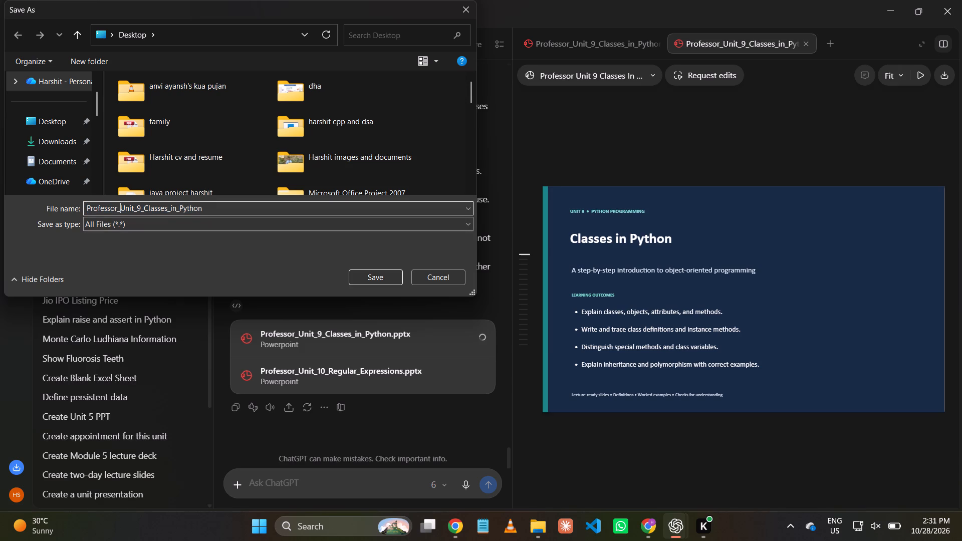
key(BackSpace)
key(BackSpace)
key(BackSpace)
key(BackSpace)
key(BackSpace)
key(BackSpace)
key(BackSpace)
key(BackSpace)
key(BackSpace)
key(BackSpace)
key(BackSpace)
key(BackSpace)
key(BackSpace)
key(BackSpace)
key(BackSpace)
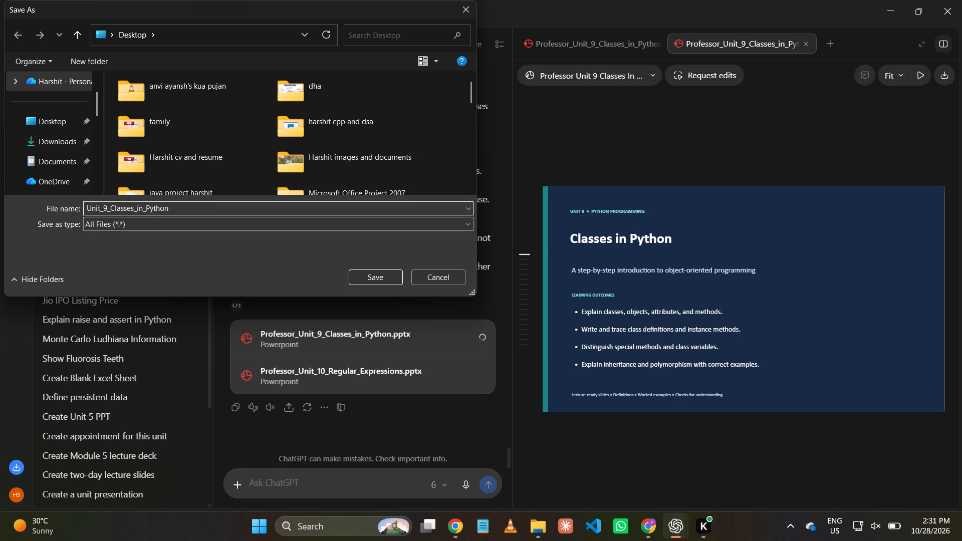
key(Return)
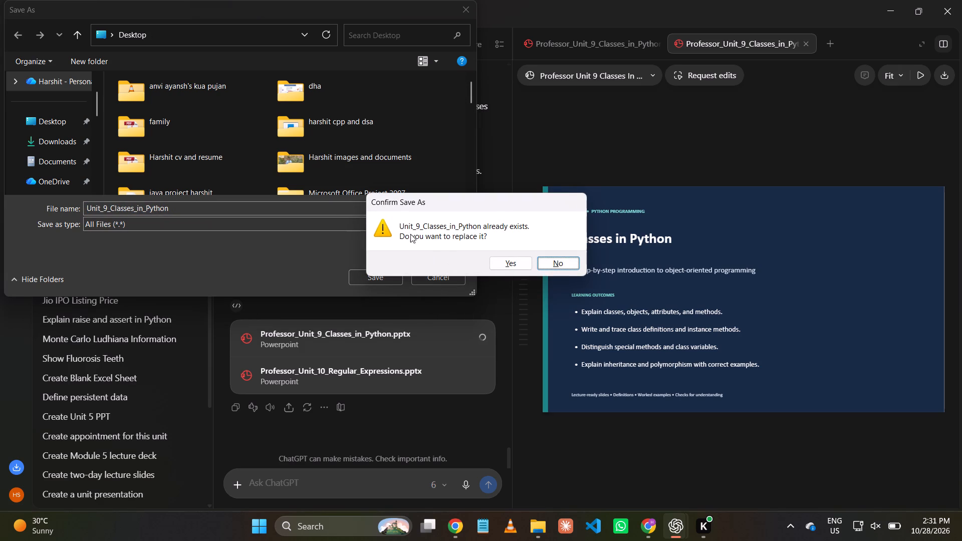
click(69, 117)
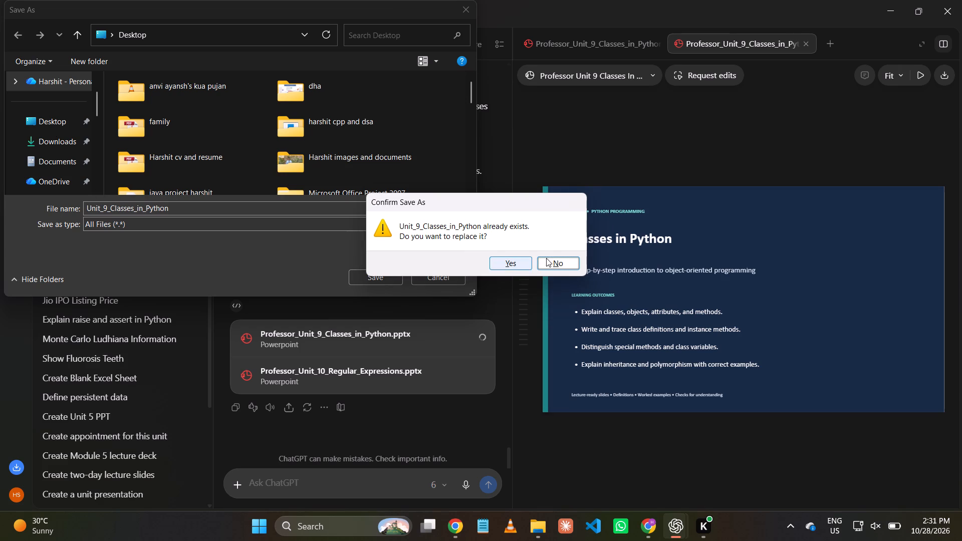
click(550, 260)
click(72, 125)
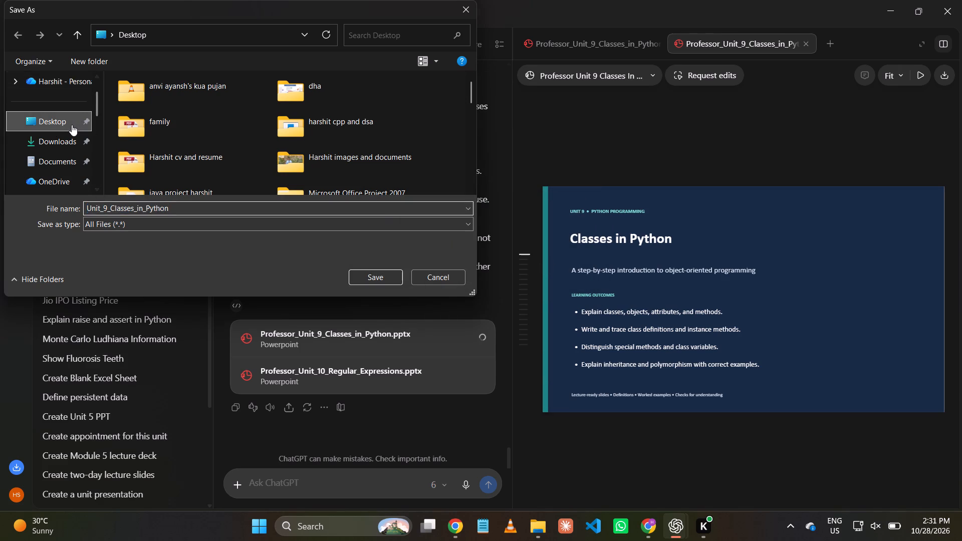
click(72, 125)
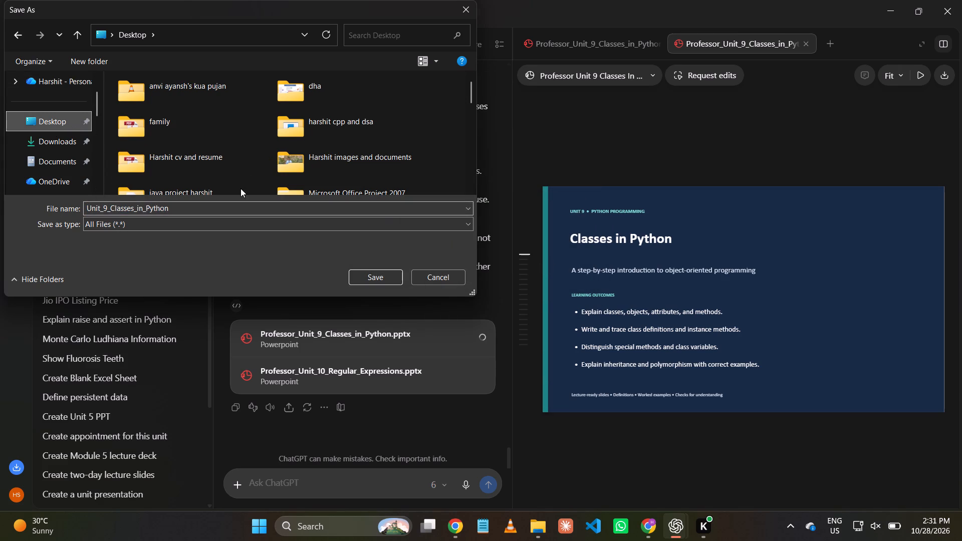
scroll(250, 166, down, 2)
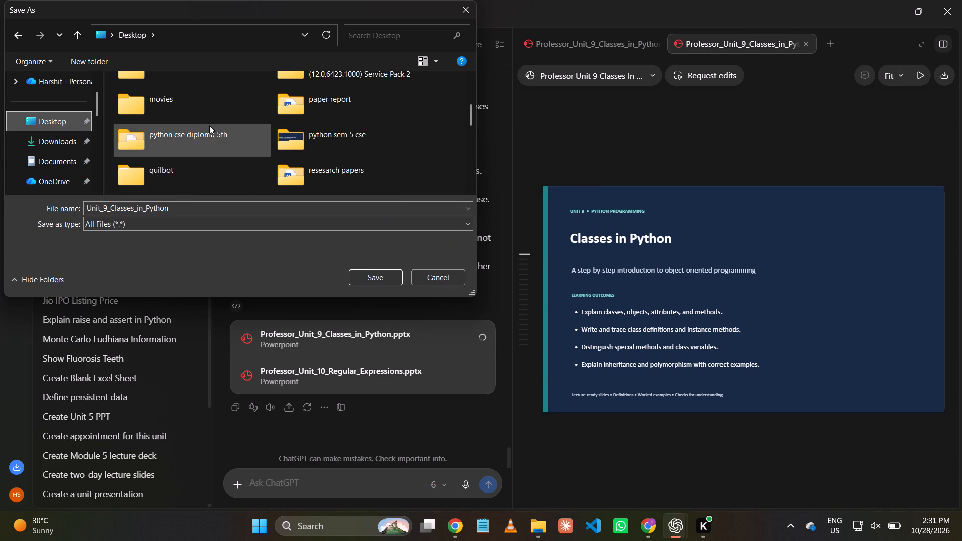
click(194, 150)
click(366, 276)
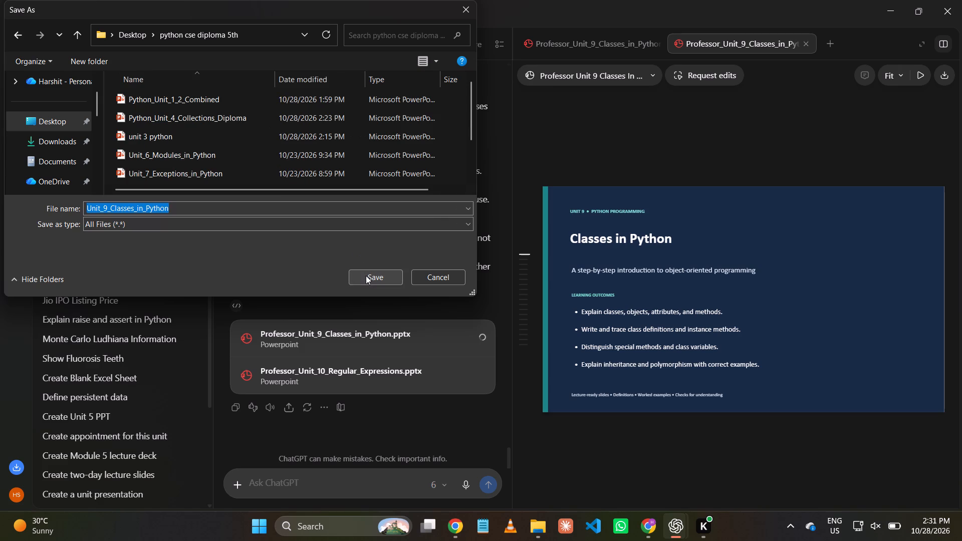
click(366, 276)
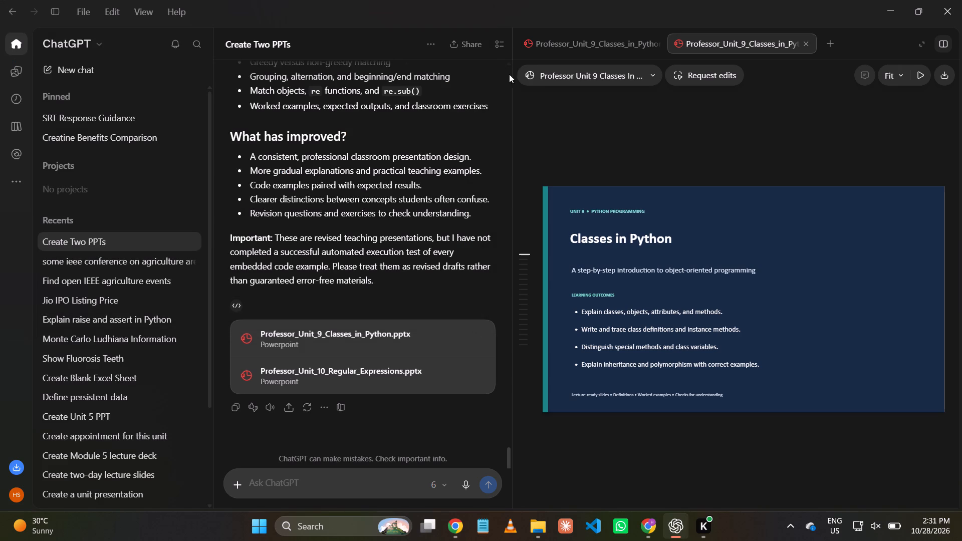
click(950, 5)
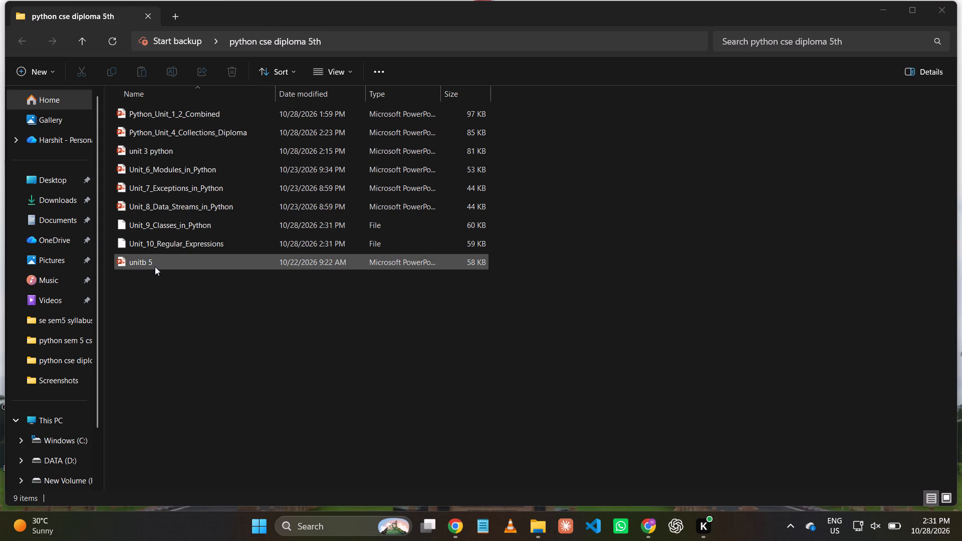
Rename the presentation unitb 5 in the python cse diploma 5th folder, replacing the letter b with a space.
right_click(153, 264)
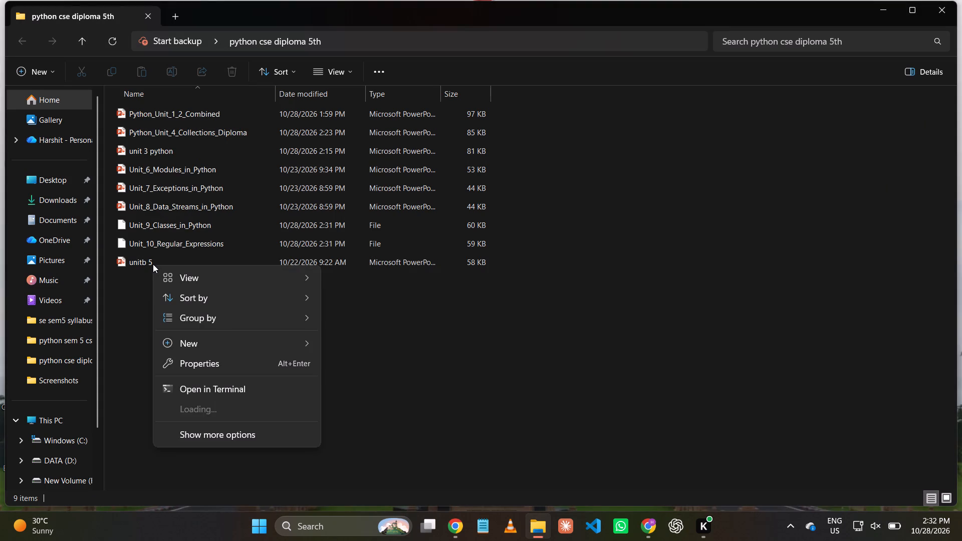
click(361, 331)
click(209, 258)
right_click(209, 258)
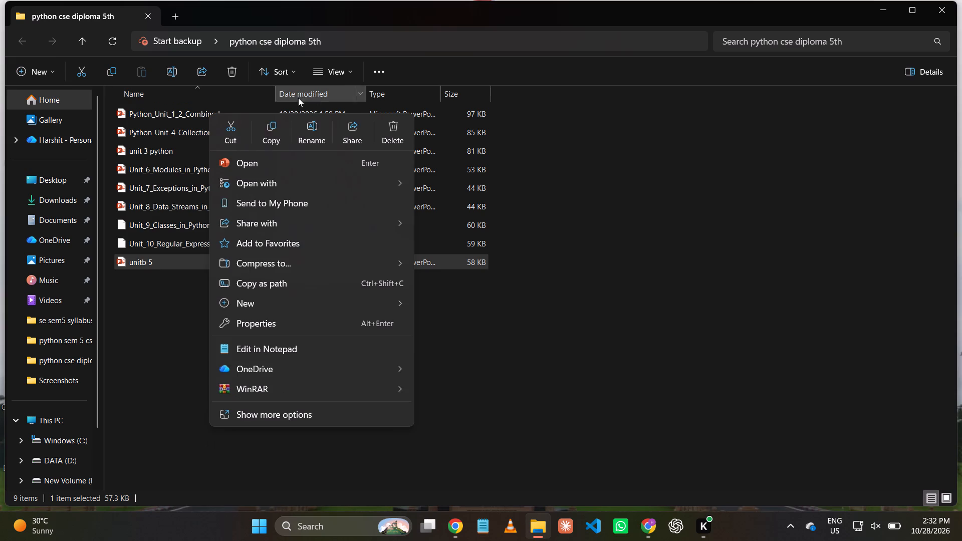
click(312, 135)
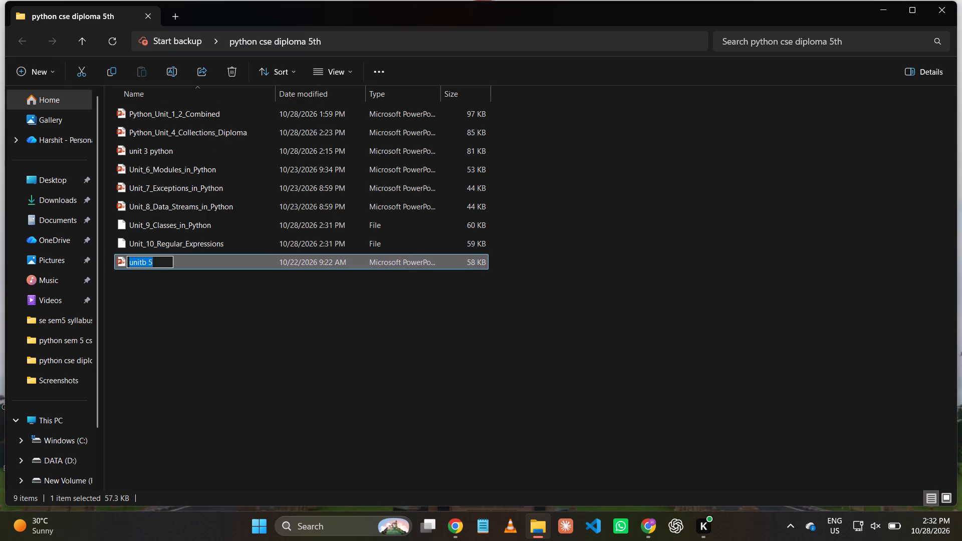
click(148, 264)
key(Left)
key(Left)
key(BackSpace)
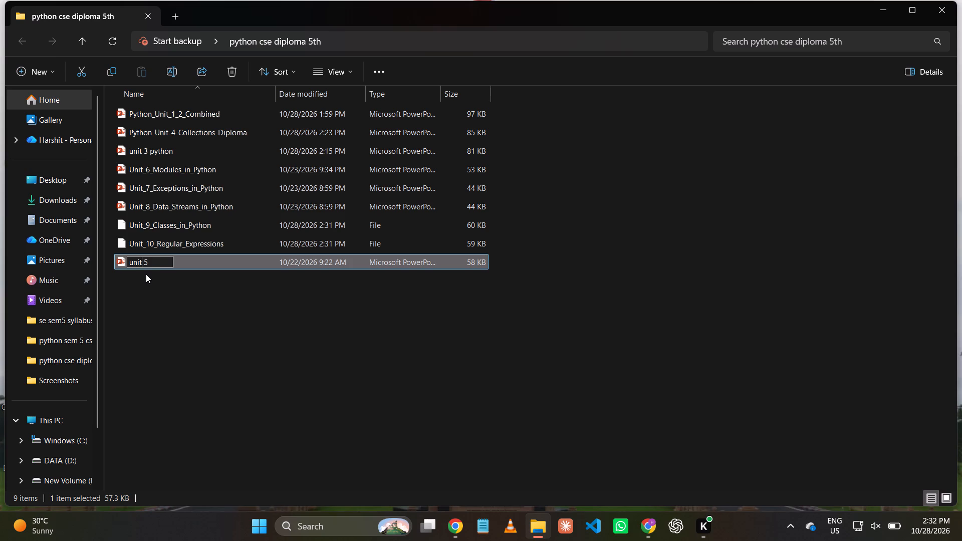
key(space)
key(Return)
click(203, 315)
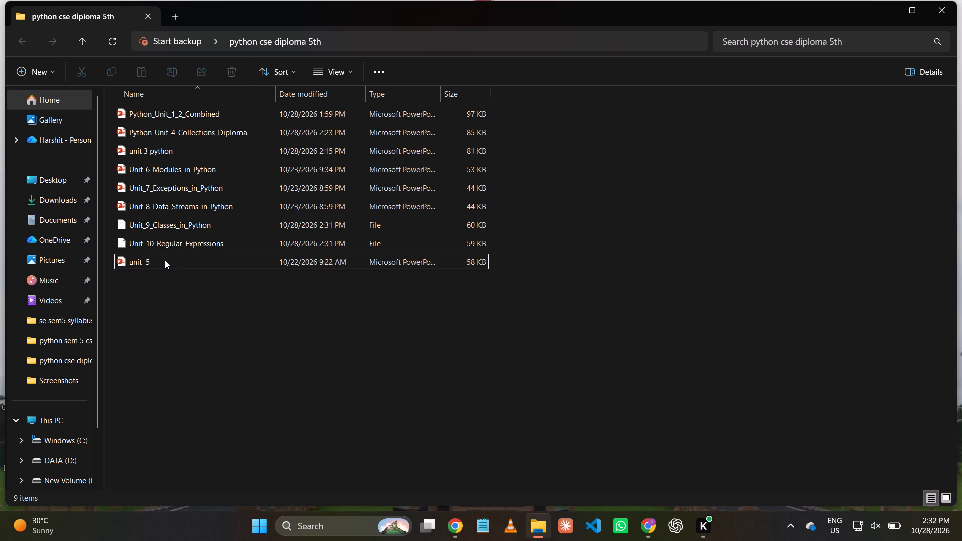
click(166, 353)
Look through the Downloads and Documents folders, then the Desktop folder.
click(78, 197)
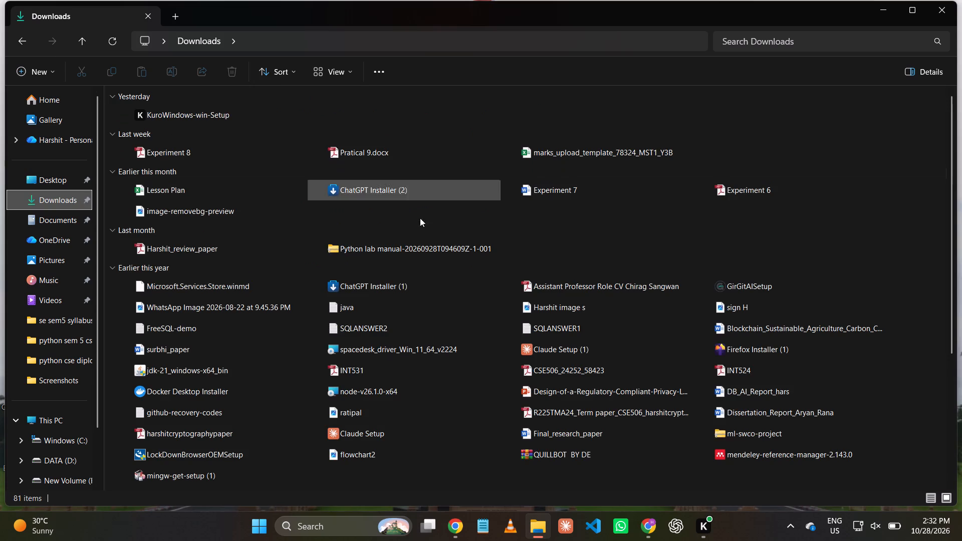
scroll(416, 265, up, 4)
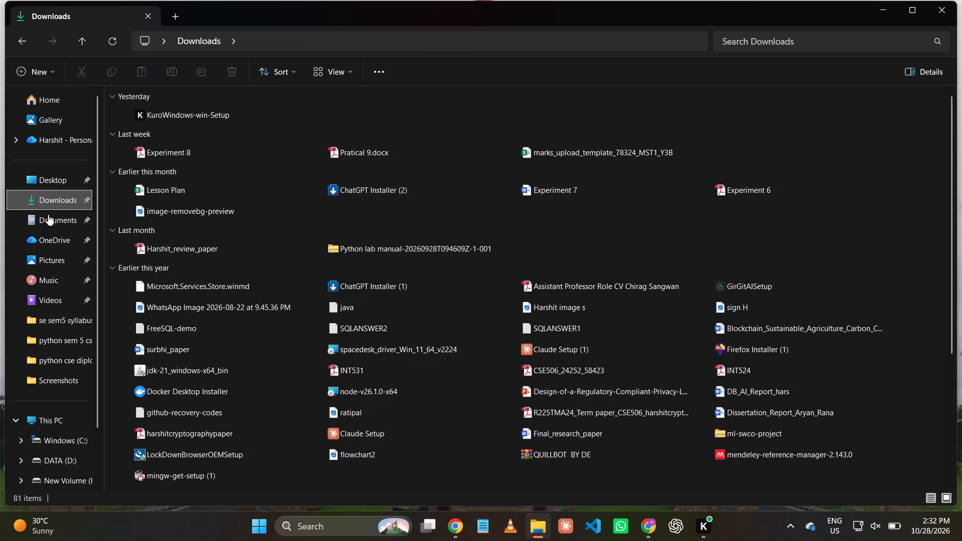
click(47, 221)
click(51, 187)
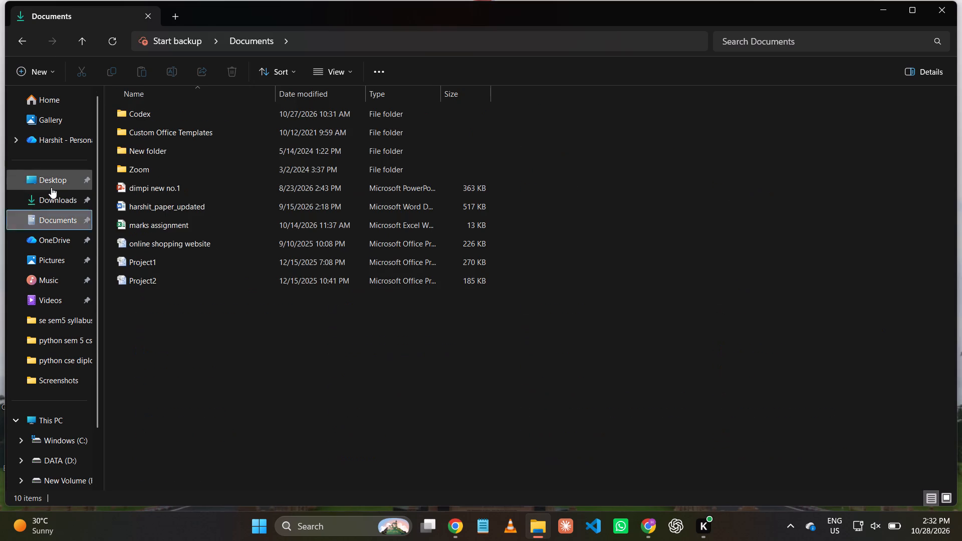
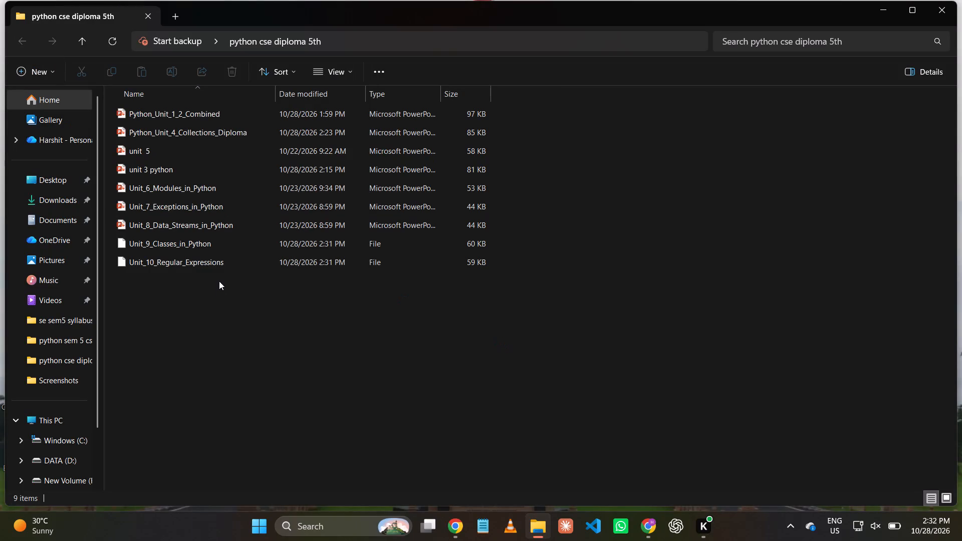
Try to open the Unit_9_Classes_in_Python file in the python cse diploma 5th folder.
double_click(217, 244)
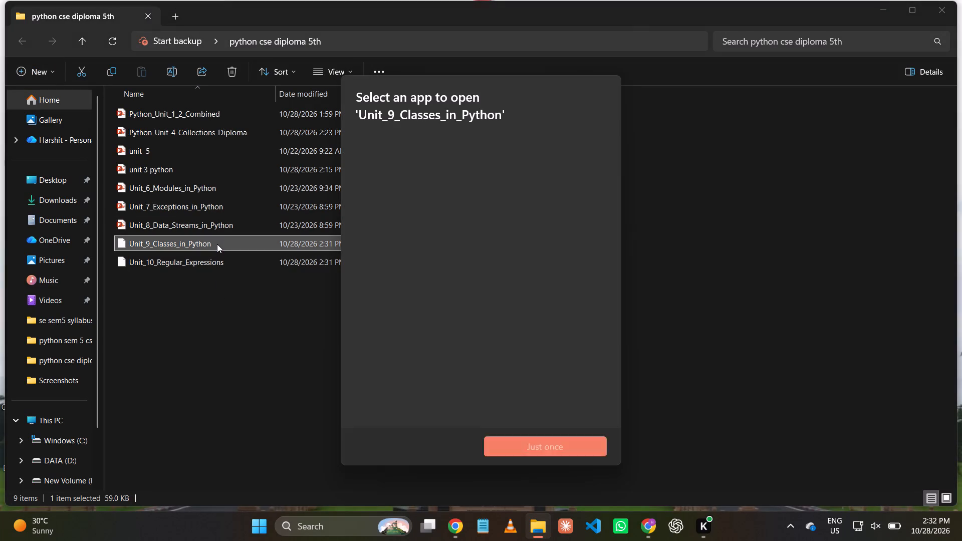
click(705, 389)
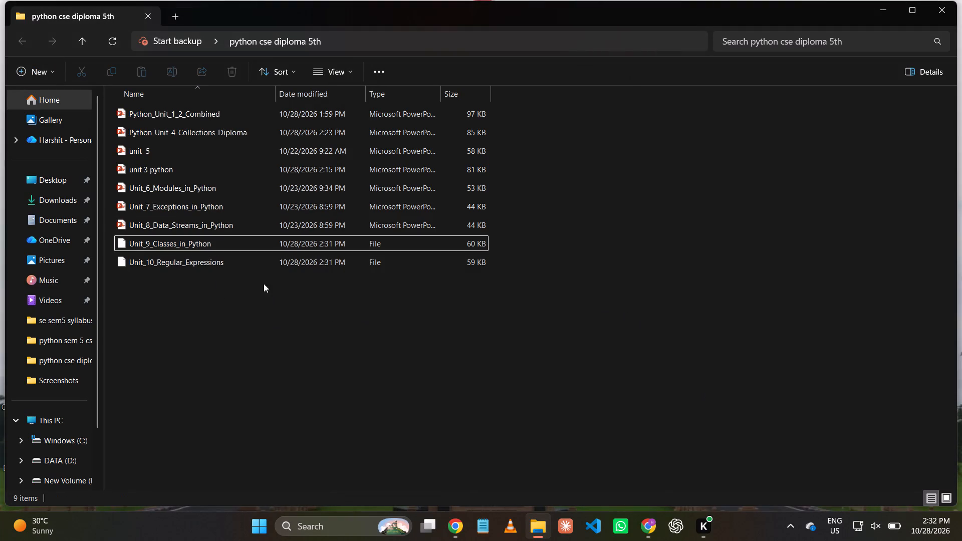
Delete the extensionless Unit_9_Classes_in_Python and Unit_10_Regular_Expressions files from the python cse diploma 5th folder.
click(263, 243)
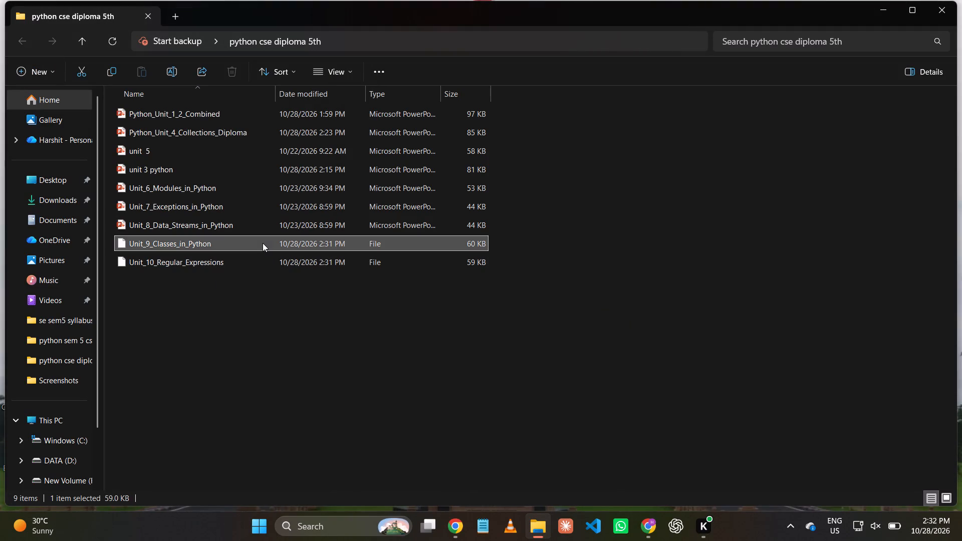
key(Delete)
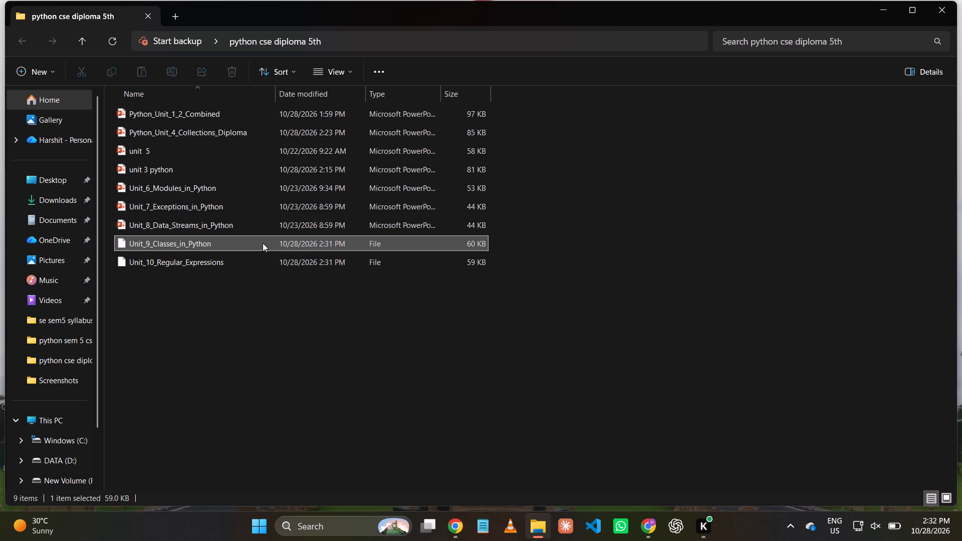
key(Delete)
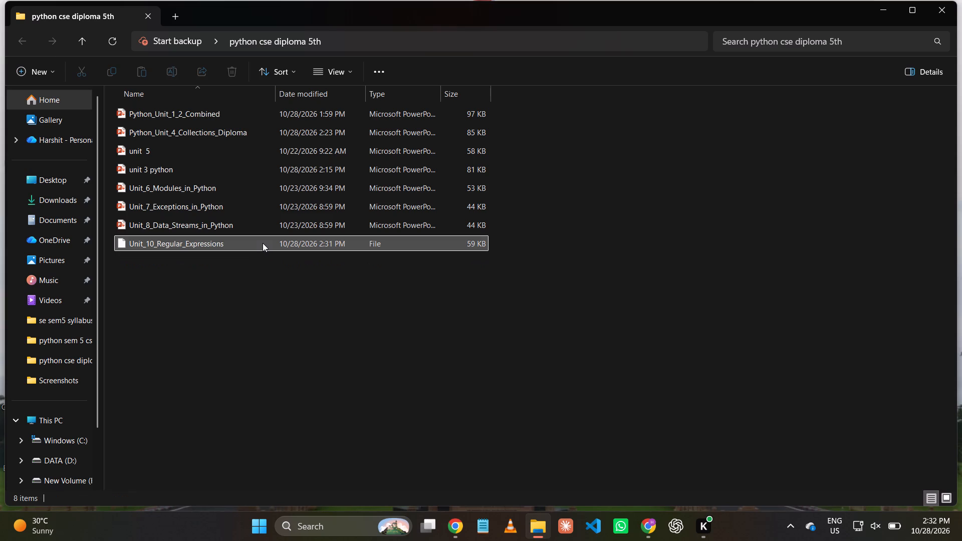
click(263, 243)
key(Delete)
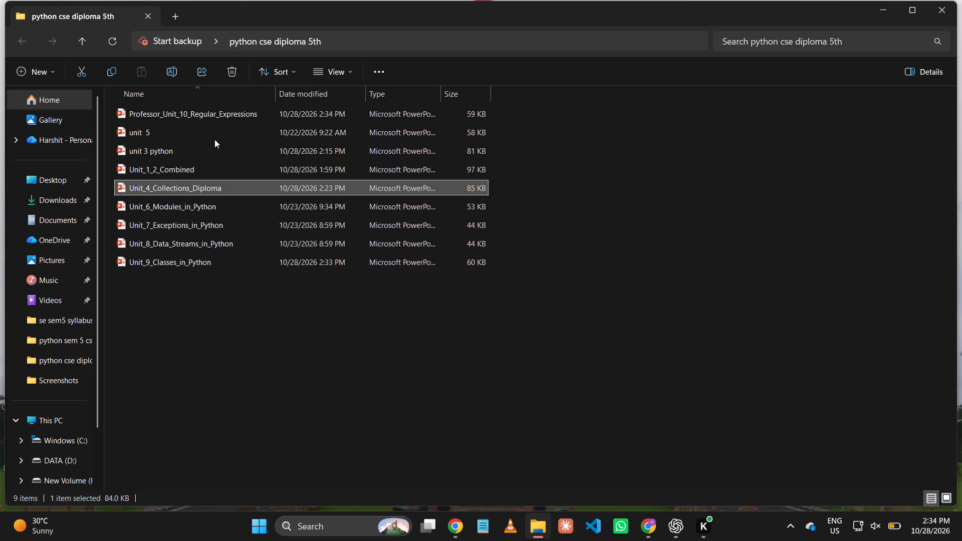
Rename the downloaded Unit 10 presentation as Unit_10_Regular_Expressions by removing its Professor_ prefix.
click(214, 115)
right_click(214, 115)
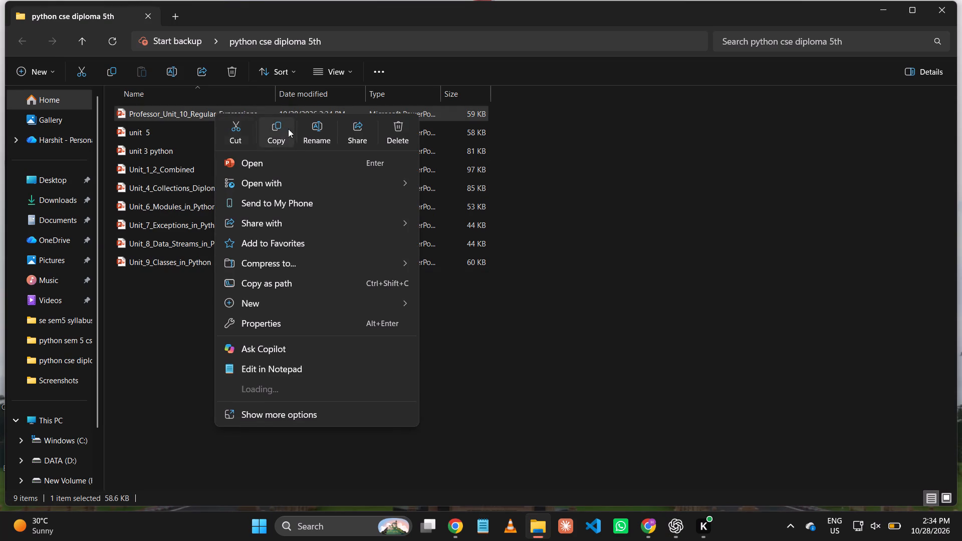
click(334, 134)
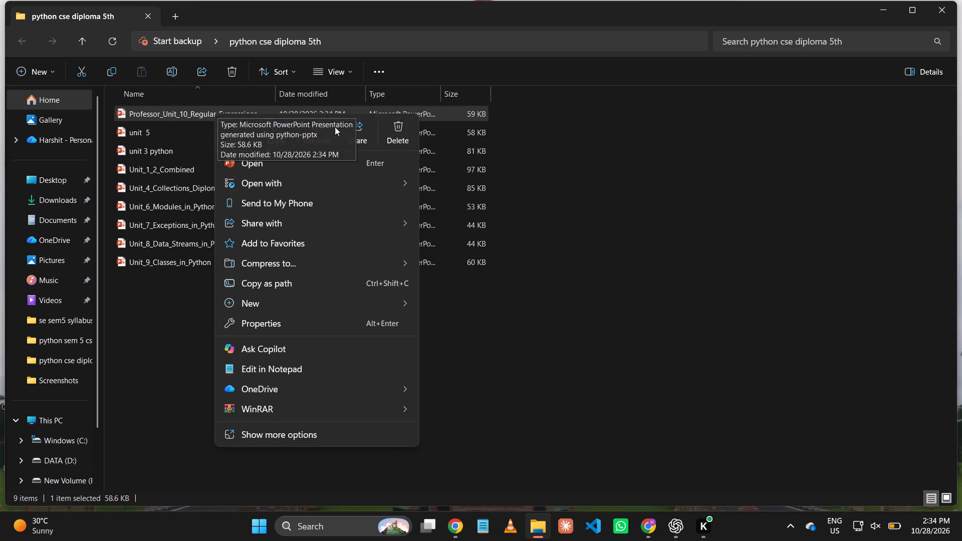
right_click(213, 118)
right_click(198, 112)
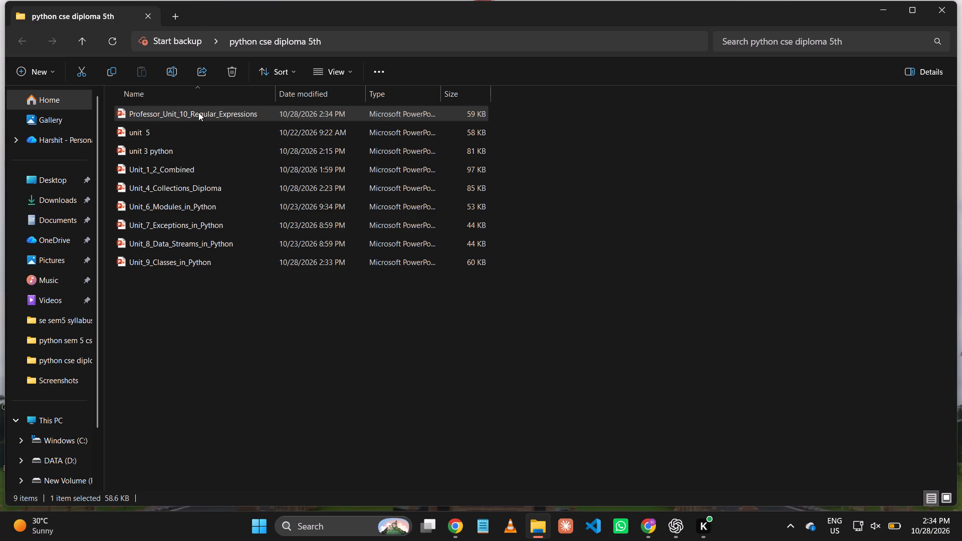
click(309, 133)
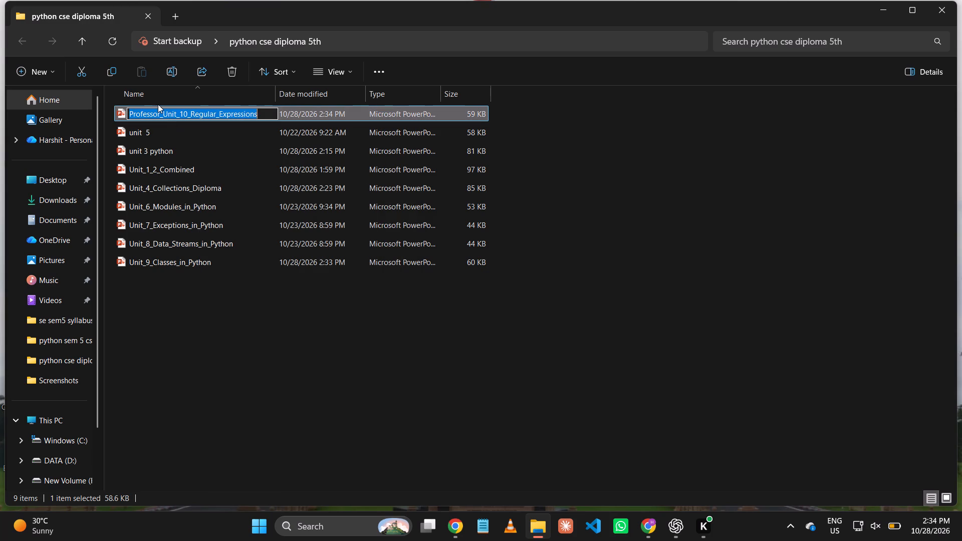
click(164, 114)
key(BackSpace)
key(BackSpace)
key(BackSpace)
key(BackSpace)
key(BackSpace)
key(BackSpace)
key(BackSpace)
key(BackSpace)
key(BackSpace)
key(BackSpace)
key(BackSpace)
key(BackSpace)
key(BackSpace)
key(BackSpace)
key(BackSpace)
key(BackSpace)
key(BackSpace)
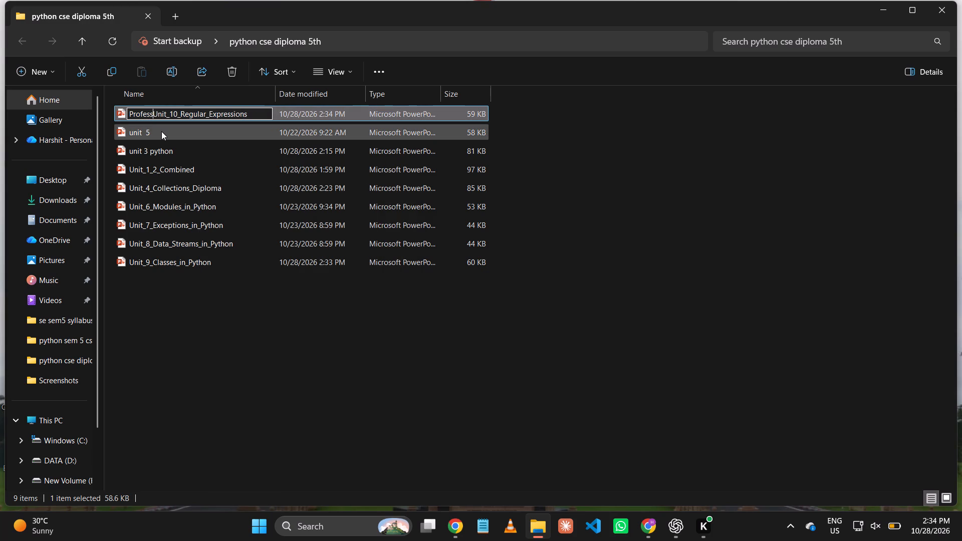
key(Return)
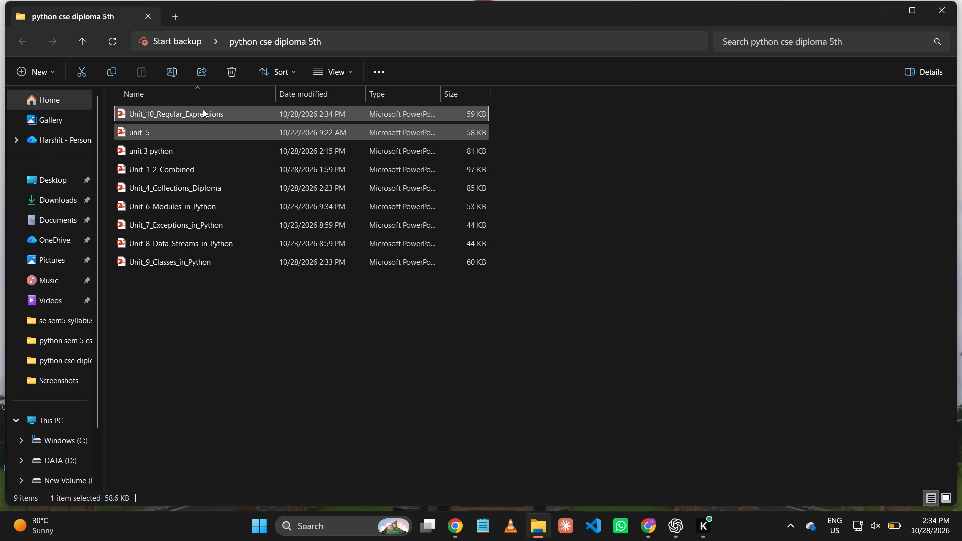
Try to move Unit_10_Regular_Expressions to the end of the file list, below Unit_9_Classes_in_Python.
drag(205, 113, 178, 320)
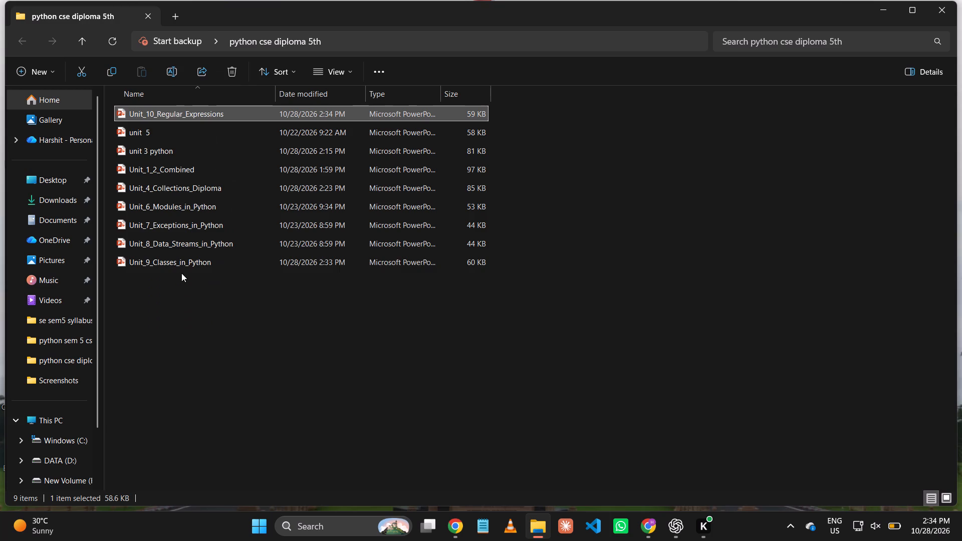
Open the Unit_9_Classes_in_Python presentation and set all text on its title slide to Times New Roman.
double_click(182, 262)
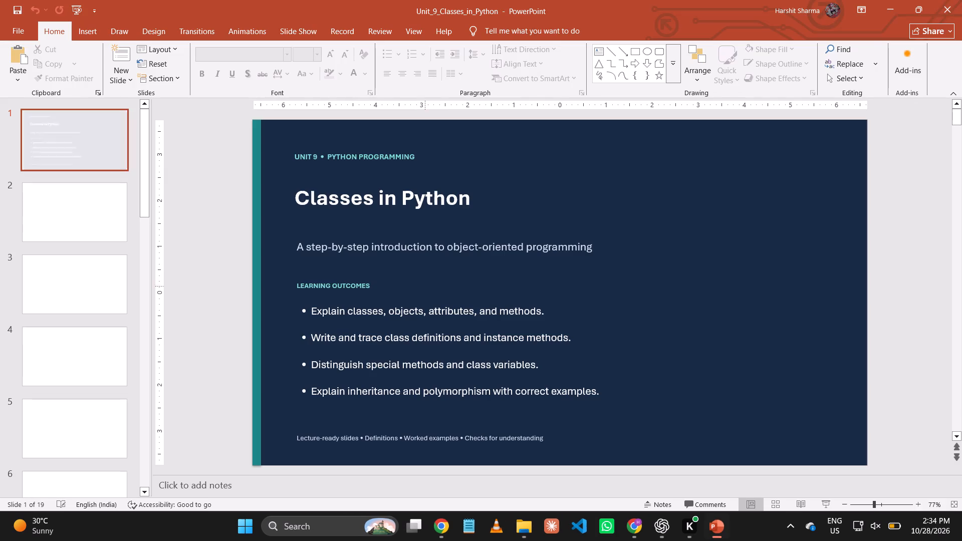
click(351, 197)
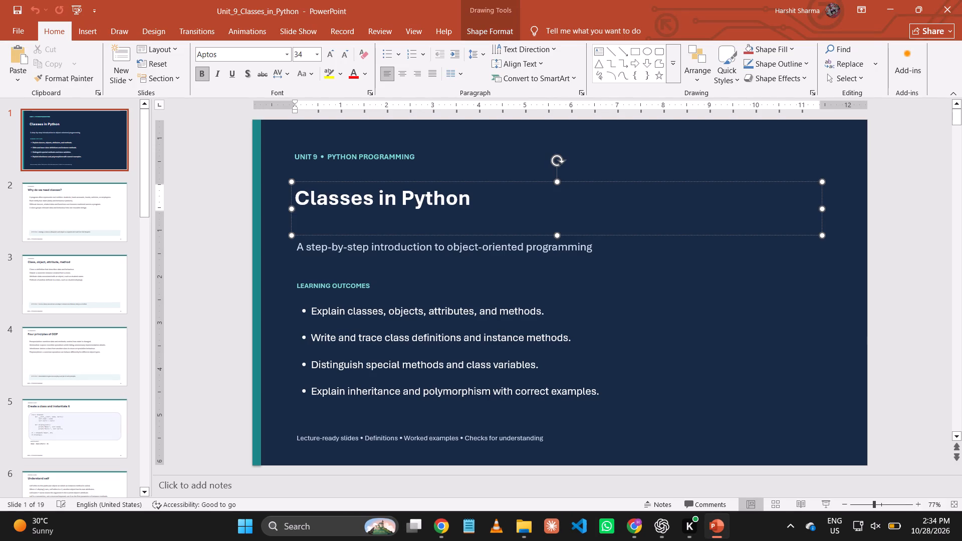
key(ctrl+a)
drag(619, 395, 623, 404)
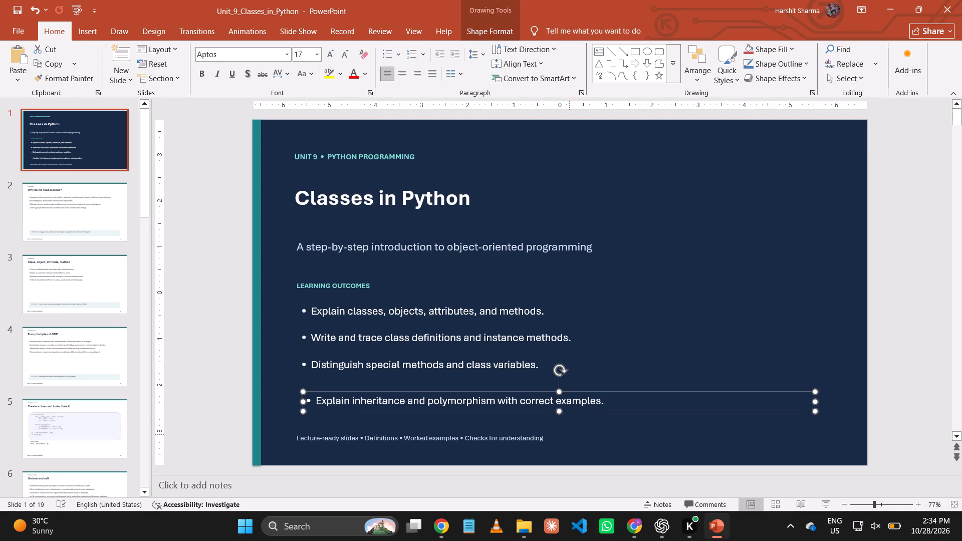
click(274, 301)
key(ctrl+a)
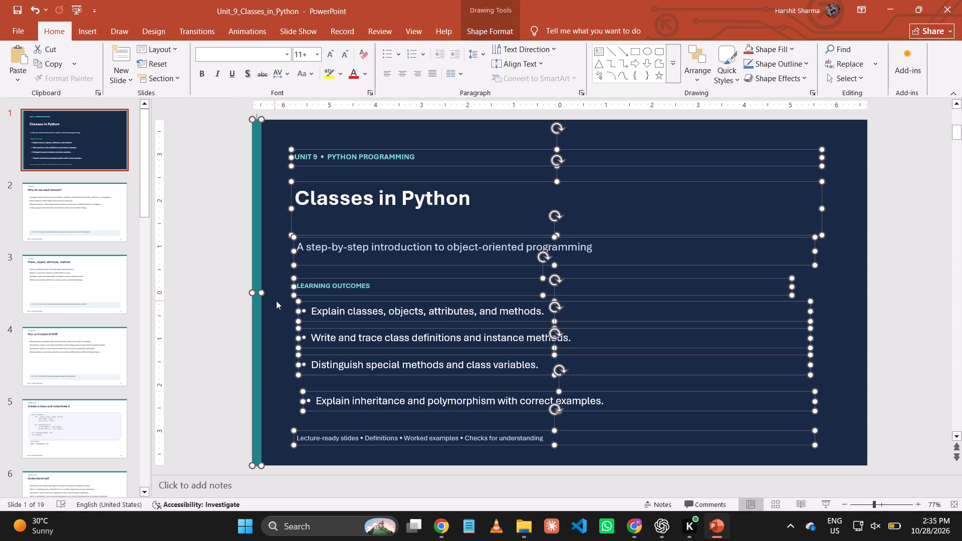
click(288, 53)
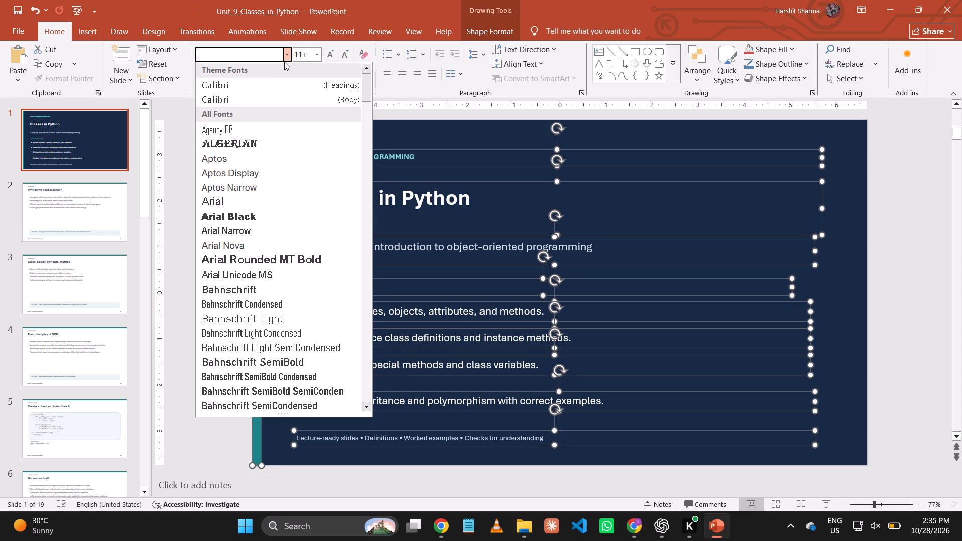
text(times)
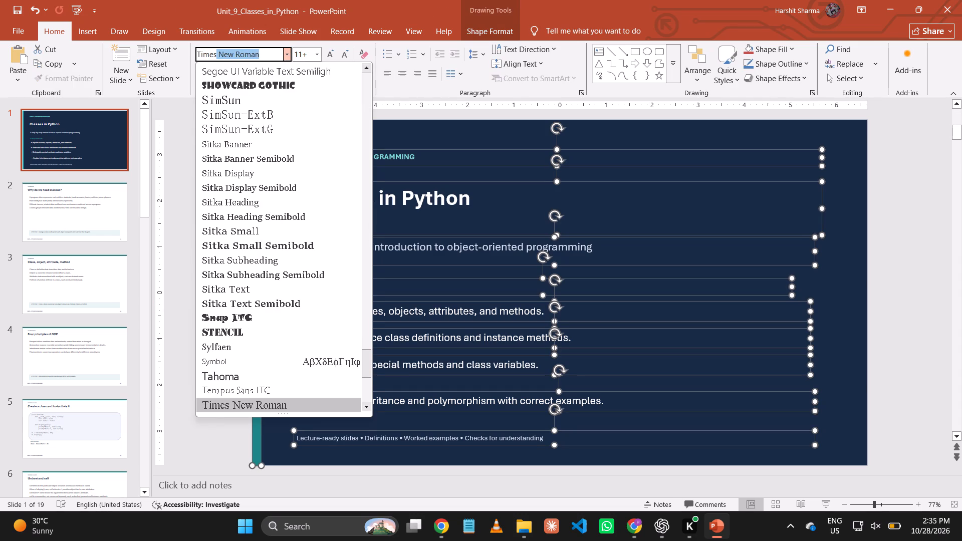
click(307, 410)
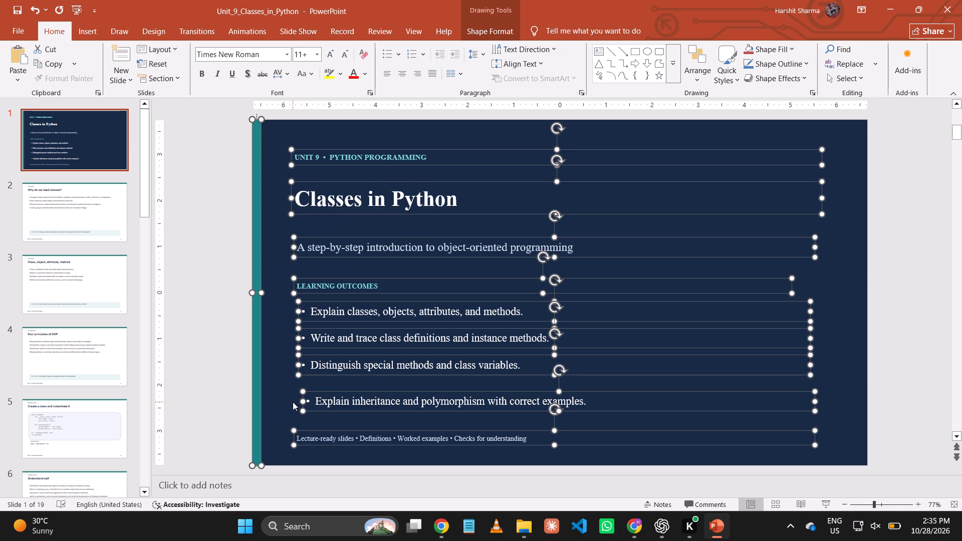
click(279, 235)
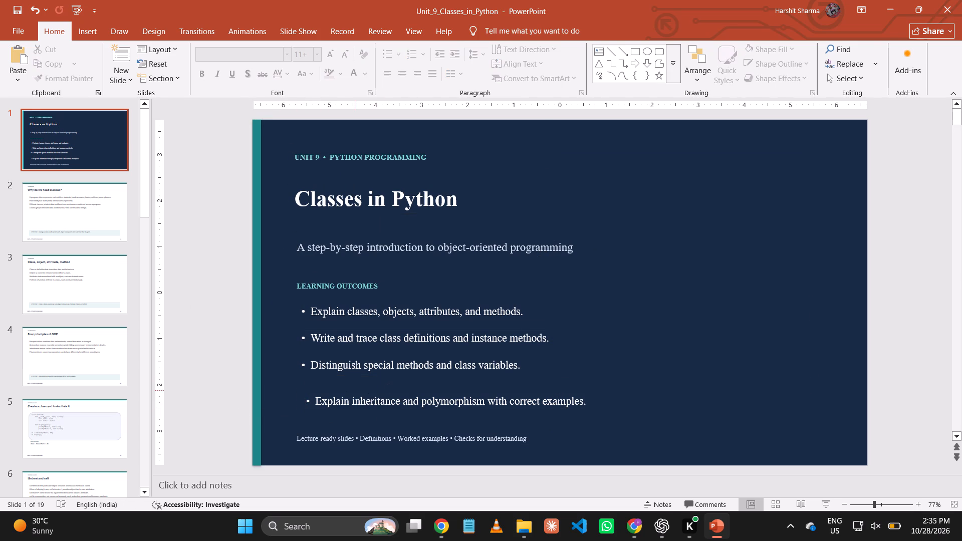
Change all text on slide 2, "Why do we need classes?", to Times New Roman.
click(38, 203)
click(340, 355)
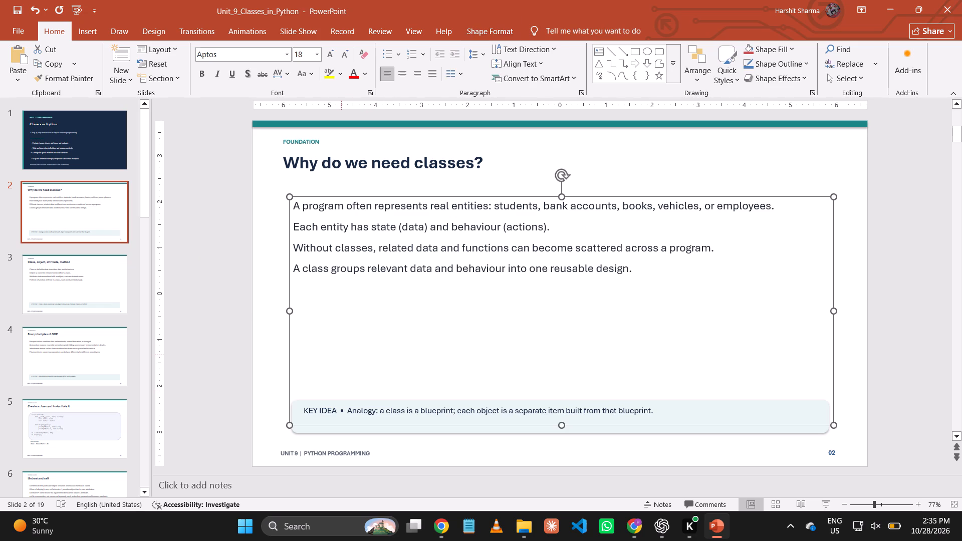
click(274, 317)
key(ctrl+a)
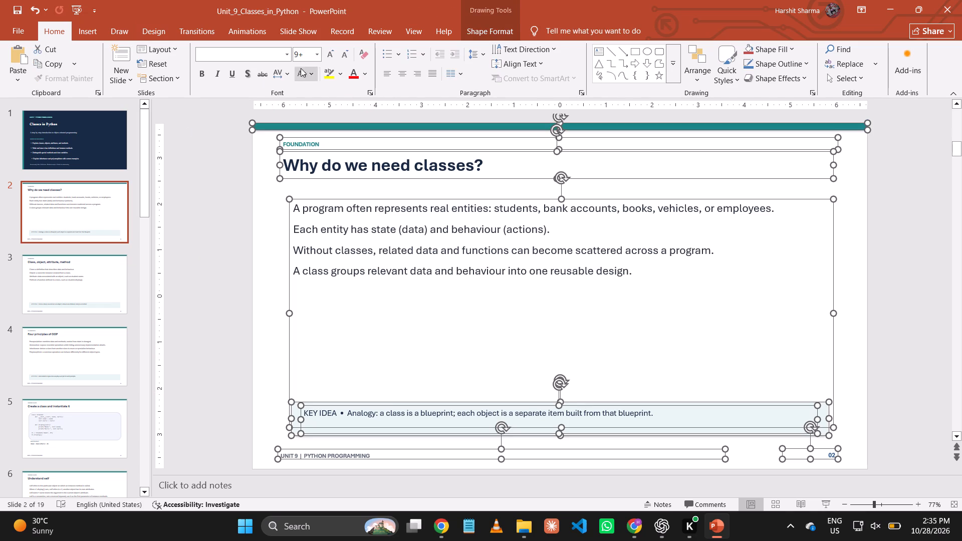
click(284, 53)
click(261, 139)
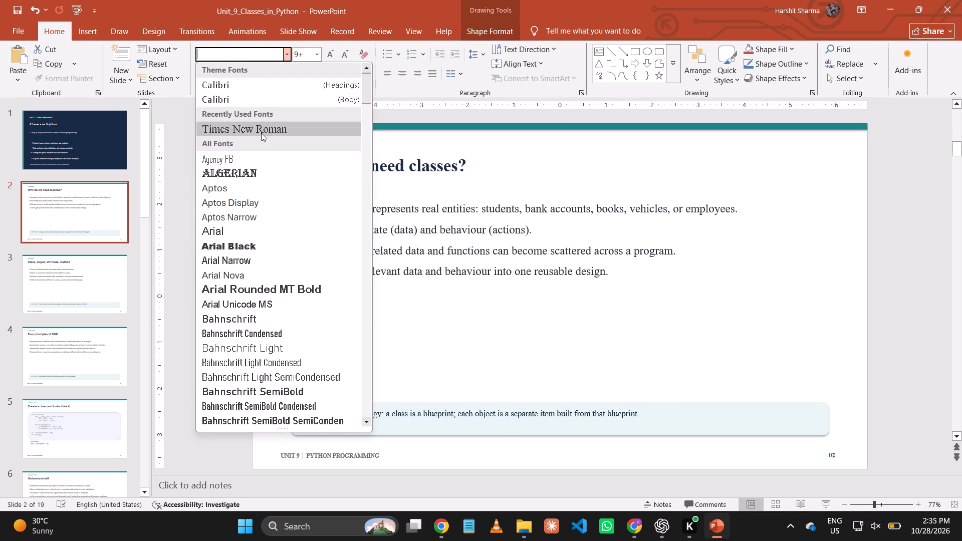
click(261, 133)
Change all text on slide 3, "Class, object, attribute, method", to Times New Roman and save the presentation.
click(125, 263)
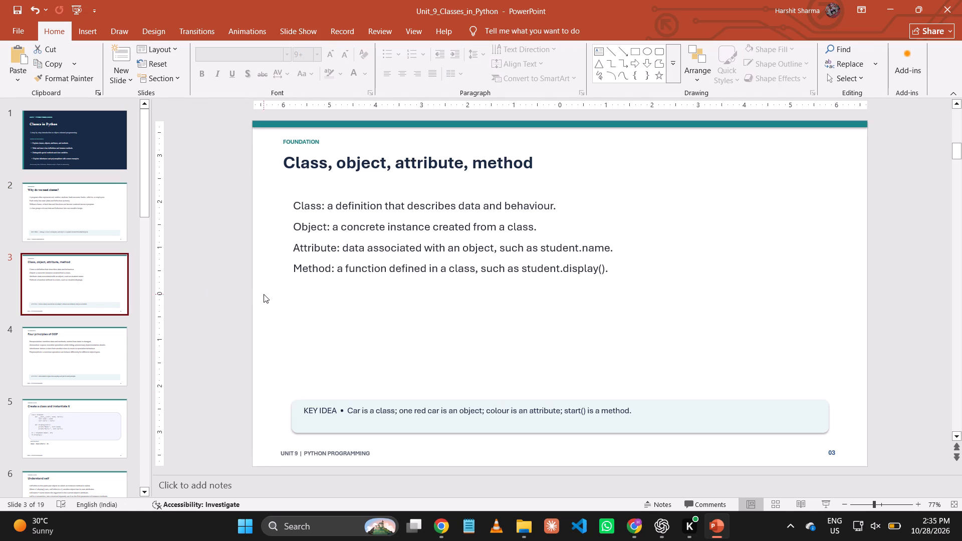
click(270, 303)
key(ctrl+a)
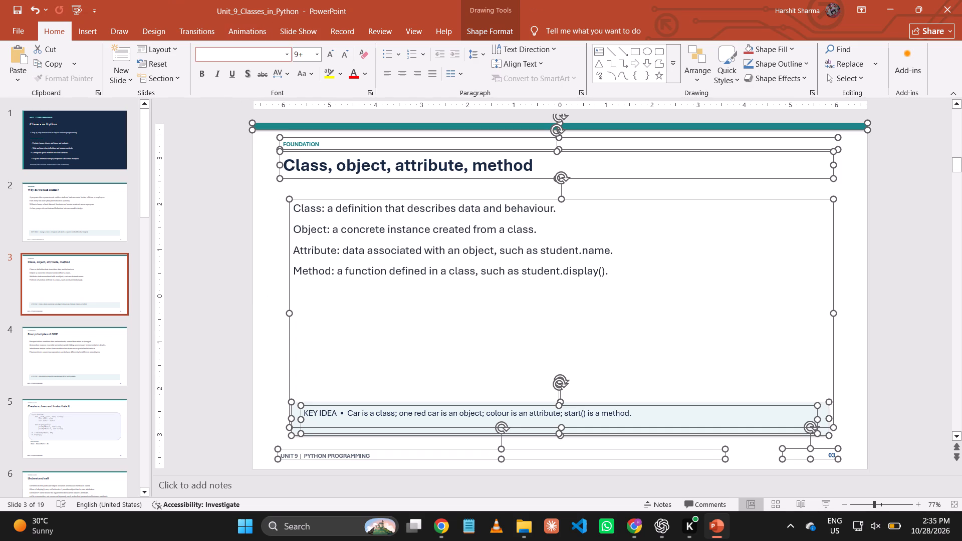
click(290, 60)
click(269, 127)
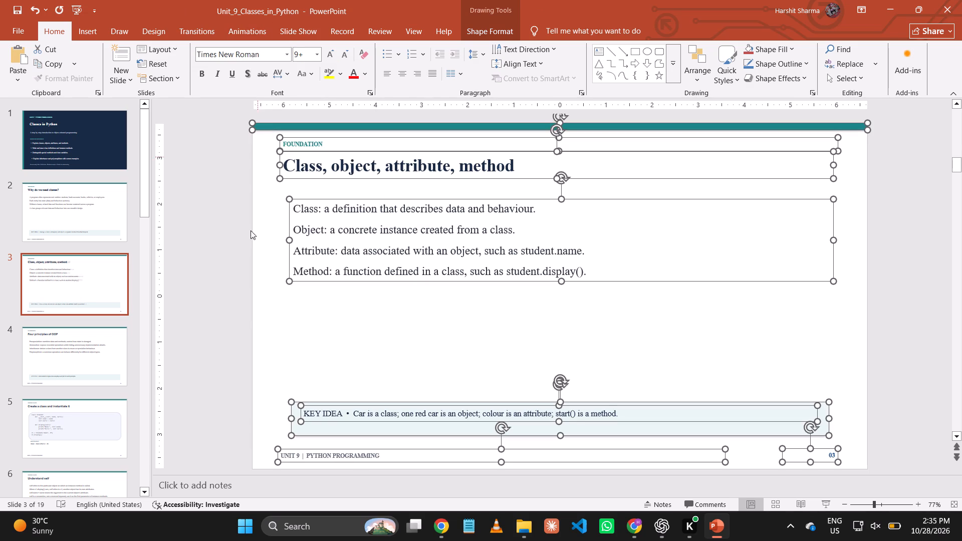
click(274, 332)
key(ctrl+s)
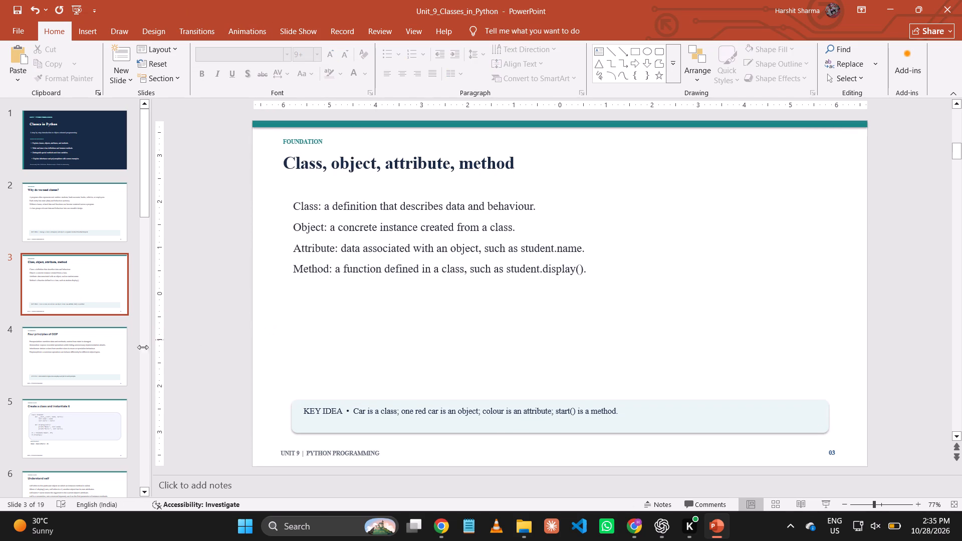
Change all text on slide 4, "Four principles of OOP", to Times New Roman and save the presentation.
click(81, 367)
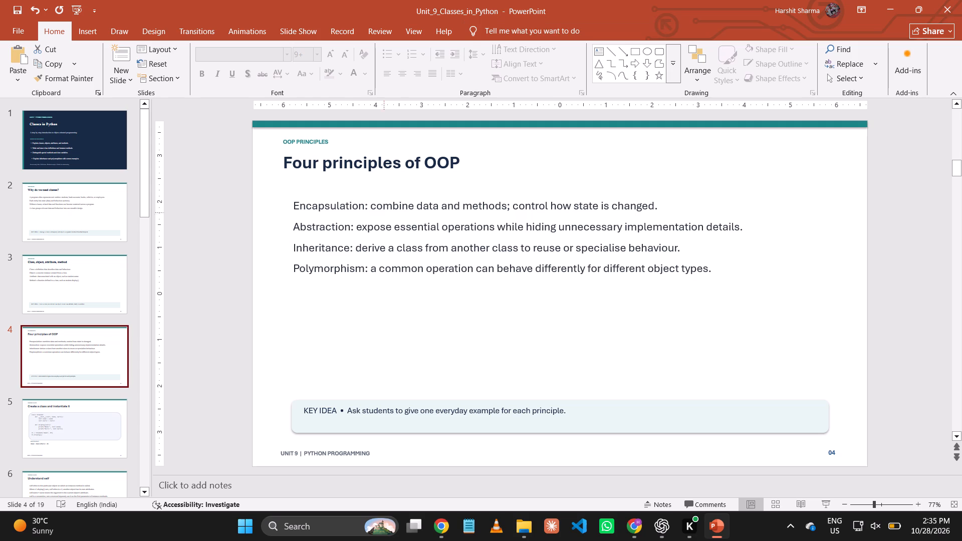
click(397, 267)
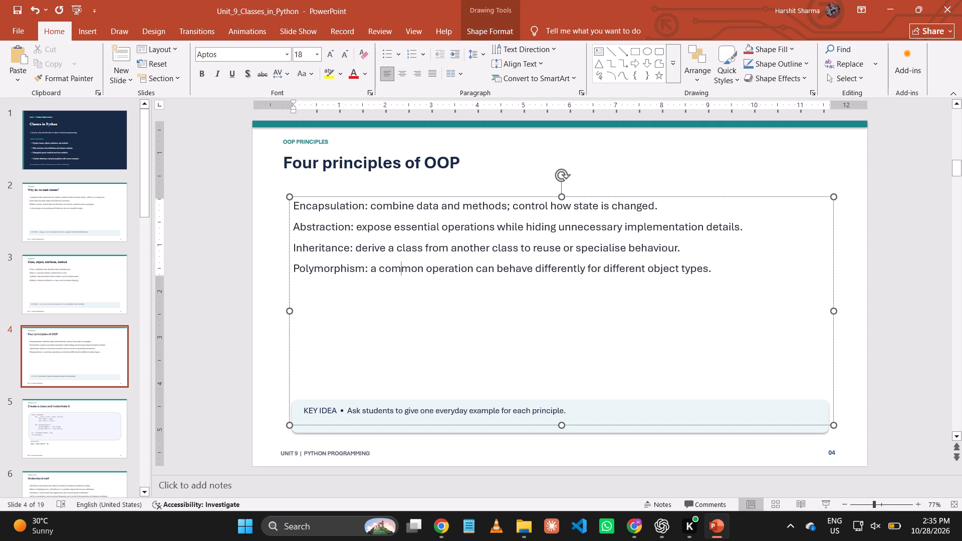
click(267, 311)
key(ctrl+a)
click(290, 55)
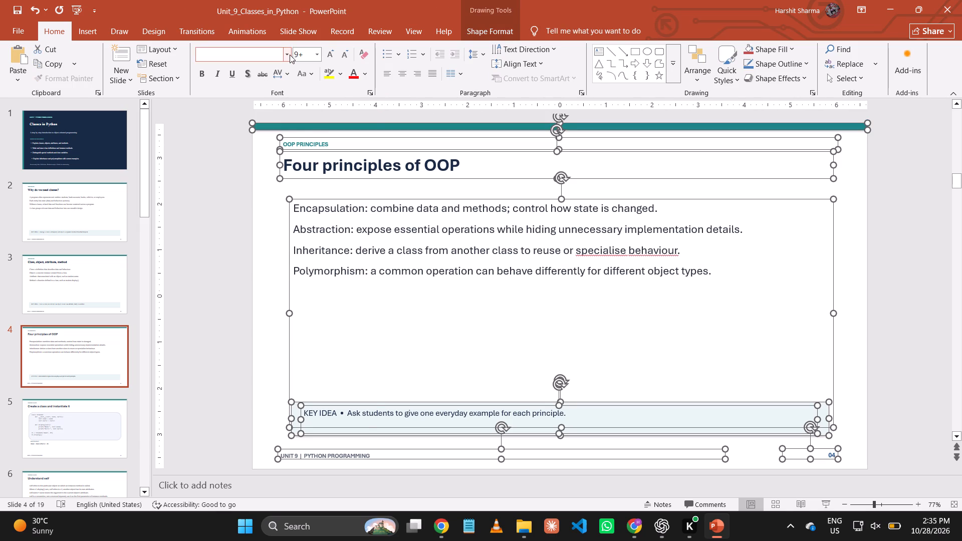
click(265, 131)
click(258, 256)
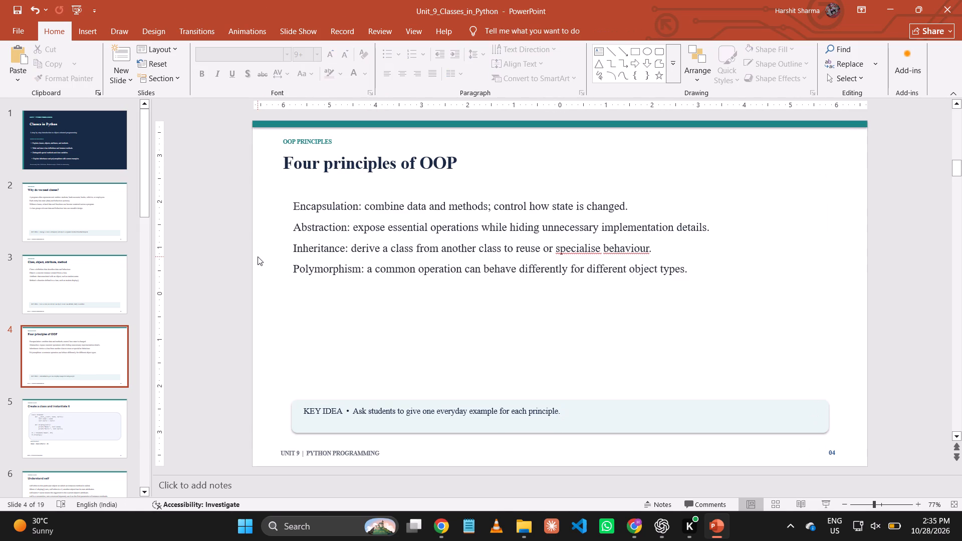
key(ctrl+s)
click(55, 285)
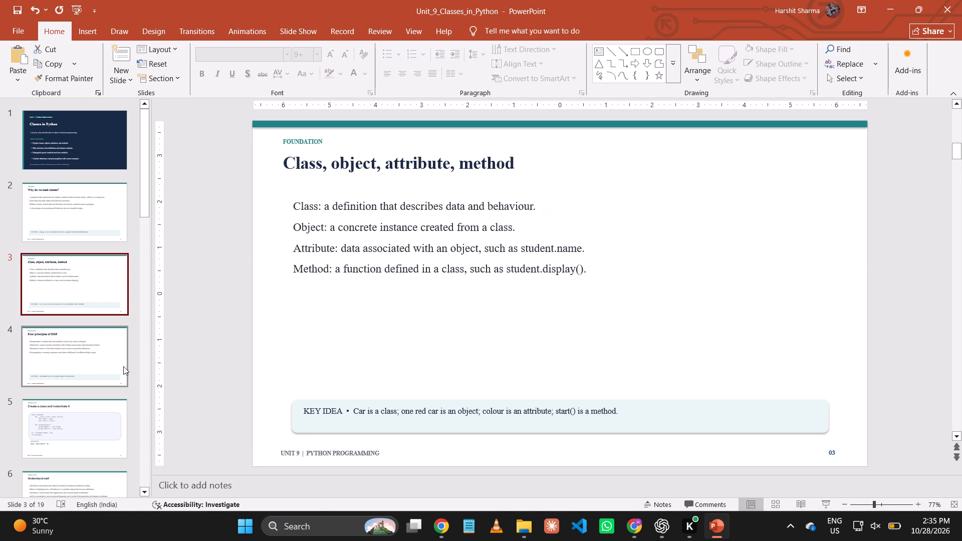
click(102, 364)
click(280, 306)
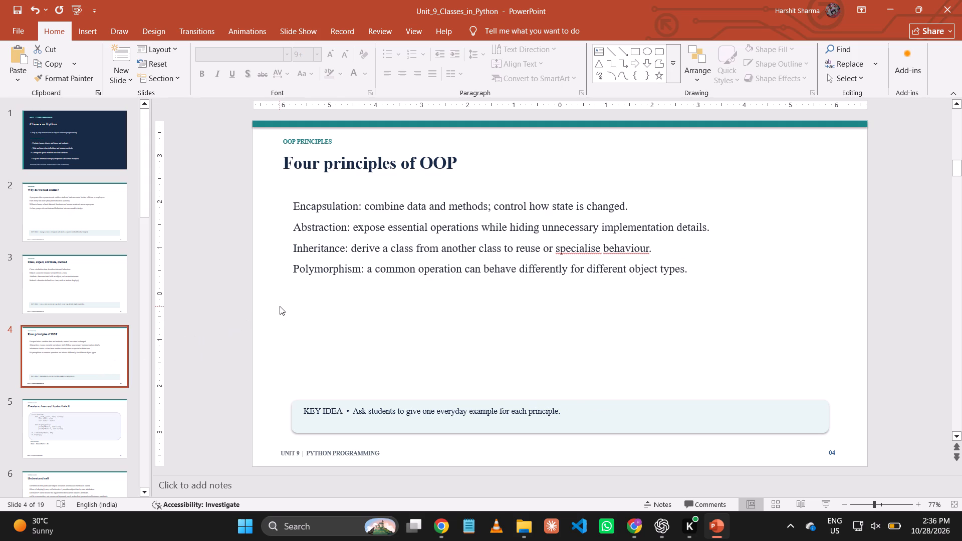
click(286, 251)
Change all text on slide 5, "Create a class and instantiate it", including the code, to Times New Roman and save.
click(72, 417)
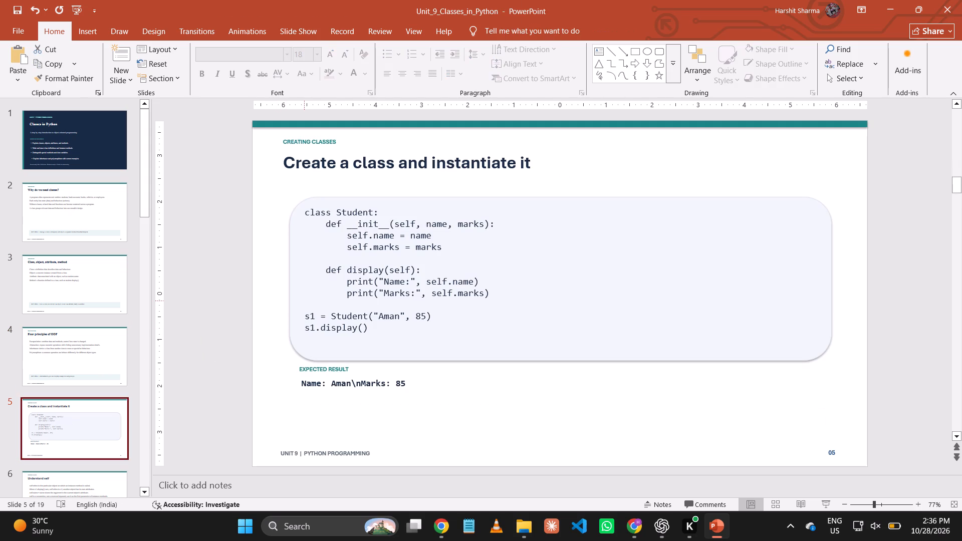
click(274, 307)
key(ctrl+a)
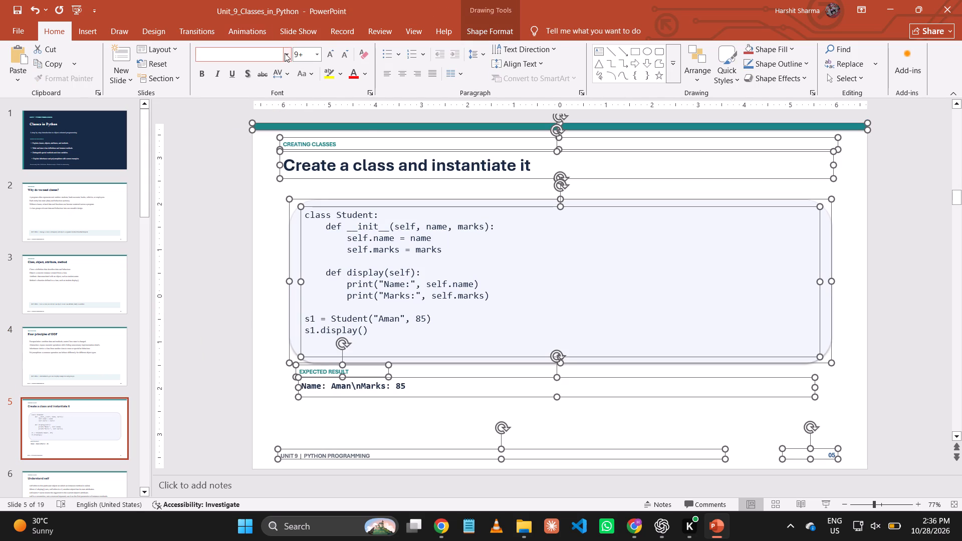
click(285, 54)
click(259, 129)
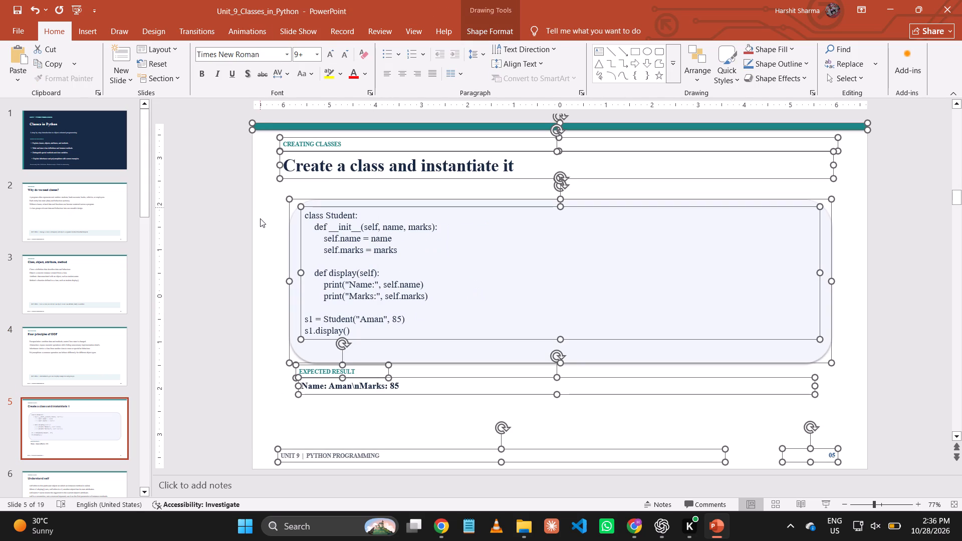
click(263, 221)
key(ctrl+s)
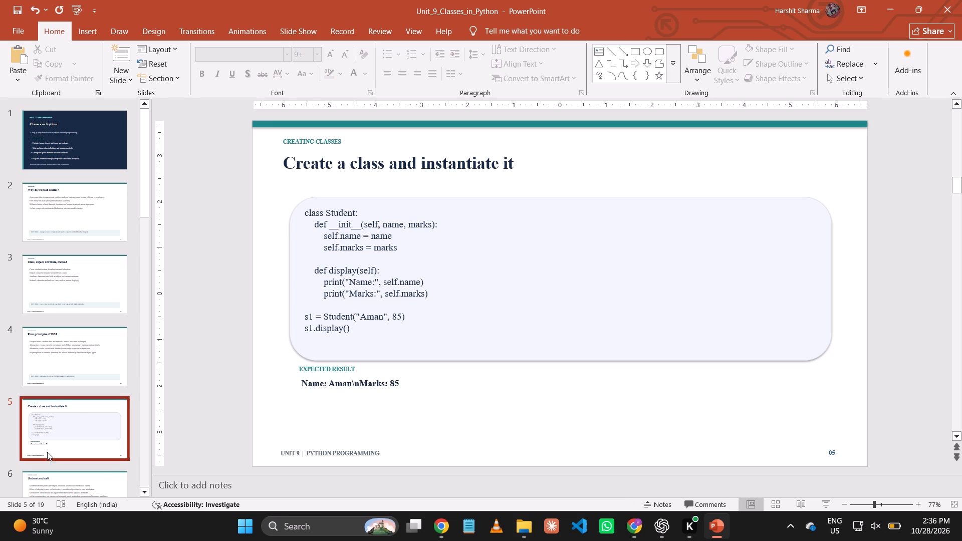
Change all text on slide 6, "Understand self", to Times New Roman and save the presentation.
scroll(79, 414, down, 2)
click(75, 412)
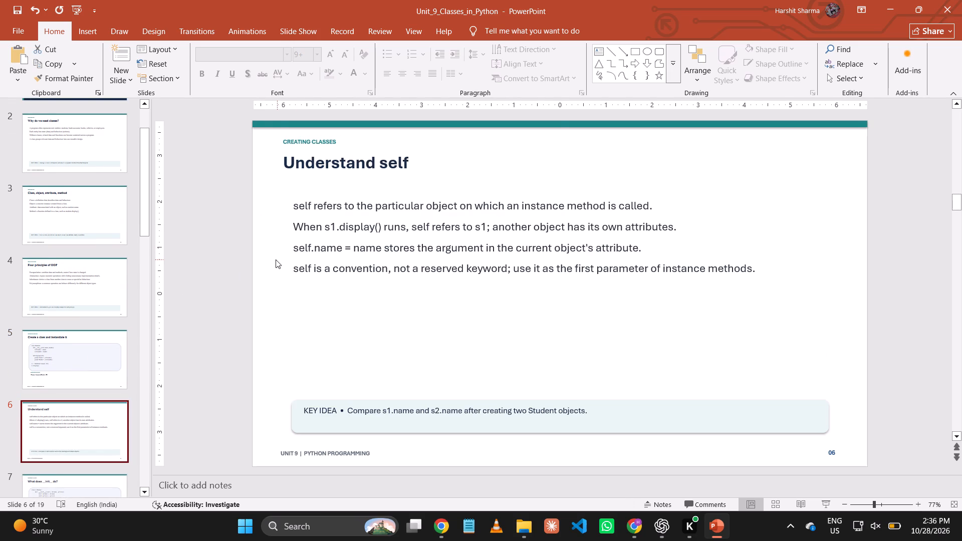
click(272, 260)
key(ctrl+a)
click(285, 59)
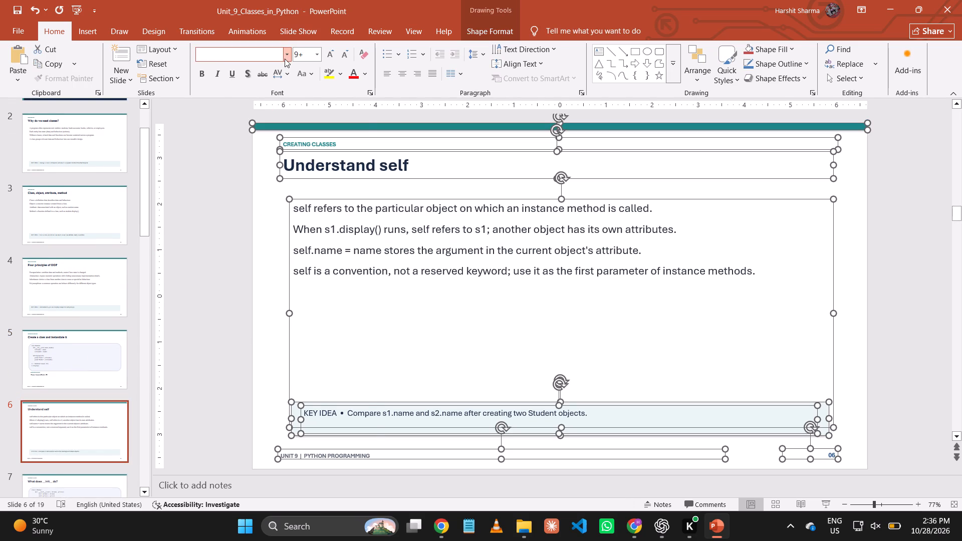
click(264, 133)
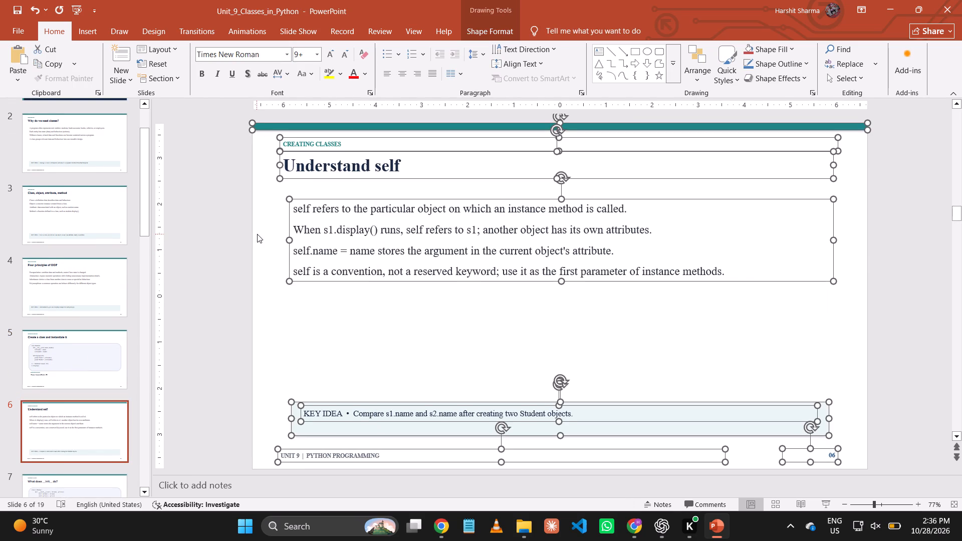
click(257, 234)
key(ctrl+s)
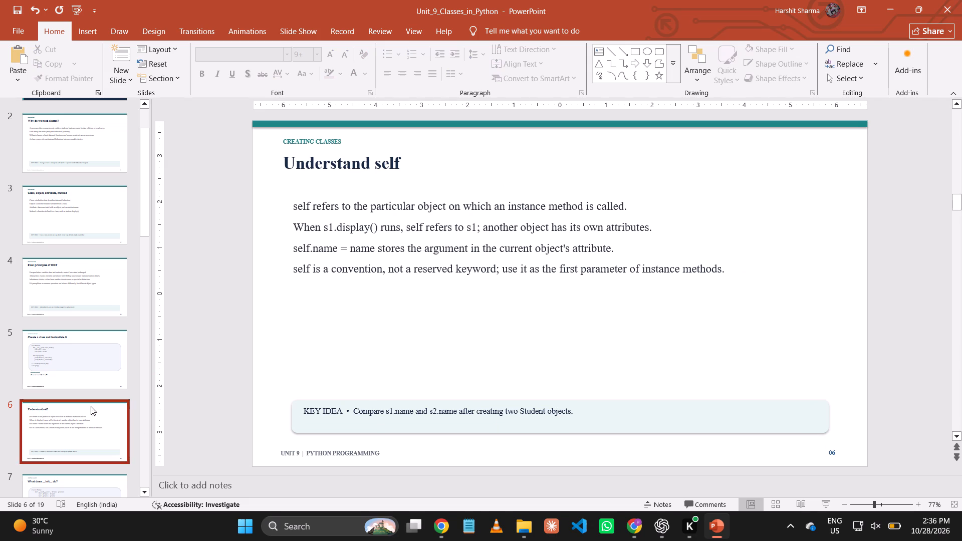
Change all text on slide 7, "What does __init__ do?", including the code, to Times New Roman.
scroll(58, 418, down, 3)
click(47, 418)
click(273, 273)
key(ctrl+a)
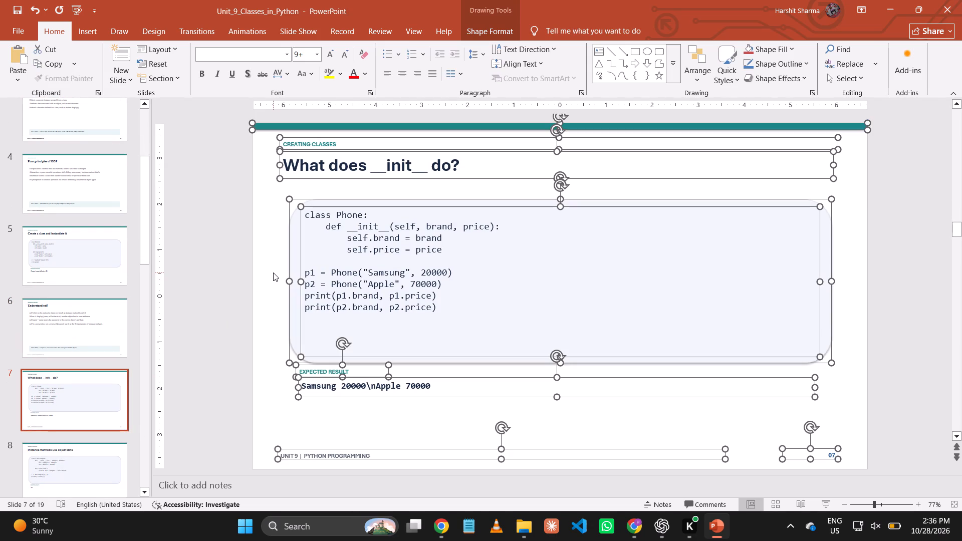
click(286, 57)
click(269, 127)
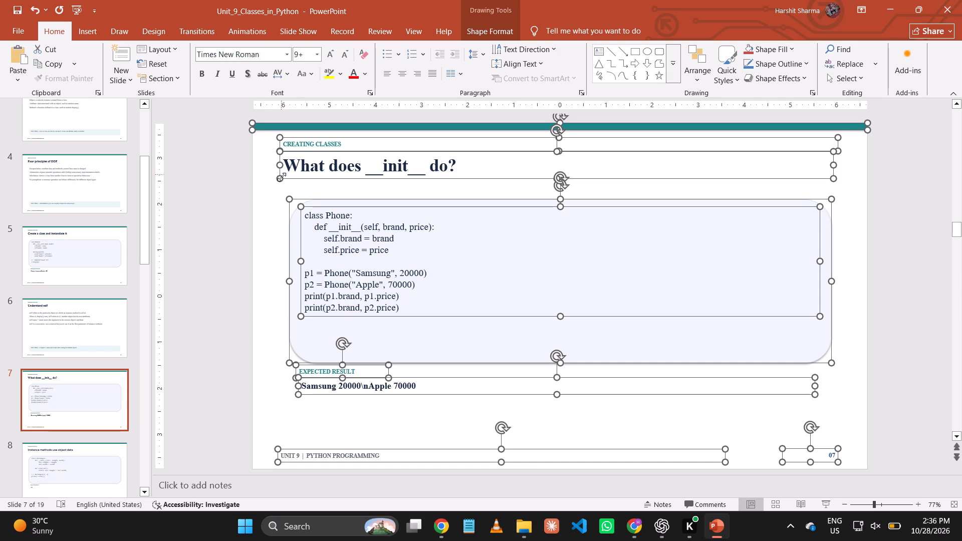
click(265, 223)
Change all text on slide 8, "Instance methods use object data", including the code, to Times New Roman and save.
click(60, 475)
click(276, 258)
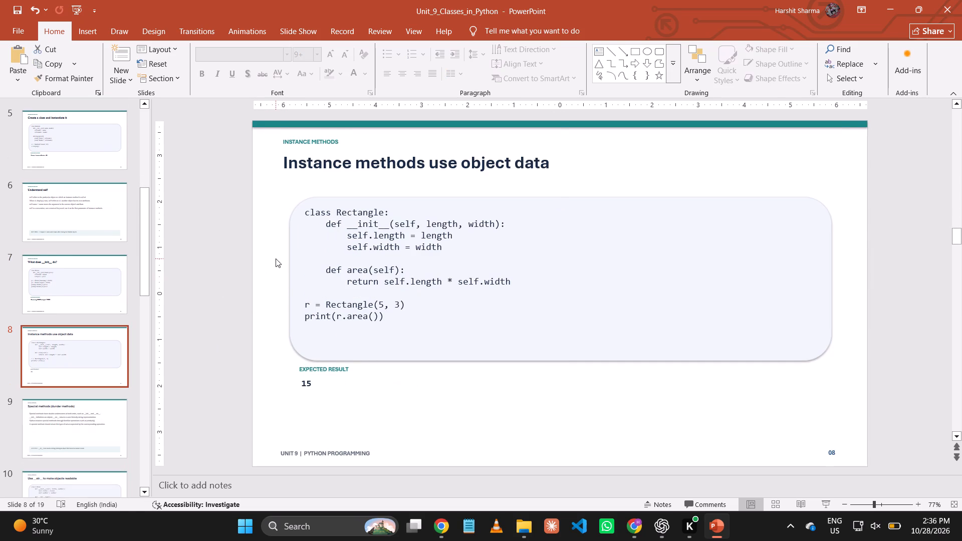
key(ctrl+a)
click(288, 52)
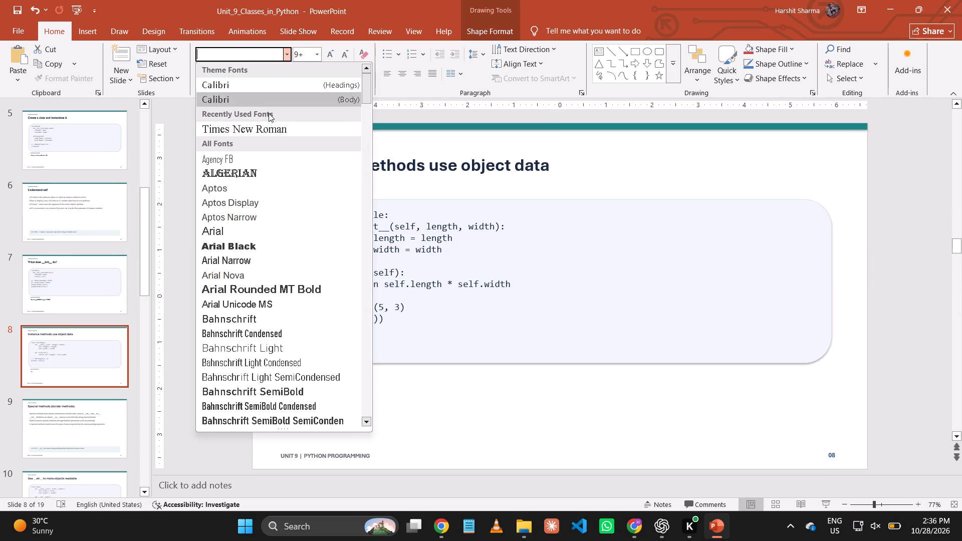
click(263, 130)
click(259, 183)
key(ctrl+s)
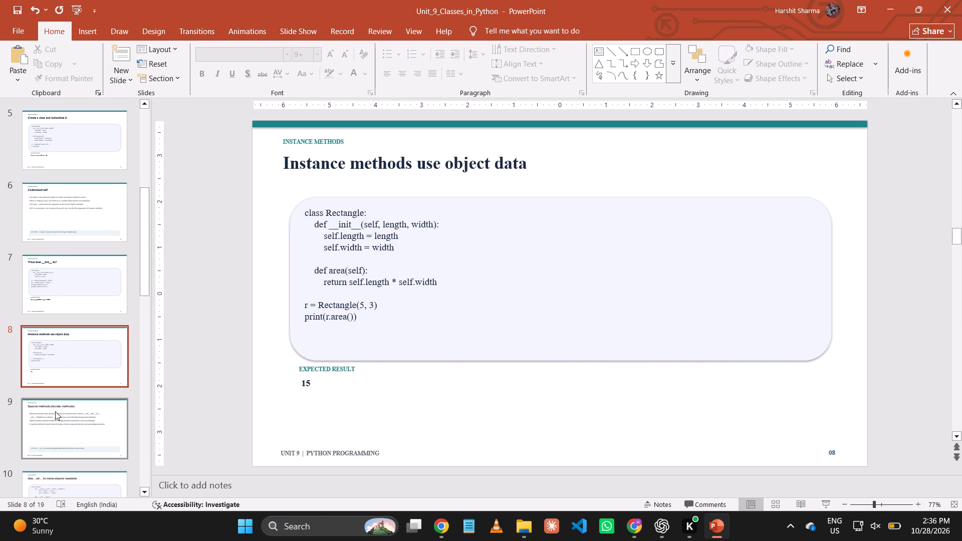
Change all text on slide 9, "Special methods (dunder methods)", to Times New Roman and save the presentation.
drag(55, 413, 65, 410)
click(263, 259)
key(ctrl+a)
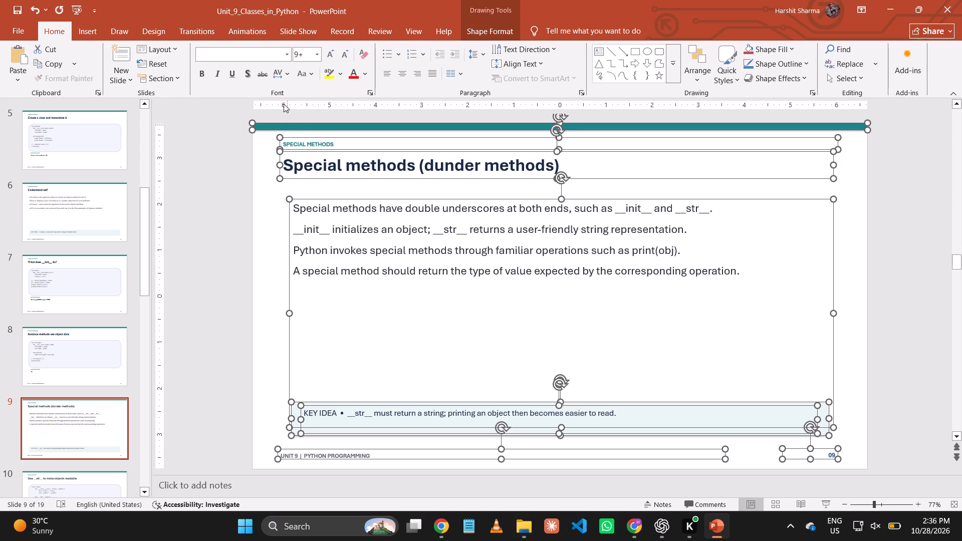
click(286, 50)
click(273, 120)
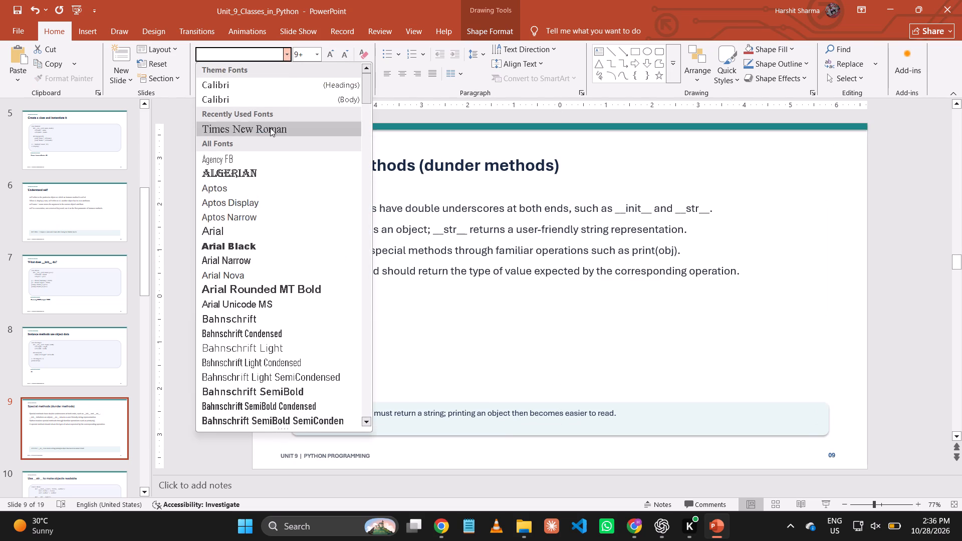
click(270, 128)
click(258, 213)
key(ctrl+s)
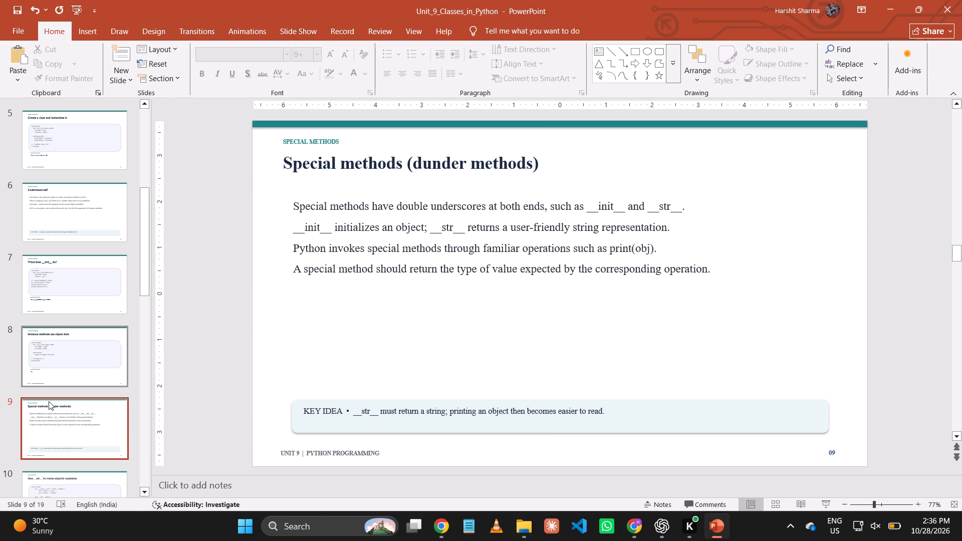
Change all text on slide 10, "Use __str__ to make objects readable", including the code, to Times New Roman and save.
scroll(27, 416, down, 3)
click(34, 400)
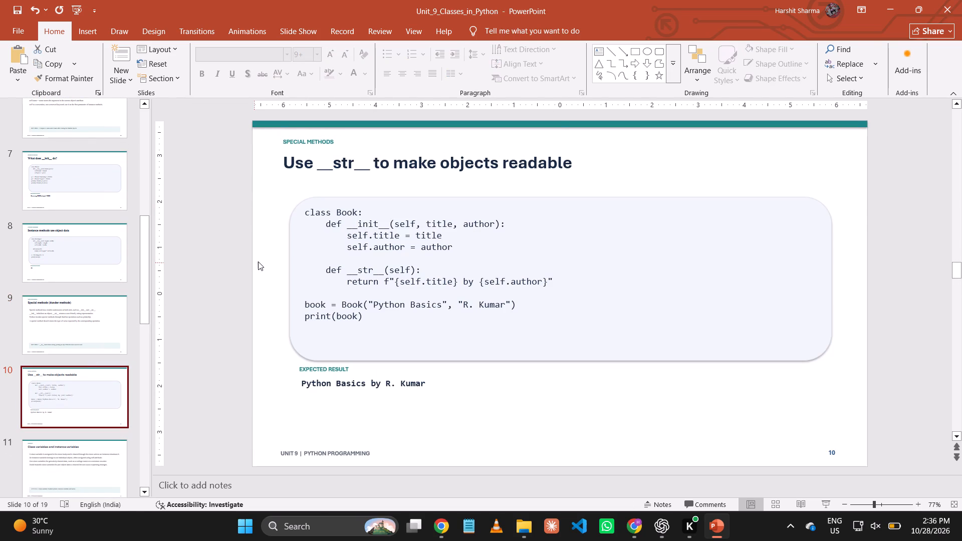
click(260, 261)
key(ctrl+a)
click(289, 57)
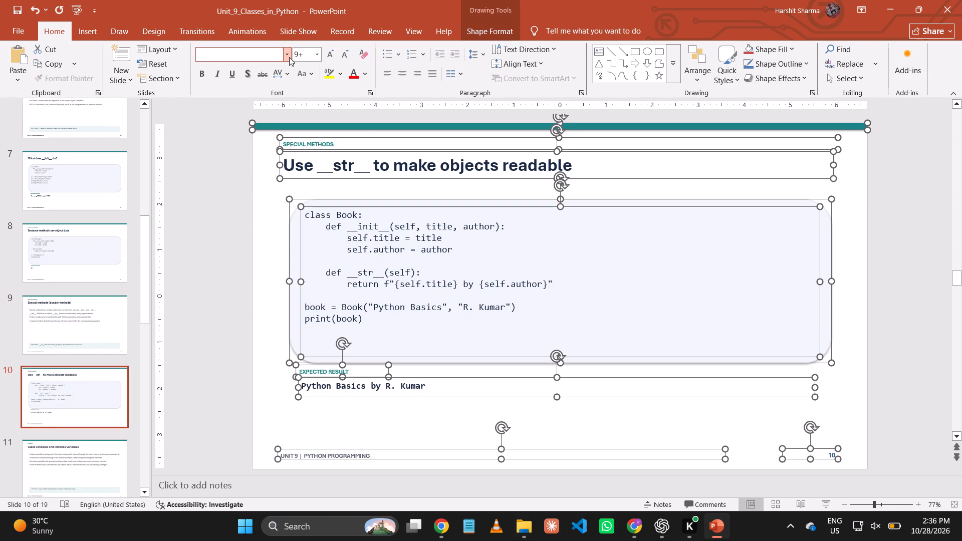
click(277, 136)
click(265, 212)
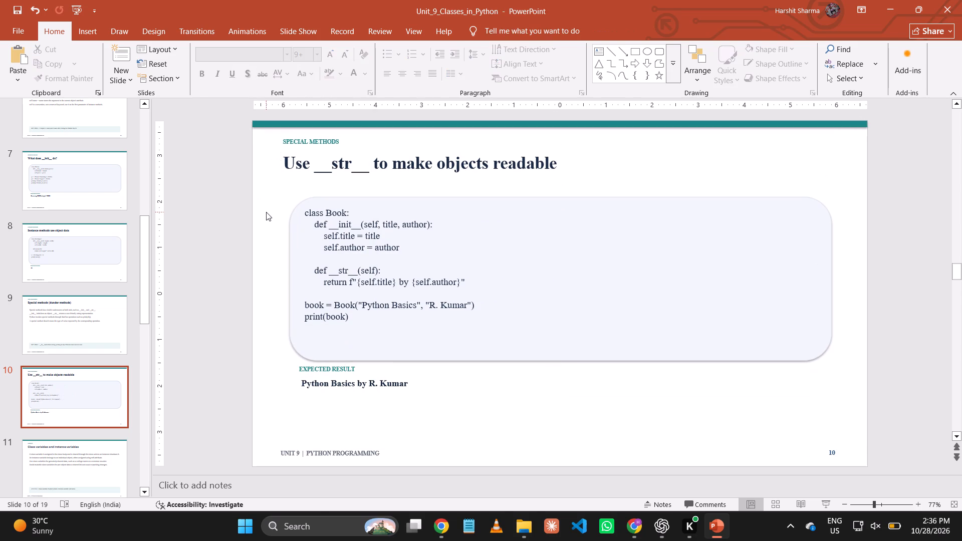
key(ctrl+s)
Change all text on slide 11, "Class variables and instance variables", to Times New Roman and save the presentation.
click(101, 458)
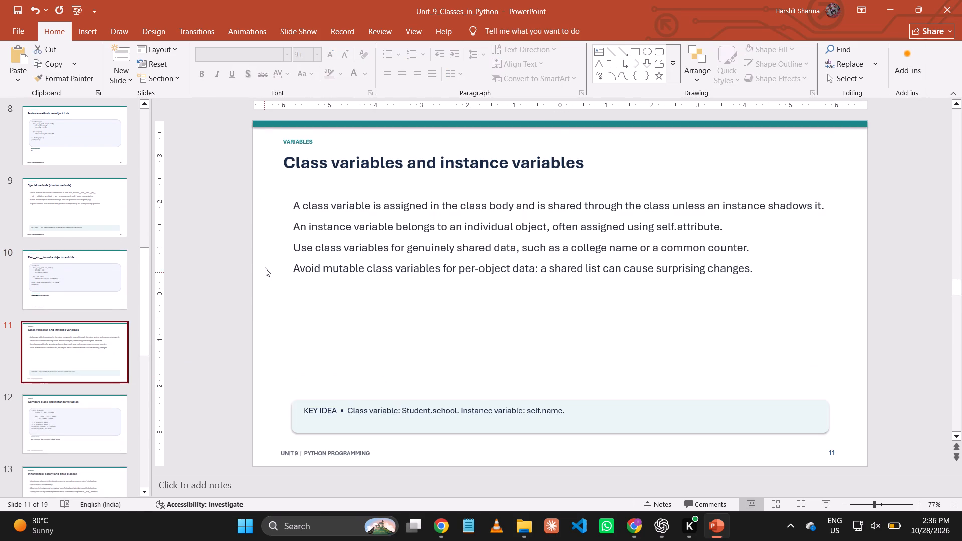
click(265, 264)
key(ctrl+a)
click(286, 56)
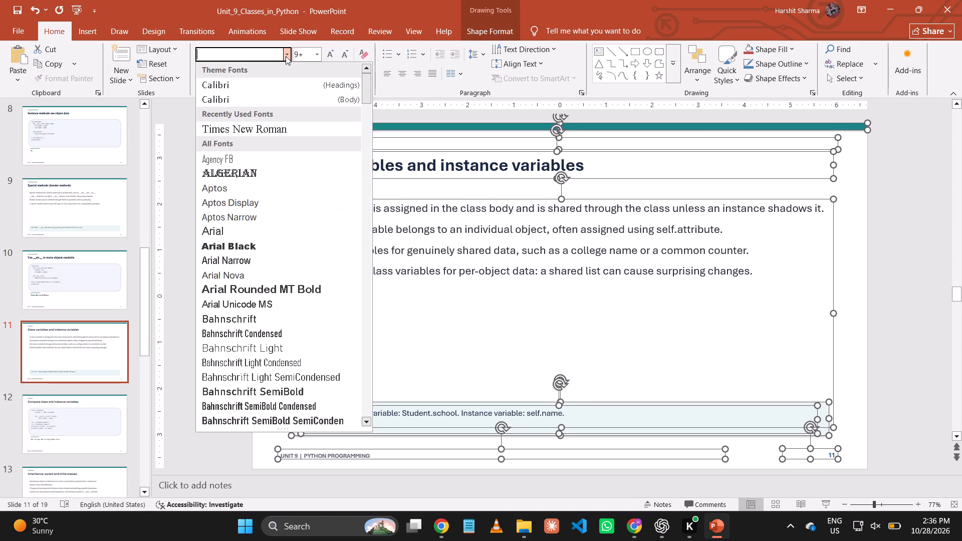
click(263, 131)
click(266, 221)
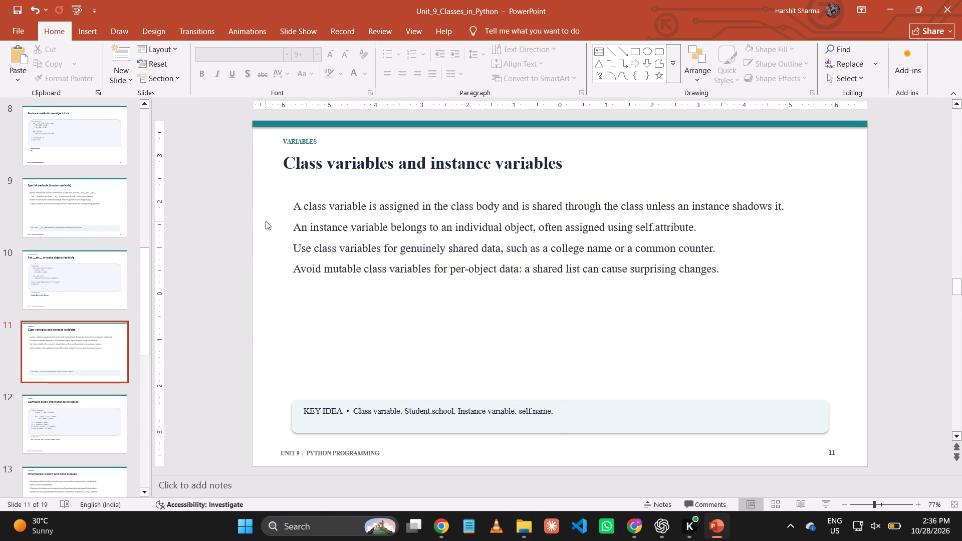
key(ctrl+s)
Change all text on slide 12, "Compare class and instance variables", including the code, to Times New Roman and save.
click(43, 412)
click(250, 221)
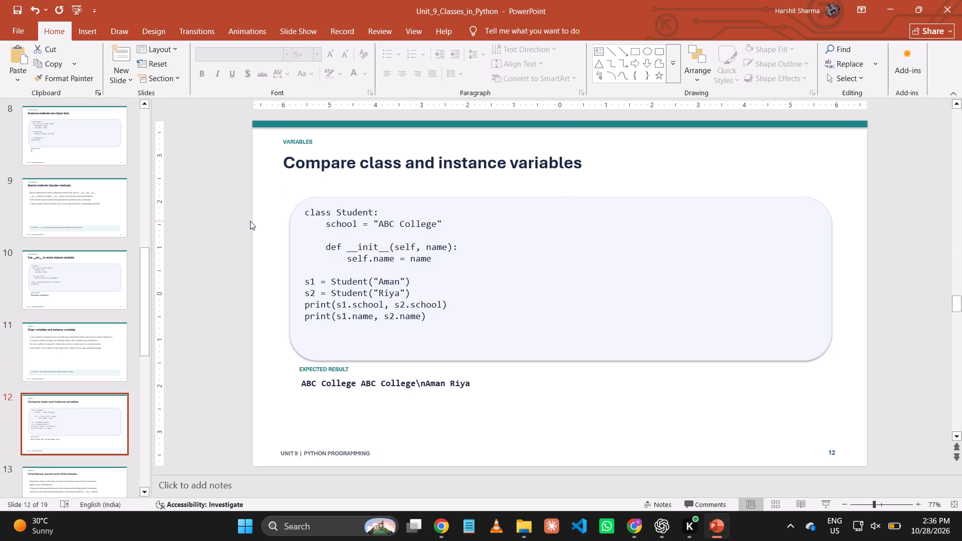
key(ctrl+a)
click(290, 57)
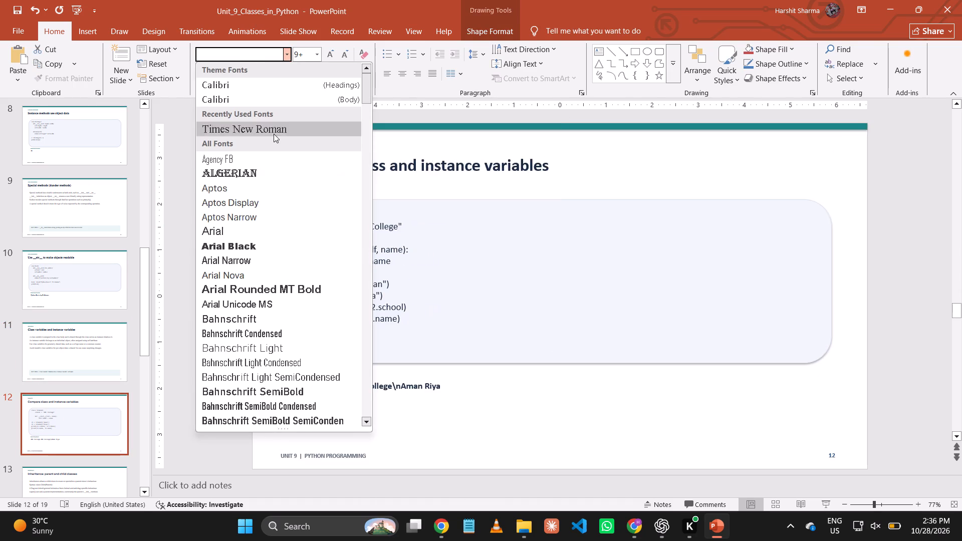
click(274, 134)
click(279, 218)
key(ctrl+s)
Change all text on slide 13, "Inheritance: parent and child classes", to Times New Roman and save the presentation.
scroll(99, 400, down, 3)
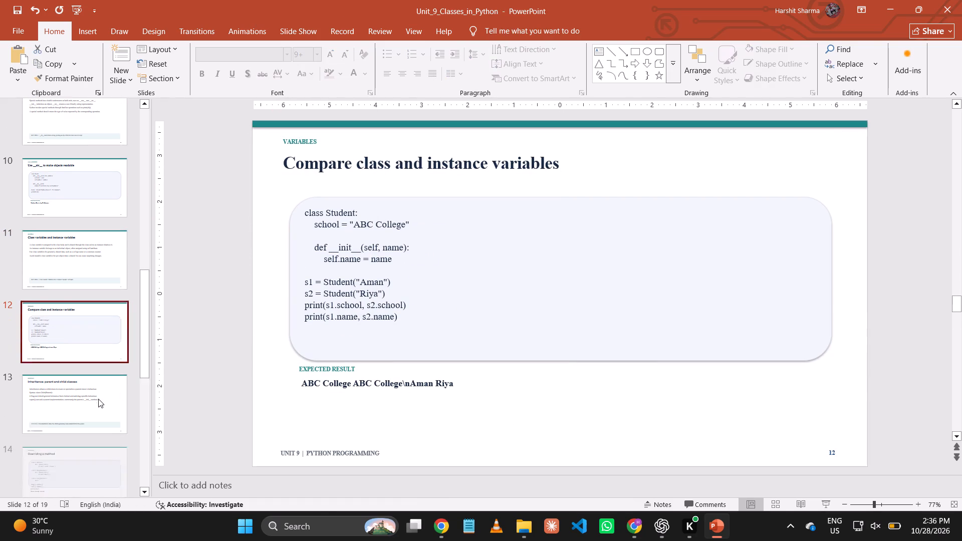
scroll(98, 398, down, 2)
click(77, 336)
click(271, 251)
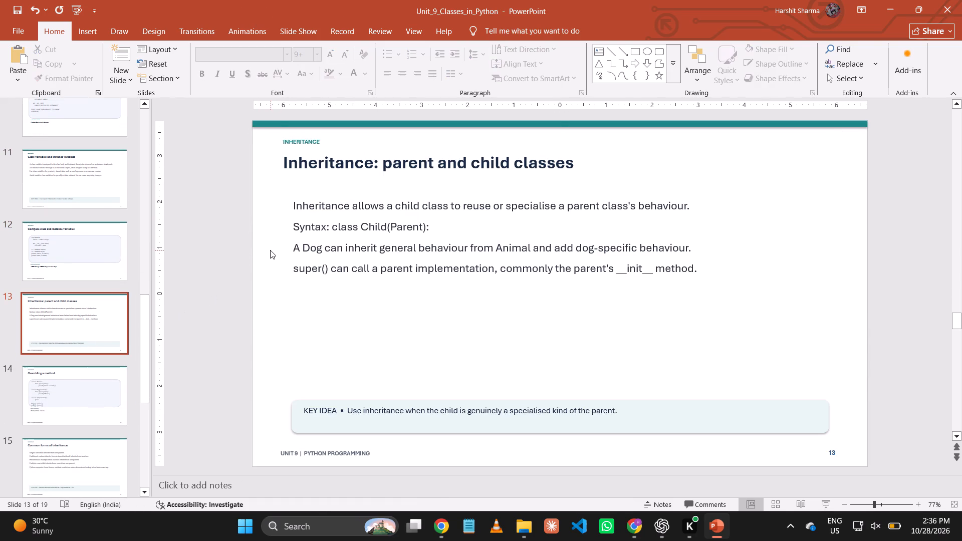
key(ctrl+a)
click(289, 56)
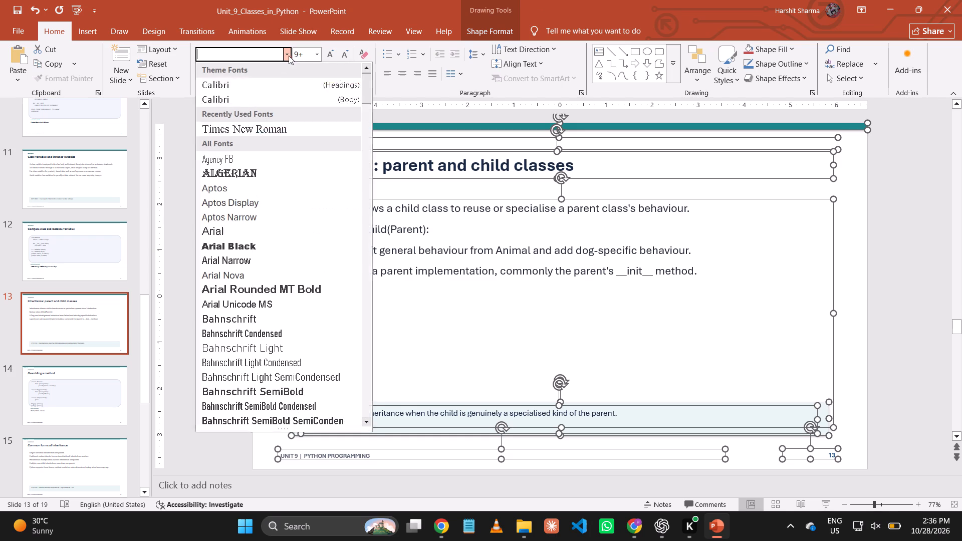
click(280, 138)
click(279, 129)
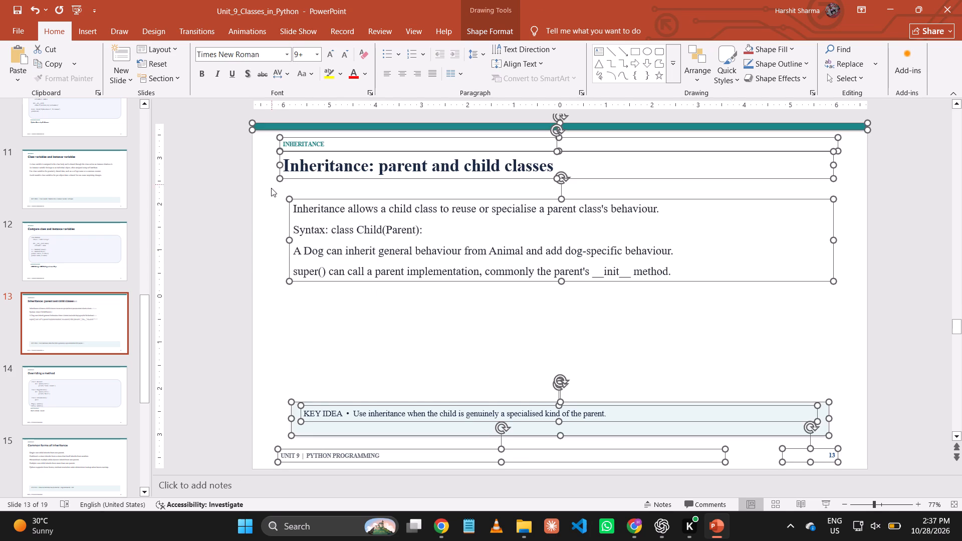
click(271, 188)
key(ctrl+s)
Change all text on slide 14, "Overriding a method", including the code, to Times New Roman and save.
click(35, 379)
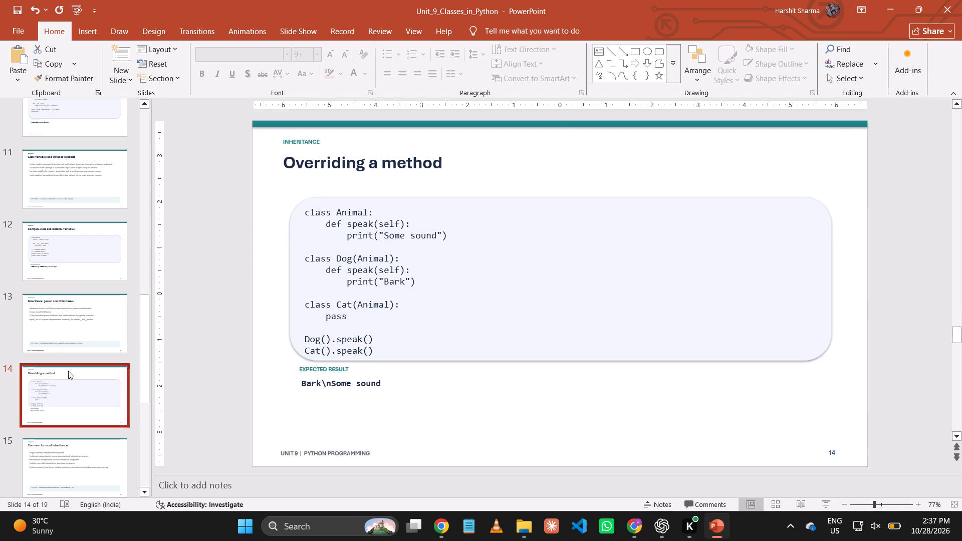
click(274, 247)
key(ctrl+a)
click(287, 57)
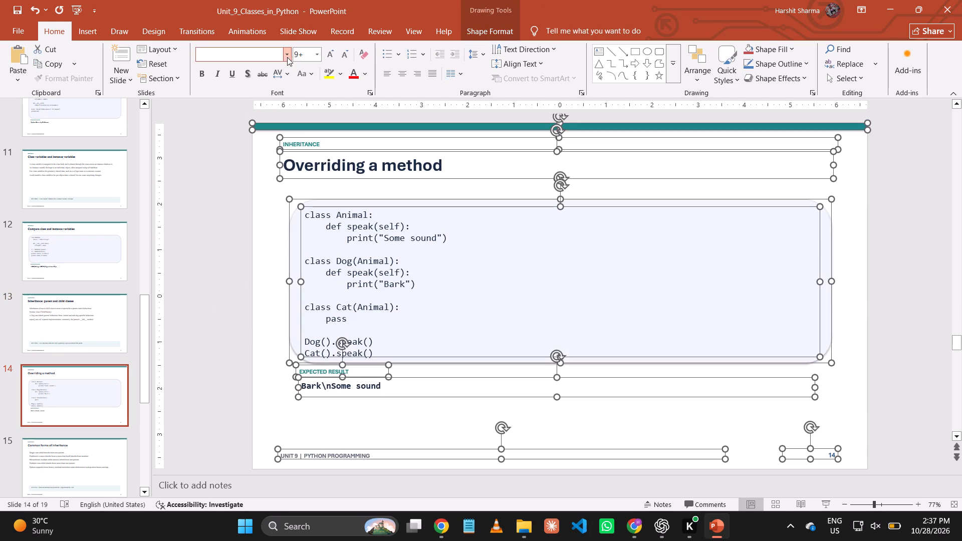
click(271, 126)
click(264, 226)
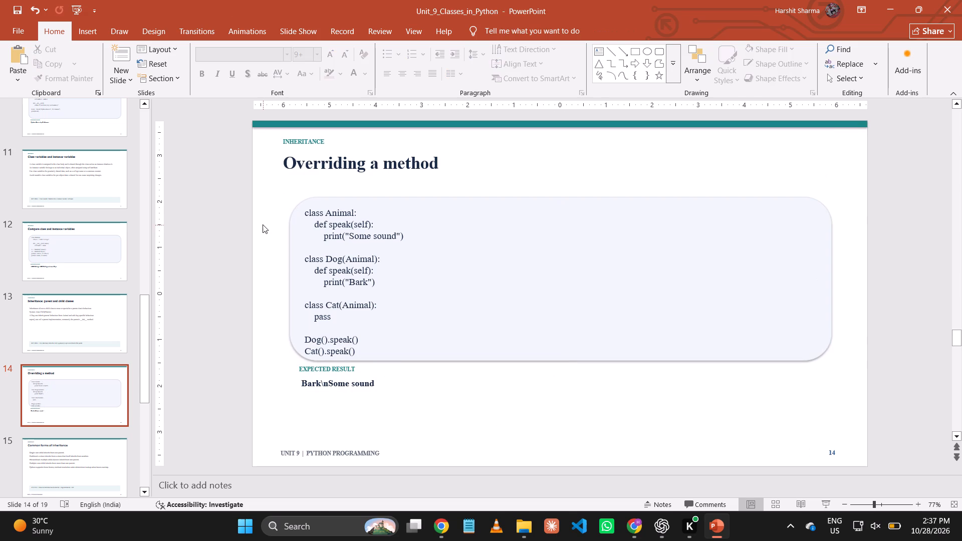
key(ctrl+s)
Change all text on slide 15, "Common forms of inheritance", to Times New Roman and save the presentation.
scroll(5, 409, down, 3)
click(38, 368)
click(254, 259)
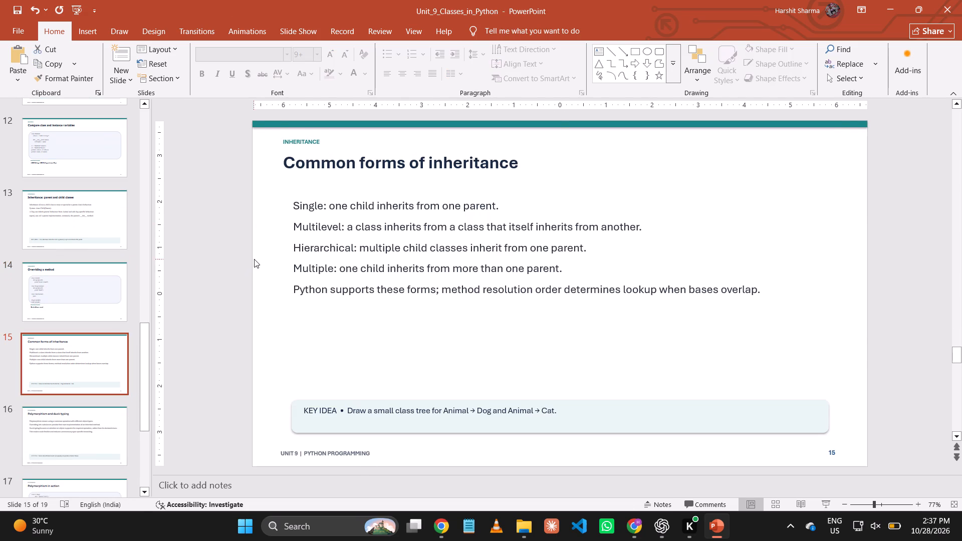
key(ctrl+a)
click(285, 53)
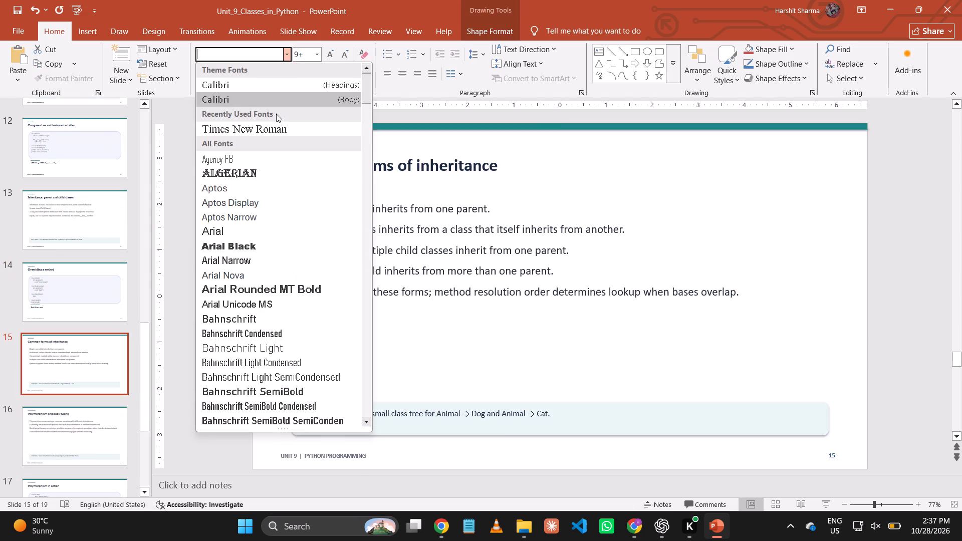
click(273, 126)
click(265, 275)
key(ctrl+s)
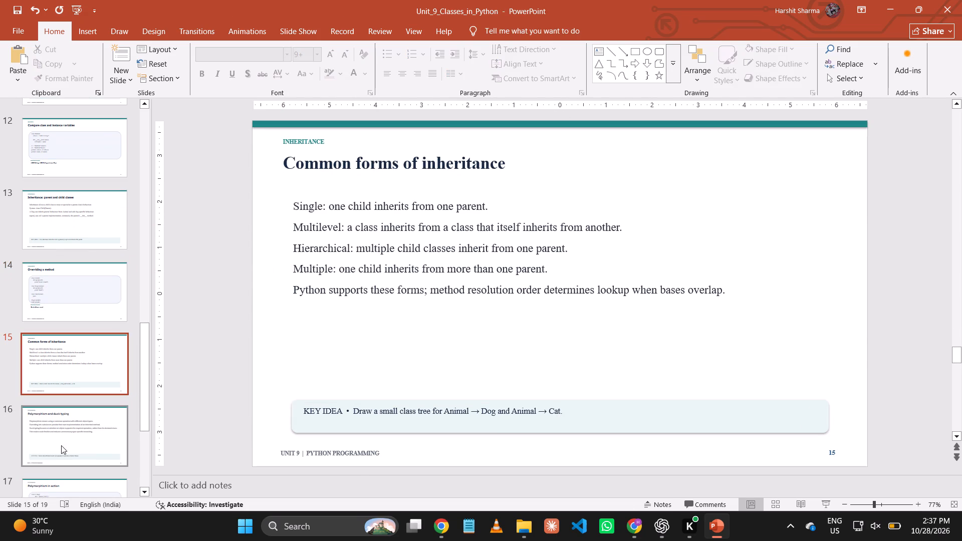
Change all text on slide 16, "Polymorphism and duck typing", to Times New Roman and save the presentation.
click(65, 433)
click(280, 230)
key(ctrl+a)
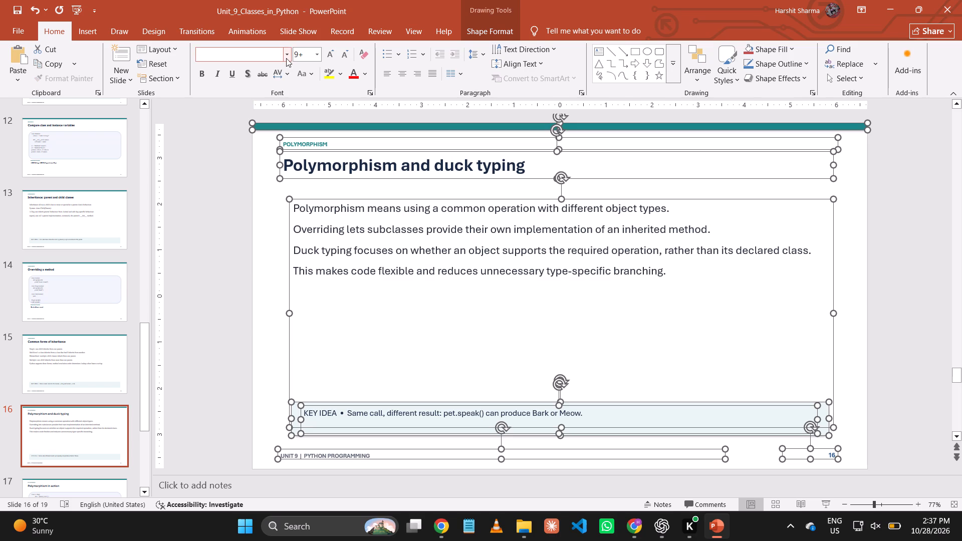
click(287, 58)
click(271, 131)
click(264, 233)
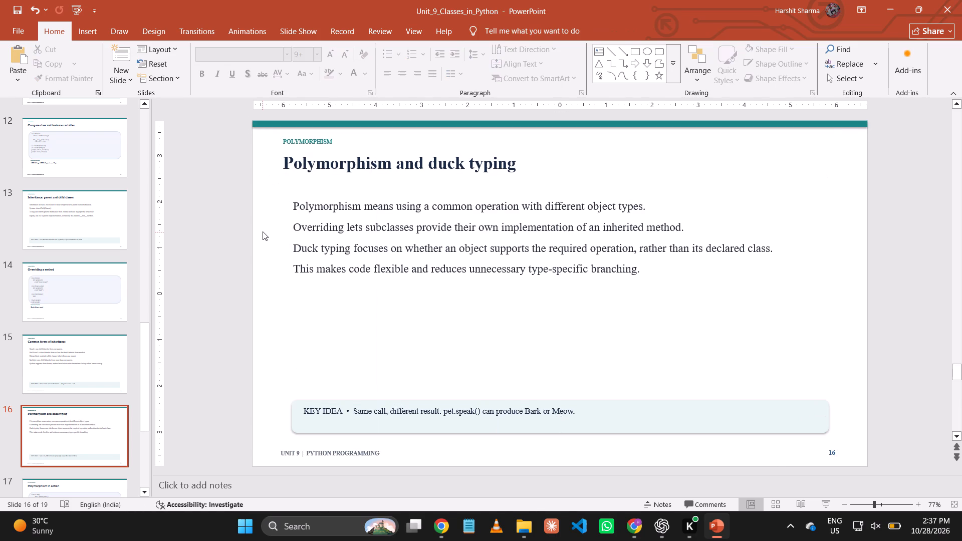
key(ctrl+s)
Change all text on slide 17, "Polymorphism in action", including the code, to Times New Roman.
scroll(60, 422, down, 3)
click(58, 404)
click(262, 244)
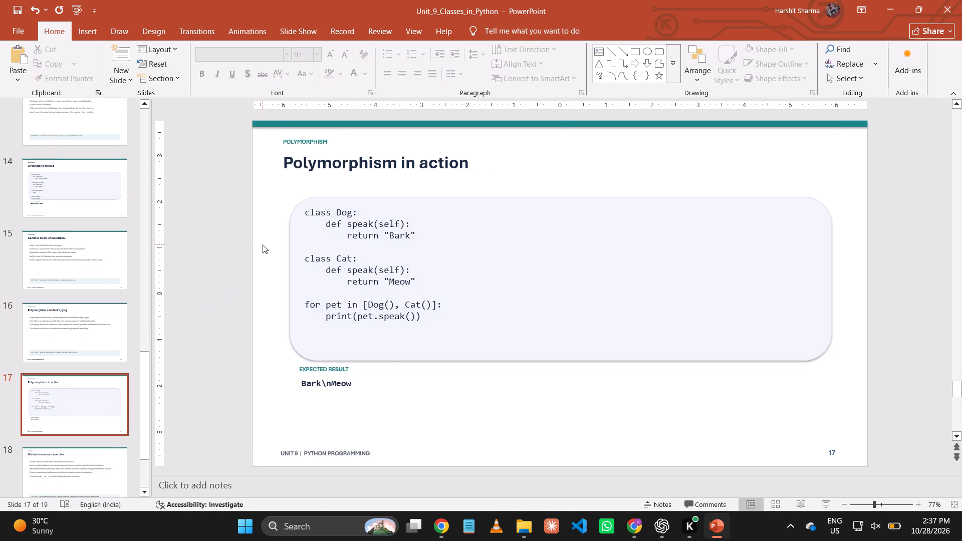
key(ctrl+a)
click(289, 54)
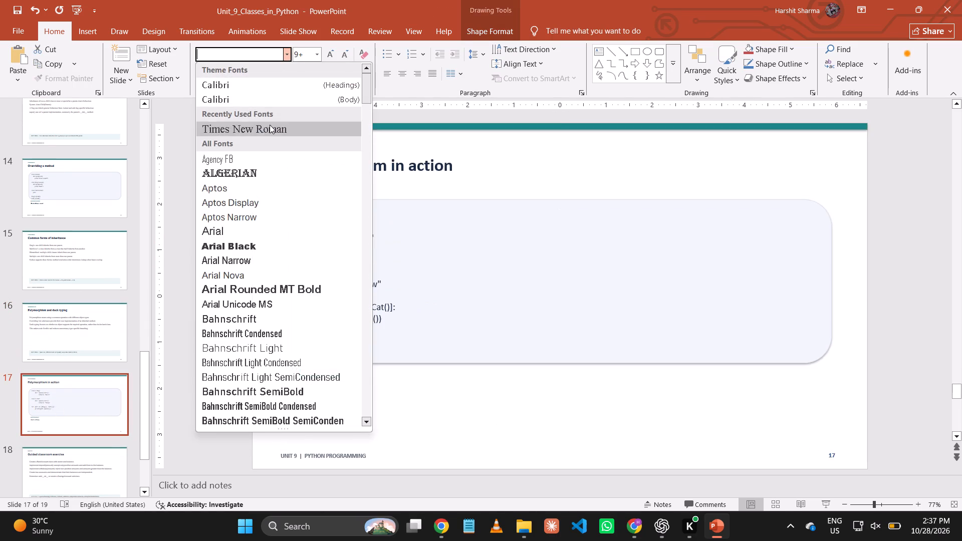
click(269, 128)
Change all text on slide 18, "Guided classroom exercise", to Times New Roman and save the presentation.
scroll(57, 368, down, 2)
click(33, 394)
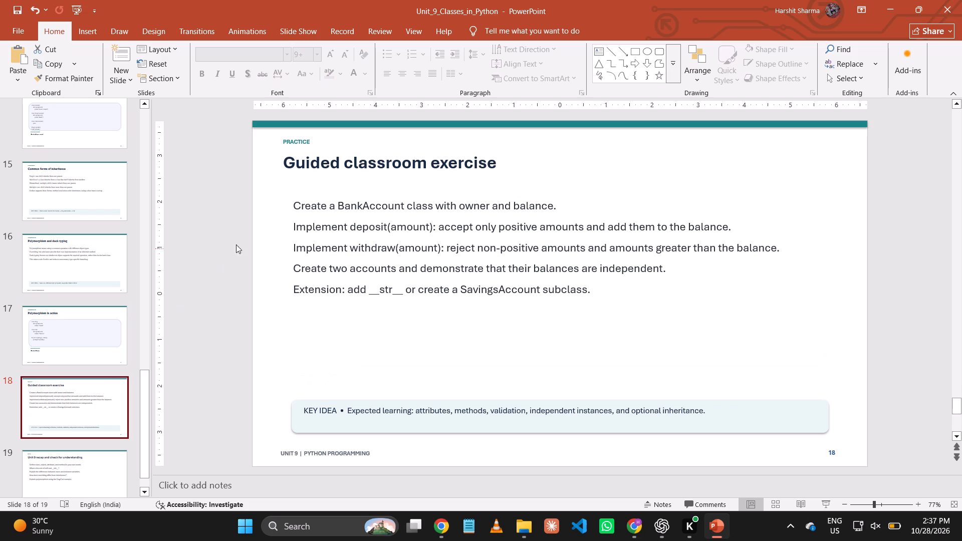
click(259, 230)
key(ctrl+s)
click(276, 220)
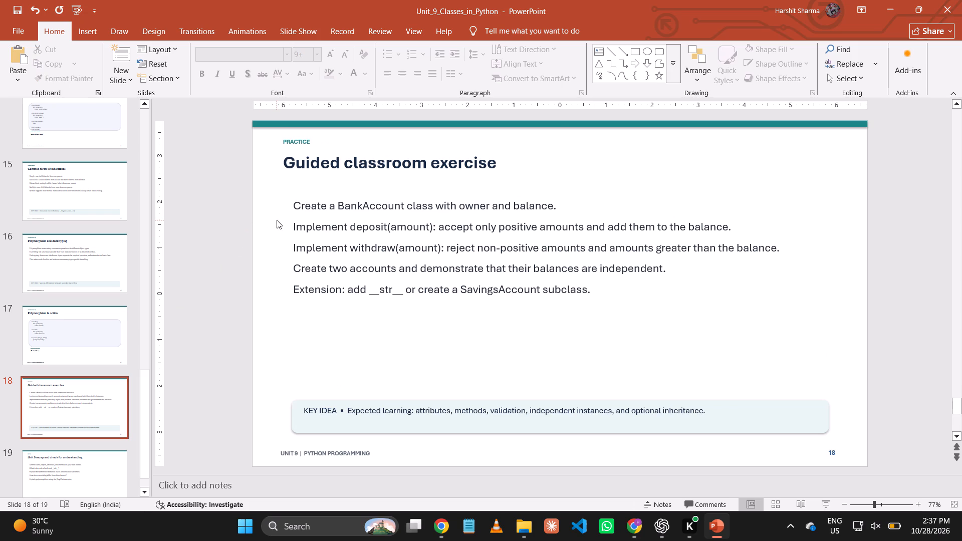
key(ctrl+a)
click(287, 56)
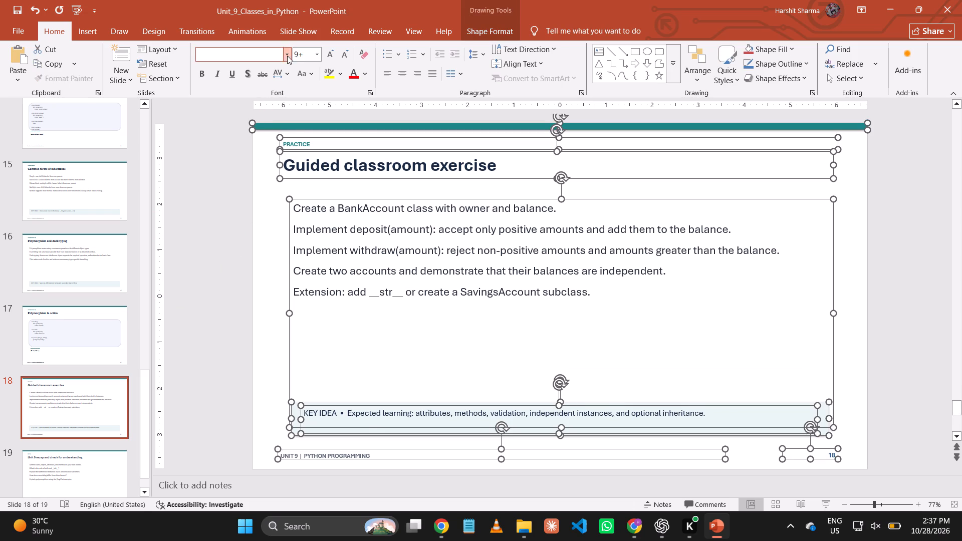
click(280, 132)
click(264, 188)
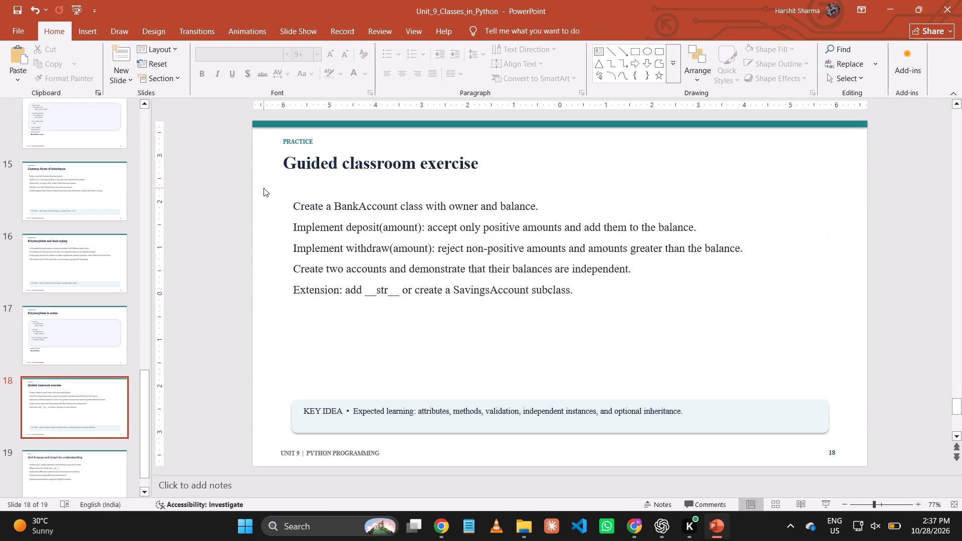
key(ctrl+s)
Change all text on slide 19, "Unit 9 recap and check for understanding", to Times New Roman and save the presentation.
click(72, 473)
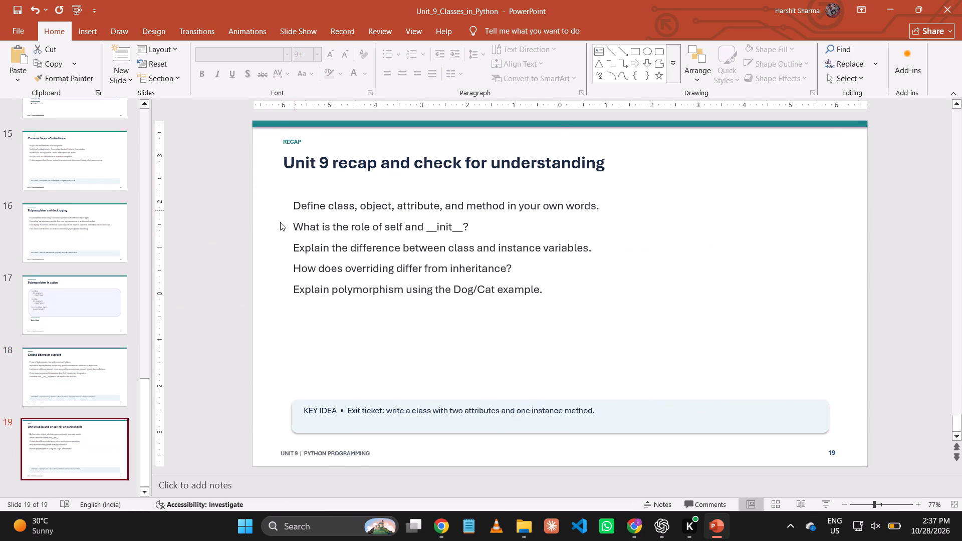
click(269, 232)
key(ctrl+a)
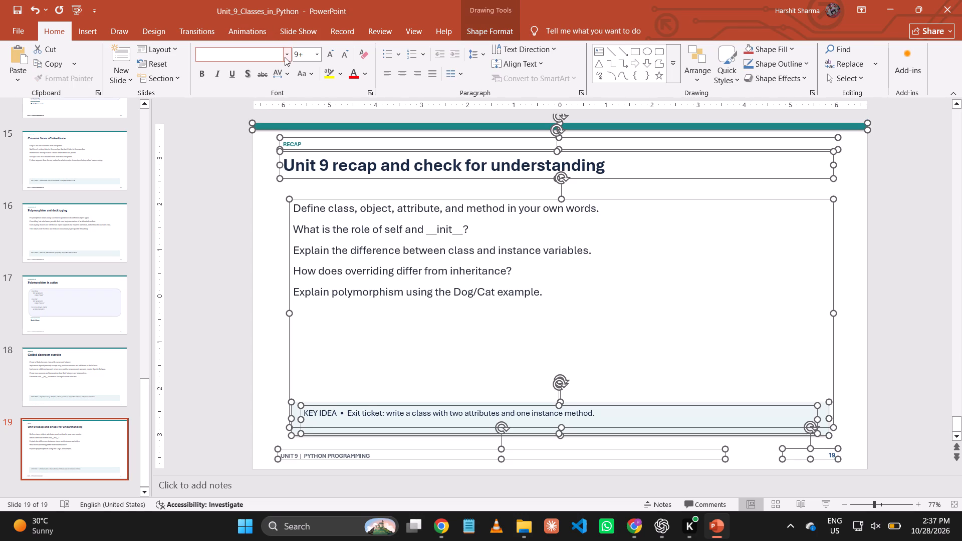
click(285, 57)
click(269, 131)
click(265, 221)
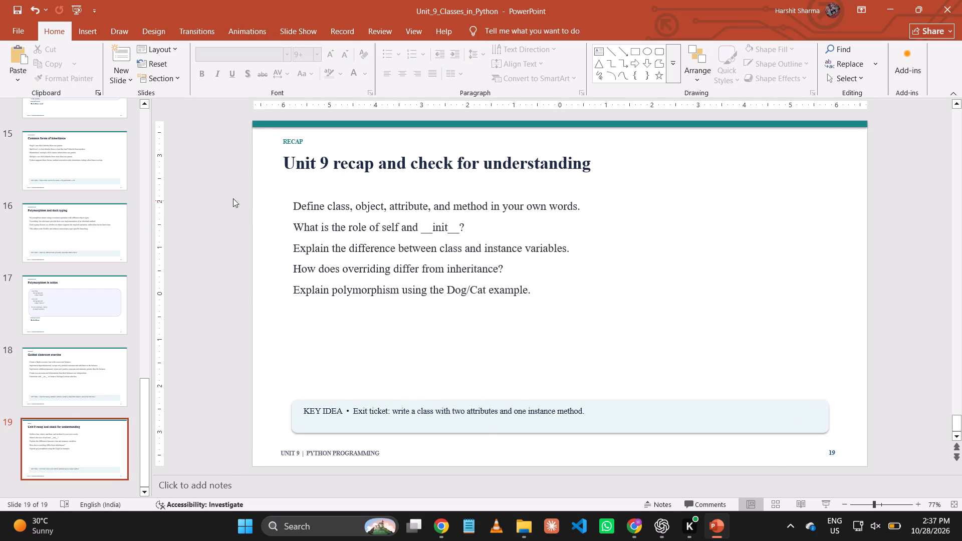
key(ctrl+s)
Set the body text of slide 18, "Guided classroom exercise", to 20 pt.
click(112, 375)
click(301, 233)
key(ctrl+a)
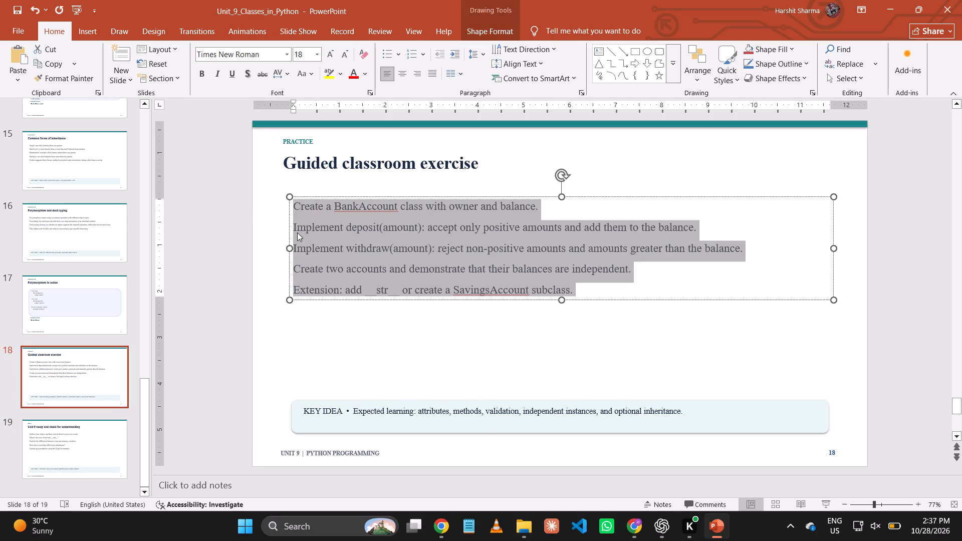
click(327, 57)
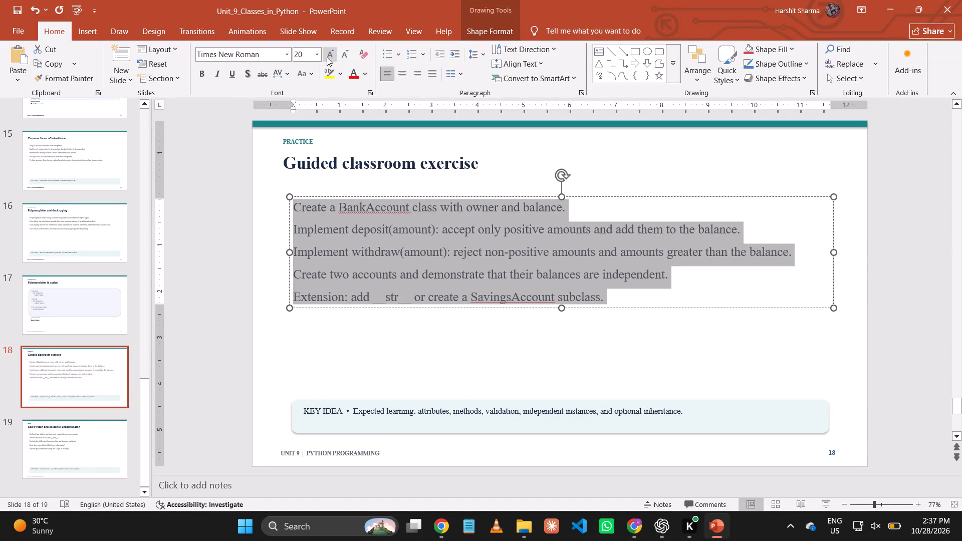
Set the body text of slide 19, "Unit 9 recap and check for understanding", to 20 pt.
drag(44, 448, 64, 438)
click(290, 226)
key(ctrl+a)
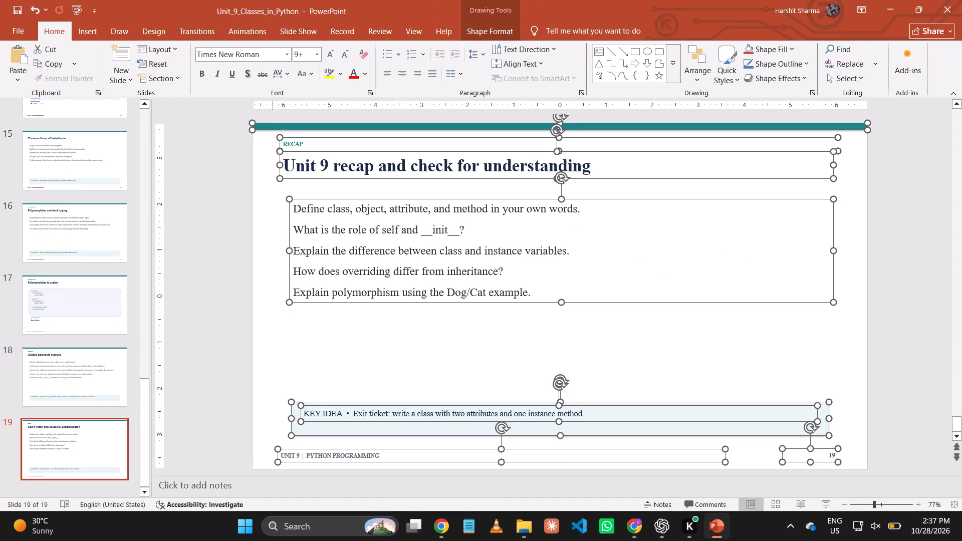
click(333, 241)
key(ctrl+a)
click(331, 54)
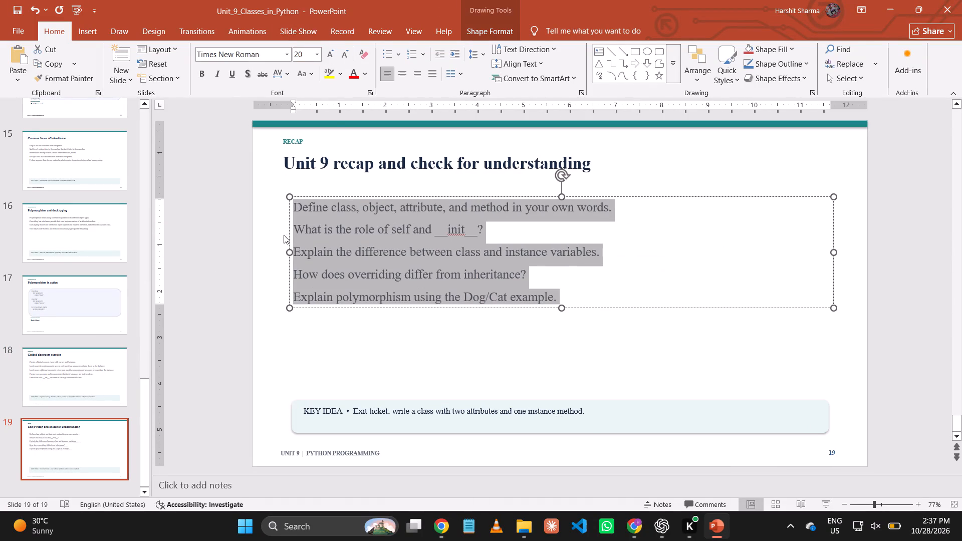
Set the code text on slide 17, "Polymorphism in action", to 20 pt.
click(80, 391)
click(99, 315)
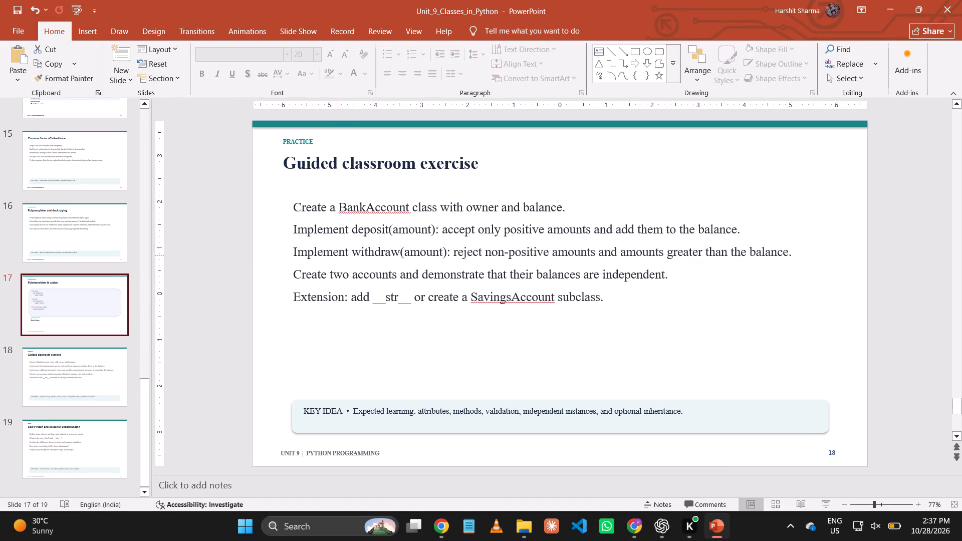
click(340, 254)
key(ctrl+a)
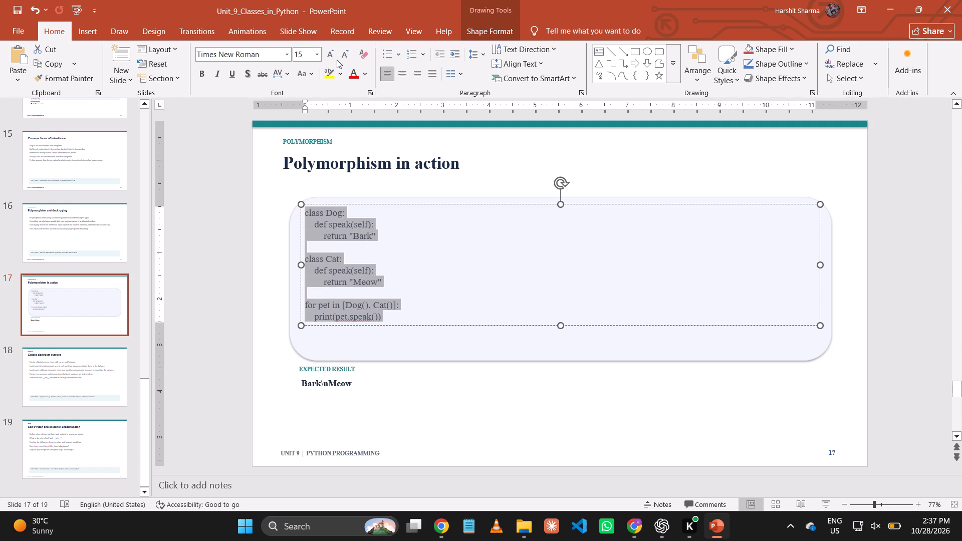
click(337, 60)
double_click(331, 59)
click(331, 59)
click(318, 55)
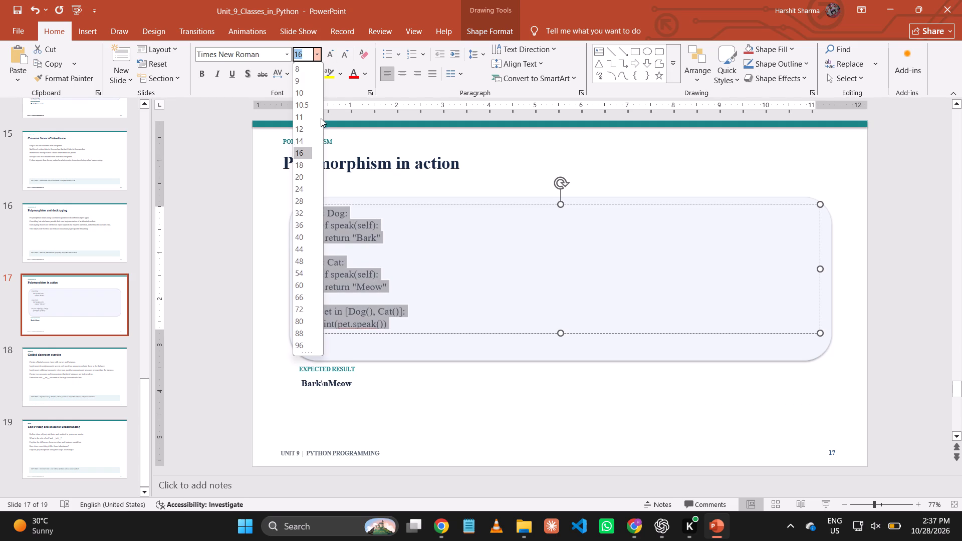
click(306, 166)
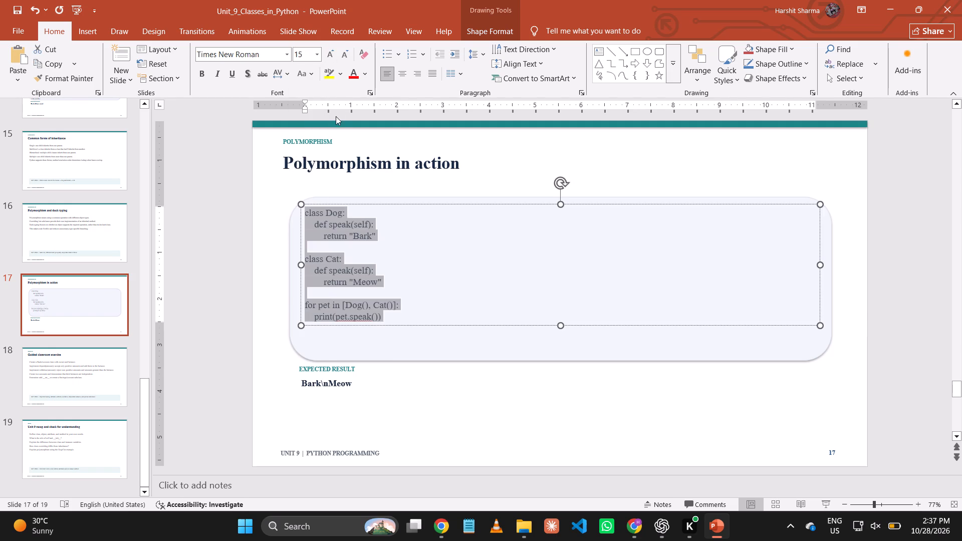
click(317, 50)
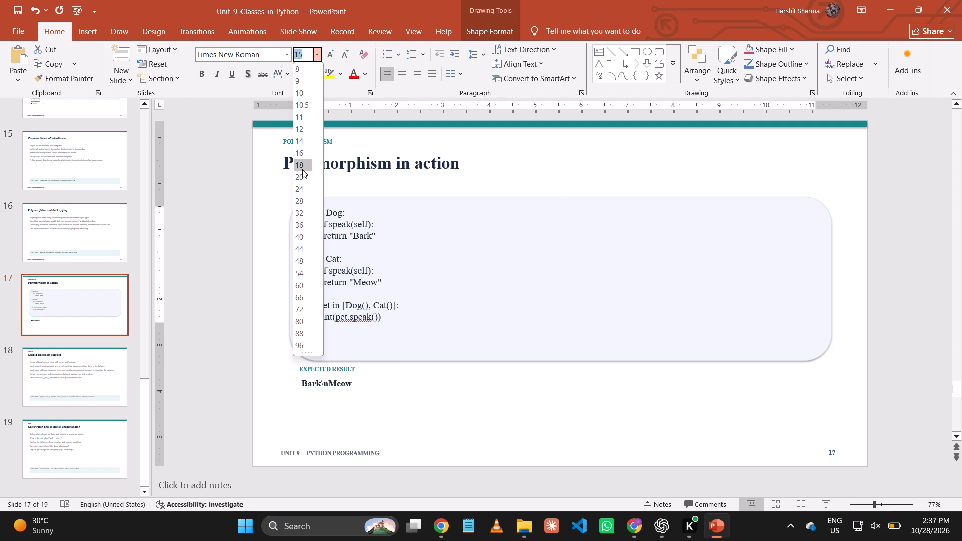
click(302, 175)
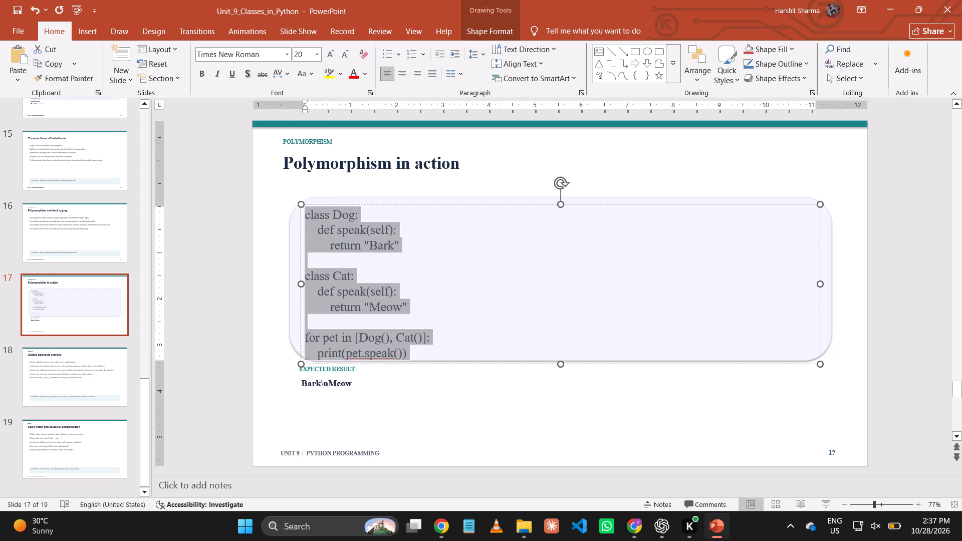
Shift the "Bark\nMeow" output, the code text and the EXPECTED RESULT label slightly down on slide 17.
click(446, 408)
click(336, 380)
click(346, 366)
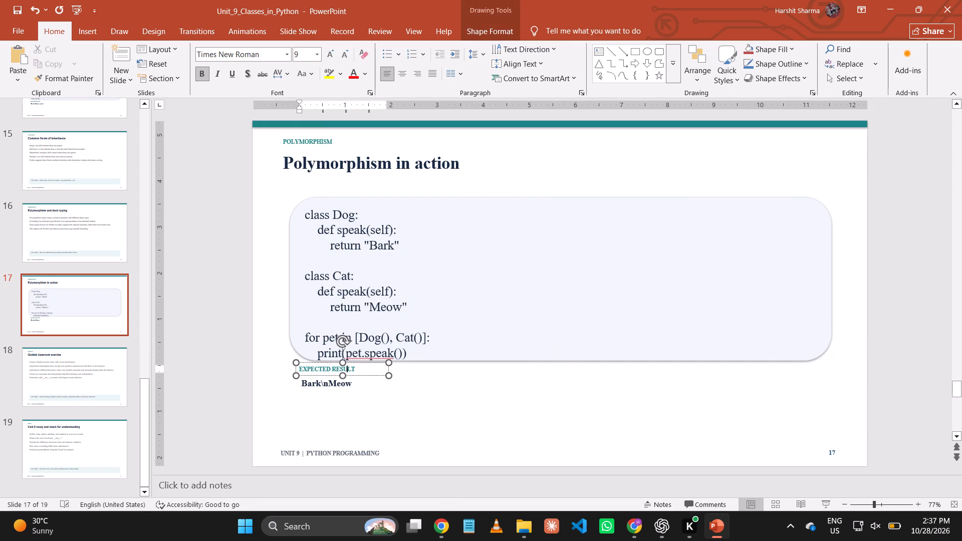
click(352, 378)
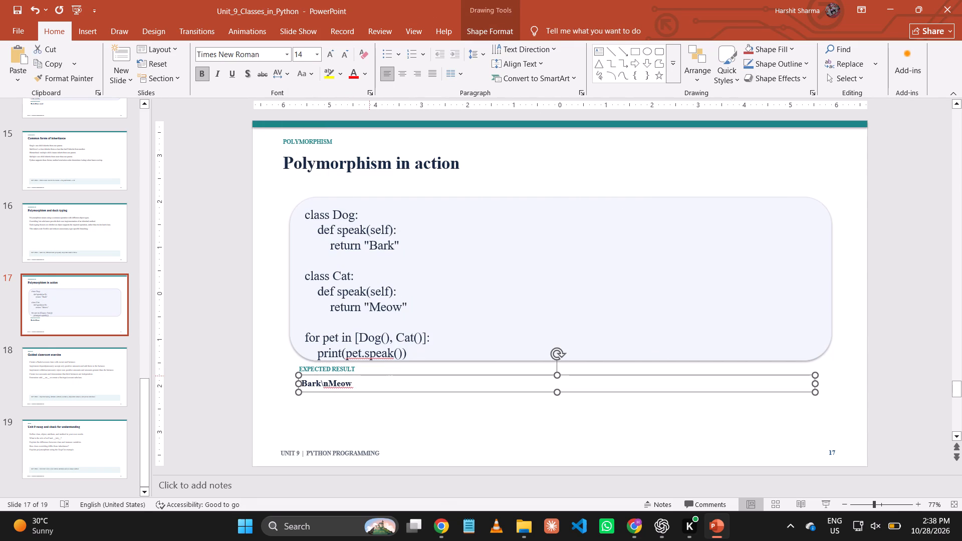
drag(369, 374, 368, 389)
click(343, 368)
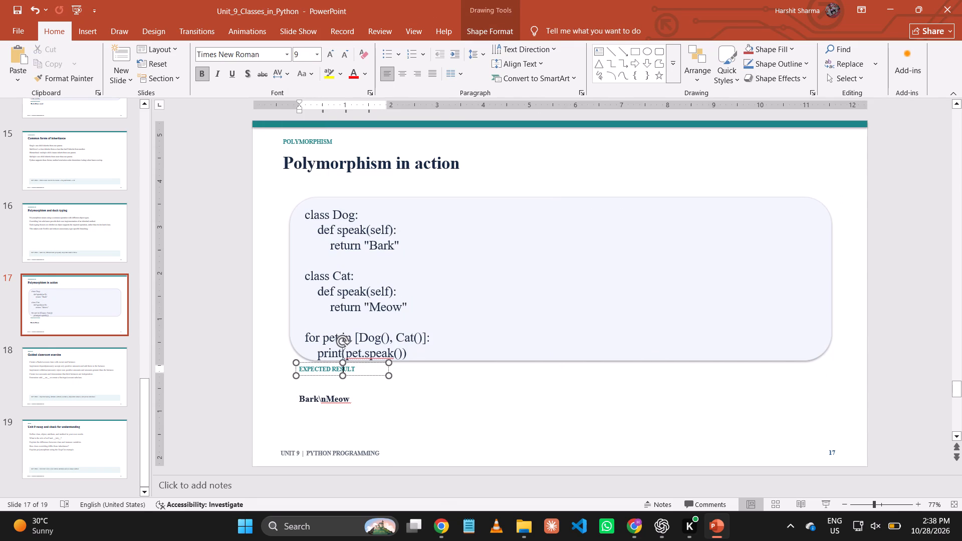
drag(334, 360, 336, 366)
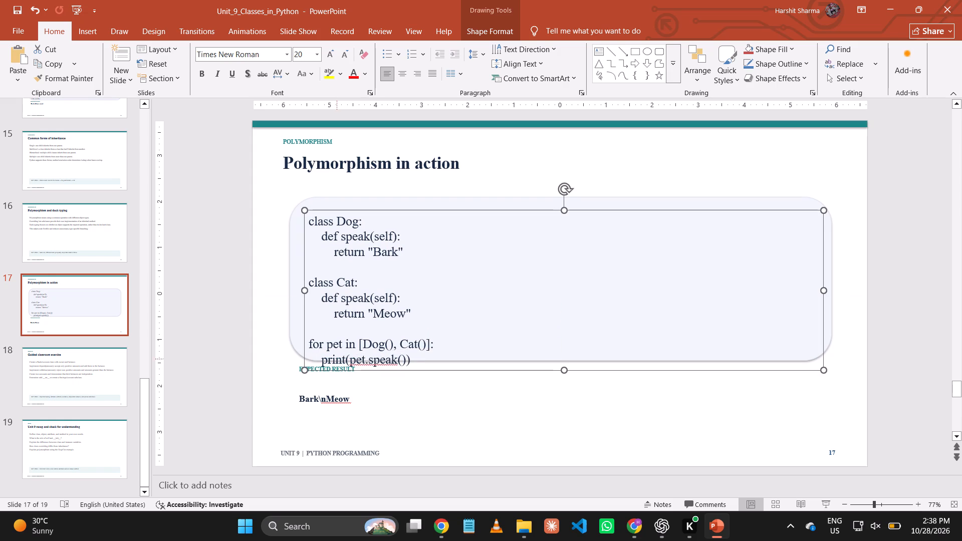
click(296, 373)
drag(301, 362, 301, 373)
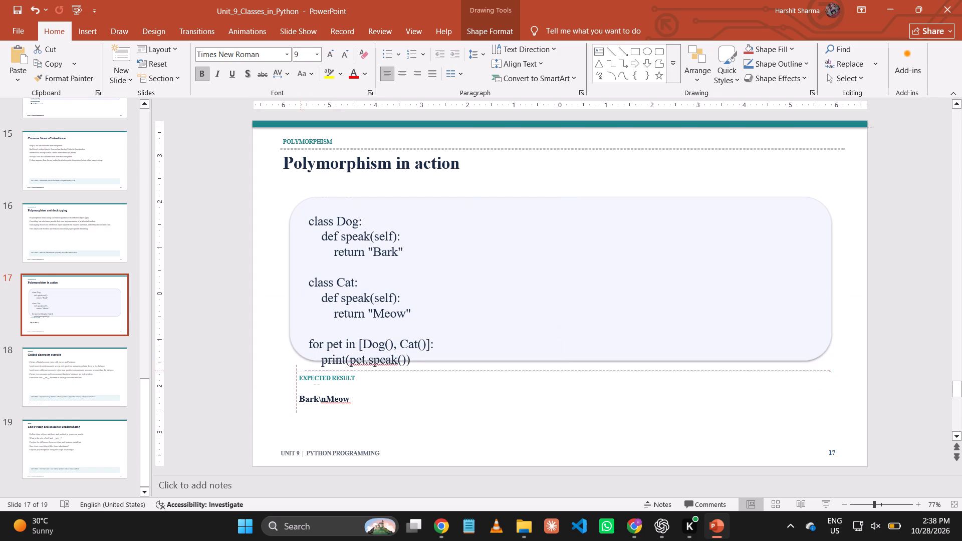
drag(301, 373, 301, 377)
Extend the rounded code background on slide 17 downward to enclose all the code, and save the presentation.
click(578, 314)
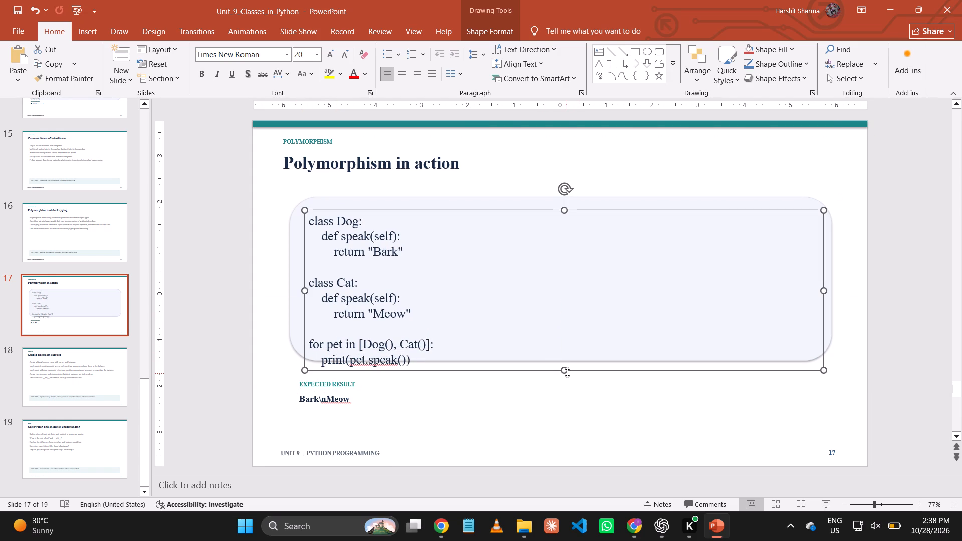
click(703, 202)
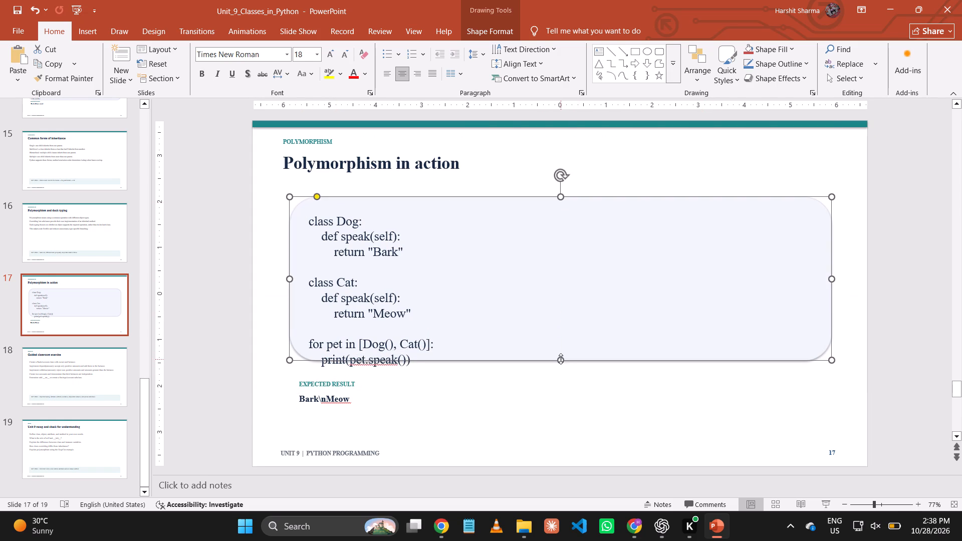
drag(561, 358, 562, 381)
click(541, 416)
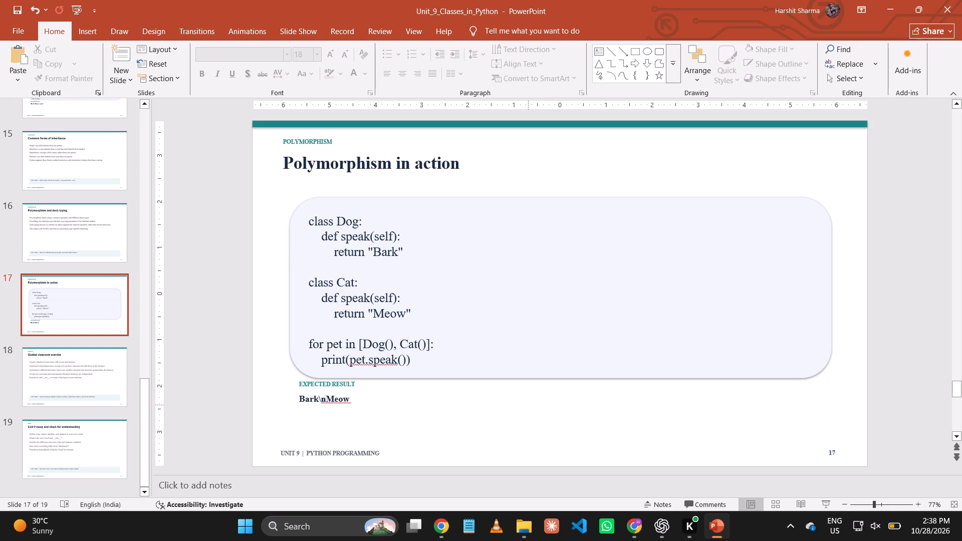
key(ctrl+s)
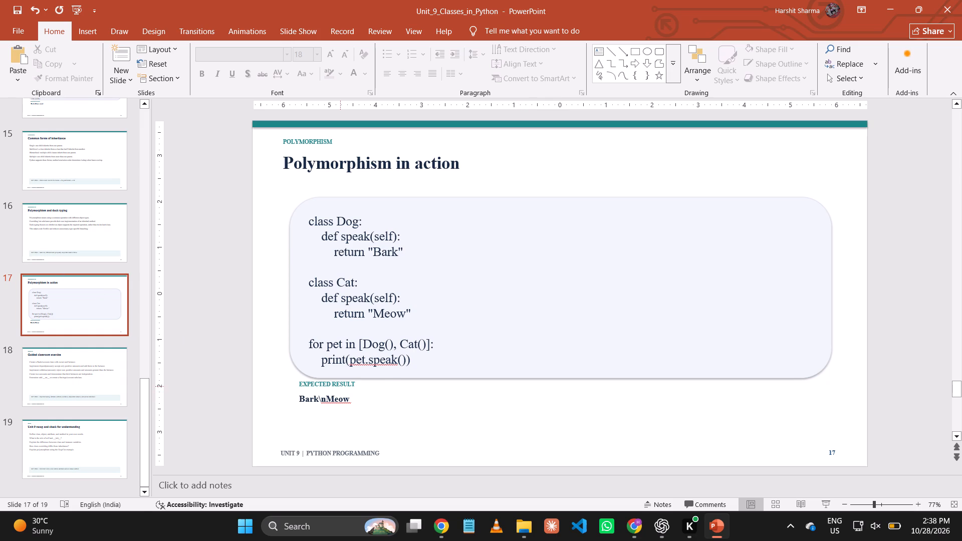
Enlarge the EXPECTED RESULT label on slide 17 to 14 pt.
click(340, 386)
key(ctrl+a)
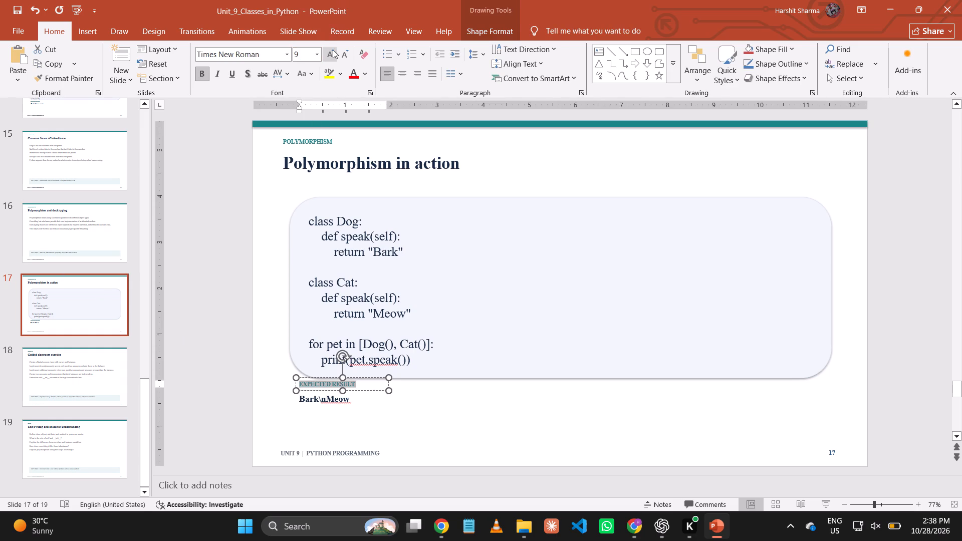
double_click(332, 50)
double_click(332, 50)
click(332, 50)
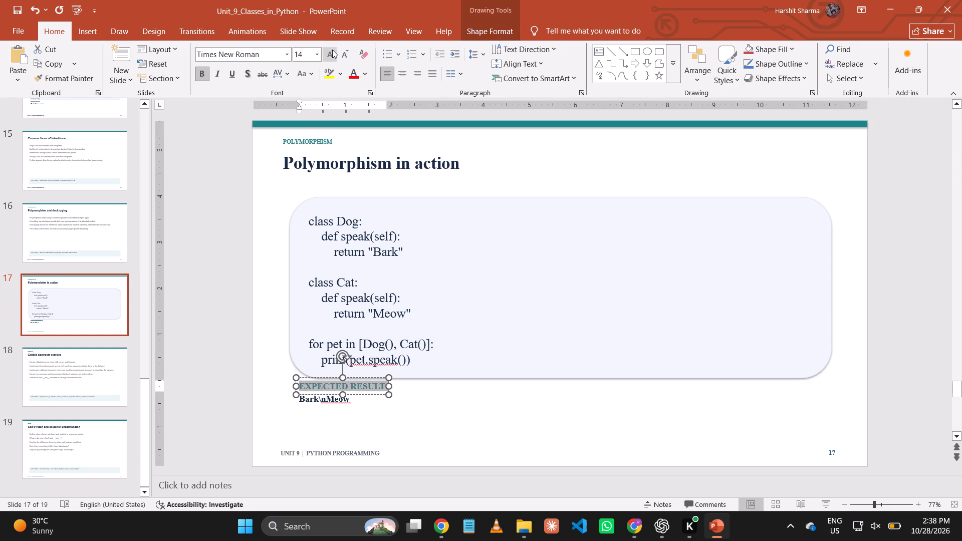
Enlarge the "Bark\nMeow" output text on slide 17 to 16 pt.
click(318, 405)
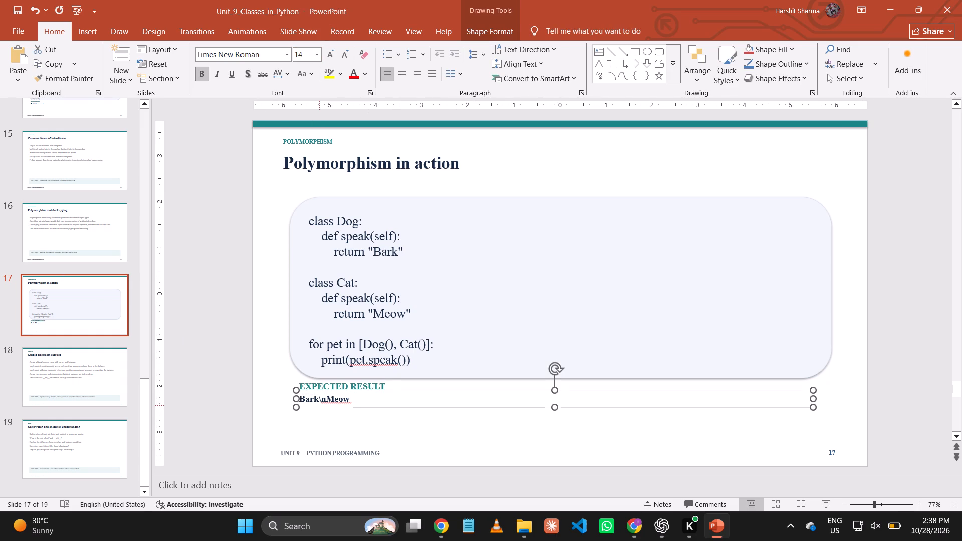
key(ctrl+a)
click(318, 403)
key(ctrl+a)
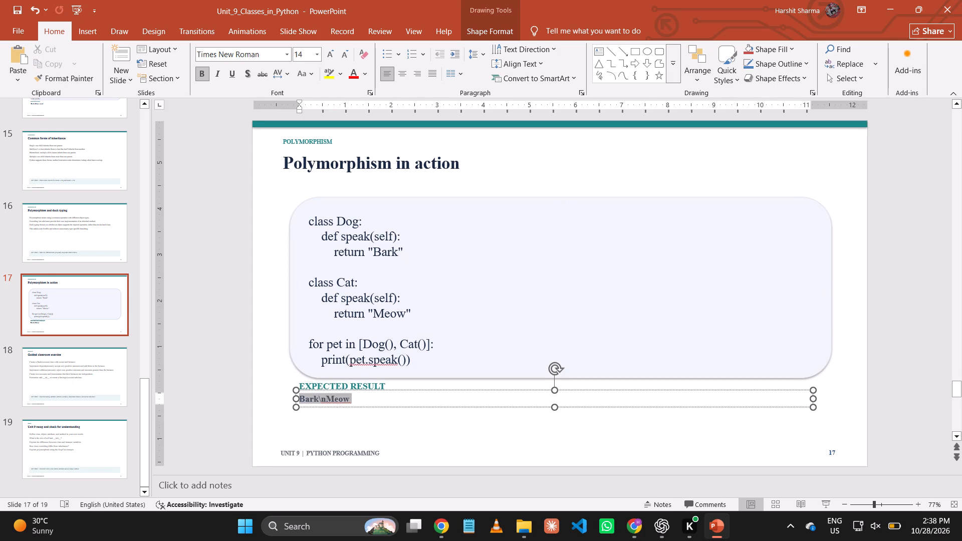
double_click(328, 52)
click(328, 52)
click(368, 436)
Set the body text of slide 16, "Polymorphism and duck typing", to 20 pt and save the presentation.
click(34, 215)
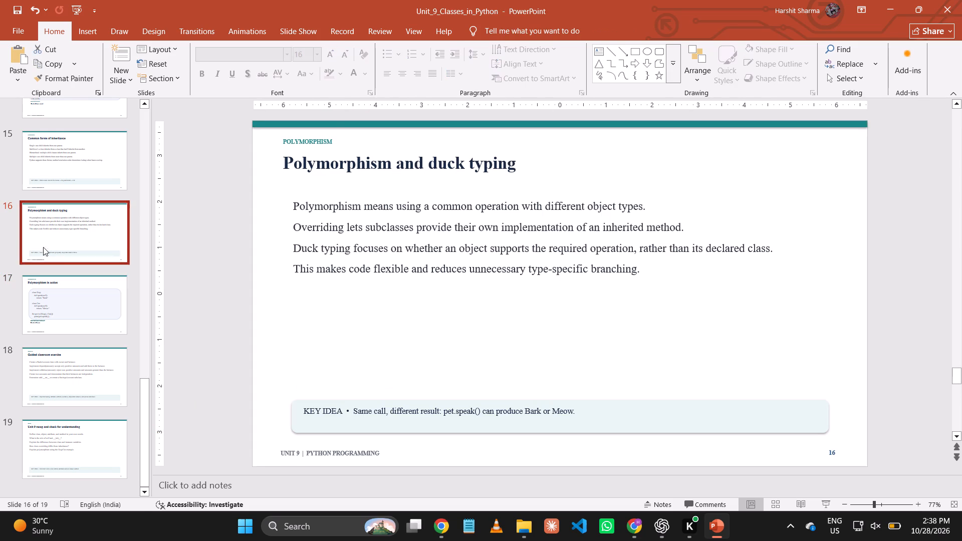
click(383, 263)
key(ctrl+a)
click(328, 55)
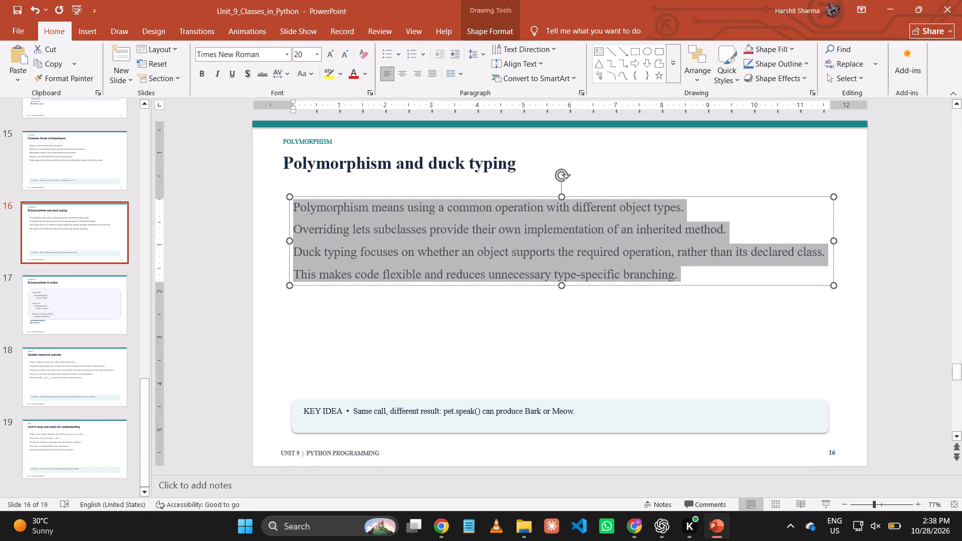
click(341, 349)
key(ctrl+a)
key(ctrl+s)
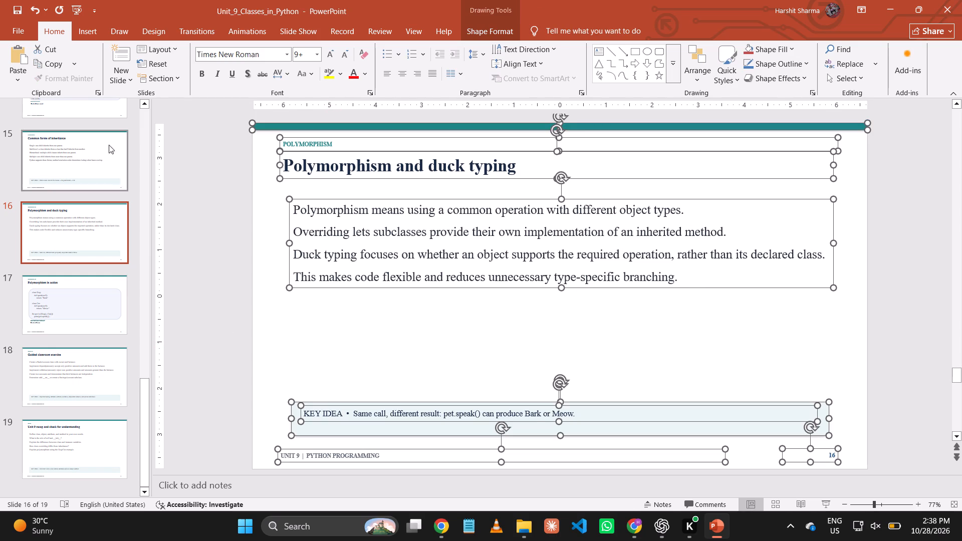
Set the body text of slide 15, "Common forms of inheritance", to 20 pt and save the presentation.
click(105, 137)
click(297, 217)
key(ctrl+s)
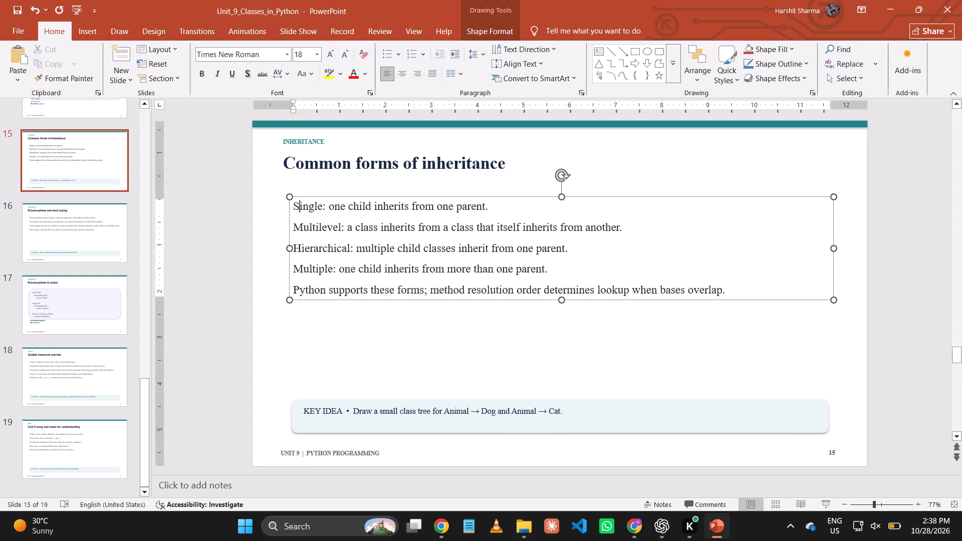
click(380, 241)
key(ctrl+a)
click(331, 48)
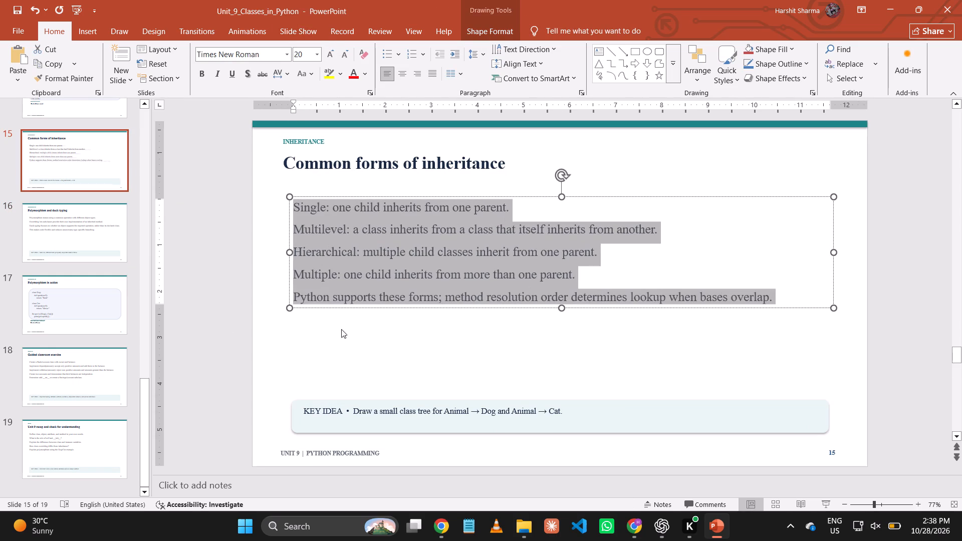
click(340, 355)
key(ctrl+s)
Move the "Bark\nSome sound" output and the EXPECTED RESULT label further below the code box on slide 14, "Overriding a method".
scroll(98, 188, up, 2)
click(98, 182)
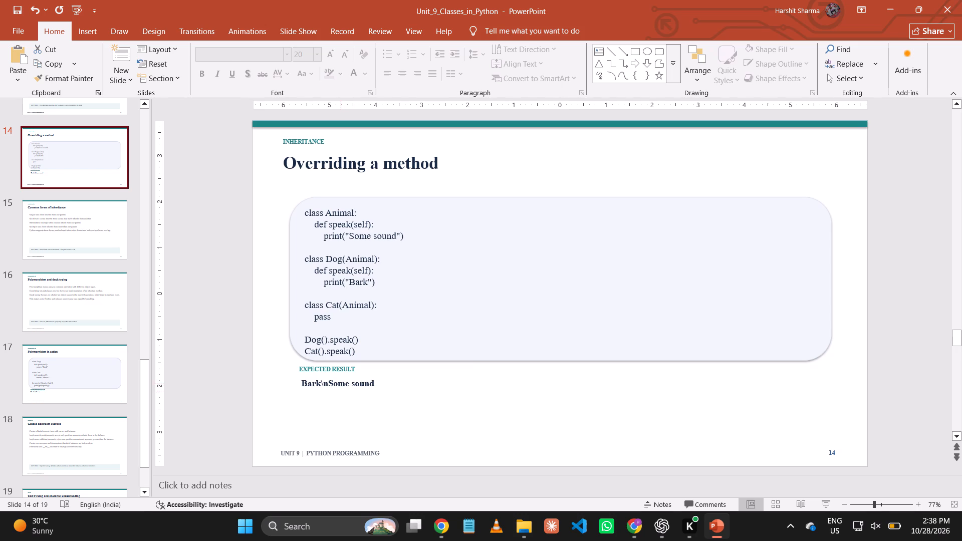
click(342, 383)
drag(361, 374, 354, 408)
click(349, 372)
drag(355, 362, 355, 396)
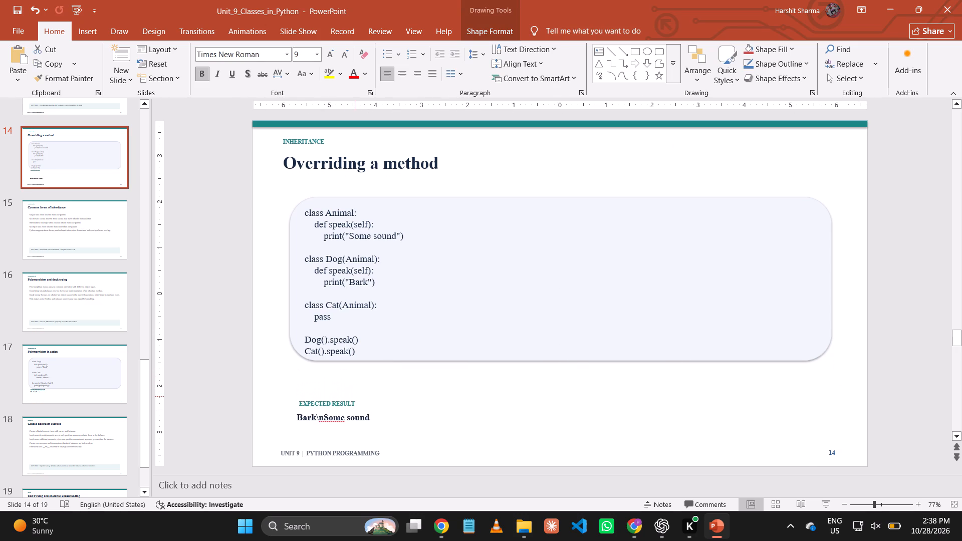
drag(355, 396, 356, 386)
Enlarge the EXPECTED RESULT label on slide 14 to 12 pt.
click(345, 392)
key(ctrl+a)
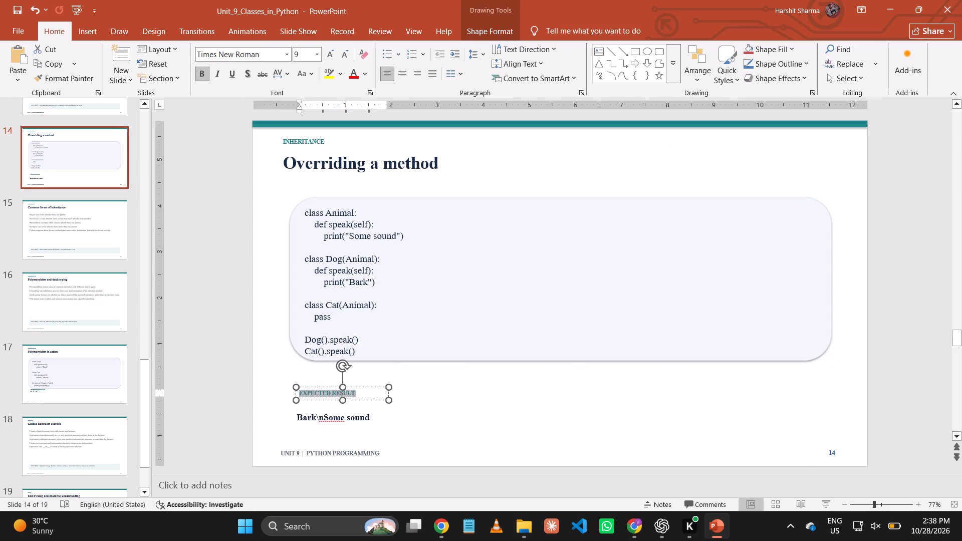
triple_click(330, 58)
click(329, 59)
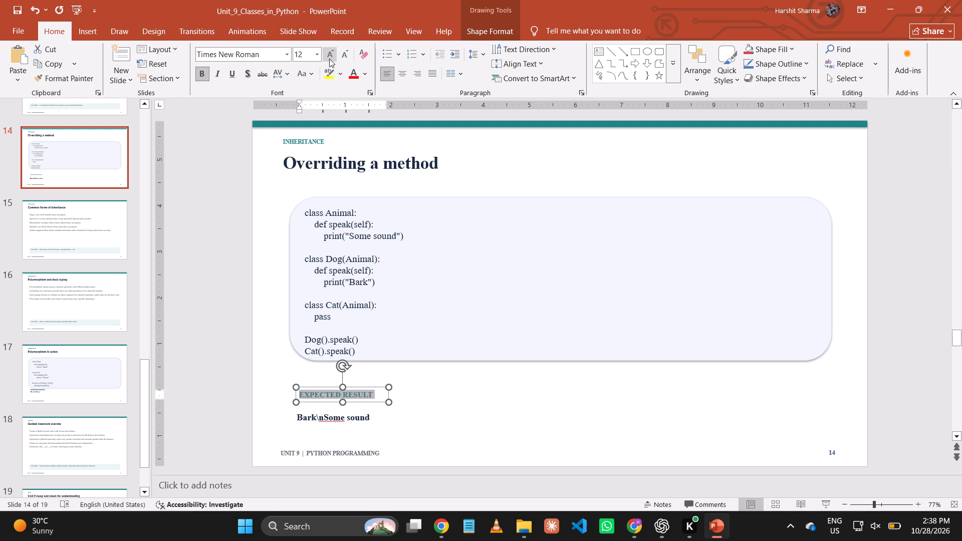
Enlarge the "Bark\nSome sound" output text on slide 14 to 16 pt.
click(315, 416)
key(ctrl+a)
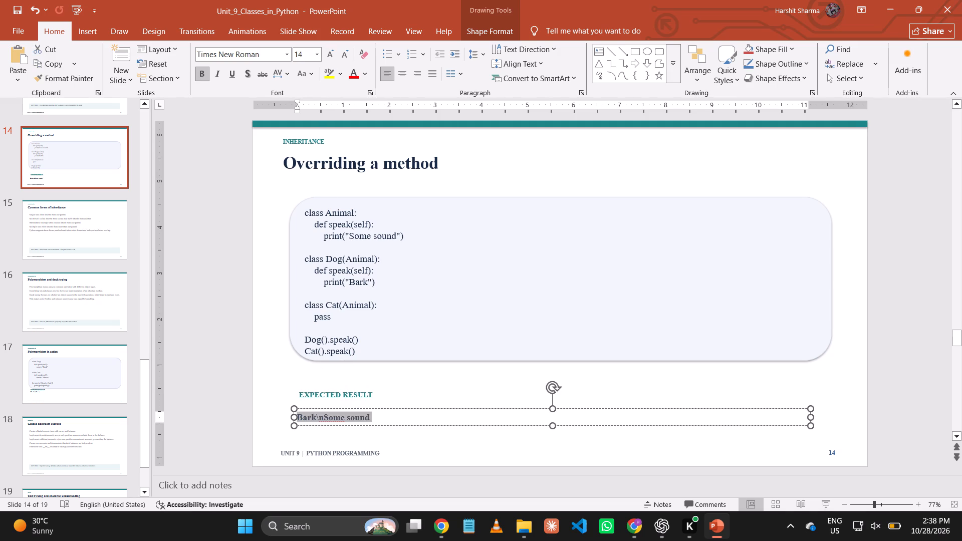
click(331, 53)
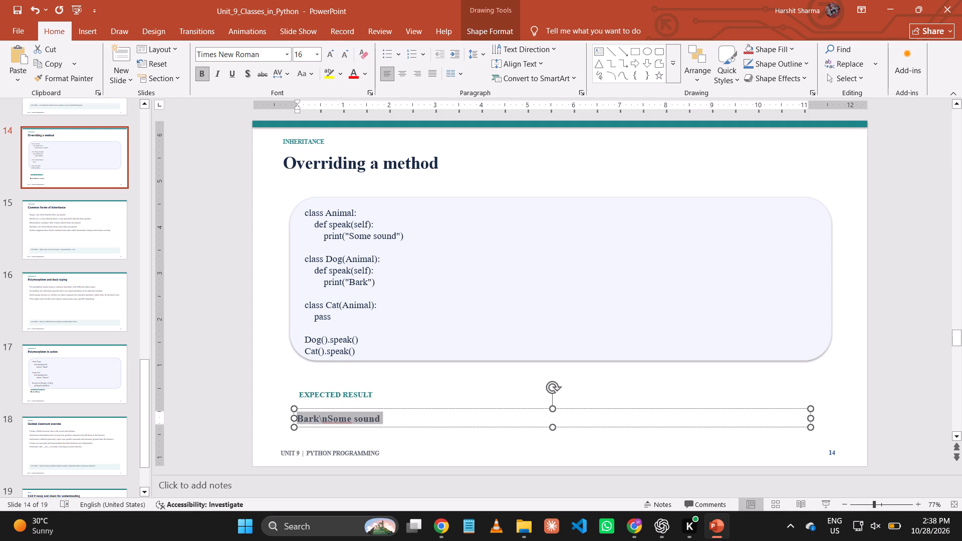
Save the presentation.
click(484, 457)
key(ctrl+s)
Set the code text on slide 14, "Overriding a method", to 17 pt.
click(374, 307)
key(ctrl+a)
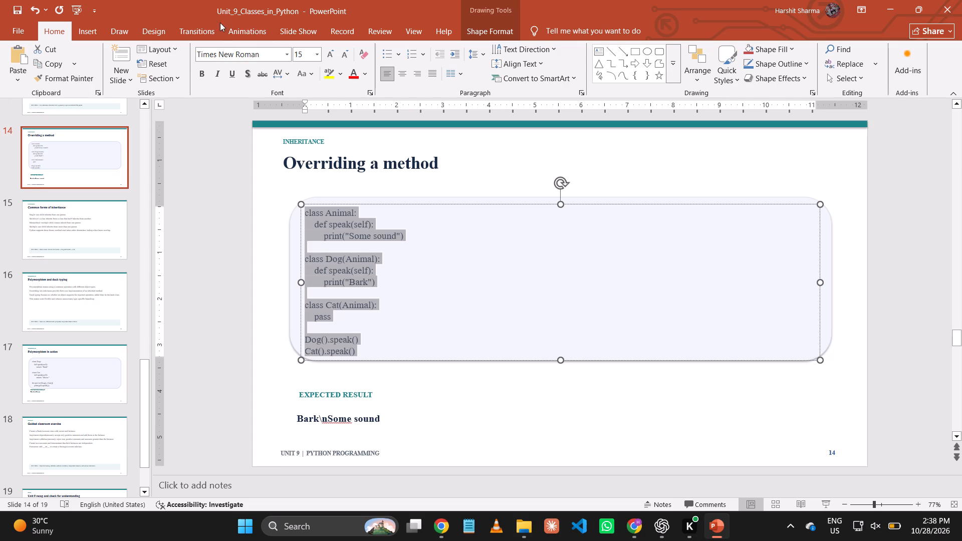
click(327, 48)
click(318, 51)
click(301, 167)
click(315, 64)
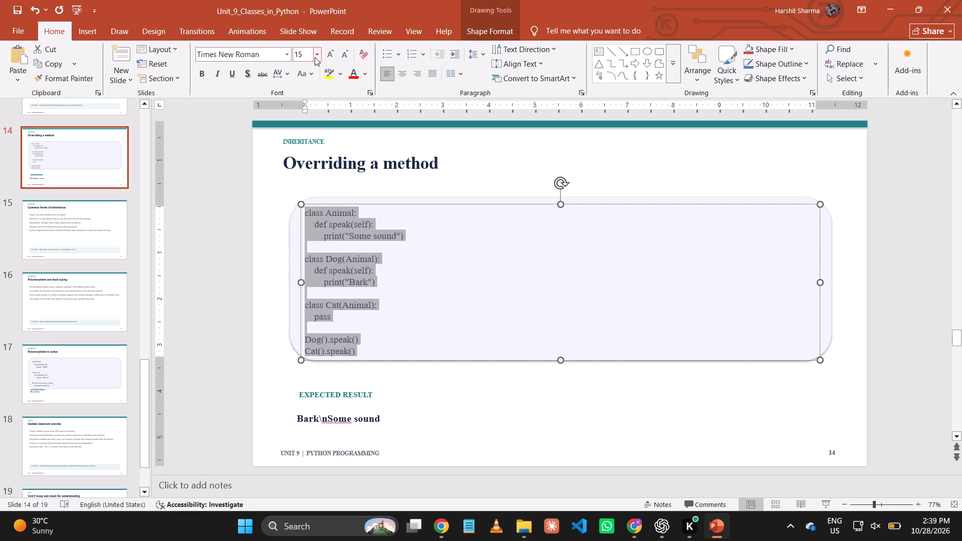
click(315, 56)
key(BackSpace)
text(18)
key(Return)
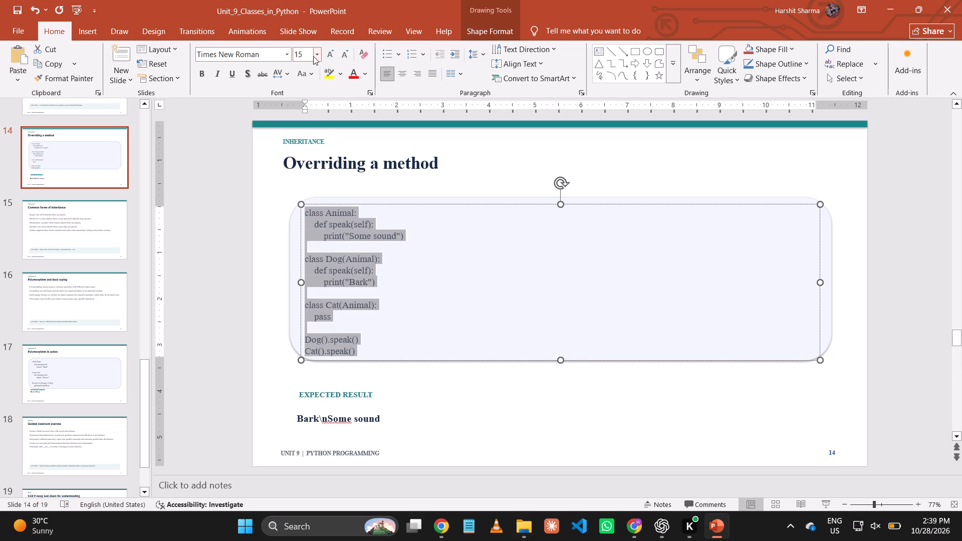
click(312, 55)
key(BackSpace)
text(17)
key(Return)
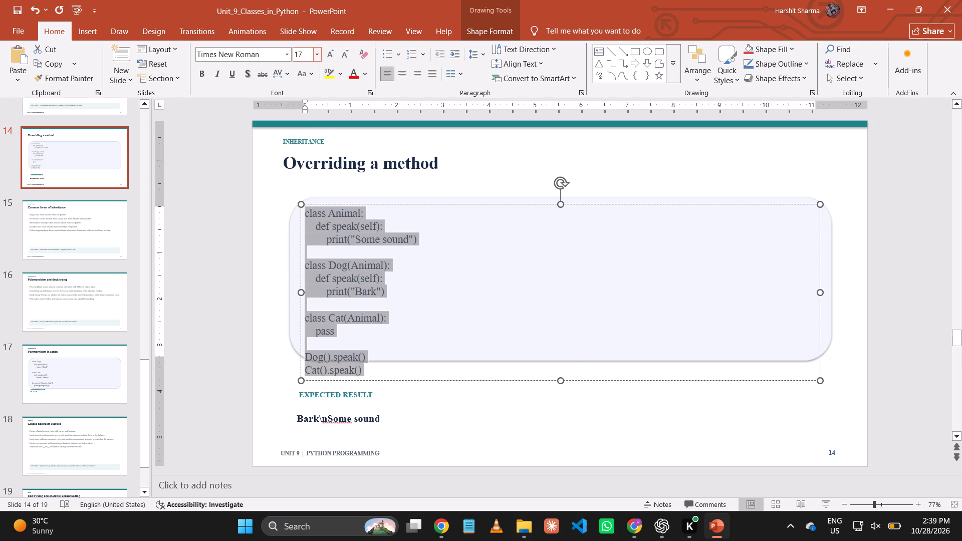
Stretch the rounded code box on slide 14 downward to enclose all the code lines, and save the presentation.
click(518, 429)
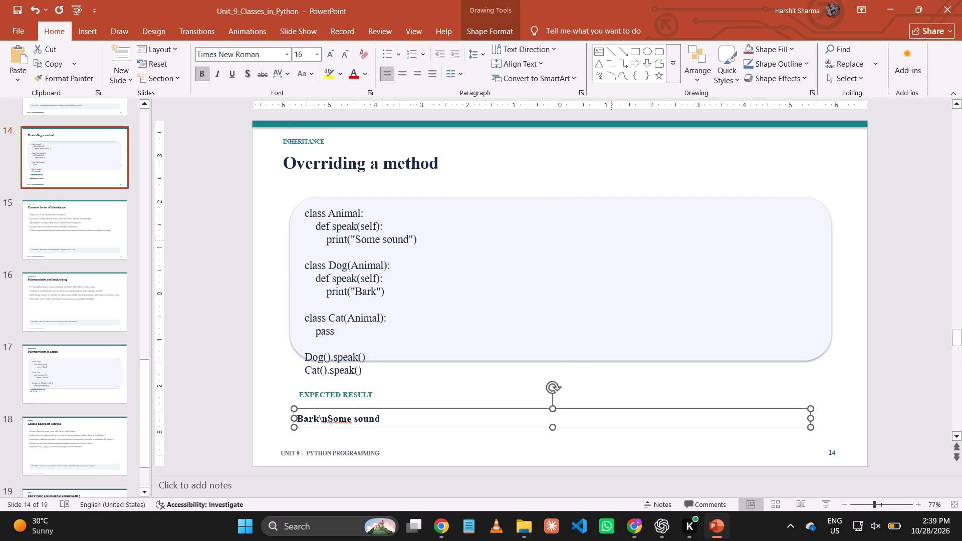
click(611, 227)
click(613, 194)
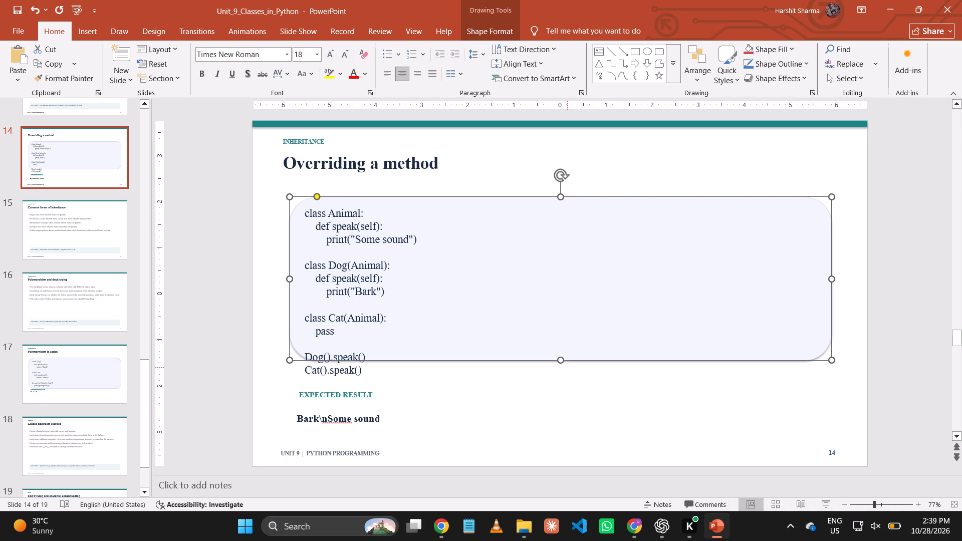
drag(562, 363, 562, 385)
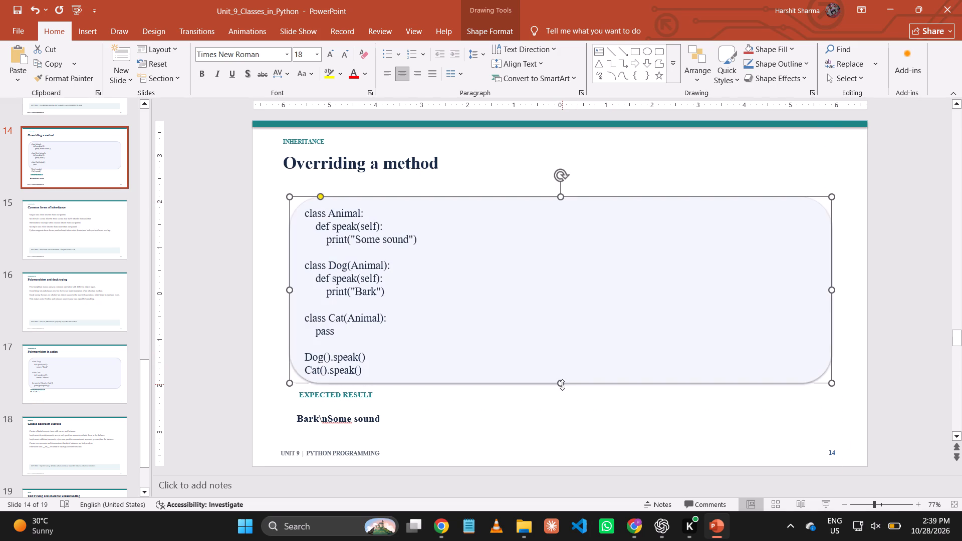
click(534, 437)
key(ctrl+s)
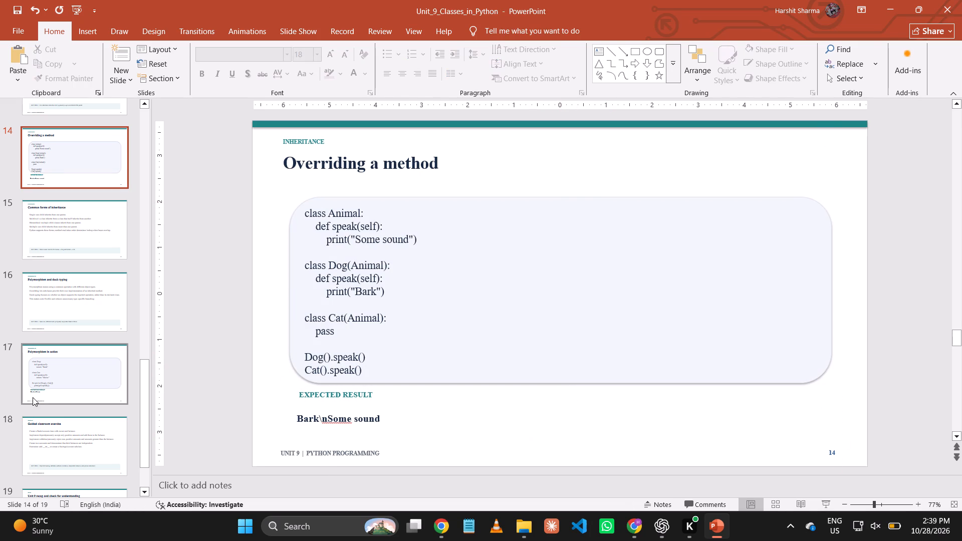
Enlarge the body text of slide 13, "Inheritance: parent and child classes", to 20 pt.
click(56, 304)
click(451, 269)
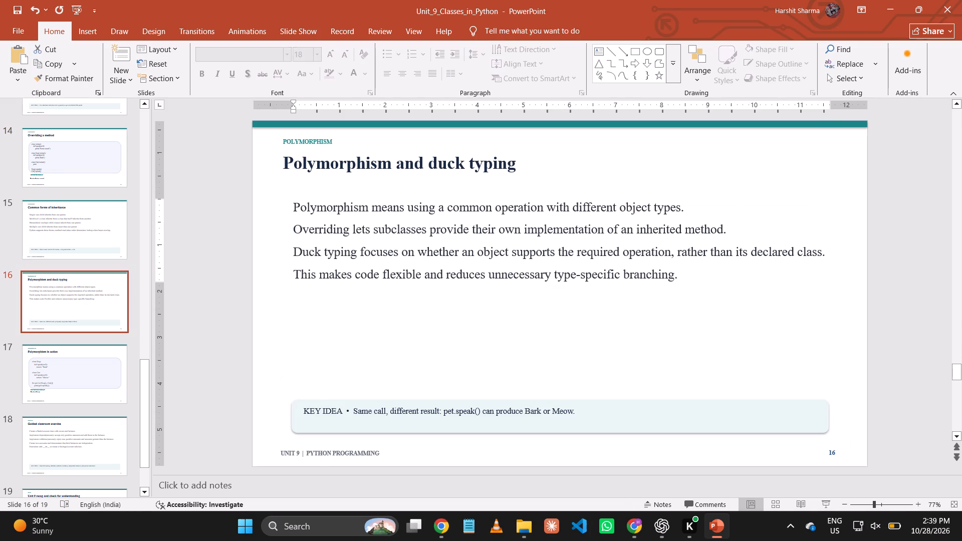
click(44, 221)
click(415, 236)
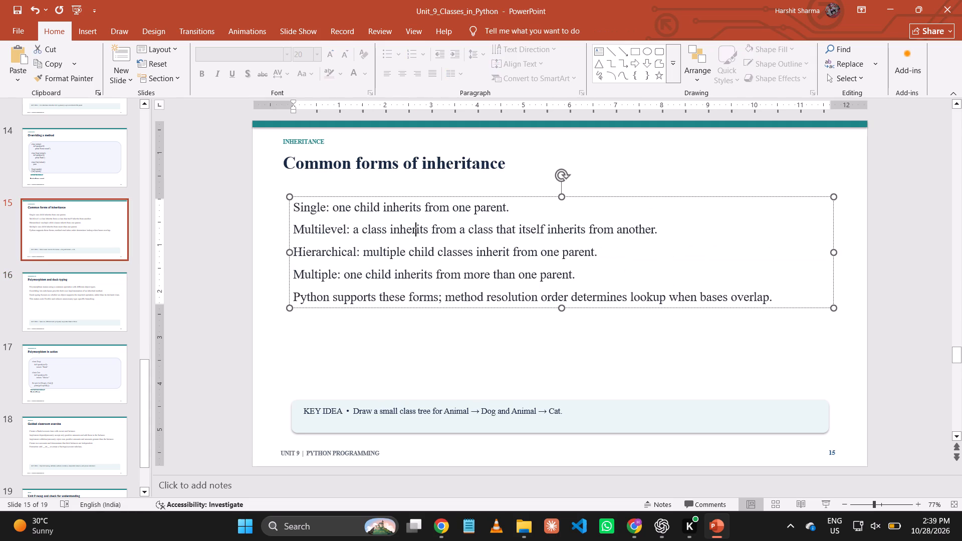
click(36, 155)
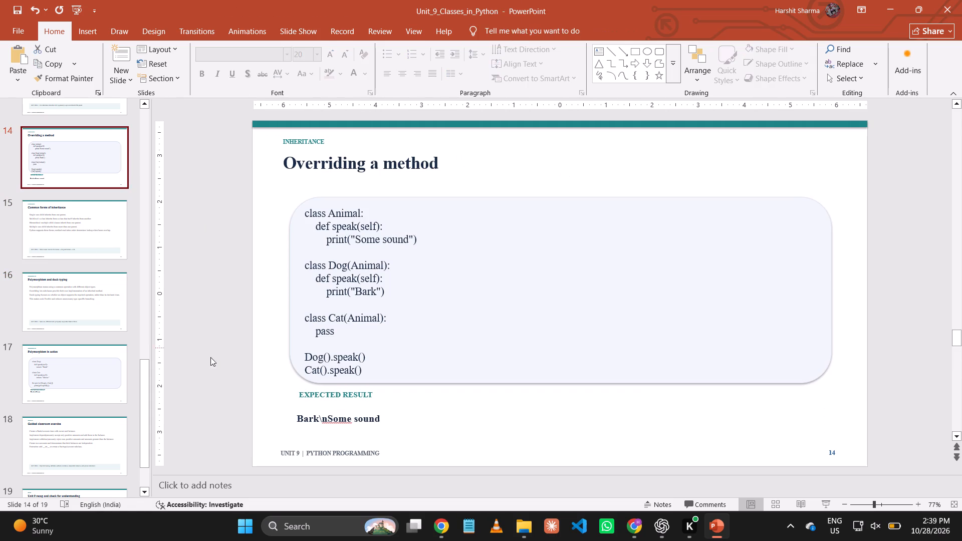
scroll(44, 139, up, 4)
click(53, 208)
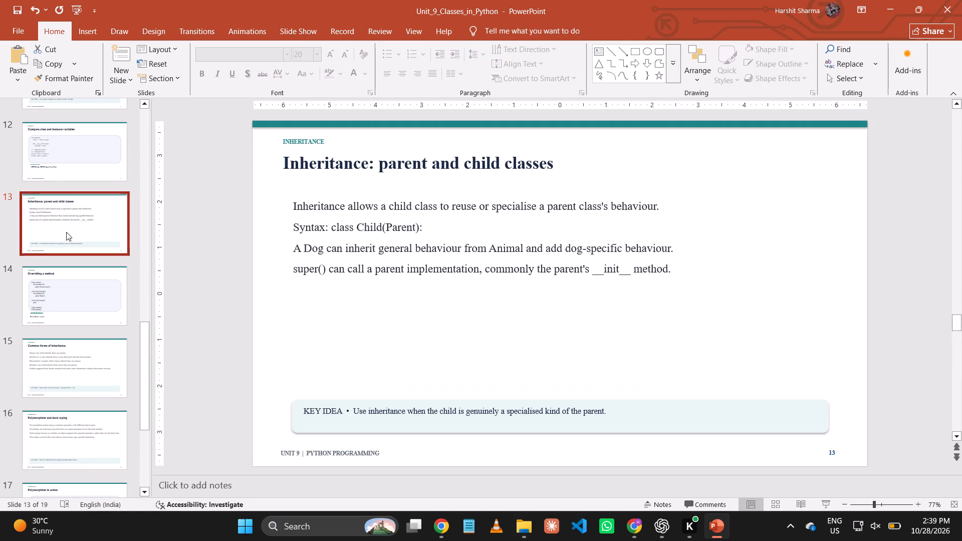
click(361, 266)
key(ctrl+a)
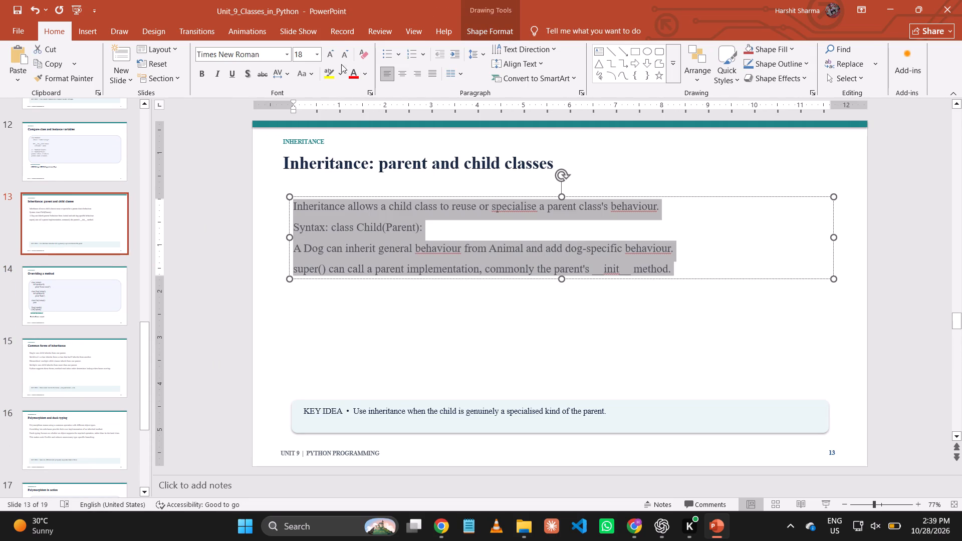
click(329, 51)
Set the code text on slide 12, "Compare class and instance variables", to 20 pt.
scroll(110, 174, up, 3)
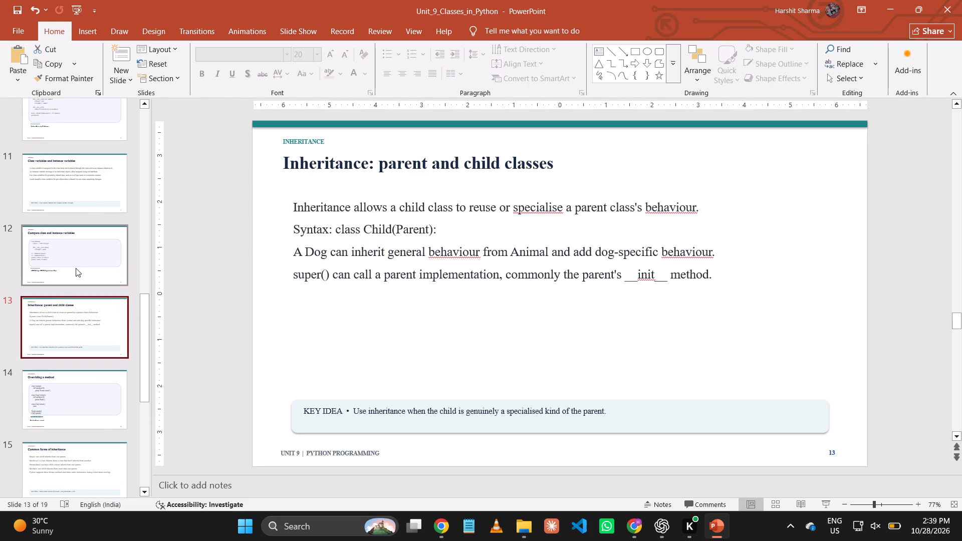
click(76, 268)
click(78, 364)
click(75, 332)
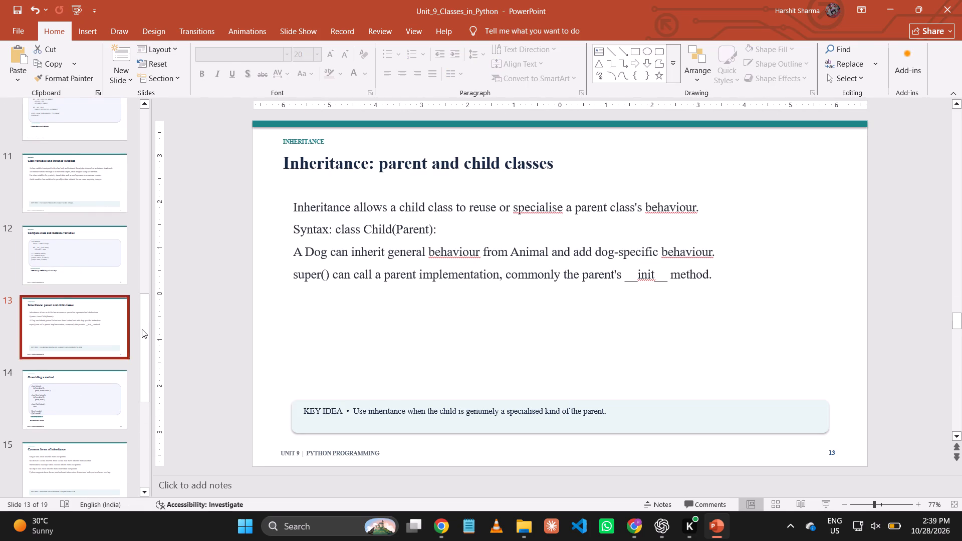
click(351, 258)
click(62, 247)
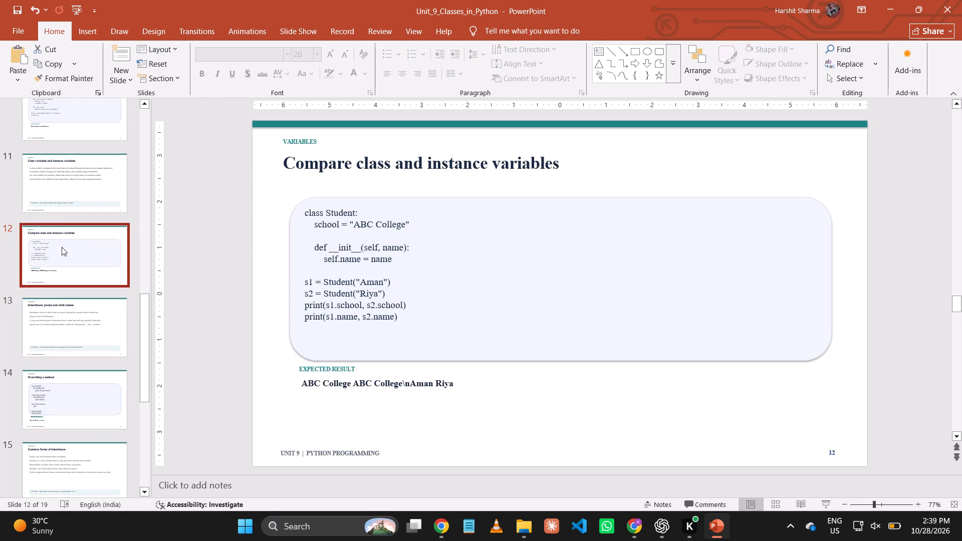
click(340, 292)
key(ctrl+a)
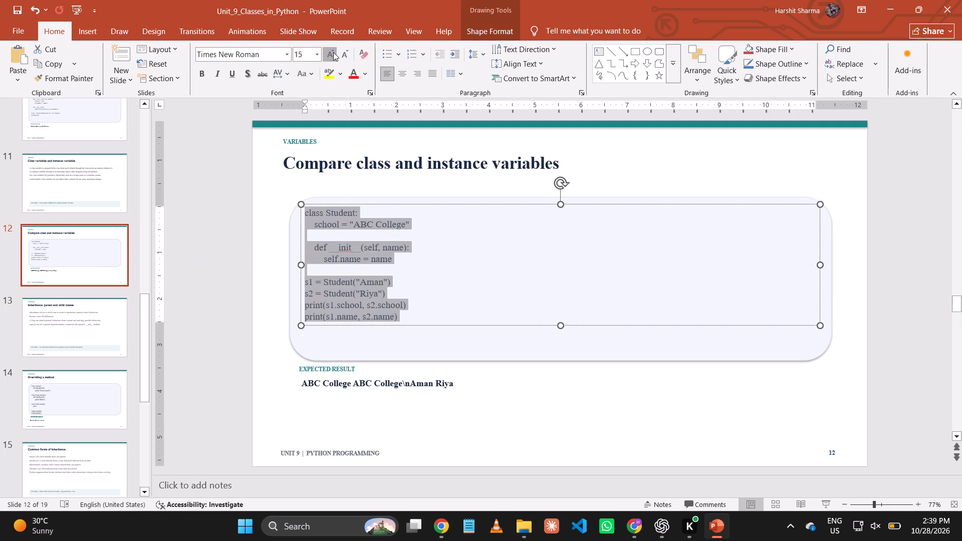
click(333, 52)
click(317, 56)
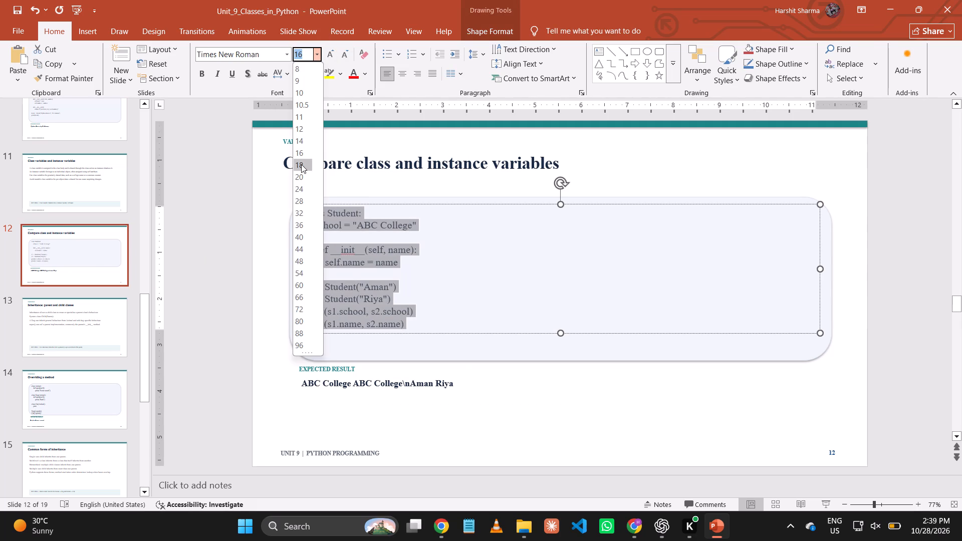
click(301, 178)
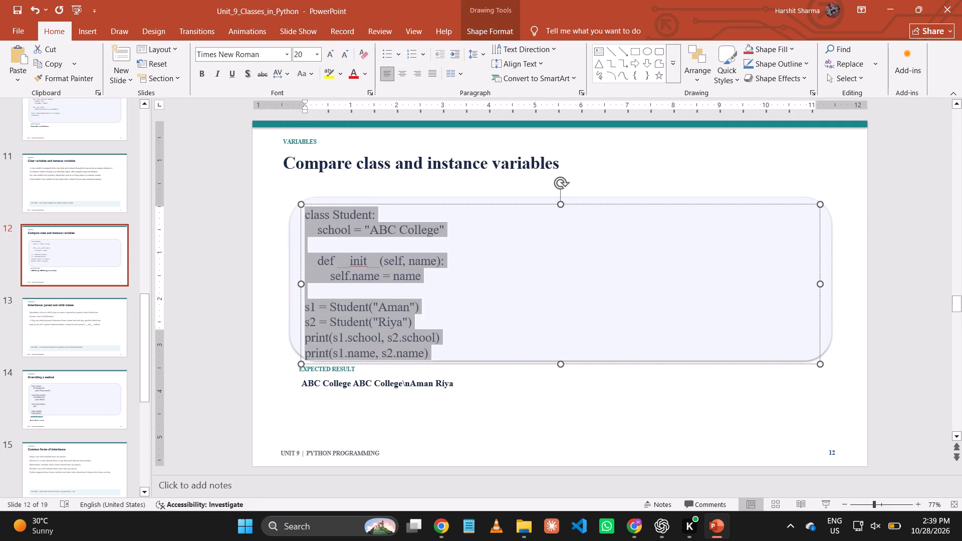
click(594, 359)
Move the "ABC College ABC College\nAman Riya" output and the EXPECTED RESULT label further below the code box on slide 12.
click(348, 380)
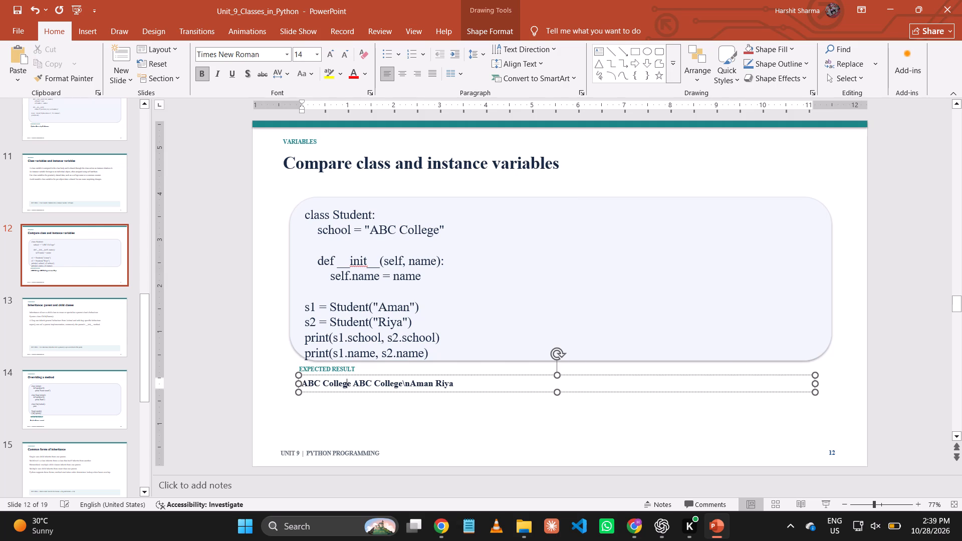
drag(387, 374, 383, 398)
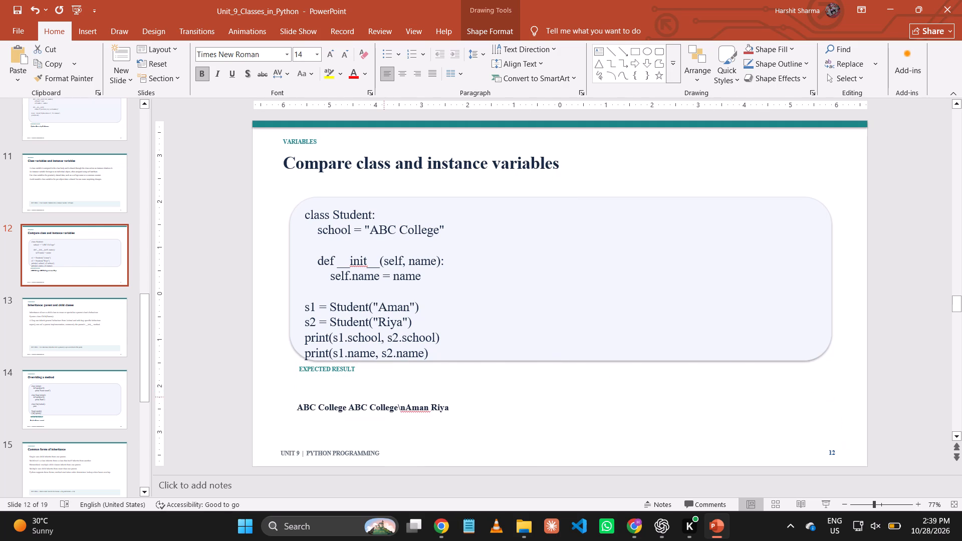
drag(383, 398, 382, 398)
click(346, 367)
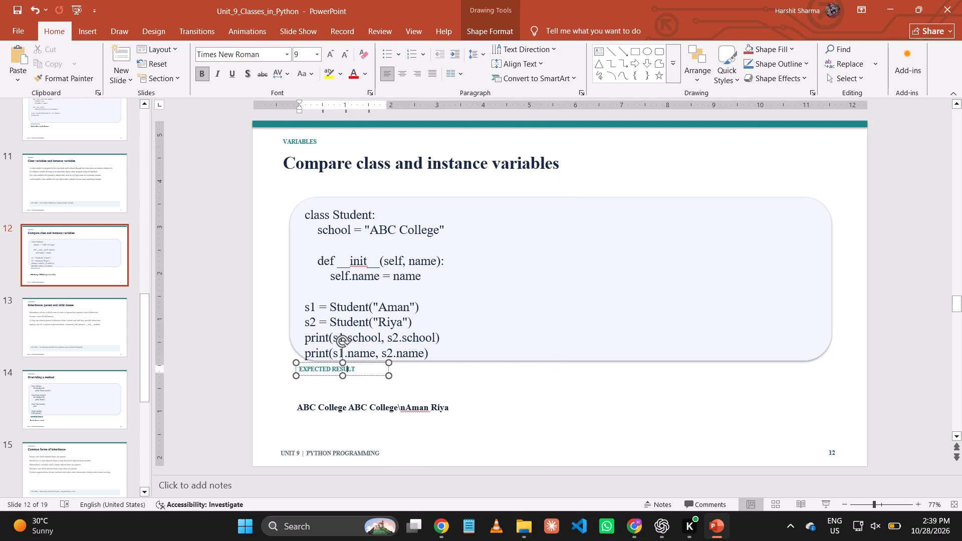
drag(354, 362, 355, 385)
click(347, 428)
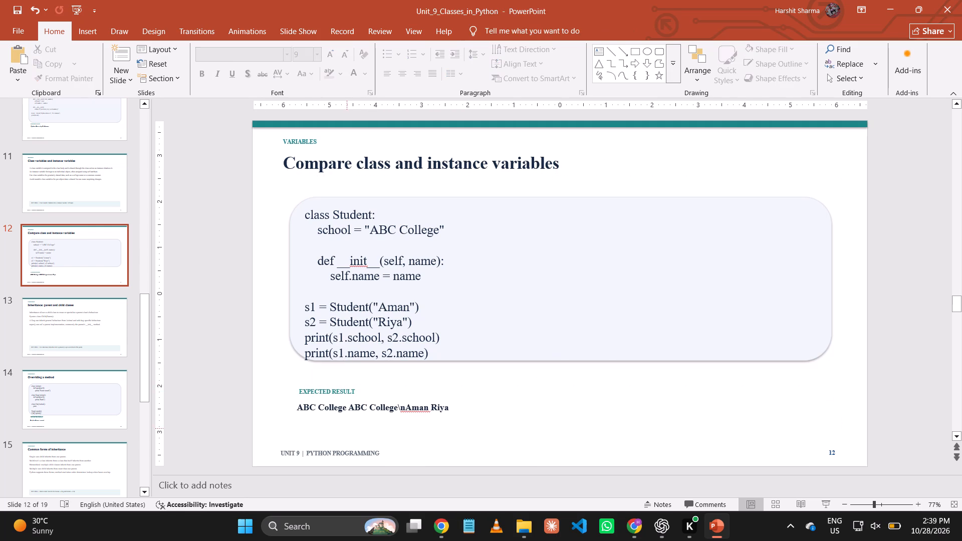
Enlarge the EXPECTED RESULT label on slide 12 to 12 pt.
click(342, 392)
key(ctrl+a)
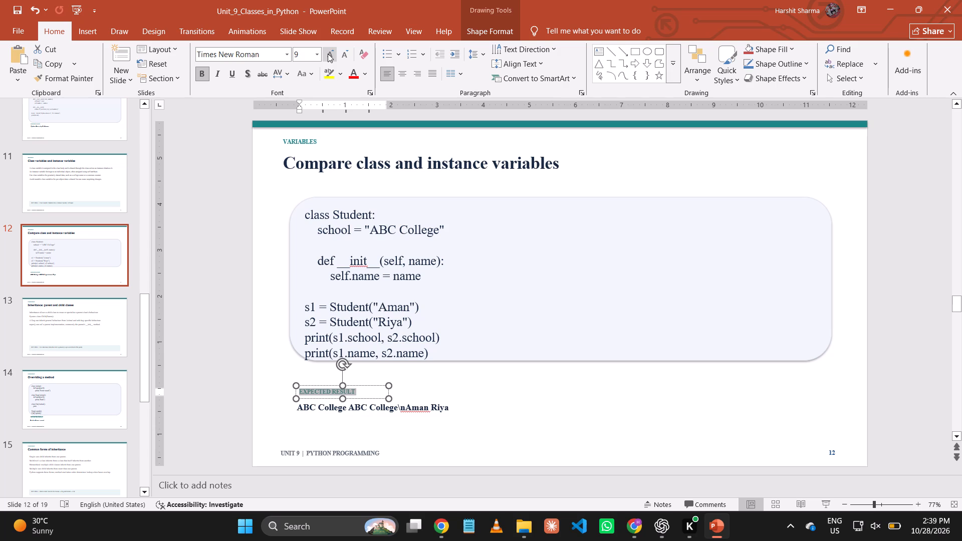
double_click(328, 54)
click(334, 57)
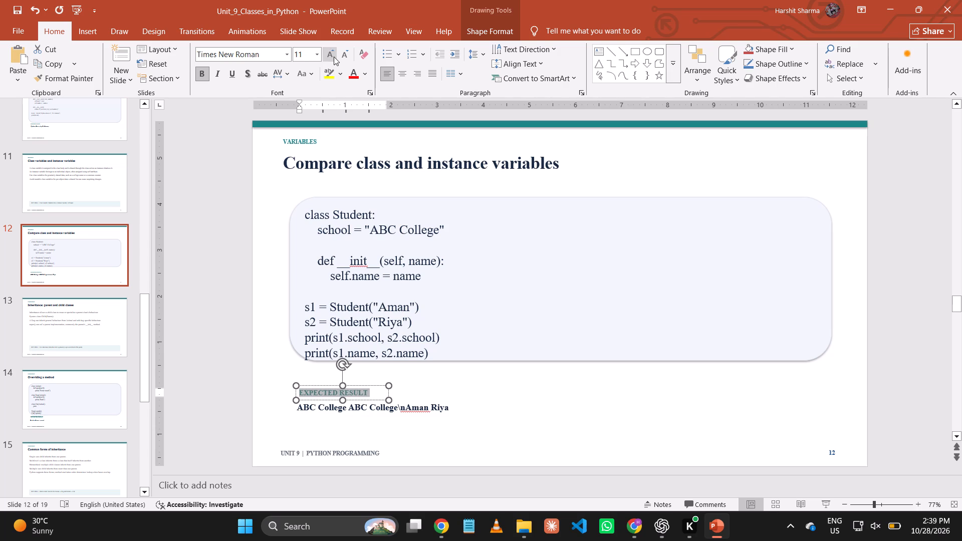
click(334, 57)
Enlarge the "ABC College ABC College\nAman Riya" output text on slide 12 to 16 pt.
click(321, 410)
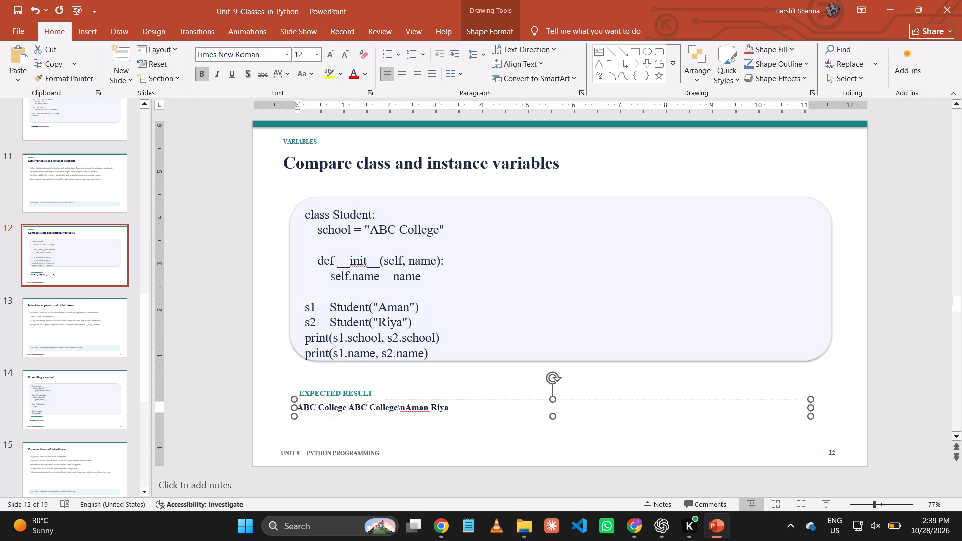
key(ctrl+a)
click(324, 53)
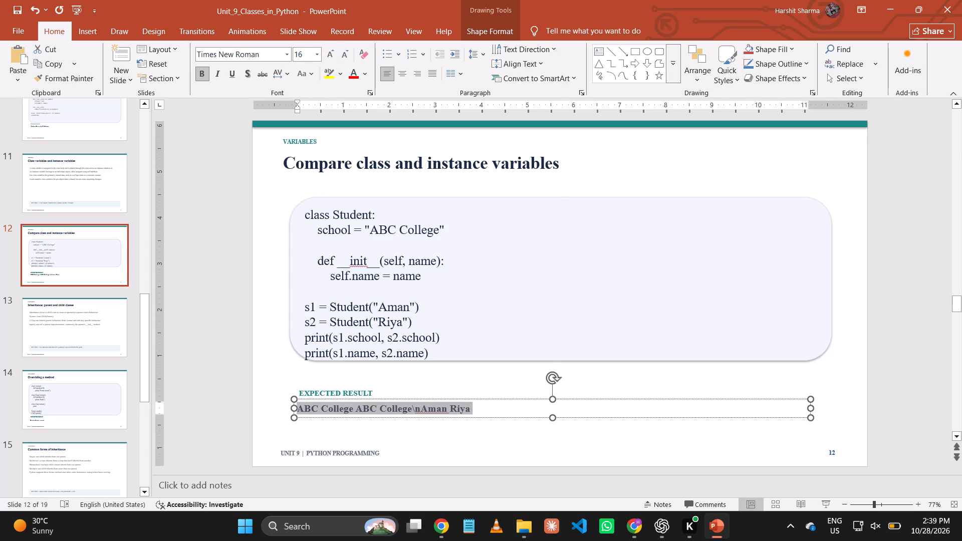
click(382, 286)
key(ctrl+a)
click(358, 158)
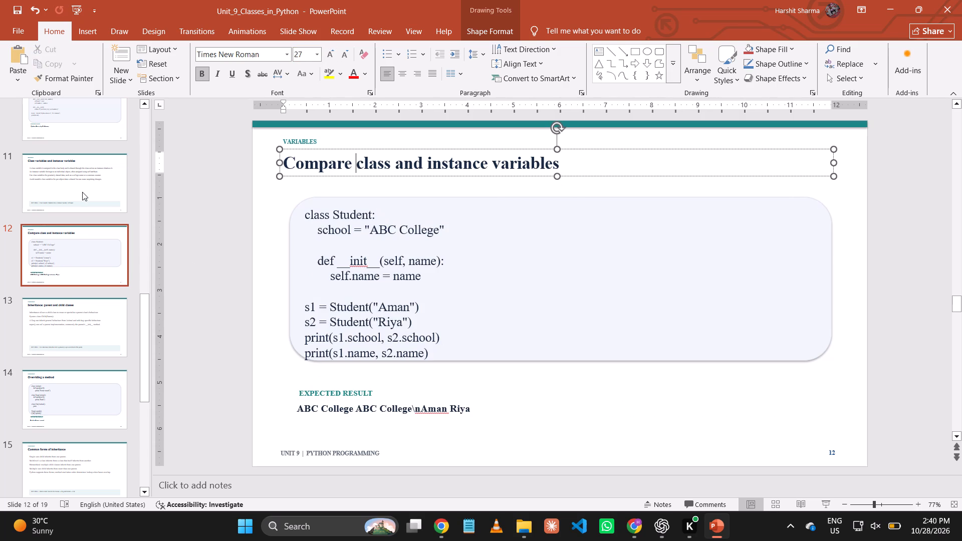
Enlarge the body text of slide 11, "Class variables and instance variables", to 20 pt.
click(83, 190)
click(355, 270)
key(ctrl+a)
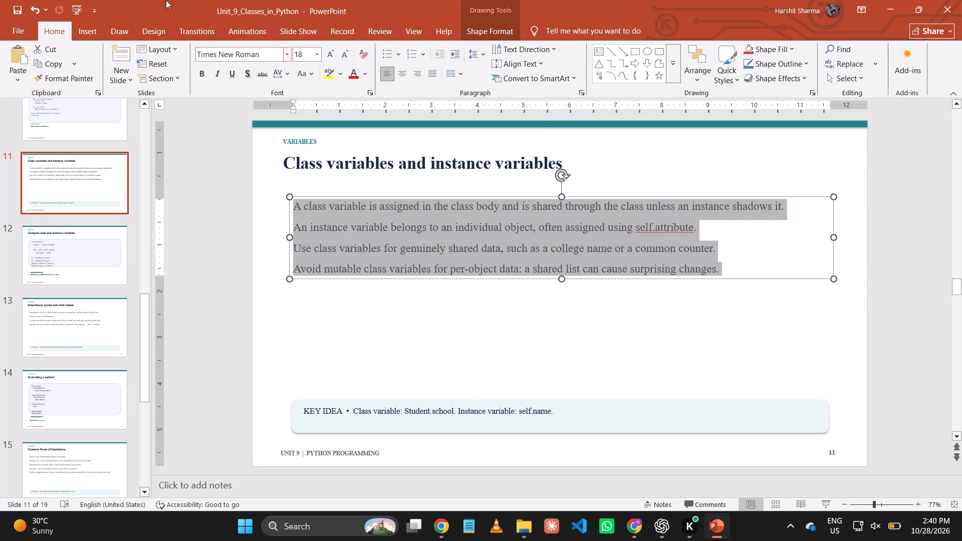
click(326, 57)
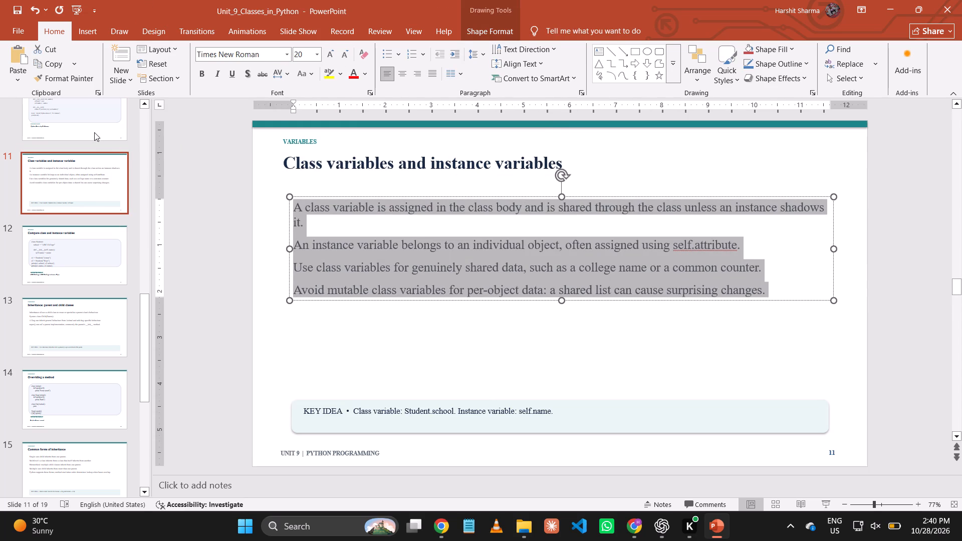
Set the code text on slide 10, "Use __str__ to make objects readable", to 20 pt.
click(96, 124)
click(345, 275)
key(ctrl+a)
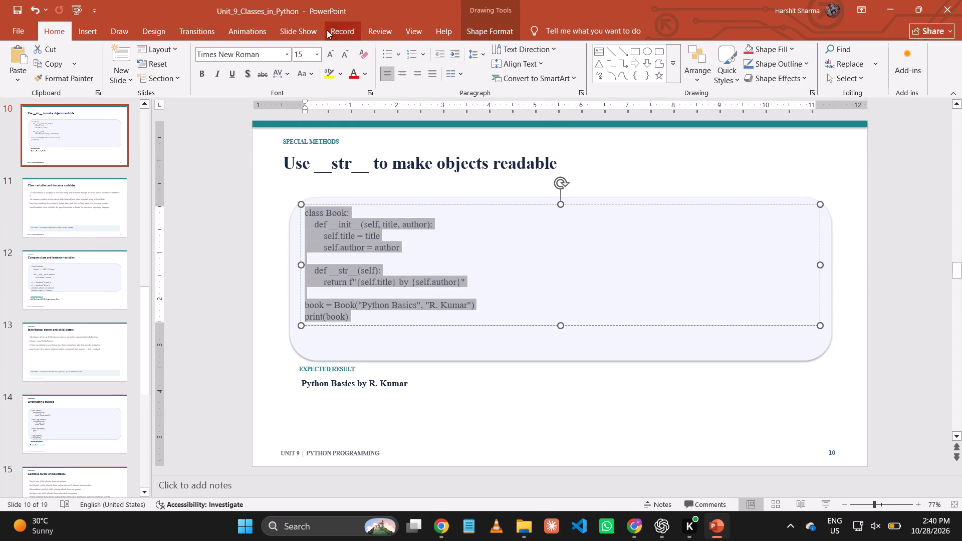
click(318, 50)
click(300, 176)
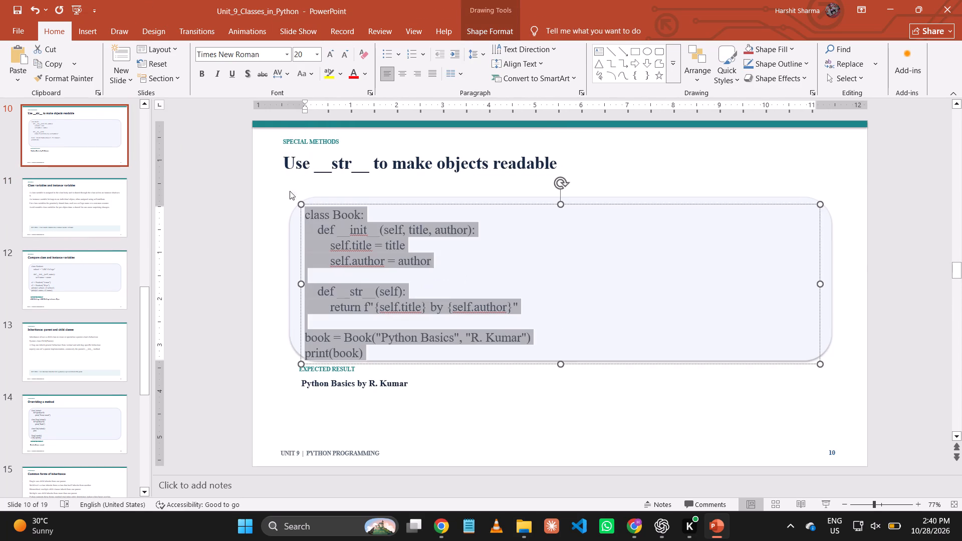
click(259, 230)
Move the "Python Basics by R. Kumar" output and the EXPECTED RESULT label on slide 10 down, clear of the code box.
click(337, 379)
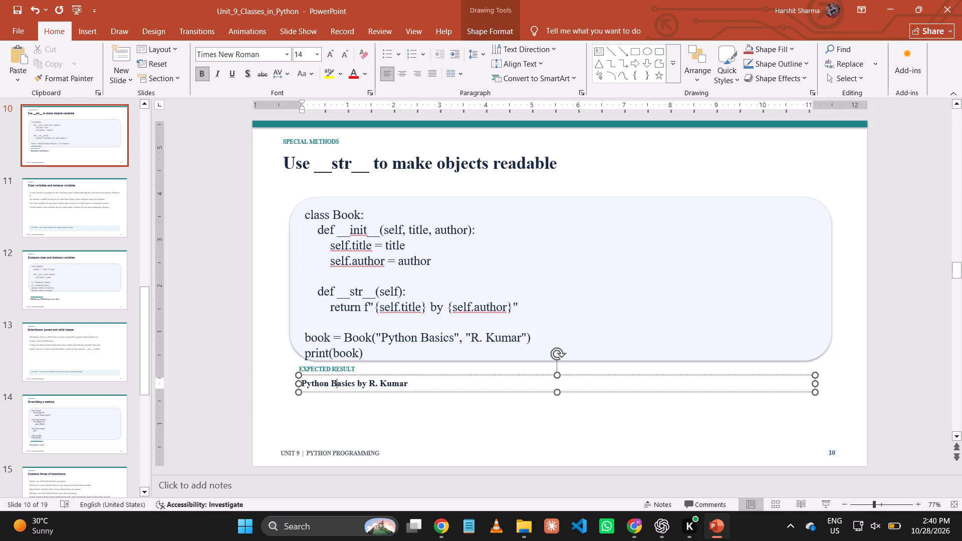
drag(368, 375, 363, 418)
click(325, 367)
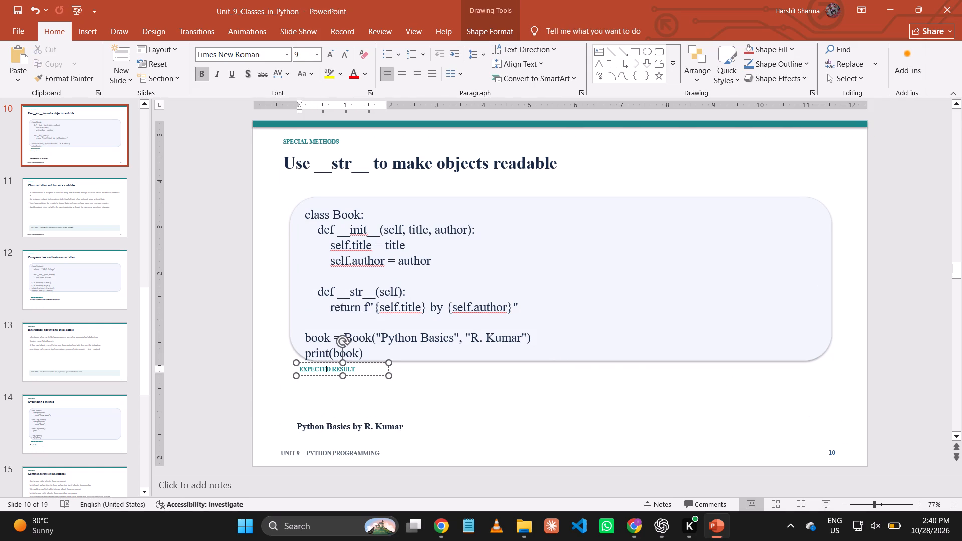
drag(332, 361, 334, 398)
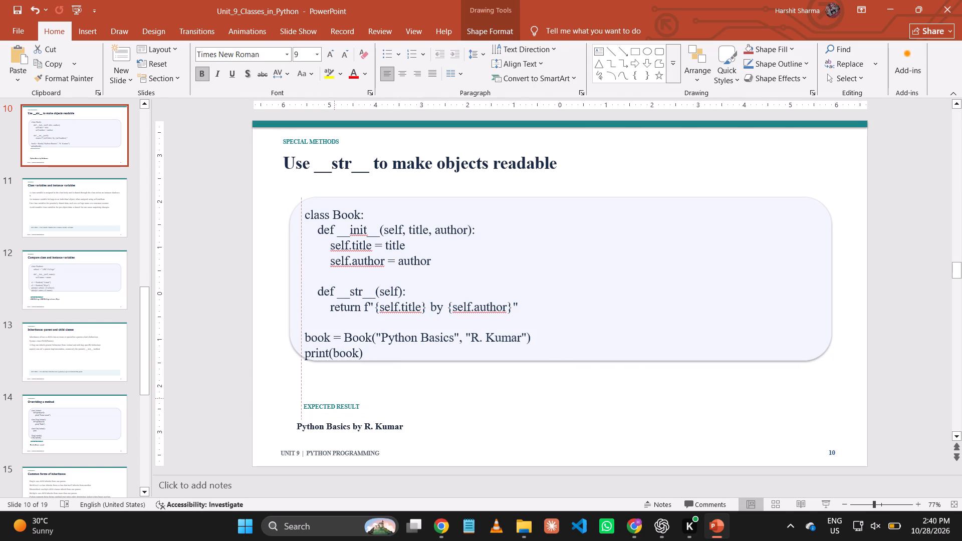
drag(334, 398, 333, 398)
Enlarge the EXPECTED RESULT label on slide 10 to 14 pt.
click(331, 400)
key(ctrl+a)
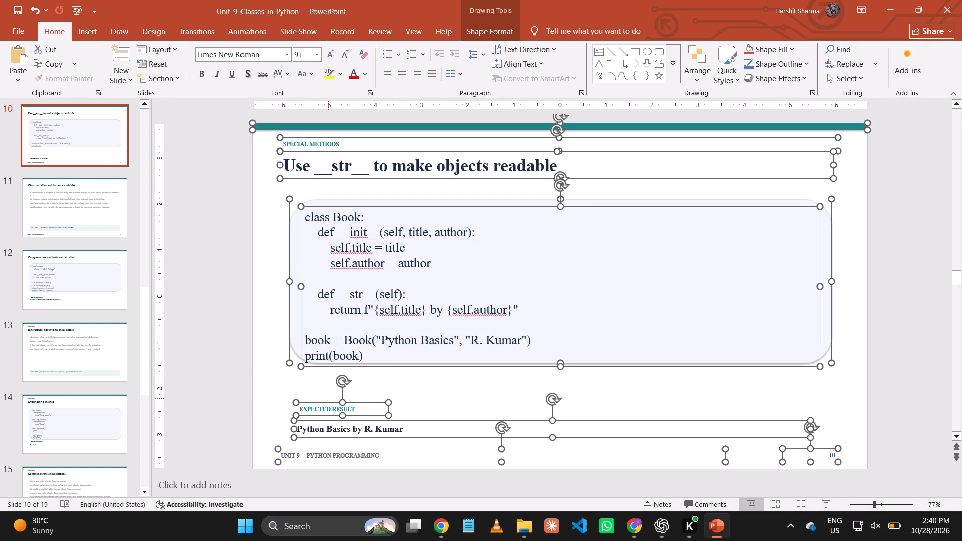
click(320, 409)
key(ctrl+a)
triple_click(330, 51)
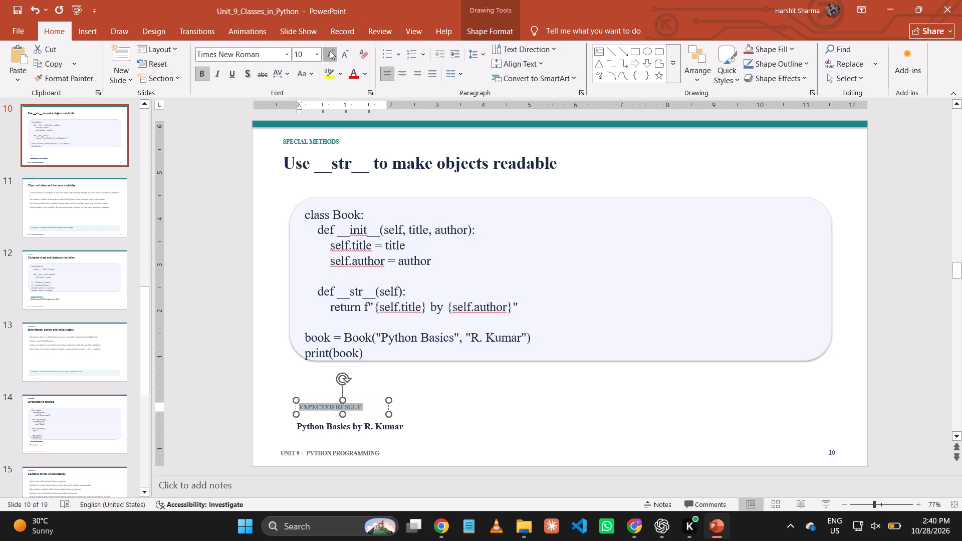
double_click(329, 49)
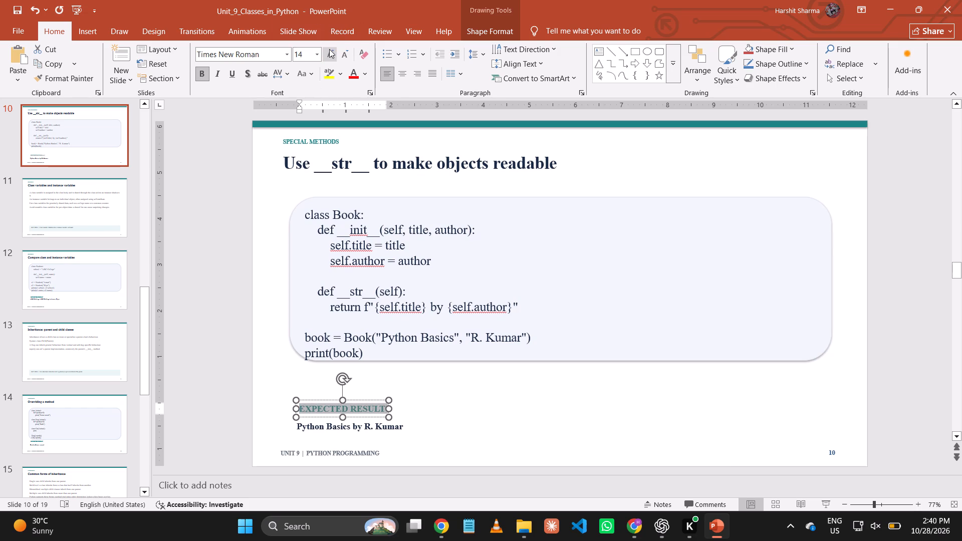
click(316, 426)
key(ctrl+a)
double_click(332, 50)
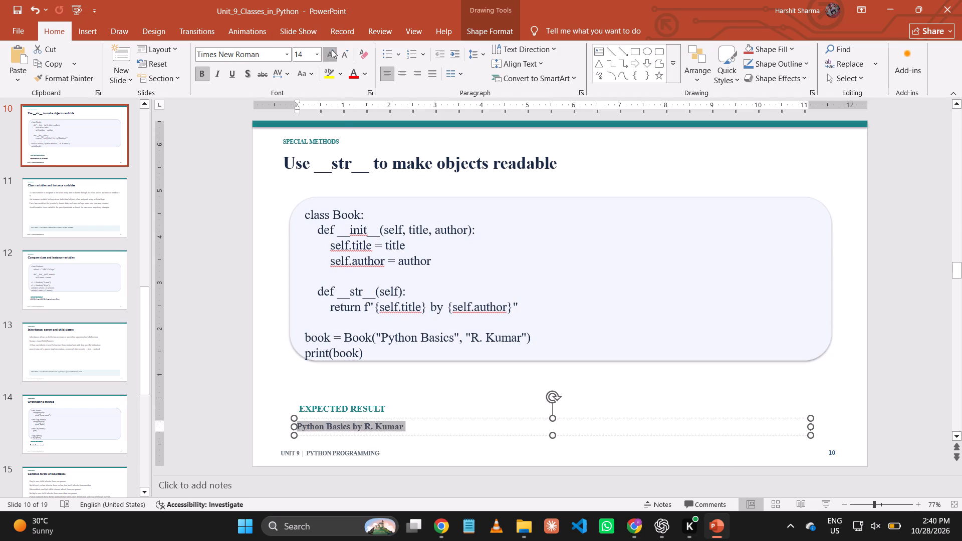
click(333, 57)
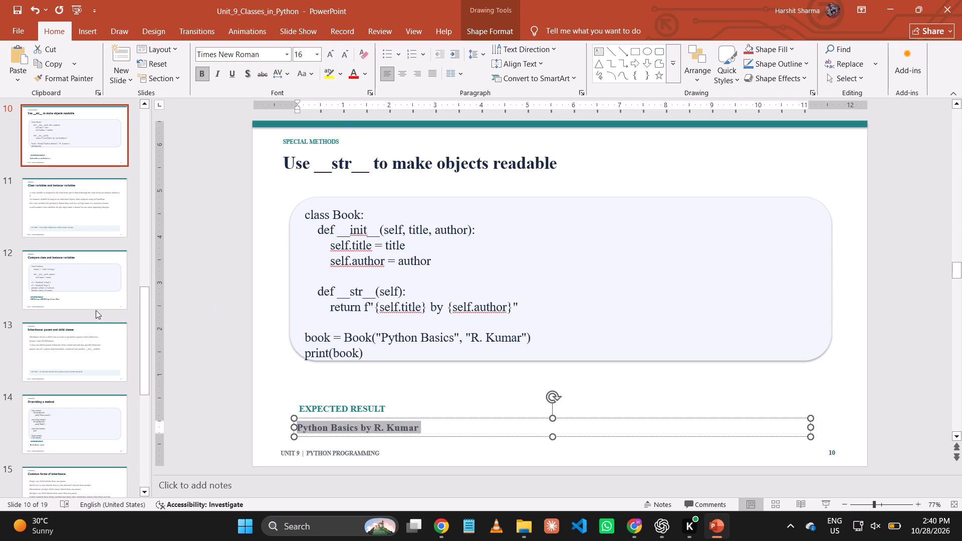
click(282, 319)
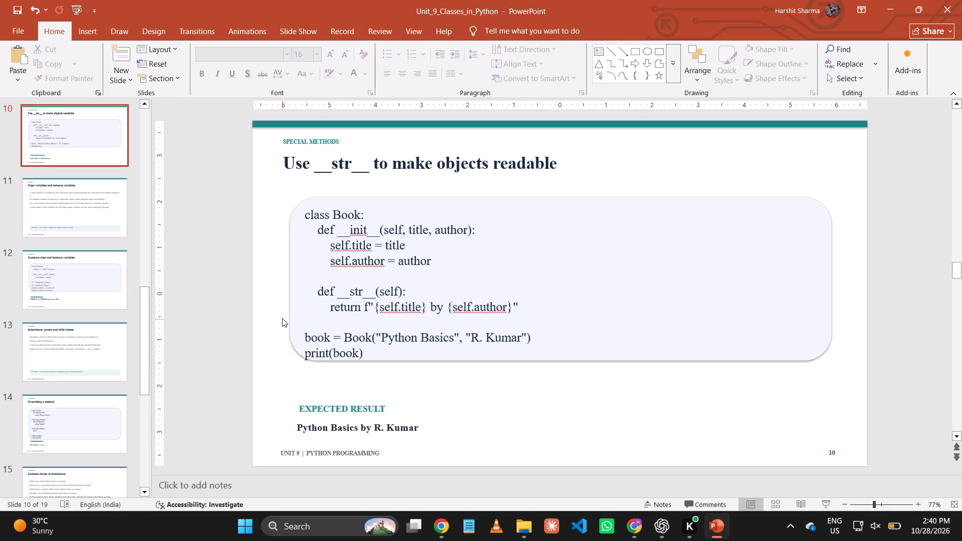
key(ctrl+s)
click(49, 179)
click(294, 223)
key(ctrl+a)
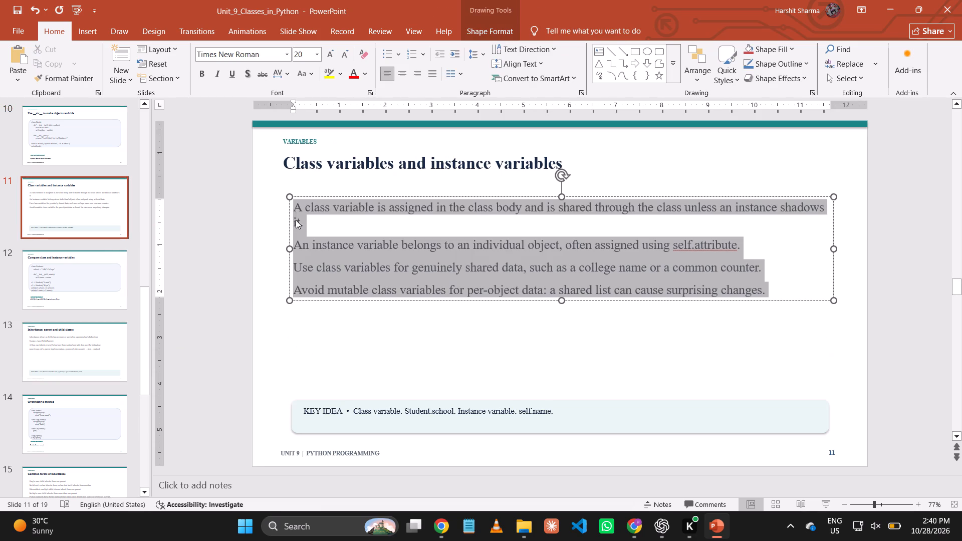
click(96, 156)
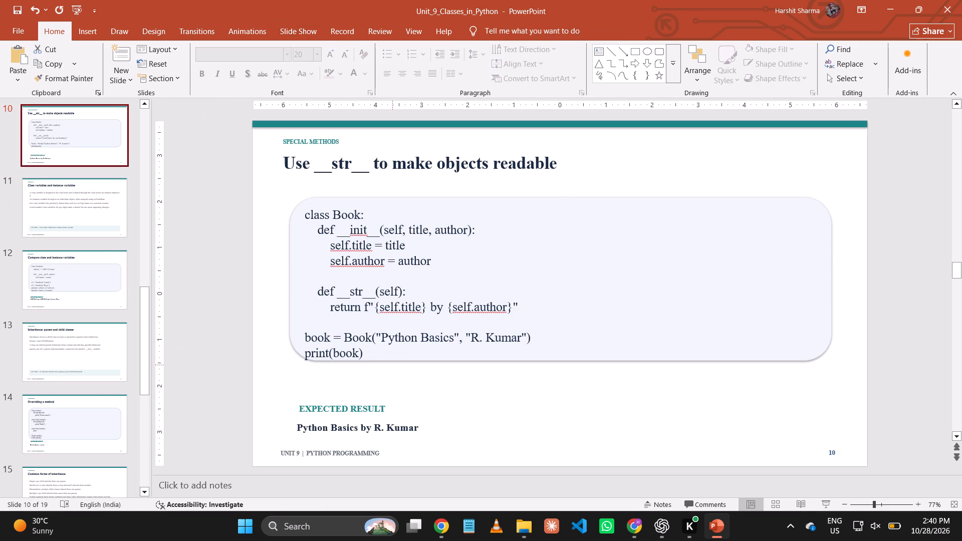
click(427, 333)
Enlarge the body text of slide 9, "Special methods (dunder methods)", to 20 pt.
scroll(14, 171, up, 2)
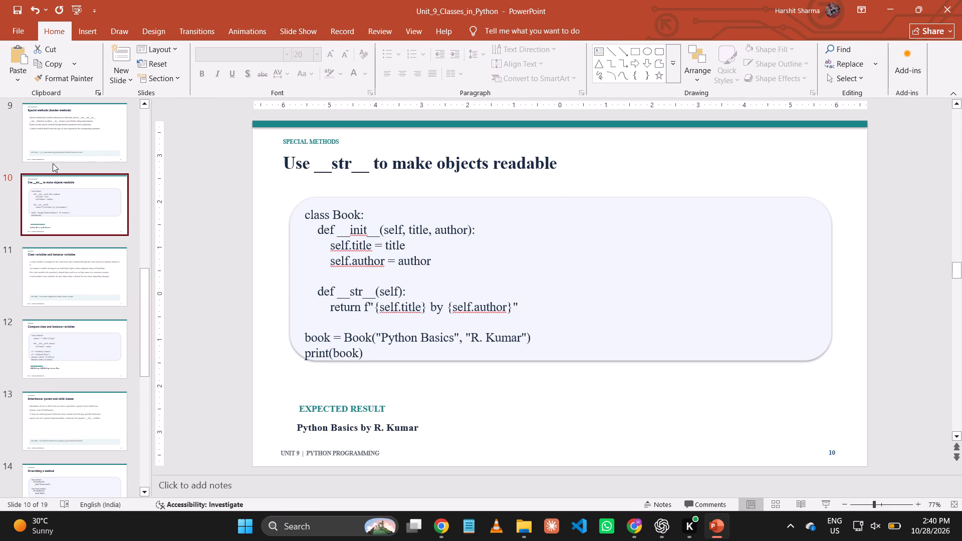
click(54, 142)
click(285, 239)
click(325, 240)
key(ctrl+a)
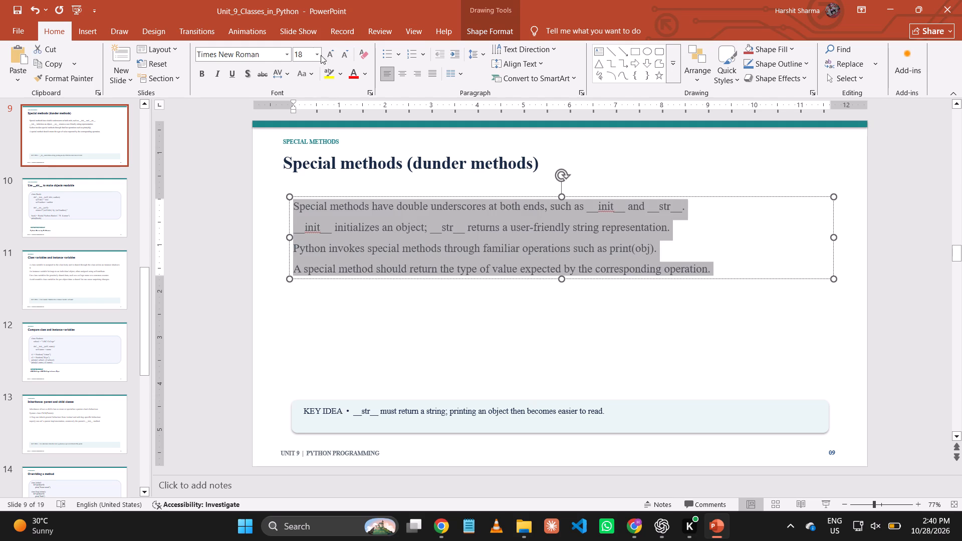
click(330, 52)
Set the Rectangle class code text on slide 8, "Instance methods use object data", to 20 pt.
scroll(60, 197, up, 2)
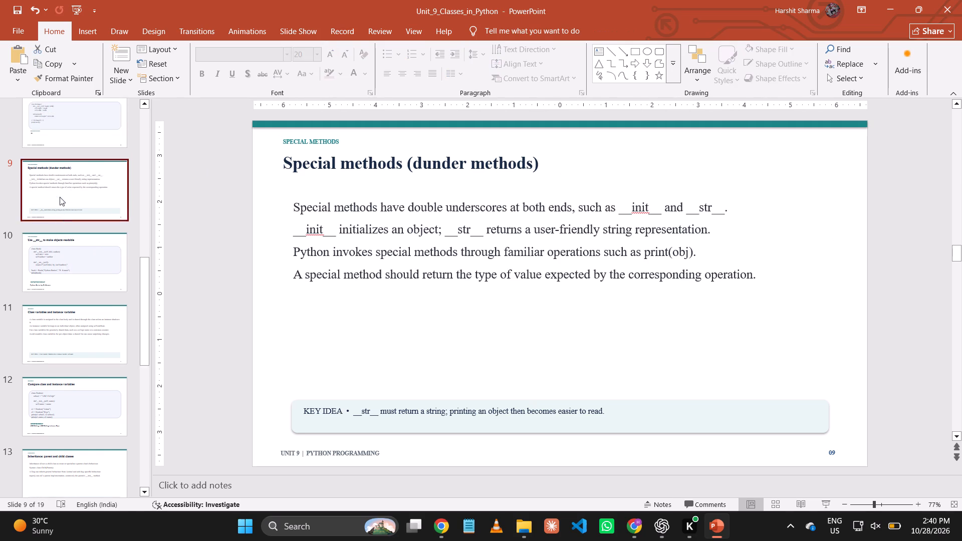
scroll(60, 197, up, 1)
click(62, 244)
click(78, 189)
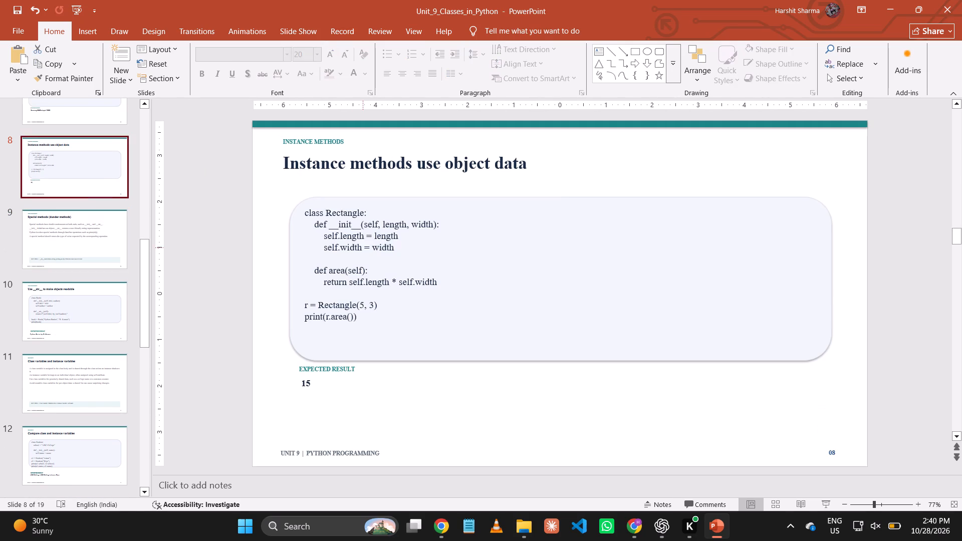
click(365, 247)
key(ctrl+a)
click(332, 54)
click(321, 54)
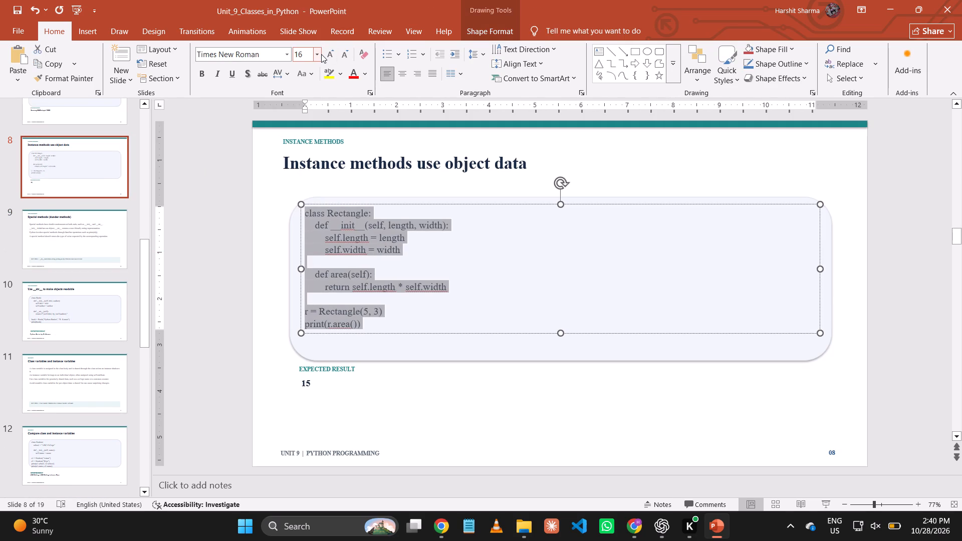
click(316, 55)
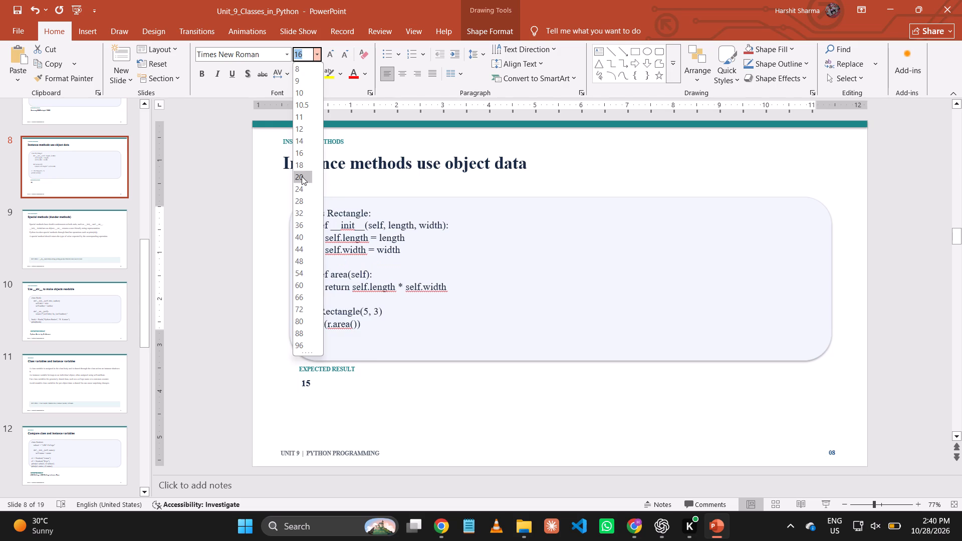
click(302, 176)
click(263, 274)
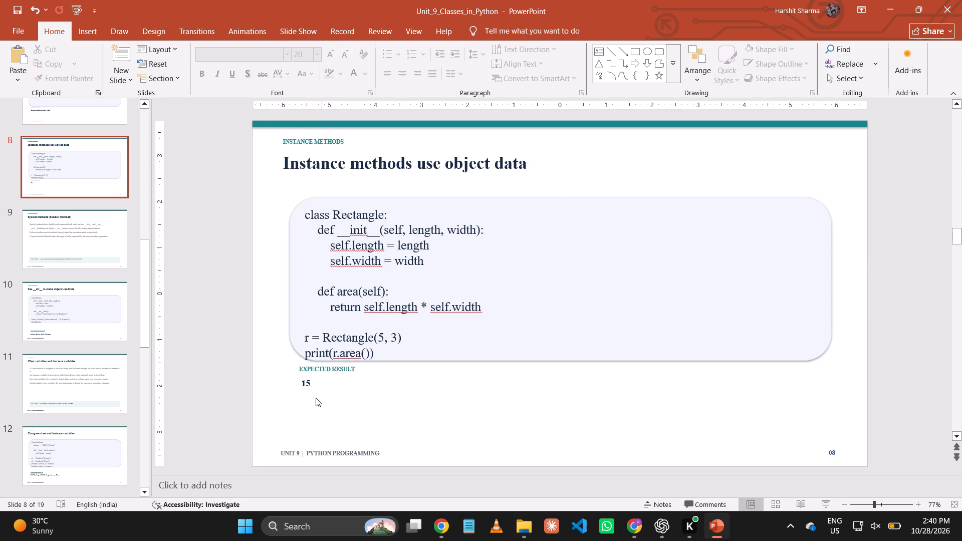
Move the "15" output and the EXPECTED RESULT label on slide 8 down, away from the code box.
click(309, 381)
drag(316, 374, 316, 384)
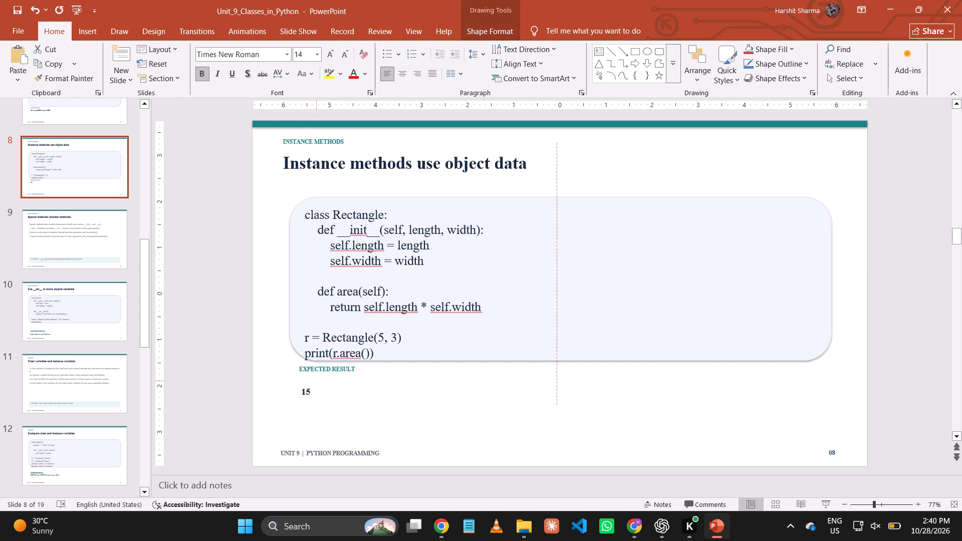
drag(316, 384, 315, 398)
click(316, 369)
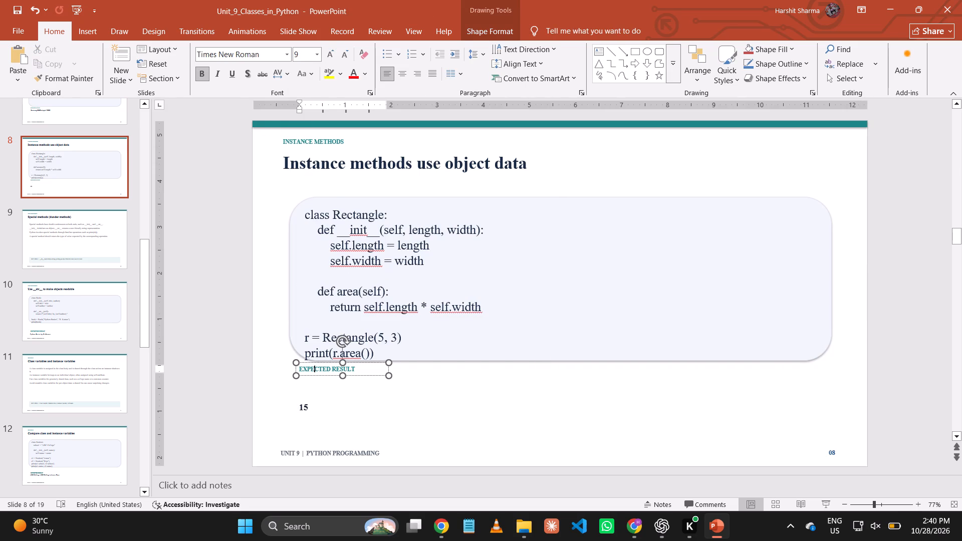
drag(324, 362, 321, 387)
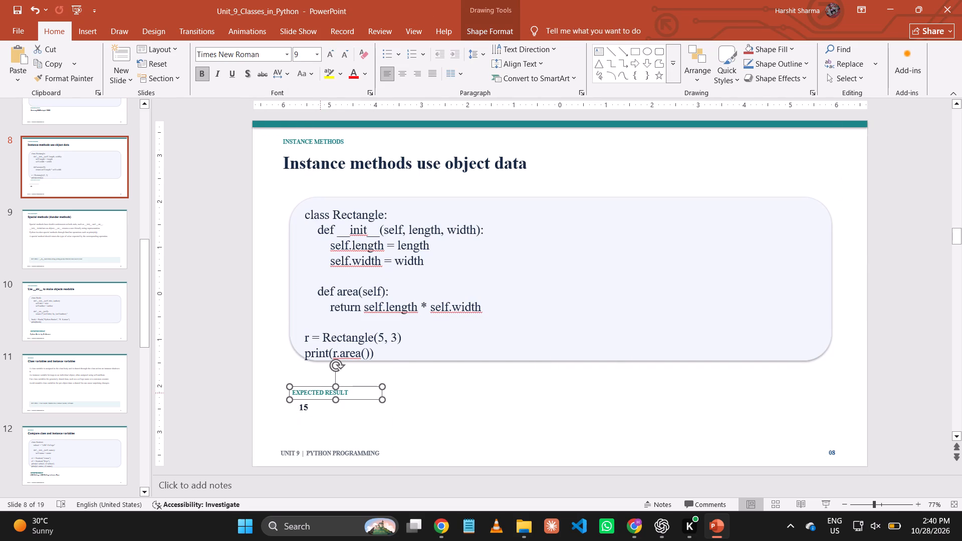
Enlarge the EXPECTED RESULT label on slide 8 to 12 pt.
click(320, 393)
key(ctrl+a)
click(327, 48)
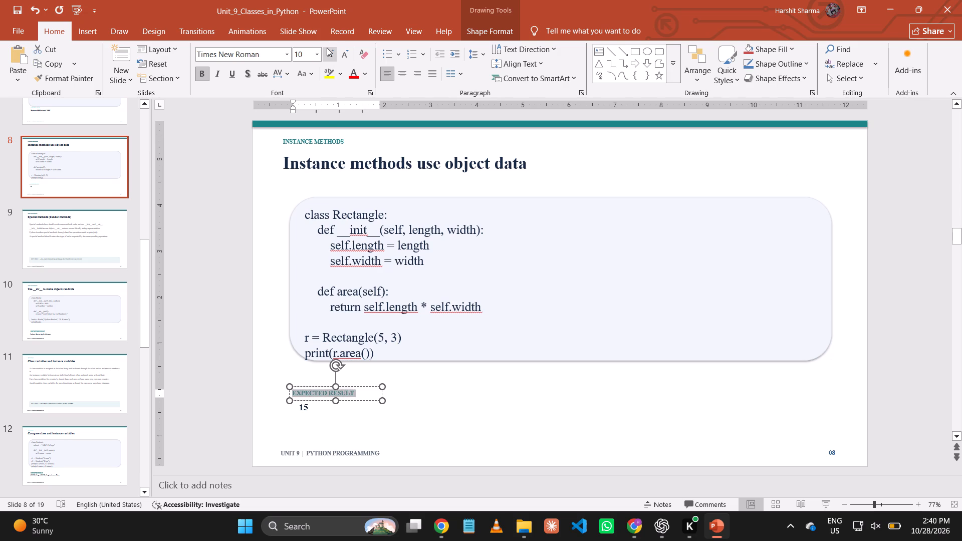
double_click(327, 48)
click(327, 48)
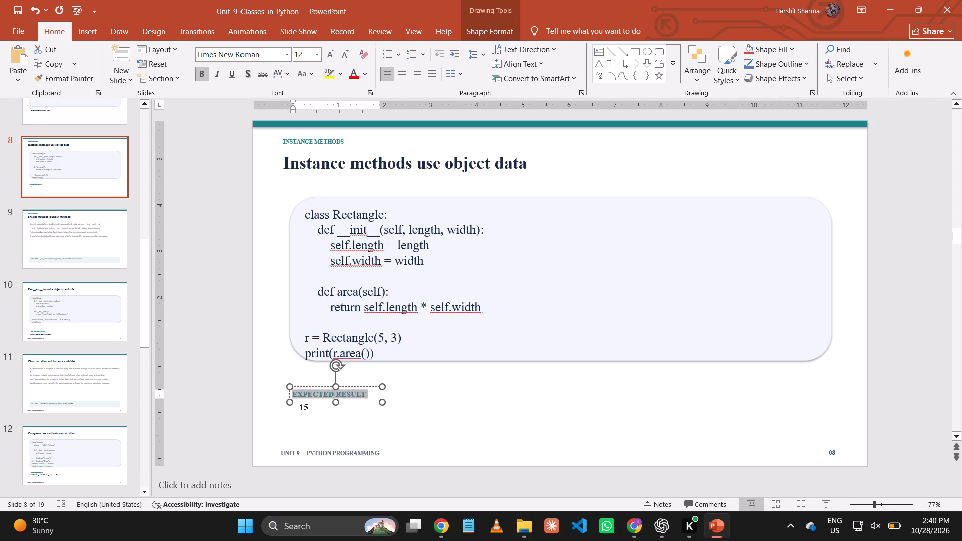
Enlarge the "15" output text on slide 8 to 16 pt and save the presentation.
click(305, 410)
key(ctrl+a)
click(331, 51)
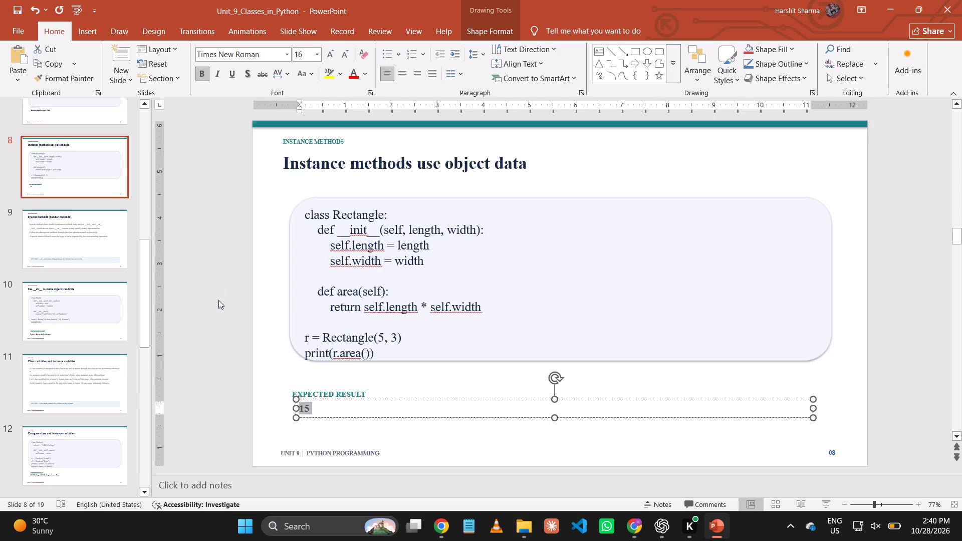
click(265, 292)
key(ctrl+s)
Review the text formatting on slides 7 to 9.
click(52, 232)
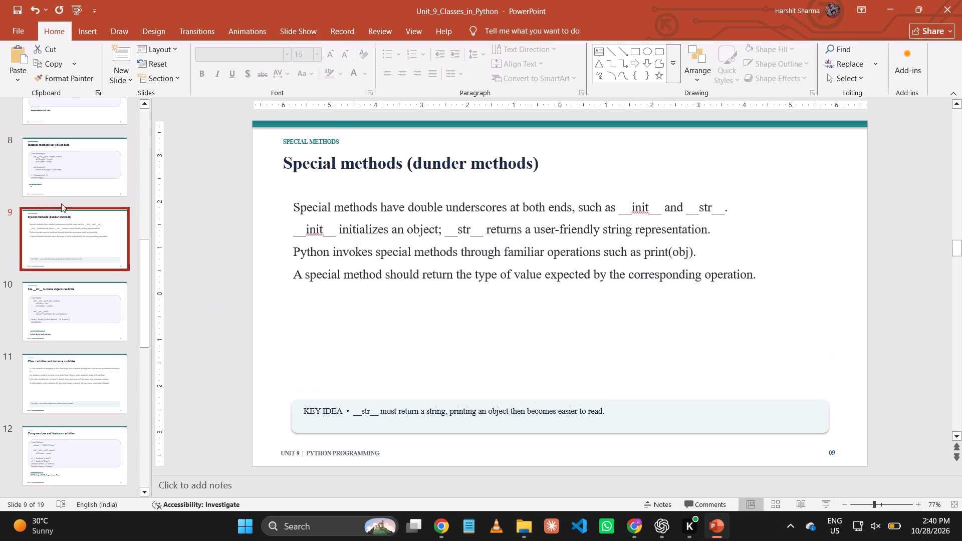
click(69, 169)
click(74, 125)
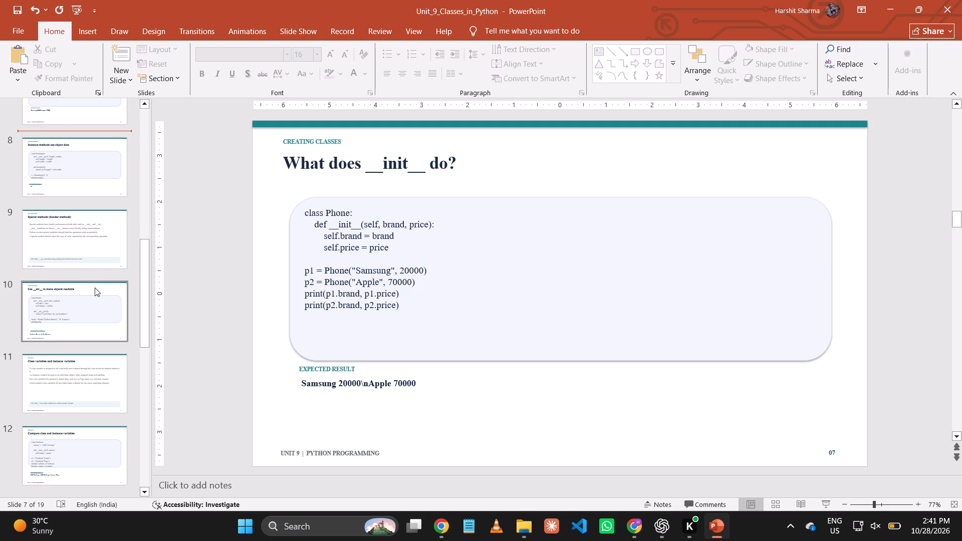
click(91, 185)
click(84, 228)
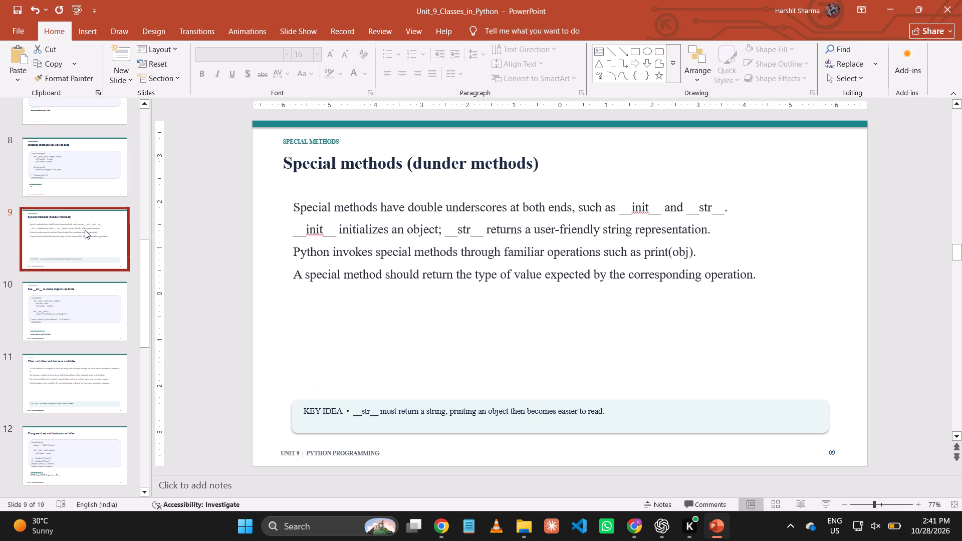
click(505, 255)
drag(23, 175, 33, 182)
click(437, 240)
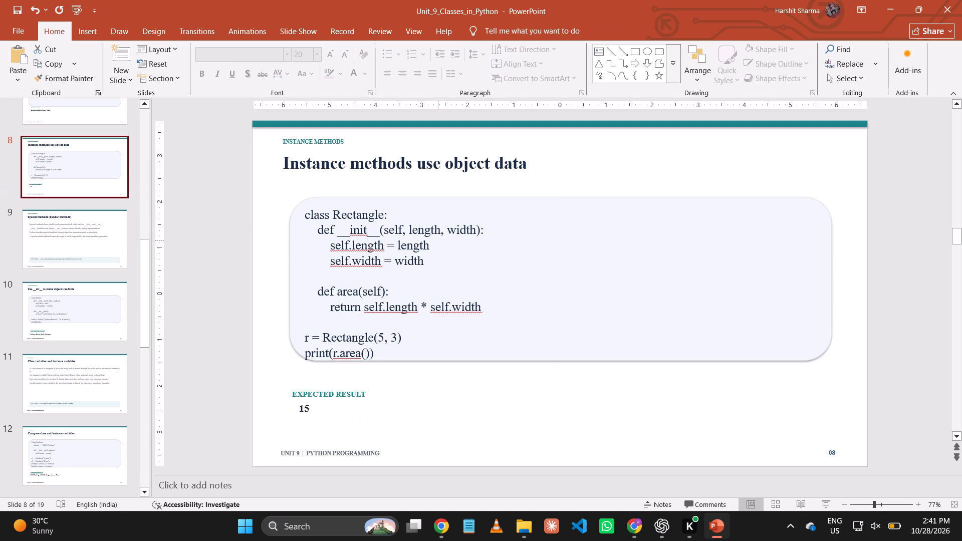
Set the Phone class code text on slide 7, "What does __init__ do?", to 20 pt and save the presentation.
scroll(146, 248, up, 2)
click(106, 215)
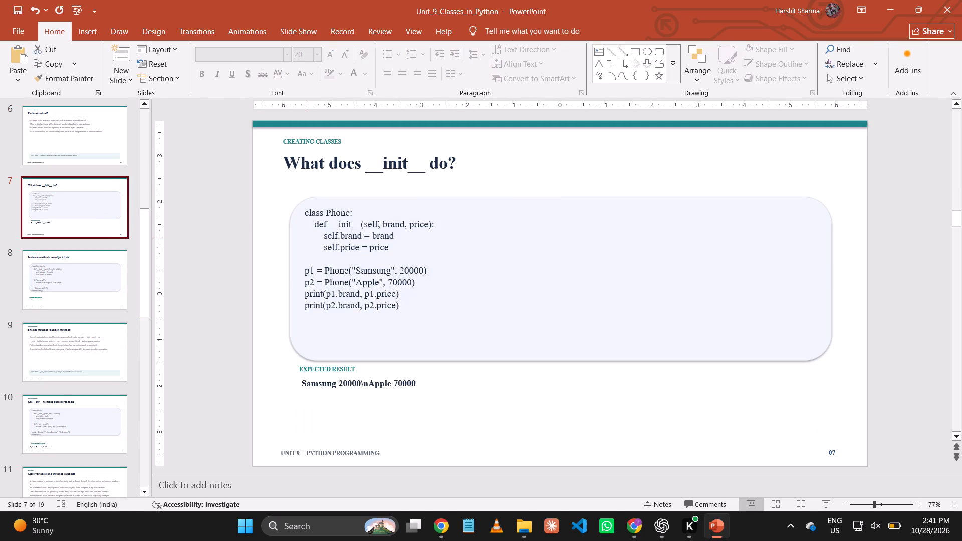
click(323, 236)
key(ctrl+a)
click(315, 54)
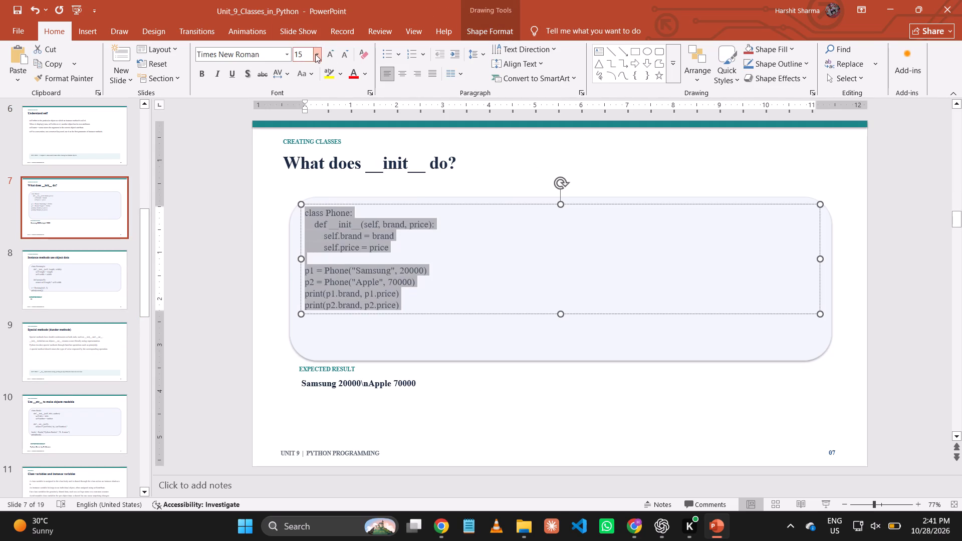
click(303, 175)
click(270, 199)
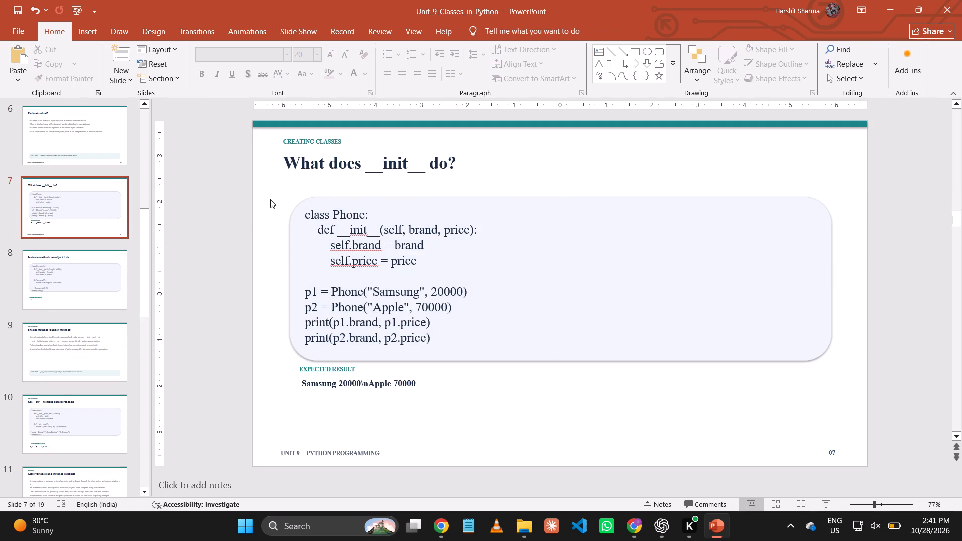
key(ctrl+s)
Enlarge the "Samsung 20000\nApple 70000" output text on slide 7 to 16 pt.
click(339, 380)
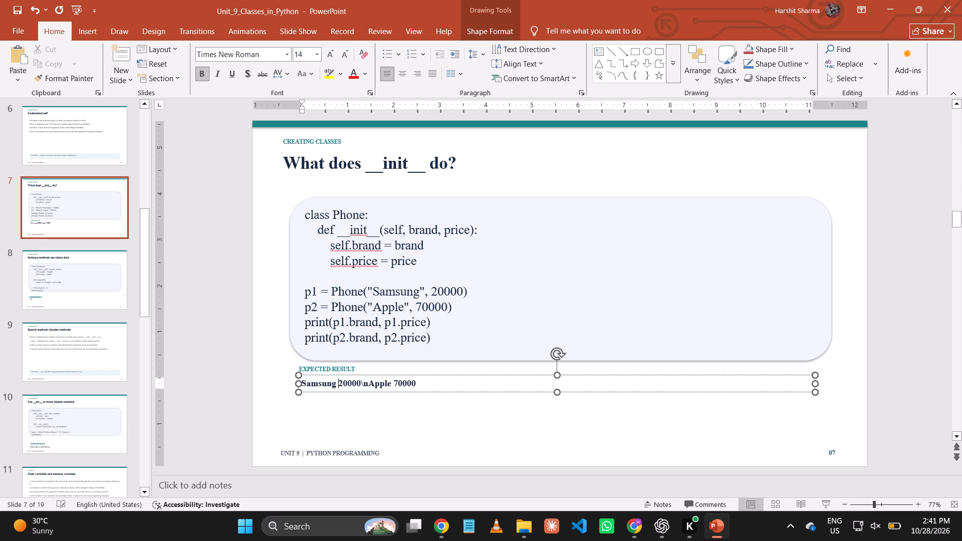
key(ctrl+a)
click(328, 51)
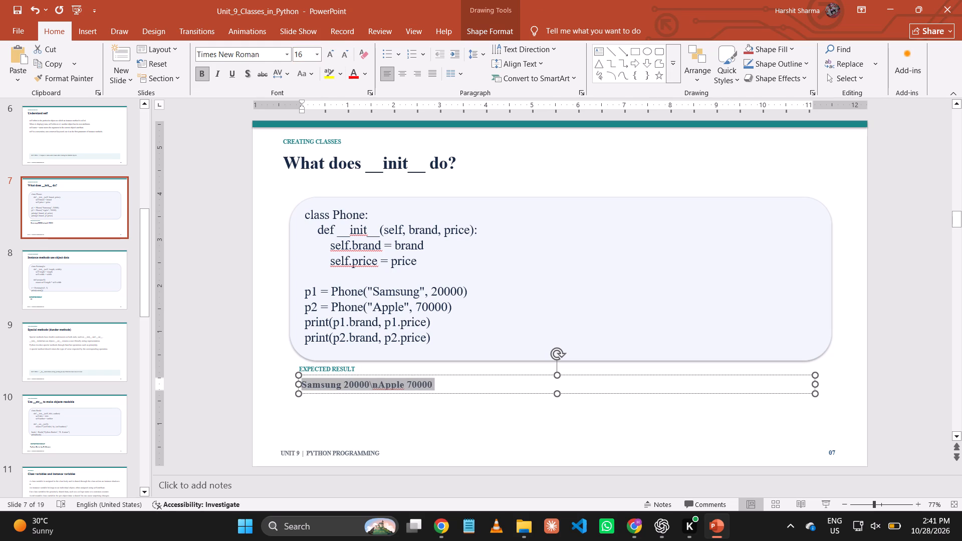
Enlarge the EXPECTED RESULT label on slide 7 to 11 pt.
click(354, 370)
key(ctrl+a)
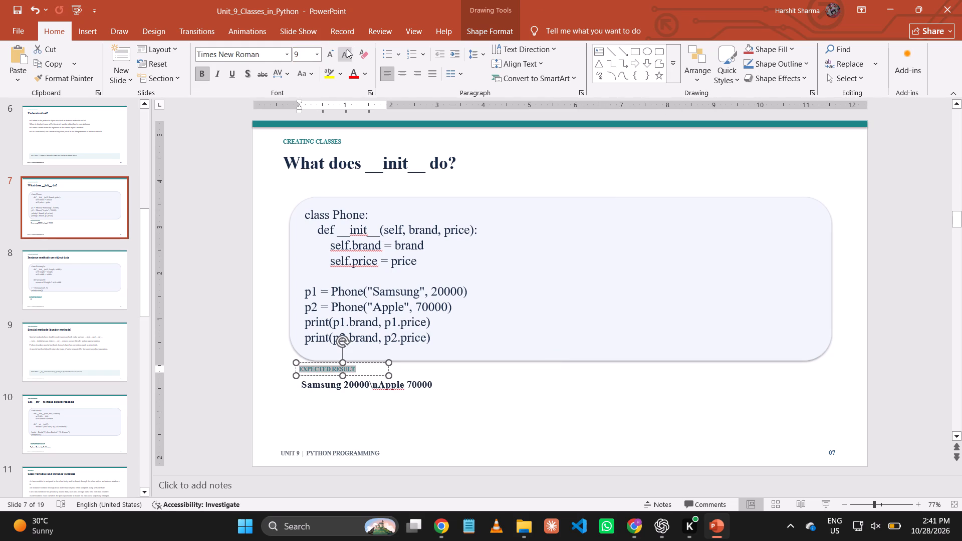
double_click(331, 58)
click(330, 58)
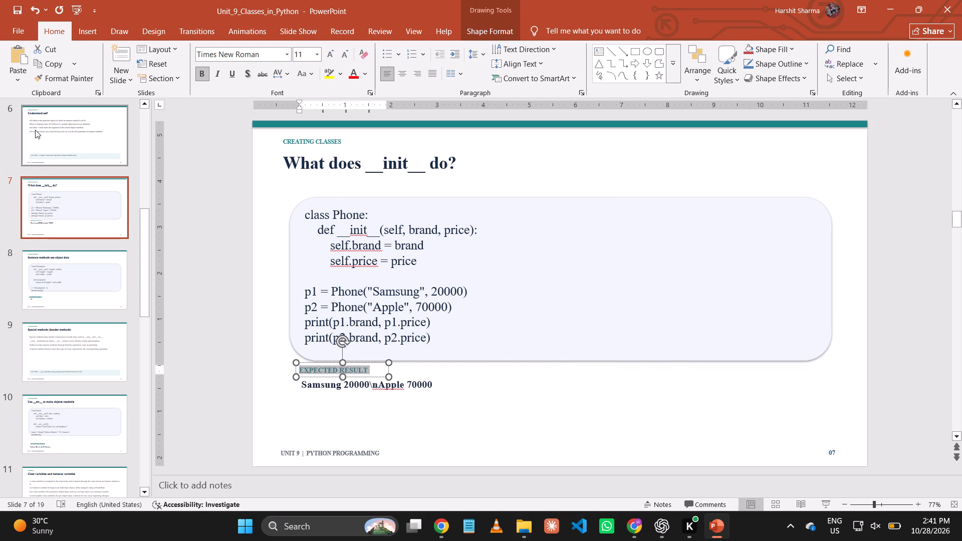
Enlarge the body text on slide 6, "Understand self", to 20 pt.
click(35, 130)
click(316, 259)
key(ctrl+a)
click(327, 49)
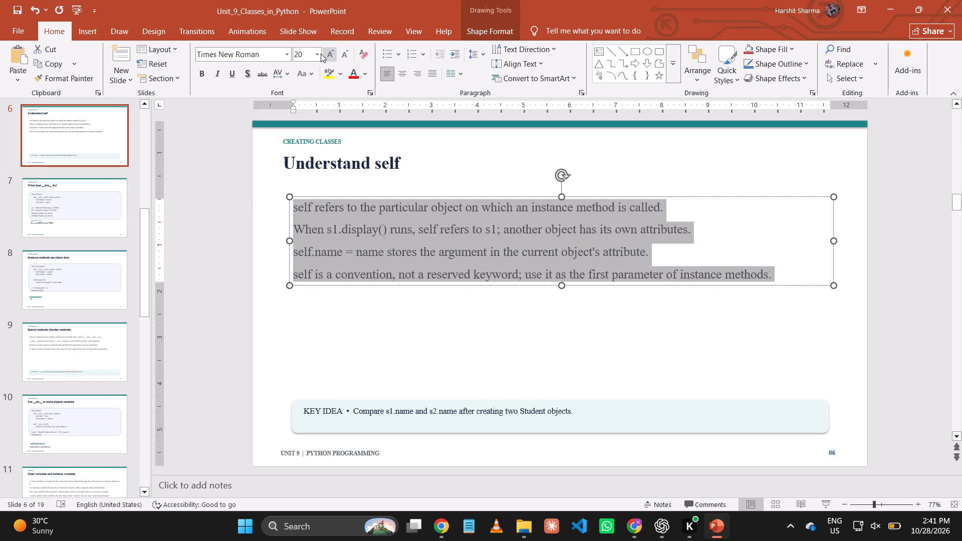
Set the Student class code text on slide 5, "Create a class and instantiate it", to 20 pt.
scroll(46, 213, up, 3)
click(56, 187)
click(310, 254)
key(ctrl+a)
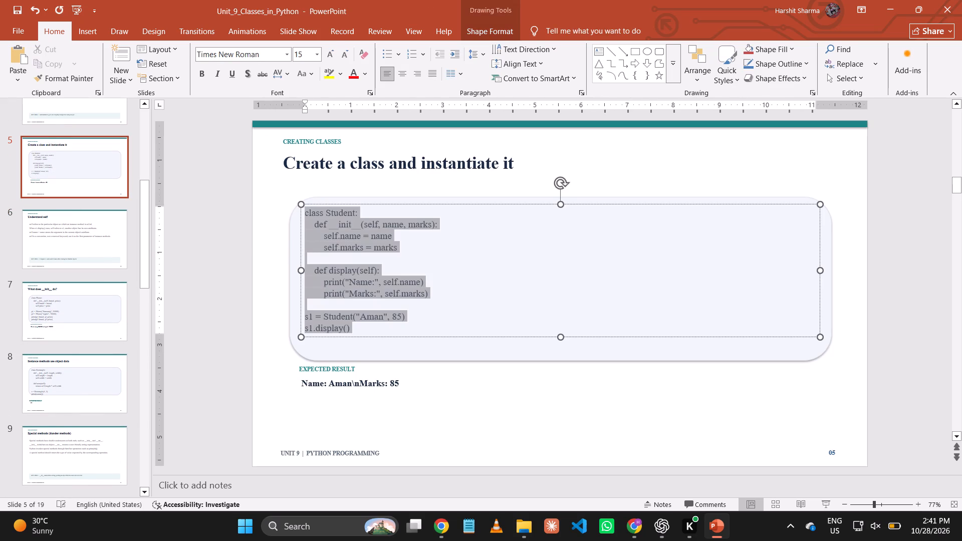
click(328, 59)
click(316, 58)
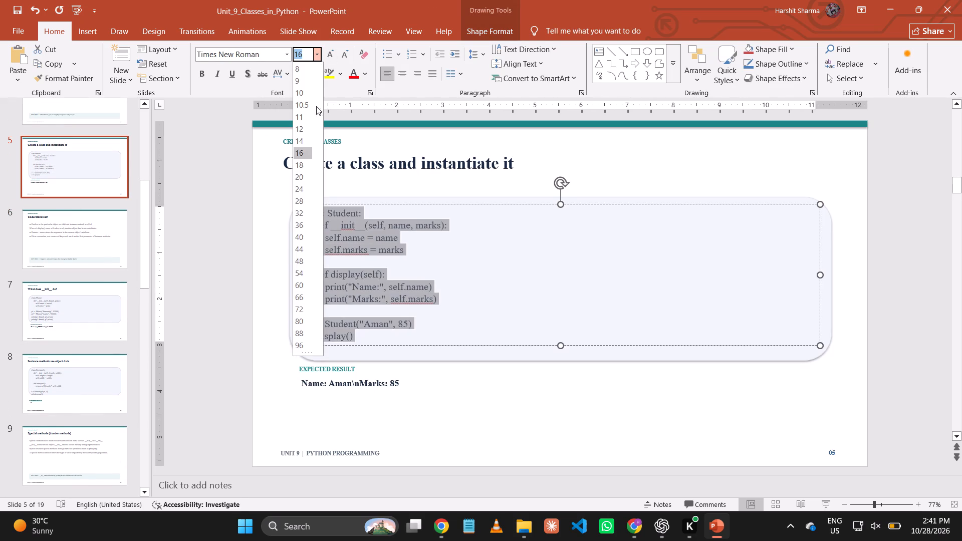
click(305, 175)
click(277, 228)
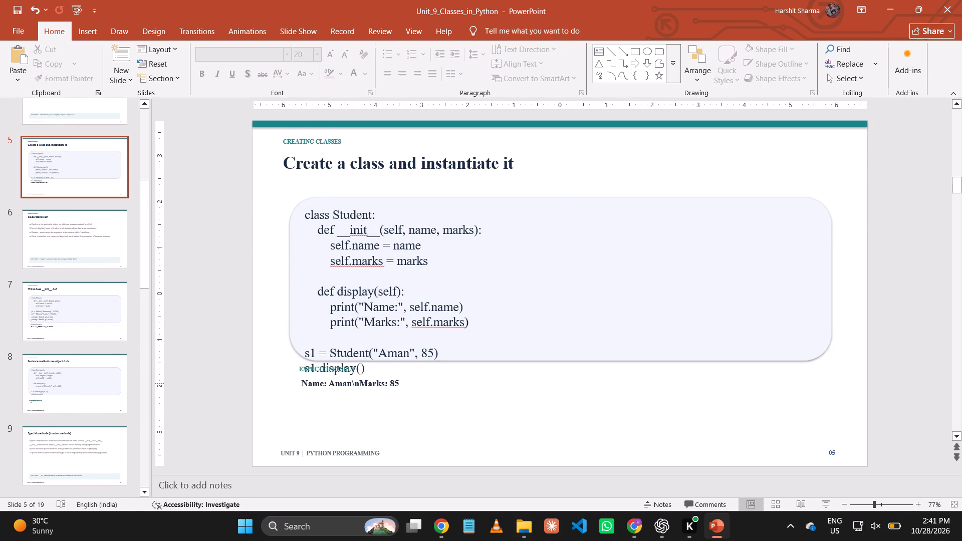
Move the output text and the EXPECTED RESULT label on slide 5 down, clear of the enlarged code.
click(345, 383)
drag(385, 374, 376, 411)
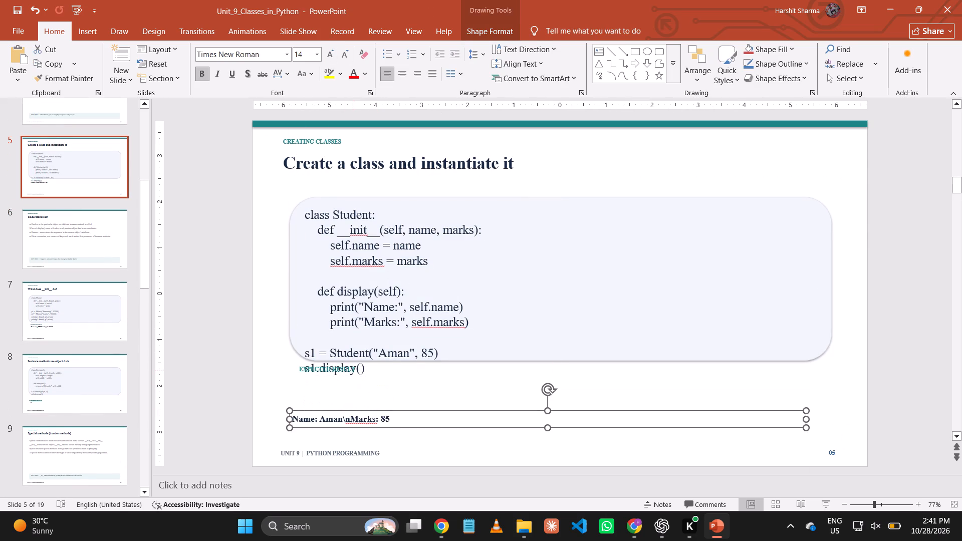
click(352, 370)
drag(303, 362, 305, 380)
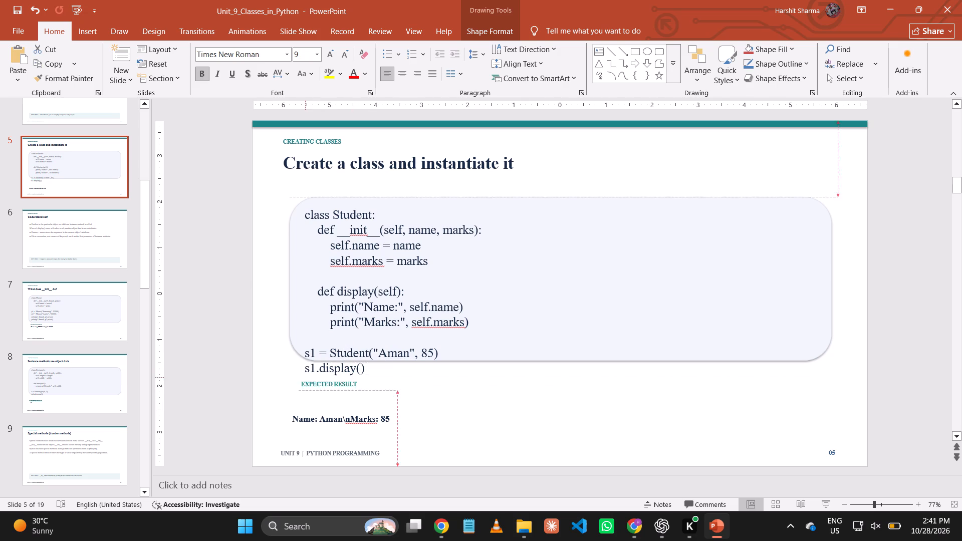
drag(305, 380, 297, 394)
Enlarge the EXPECTED RESULT label on slide 5 to 11 pt.
click(305, 402)
key(ctrl+a)
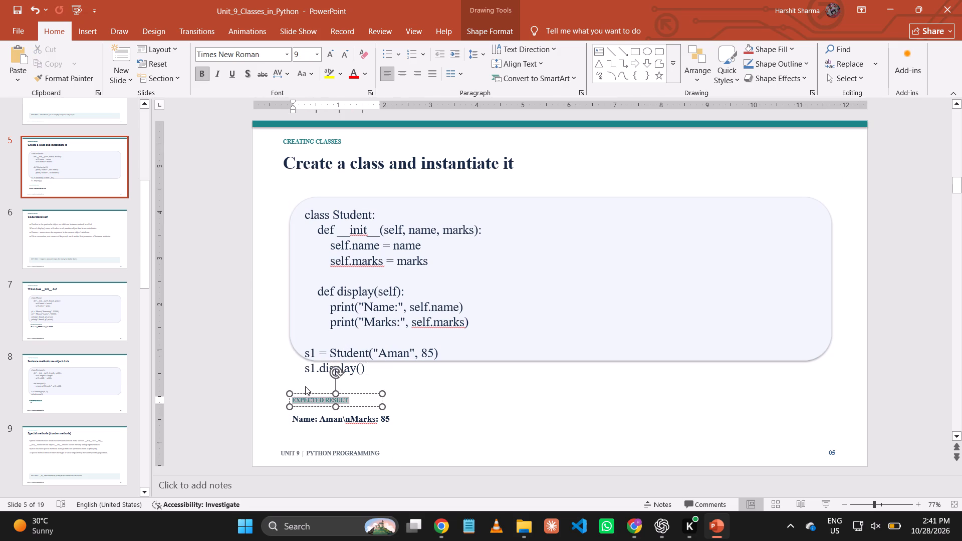
click(324, 63)
double_click(328, 56)
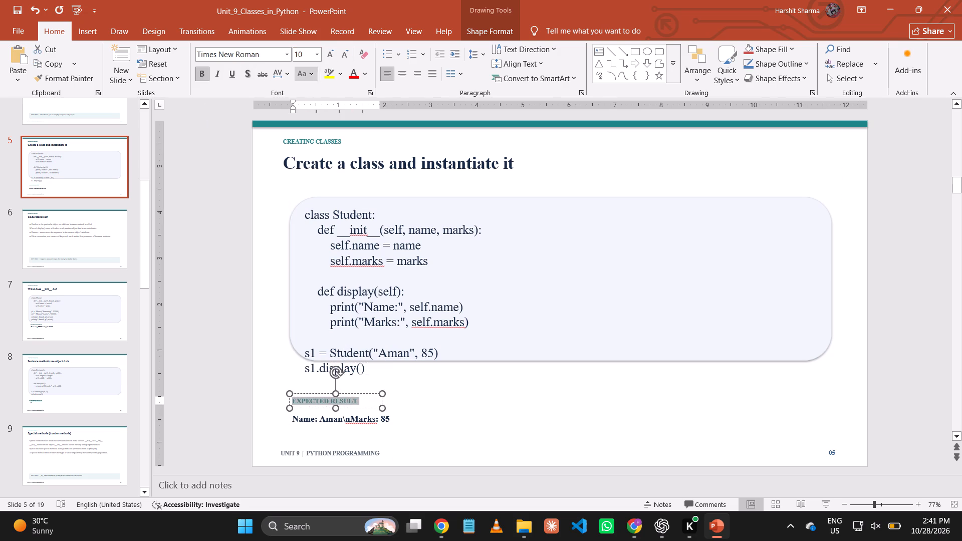
click(332, 58)
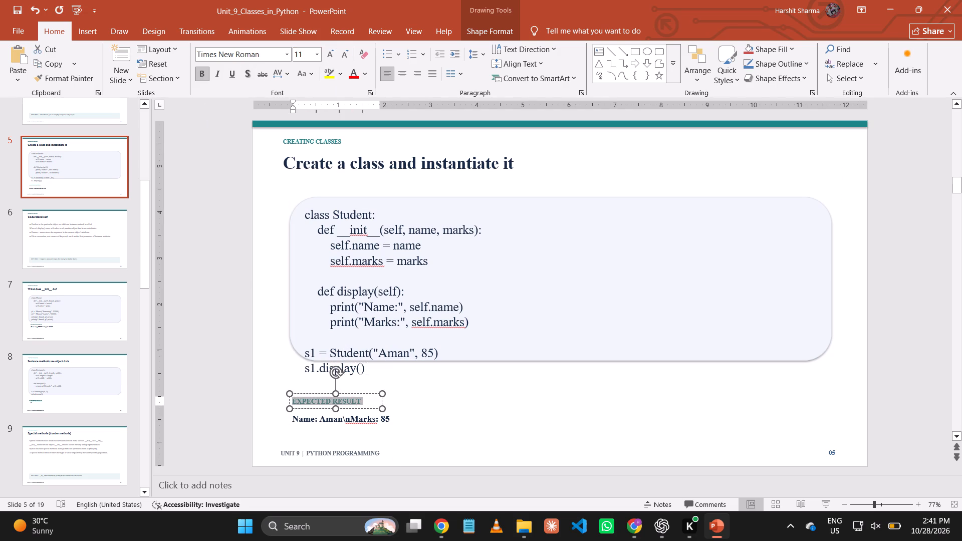
Enlarge the "Name: Aman\nMarks: 85" output text on slide 5 to 16 pt.
click(326, 417)
key(ctrl+a)
double_click(333, 50)
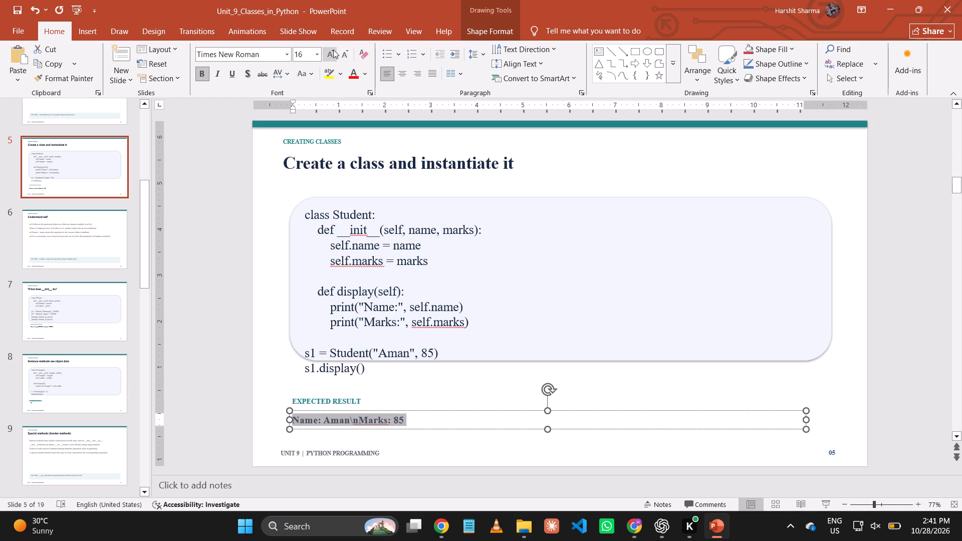
click(327, 52)
Enlarge the body text on slide 4, "Four principles of OOP", to 20 pt.
scroll(110, 192, up, 2)
click(89, 177)
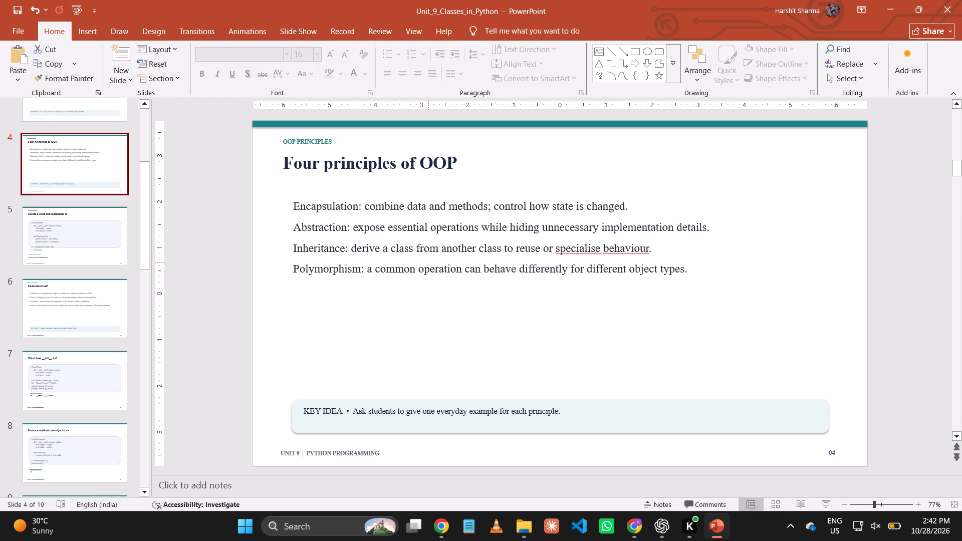
click(429, 258)
key(ctrl+a)
click(335, 58)
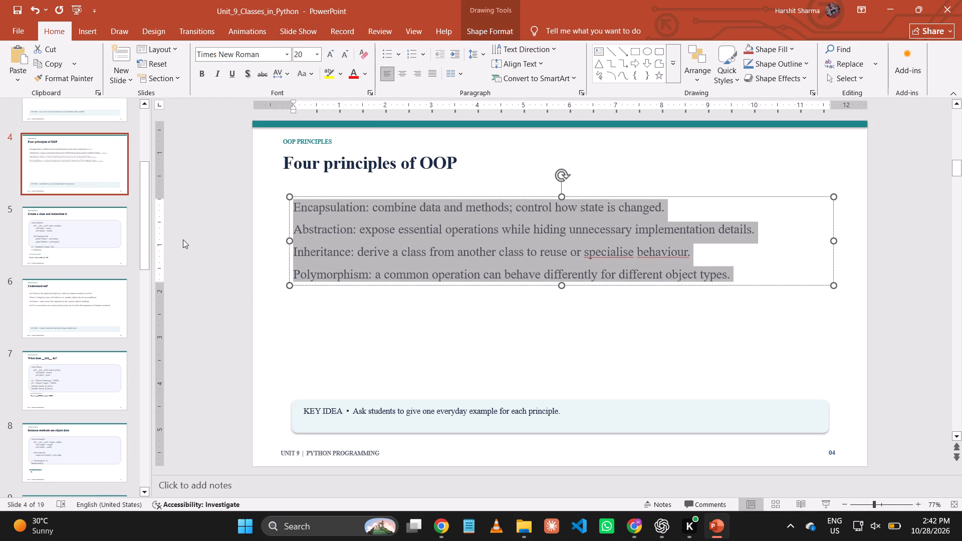
Enlarge all body text on slide 3, "Class, object, attribute, method", to at least 20 pt and save the presentation.
scroll(183, 239, up, 3)
click(35, 224)
click(350, 254)
key(ctrl+a)
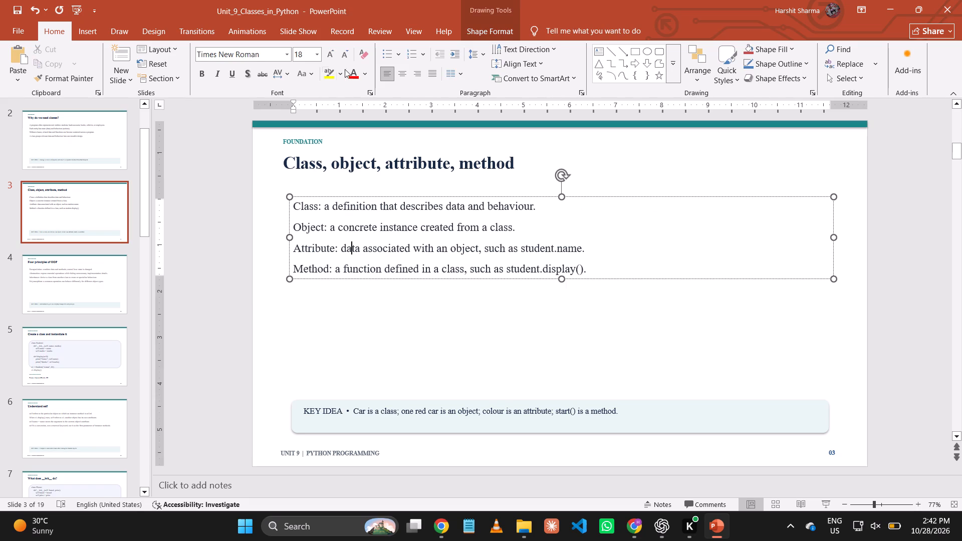
click(330, 56)
click(82, 279)
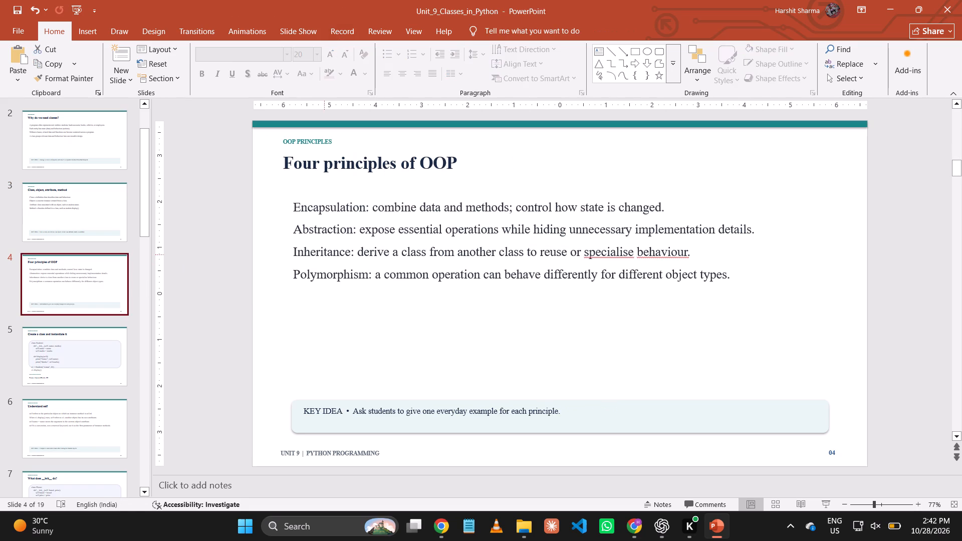
click(324, 254)
click(88, 207)
click(300, 235)
key(ctrl+a)
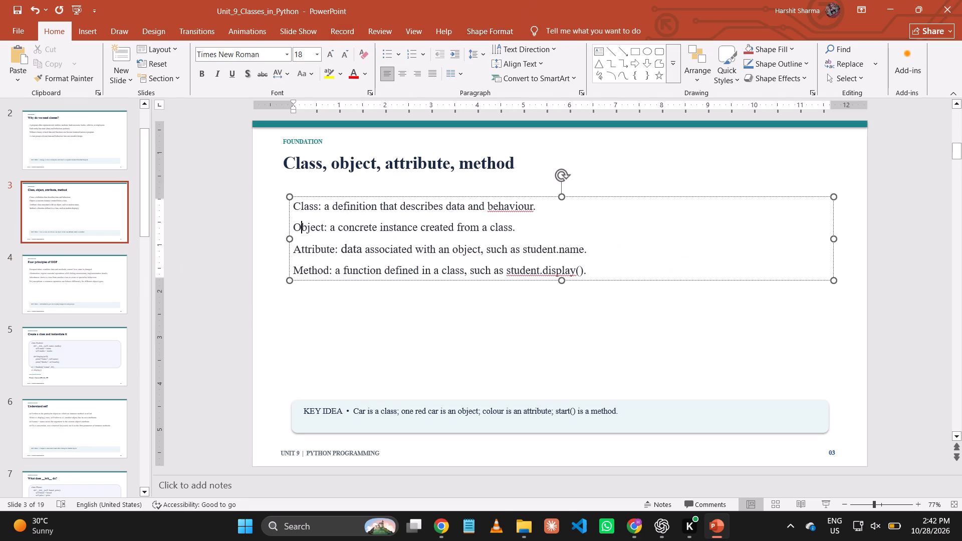
click(332, 56)
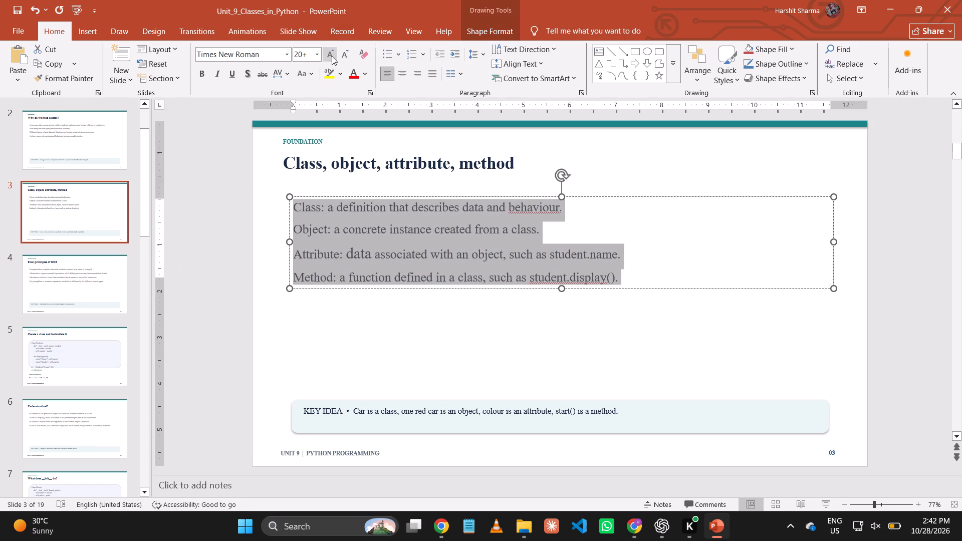
key(ctrl+s)
Enlarge the body text on slide 2, "Why do we need classes?", to 20 pt and save the presentation.
drag(85, 131, 86, 139)
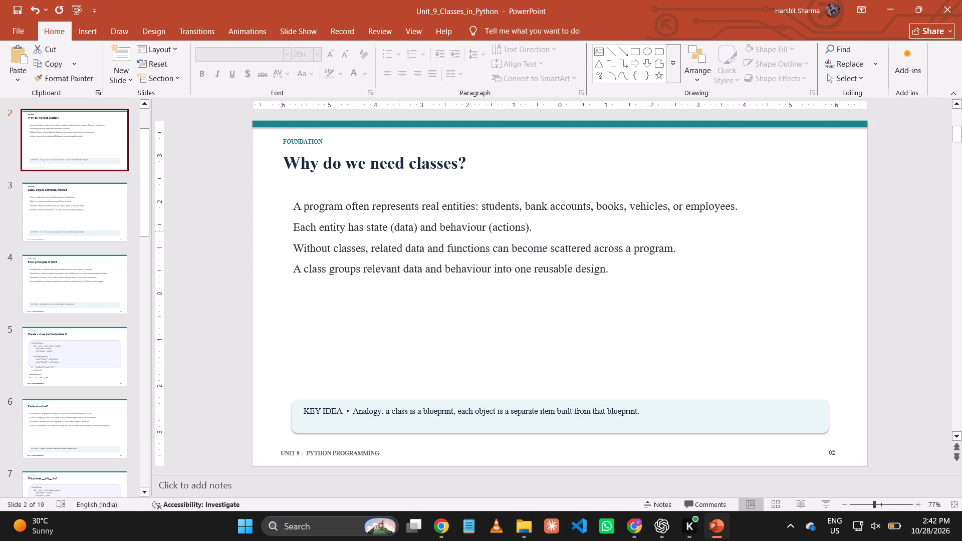
click(322, 245)
key(ctrl+a)
click(326, 46)
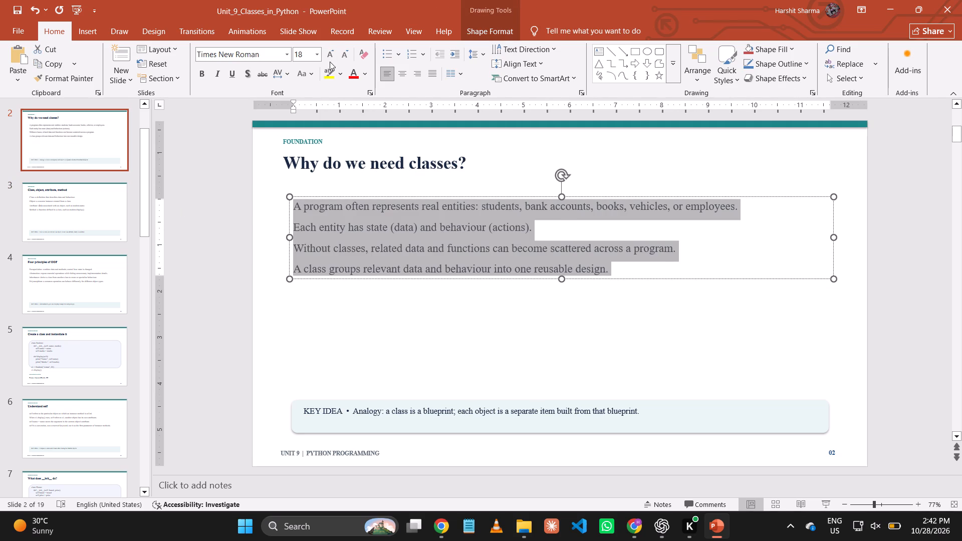
click(330, 61)
key(ctrl+s)
Return to the title slide, "Classes in Python", and save the Unit 9 presentation.
scroll(35, 219, up, 1)
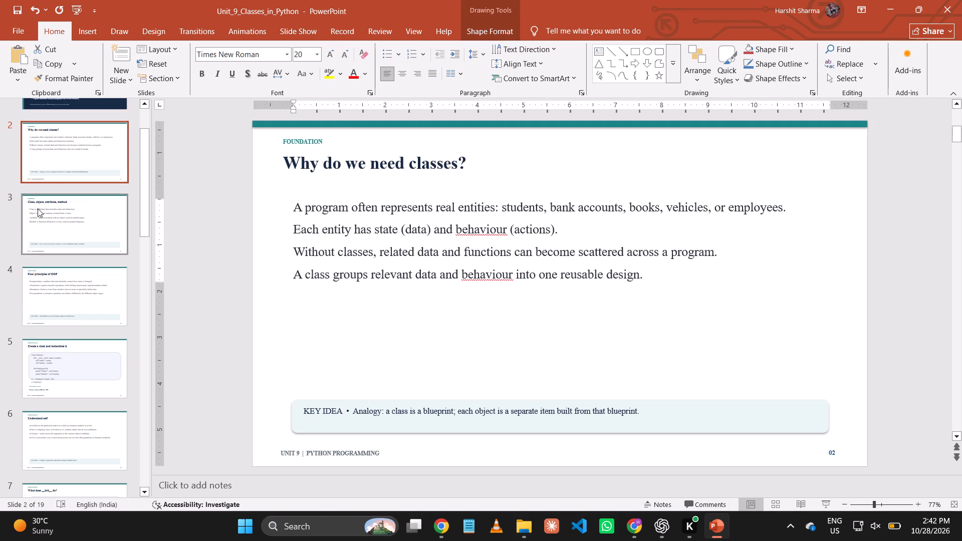
scroll(38, 208, up, 2)
click(71, 146)
key(ctrl+s)
key(ctrl+s)
key(ctrl+s)
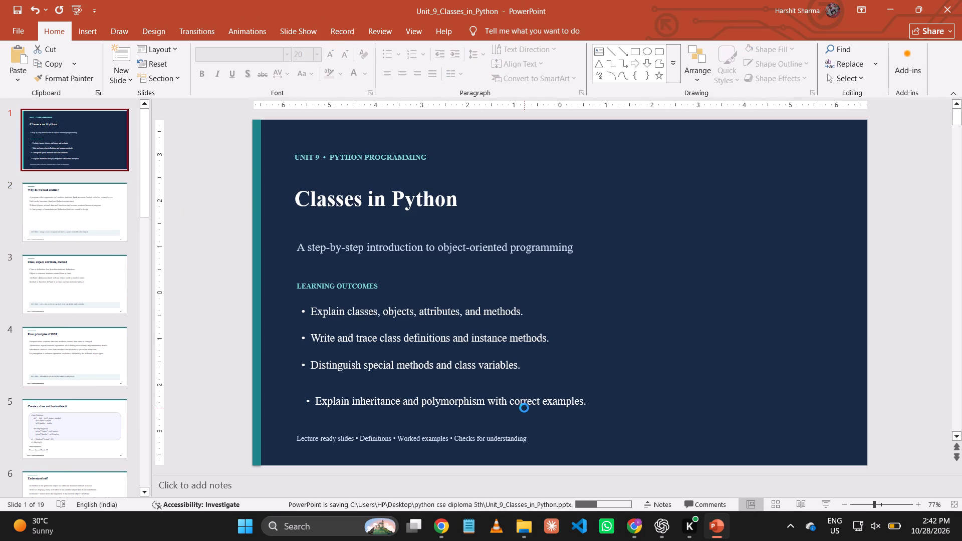
key(ctrl+s)
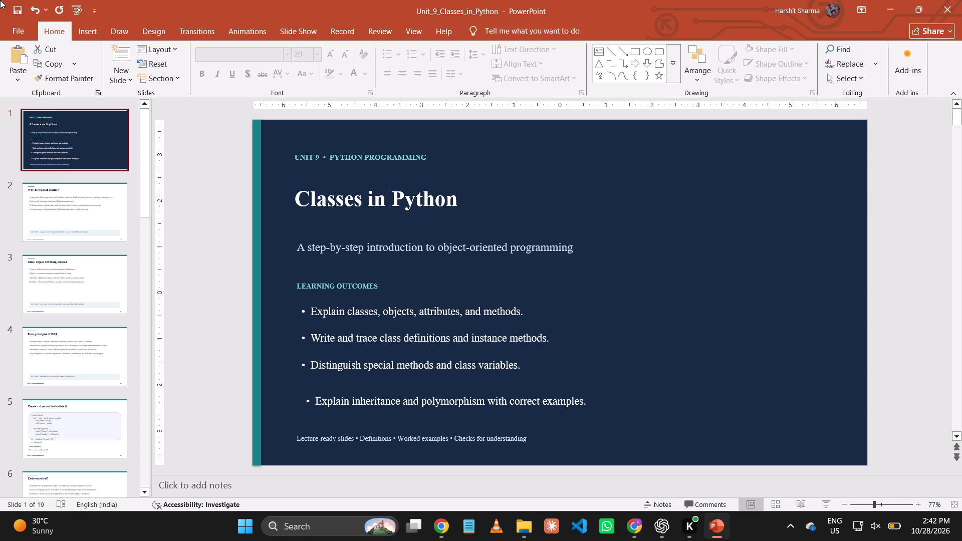